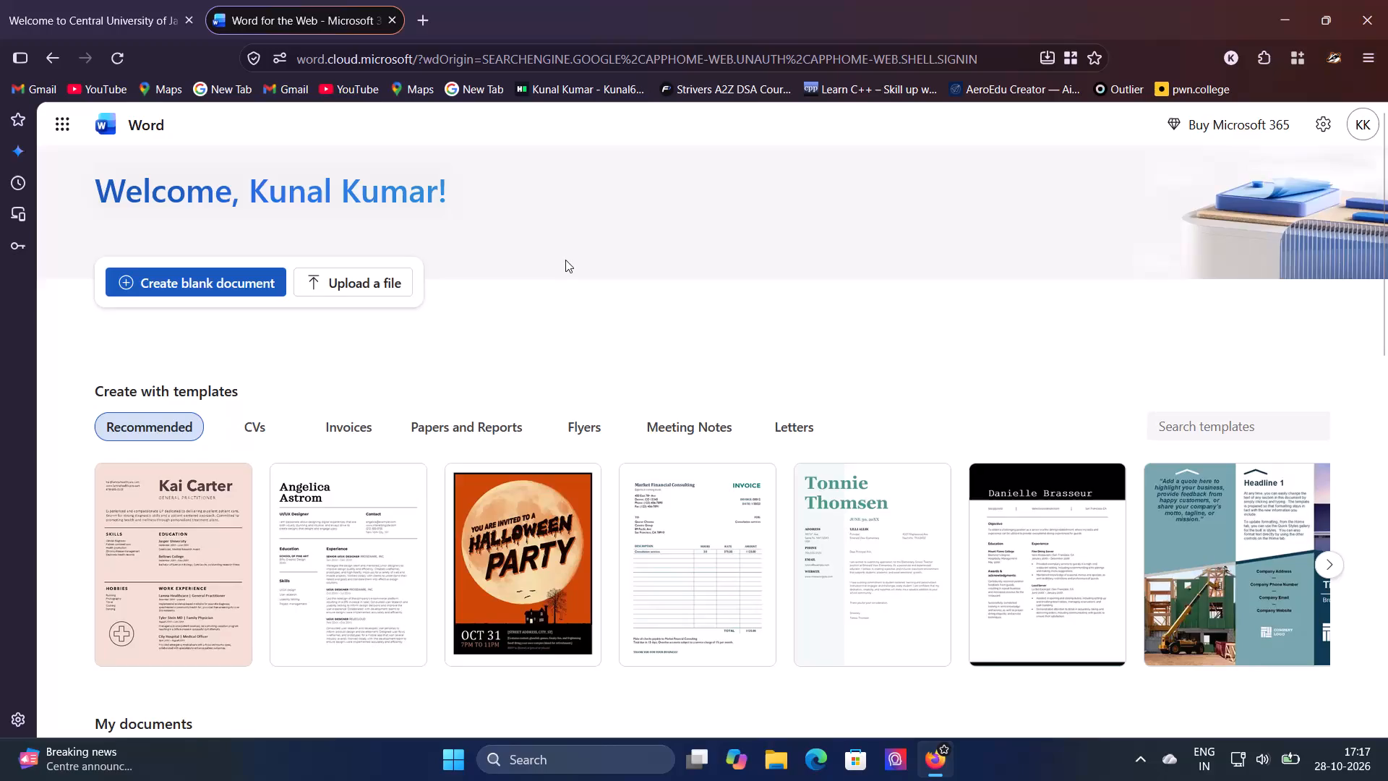
Create a new blank document and wait for it to open for editing.
{"action": "scroll", "coordinate": [565, 259], "scroll_direction": "up", "scroll_amount": 1}
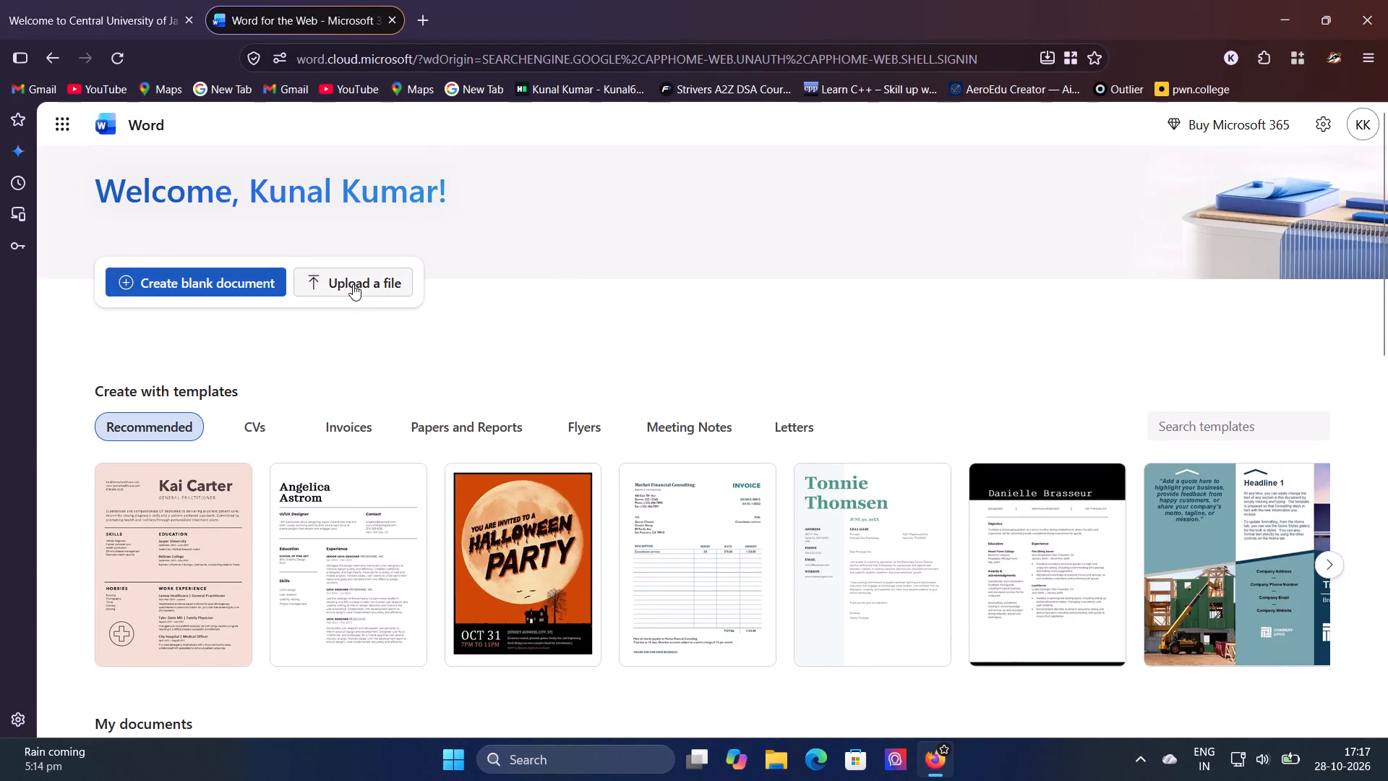
{"action": "left_click", "coordinate": [219, 275]}
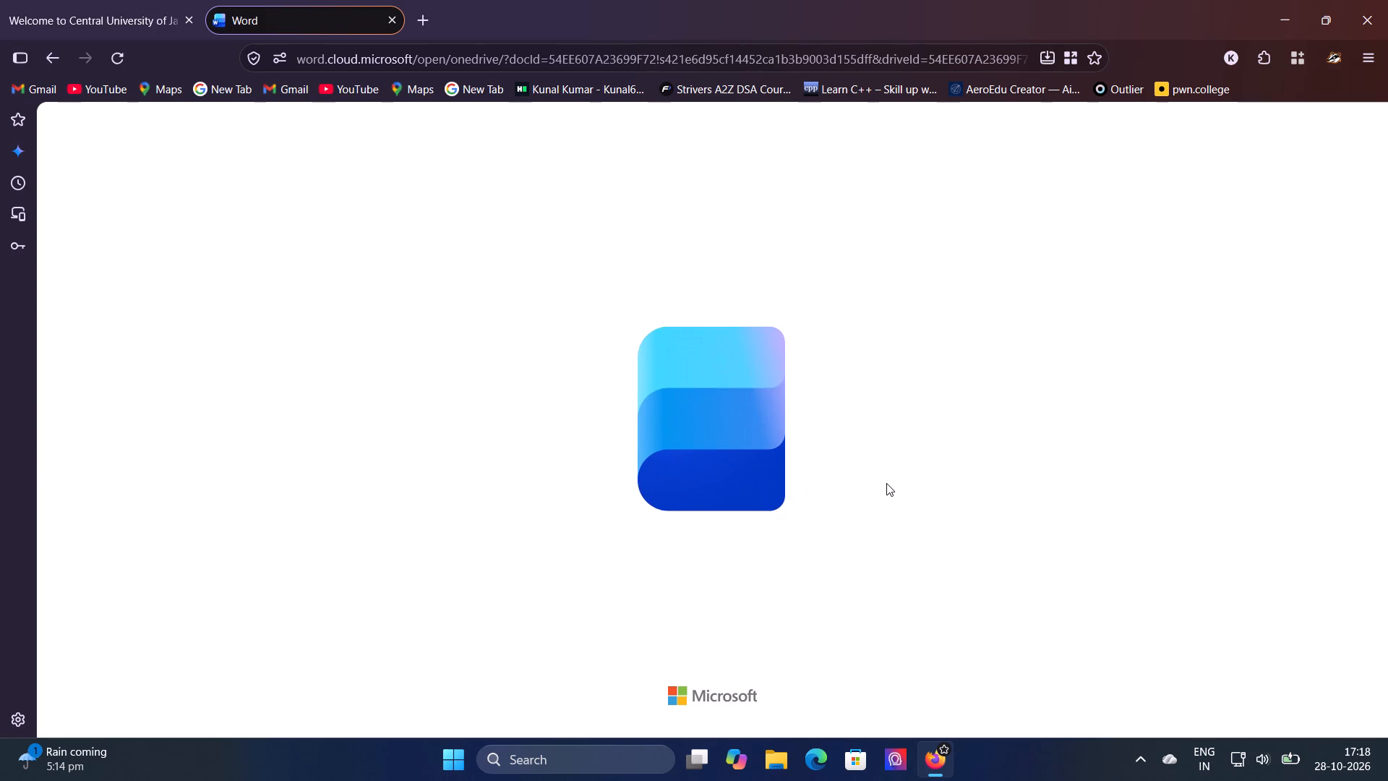
{"action": "left_click", "coordinate": [133, 12]}
{"action": "left_click", "coordinate": [247, 4]}
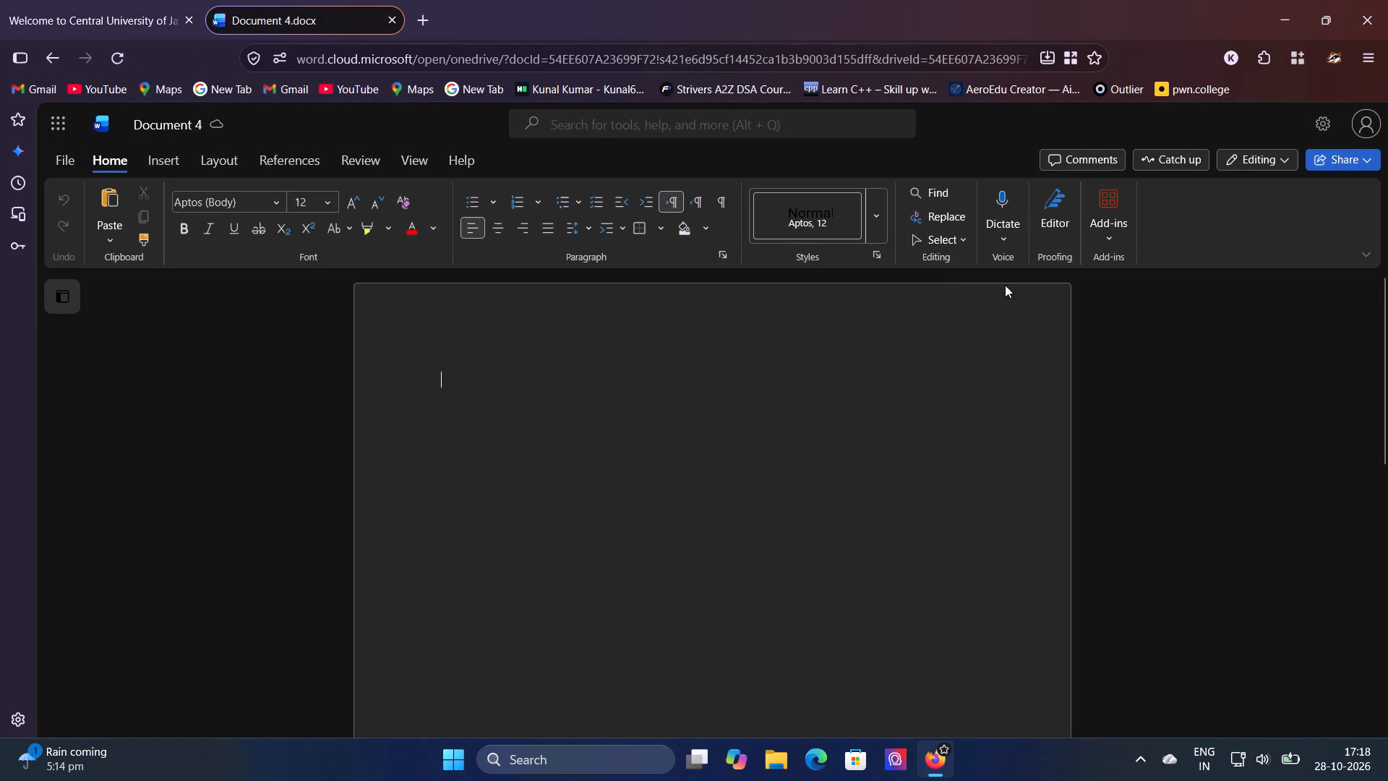
Enter the heading "Name and Communicating address of Three refrees:" on the first line and end the line.
{"action": "scroll", "coordinate": [1141, 455], "scroll_direction": "down", "scroll_amount": 3}
{"action": "scroll", "coordinate": [701, 354], "scroll_direction": "up", "scroll_amount": 4}
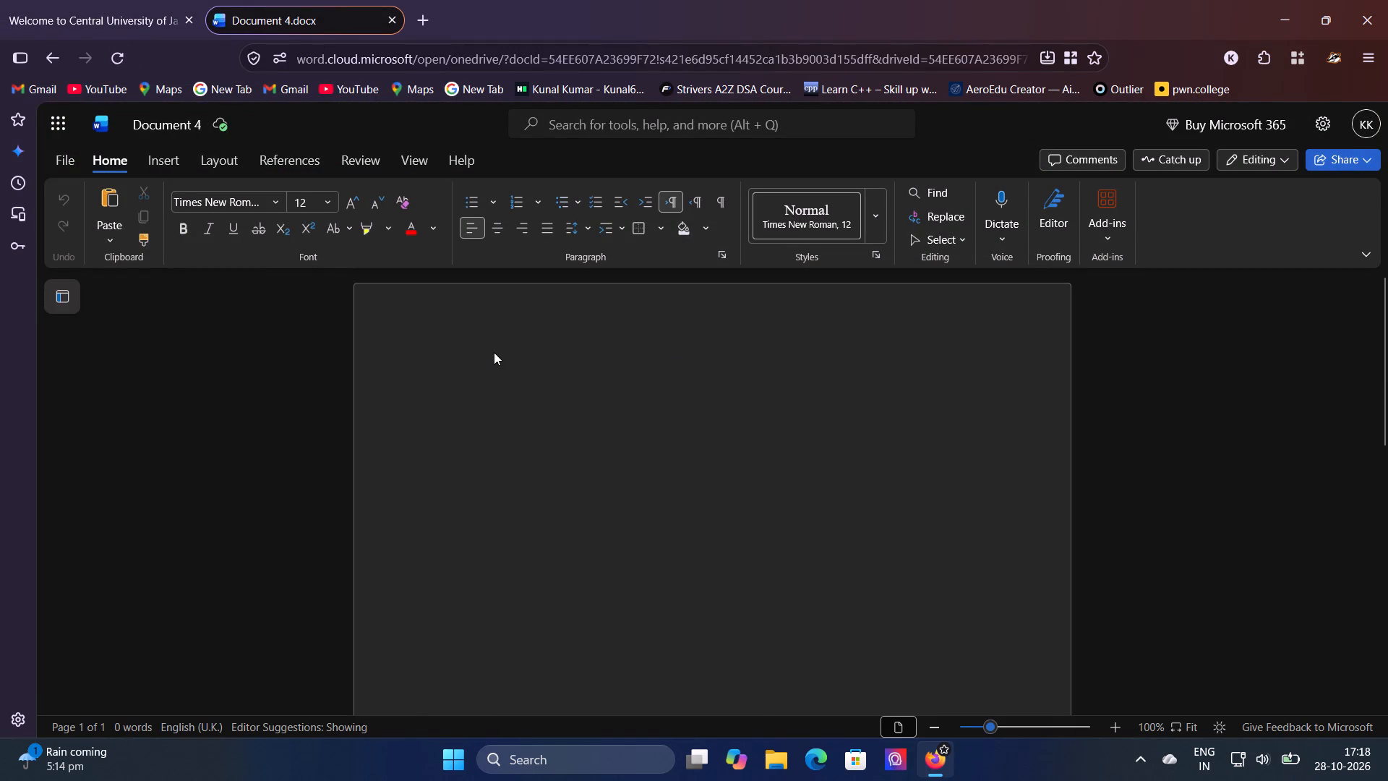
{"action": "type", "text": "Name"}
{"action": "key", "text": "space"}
{"action": "scroll", "coordinate": [494, 352], "scroll_direction": "up", "scroll_amount": 1}
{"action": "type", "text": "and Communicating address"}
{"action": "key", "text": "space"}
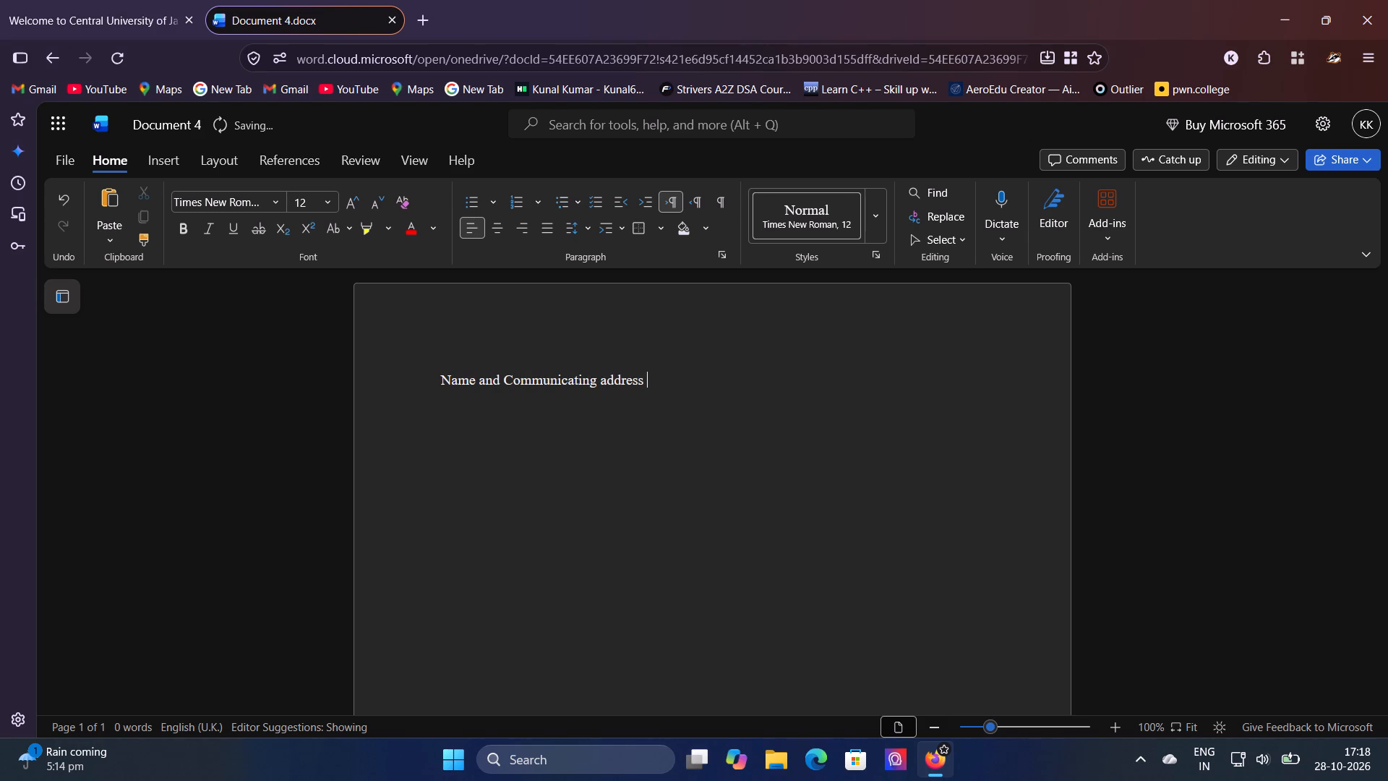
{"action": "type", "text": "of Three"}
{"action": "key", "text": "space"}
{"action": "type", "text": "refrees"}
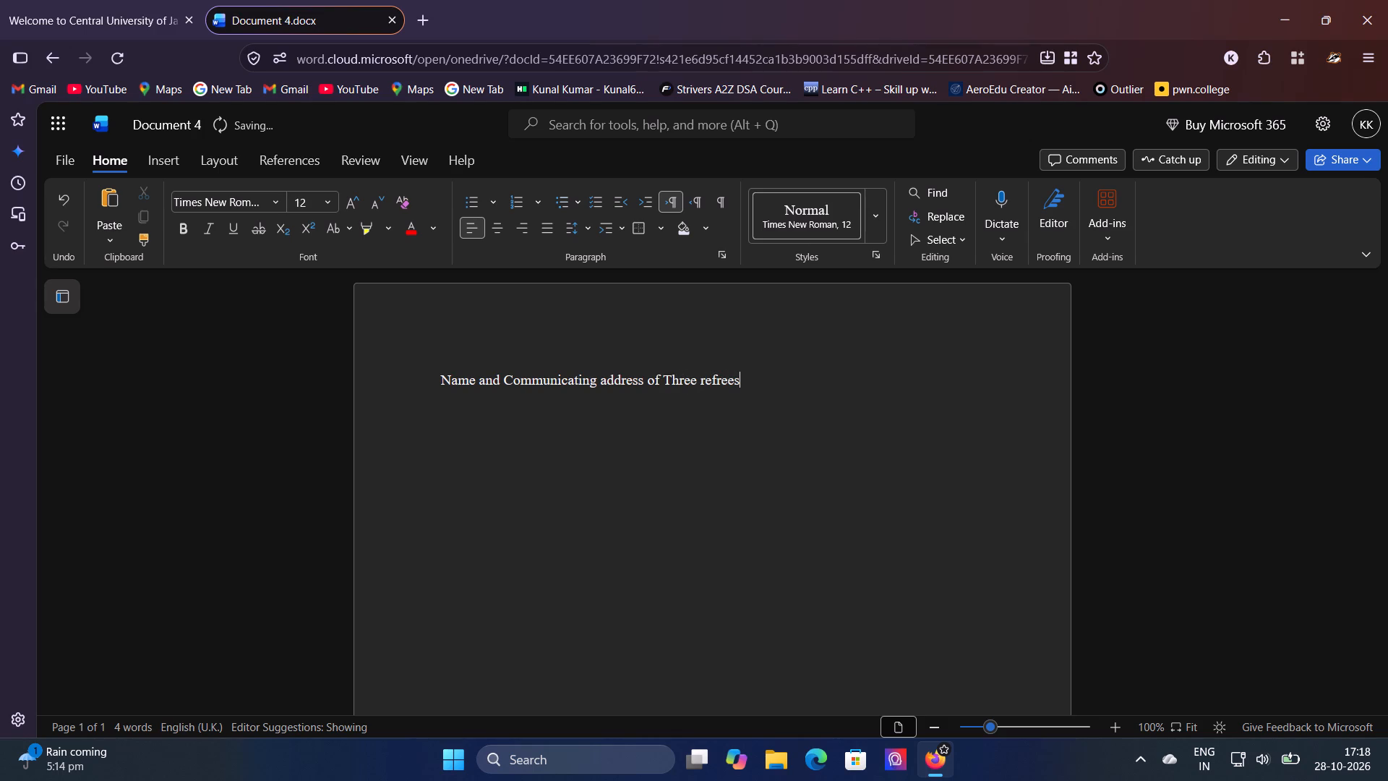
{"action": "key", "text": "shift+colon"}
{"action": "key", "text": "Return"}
Set the heading's font size to 14.
{"action": "left_click_drag", "start_coordinate": [742, 383], "coordinate": [419, 380]}
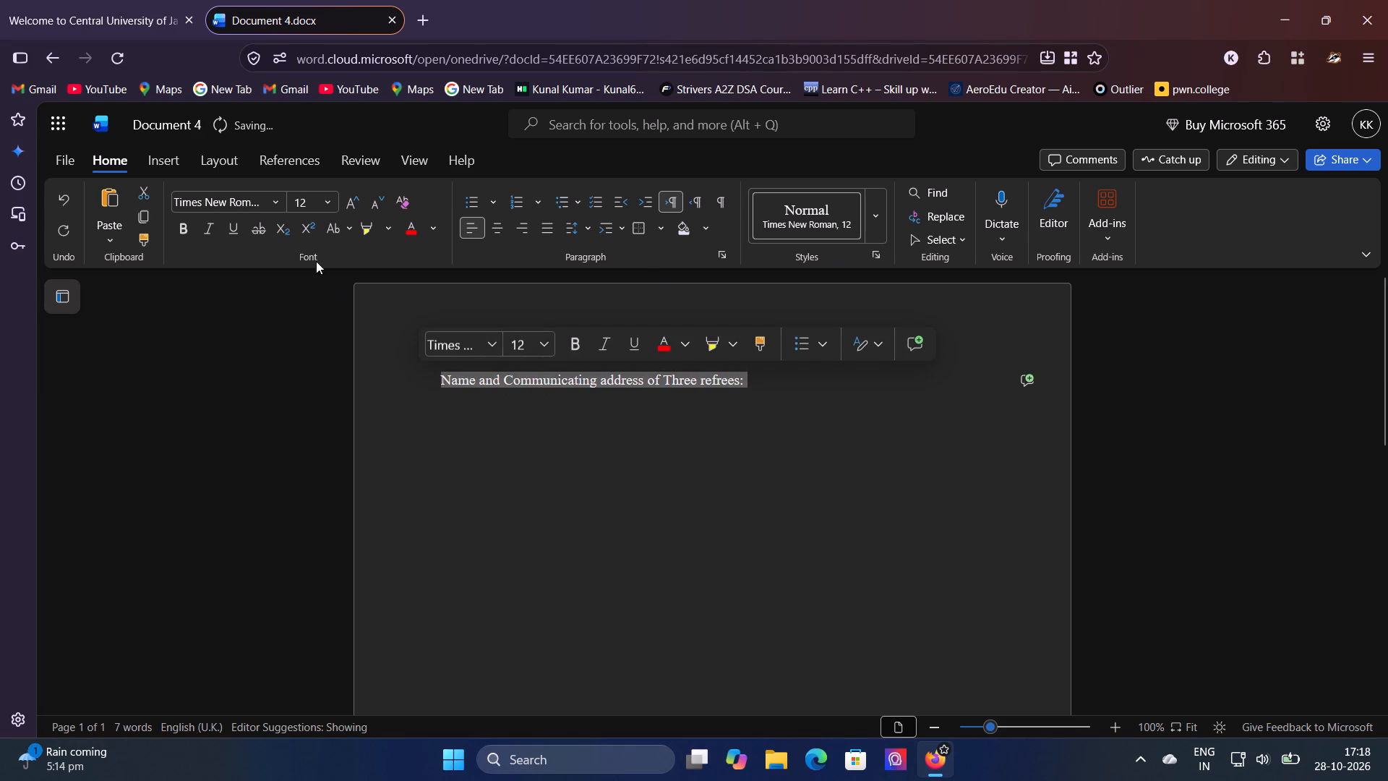
{"action": "left_click", "coordinate": [270, 198]}
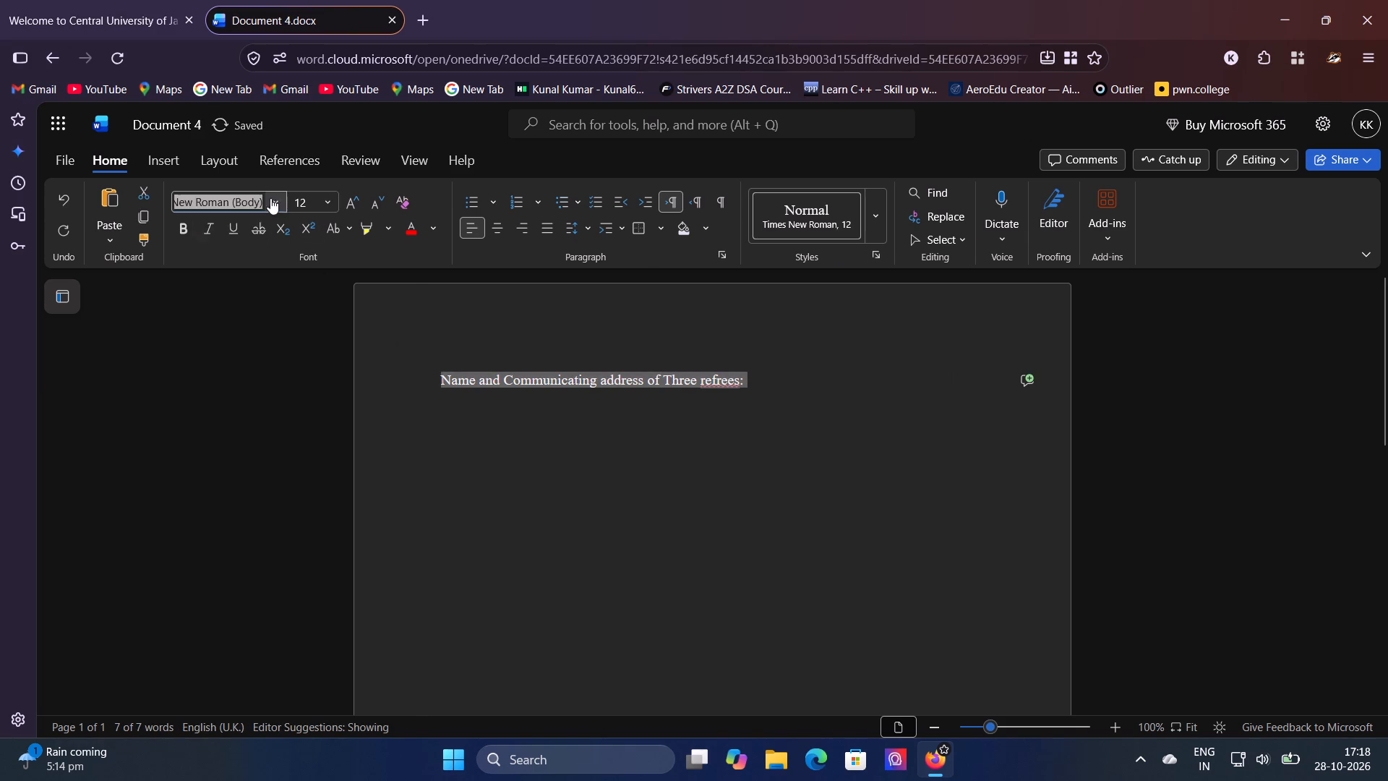
{"action": "left_click", "coordinate": [330, 196]}
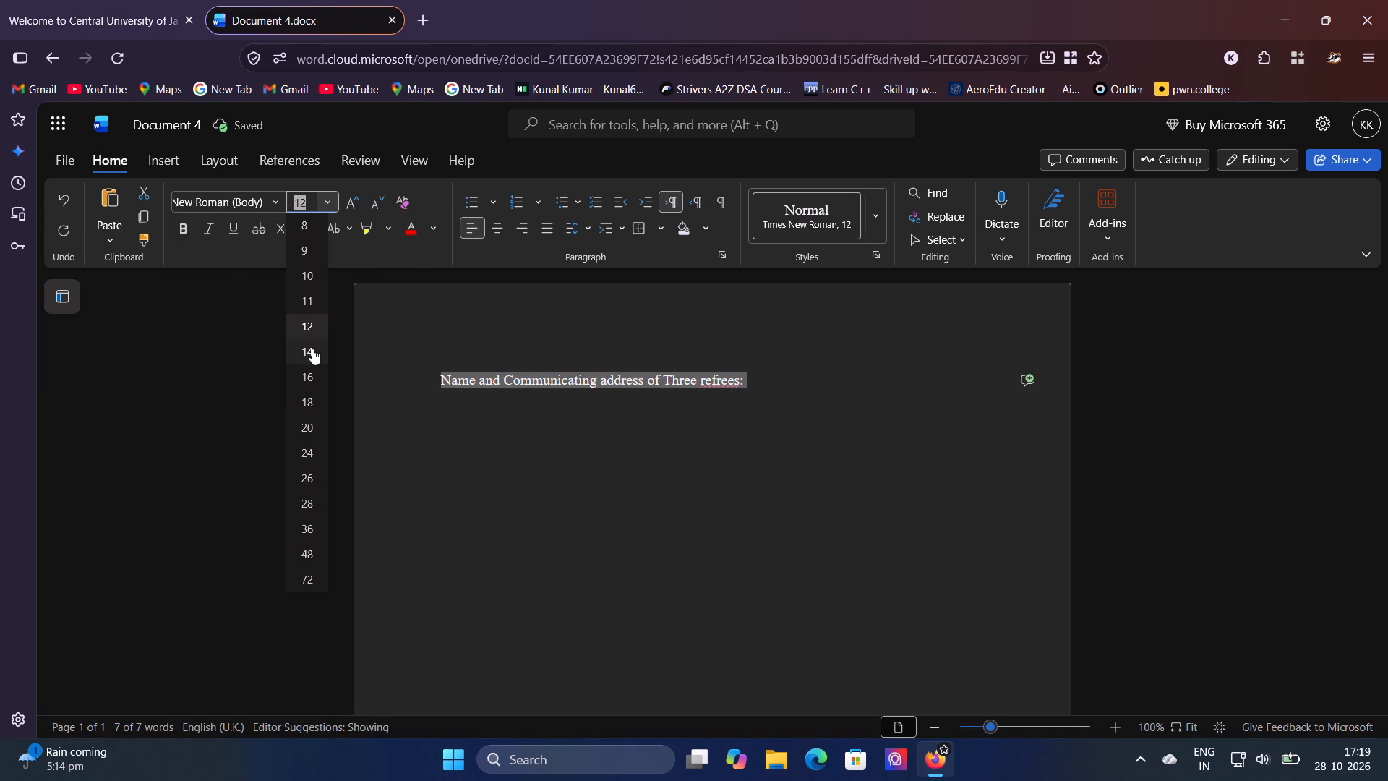
{"action": "left_click", "coordinate": [312, 349]}
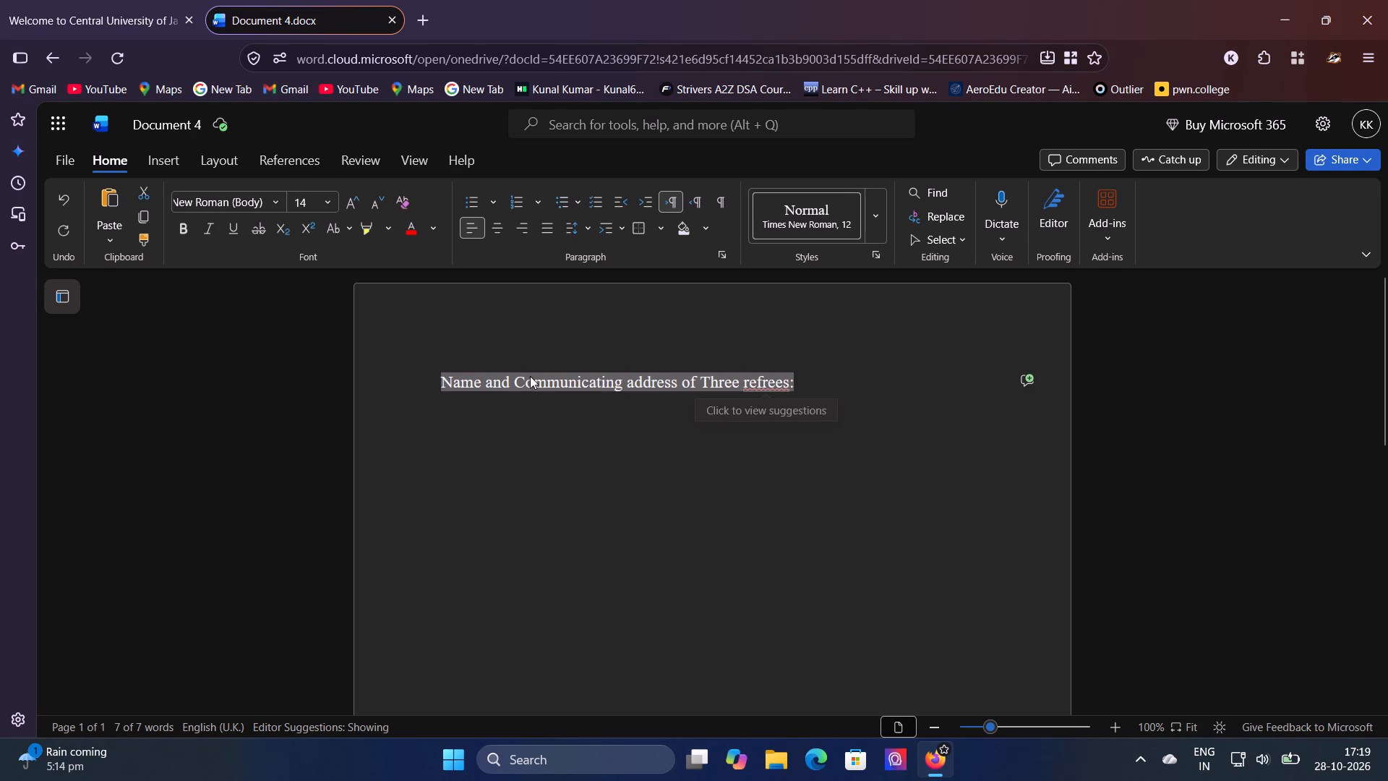
Capitalise "Address" in the heading and correct its last word to "Referees".
{"action": "left_click", "coordinate": [638, 376]}
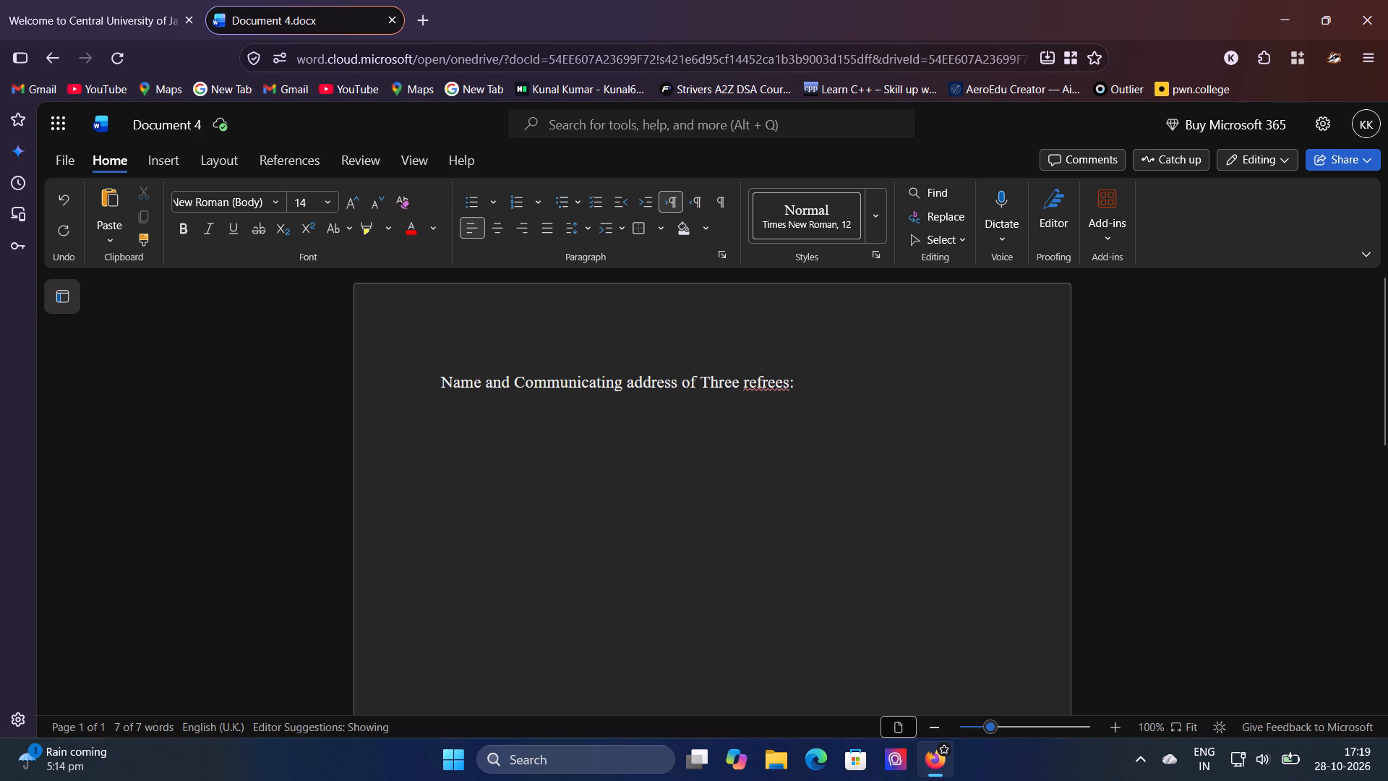
{"action": "key", "text": "BackSpace"}
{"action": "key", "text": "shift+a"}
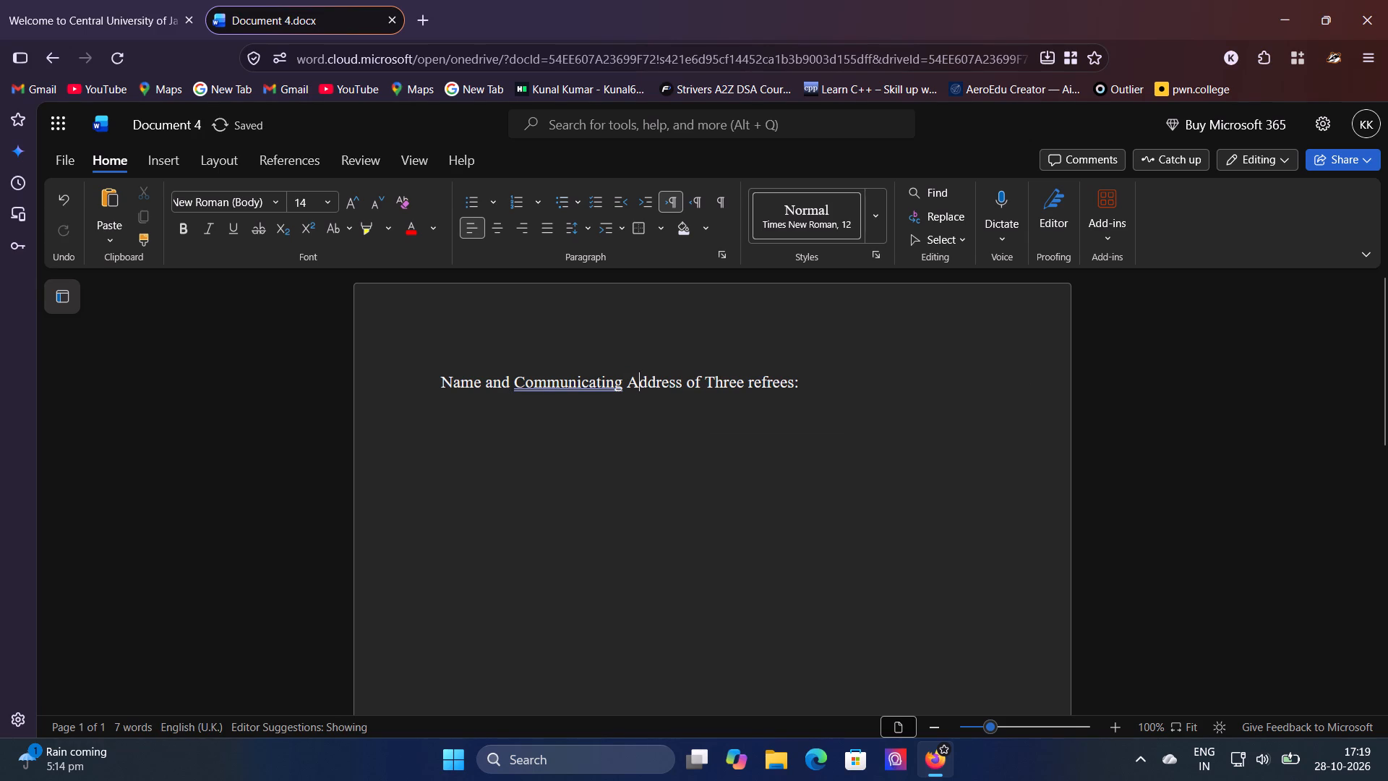
{"action": "left_click", "coordinate": [754, 381]}
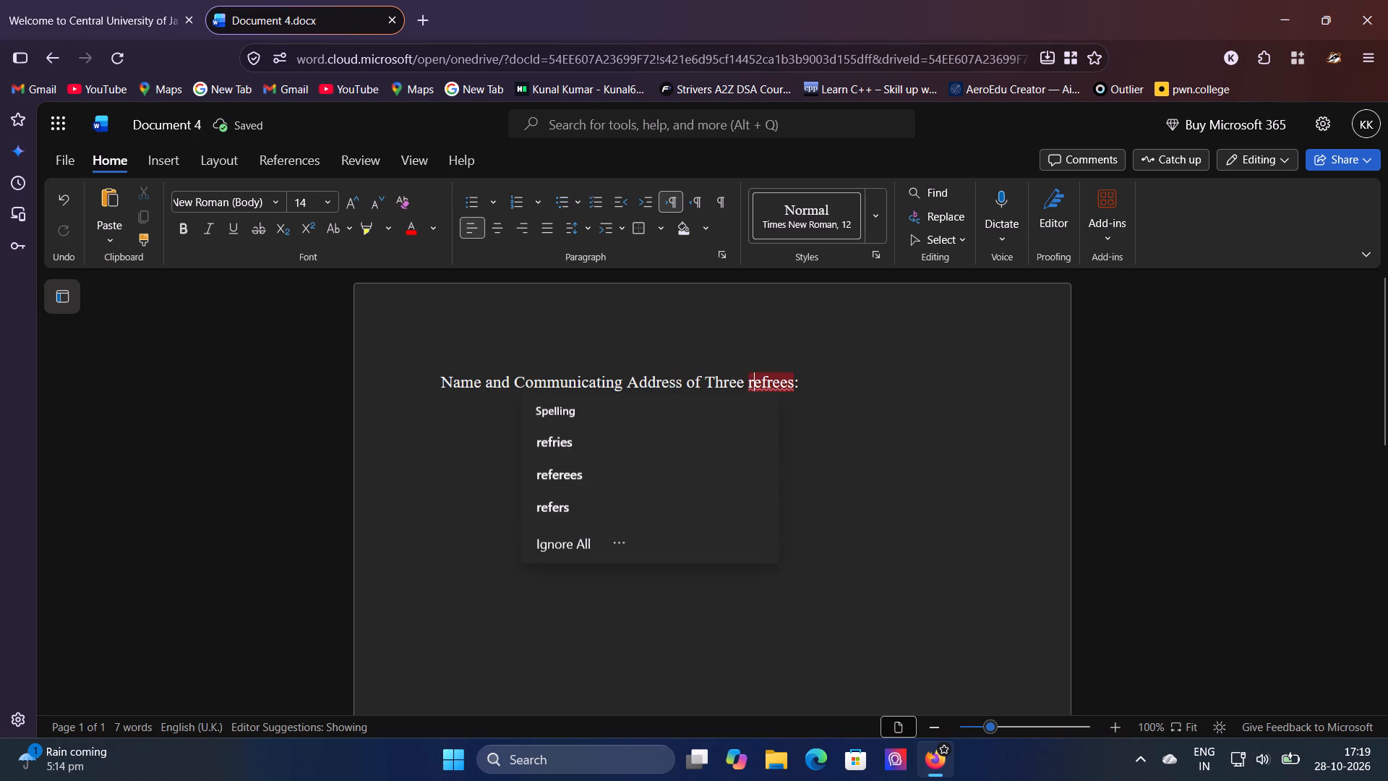
{"action": "key", "text": "BackSpace"}
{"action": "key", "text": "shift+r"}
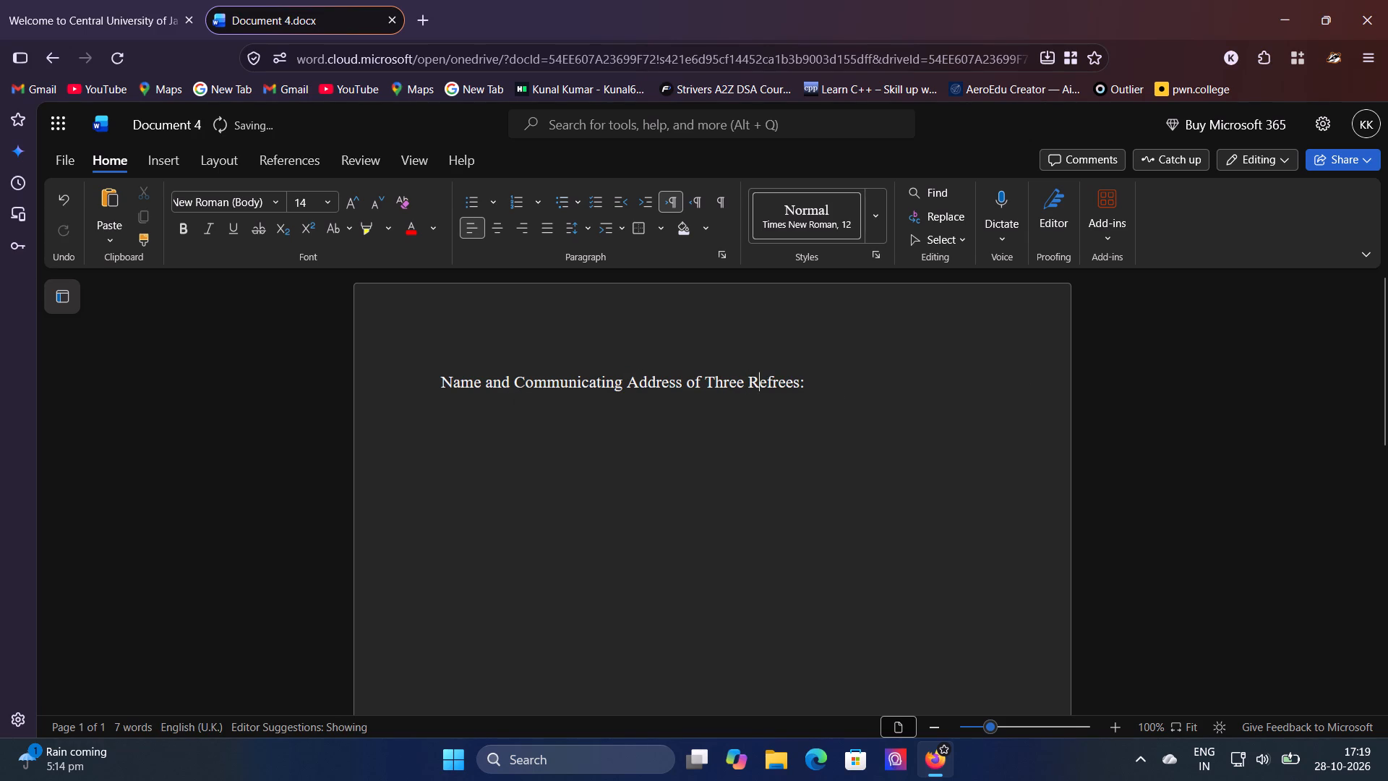
{"action": "left_click", "coordinate": [774, 379]}
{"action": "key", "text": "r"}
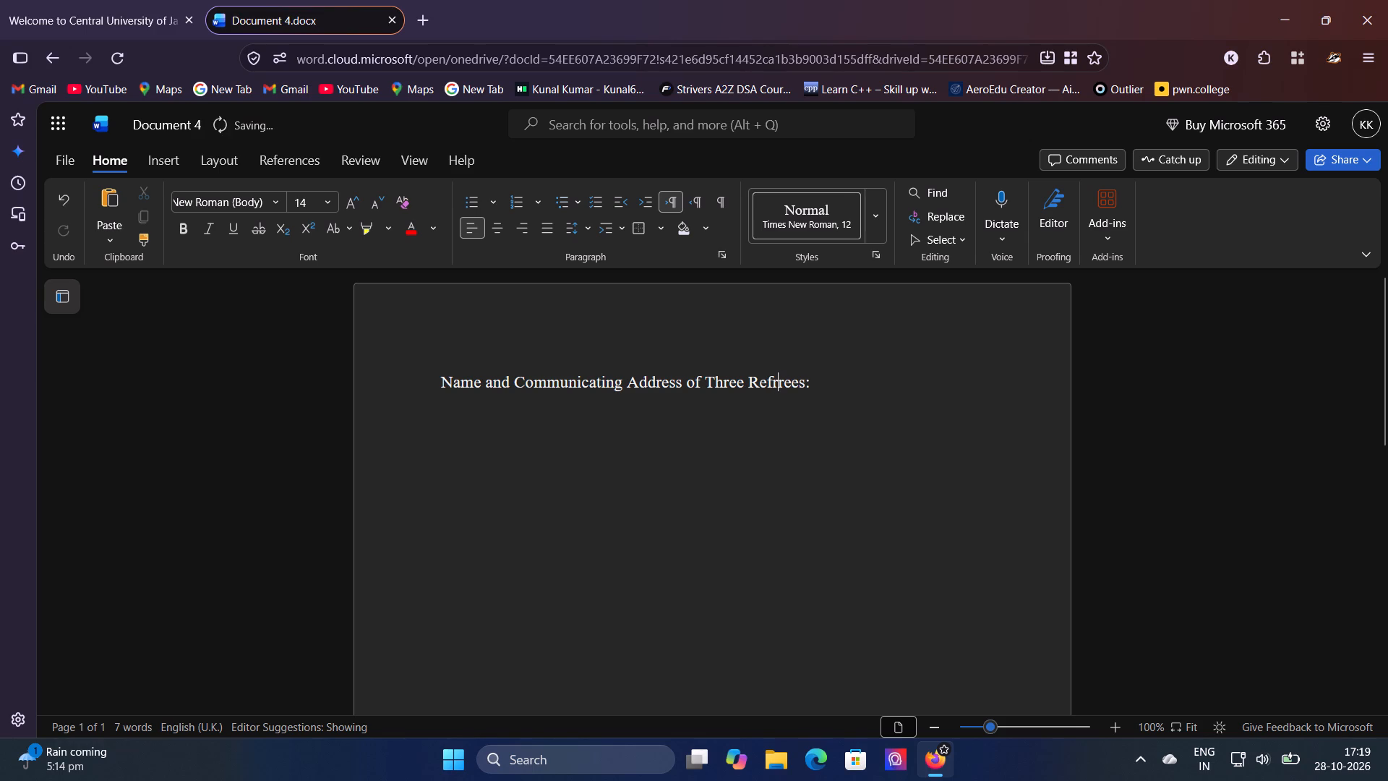
{"action": "key", "text": "BackSpace"}
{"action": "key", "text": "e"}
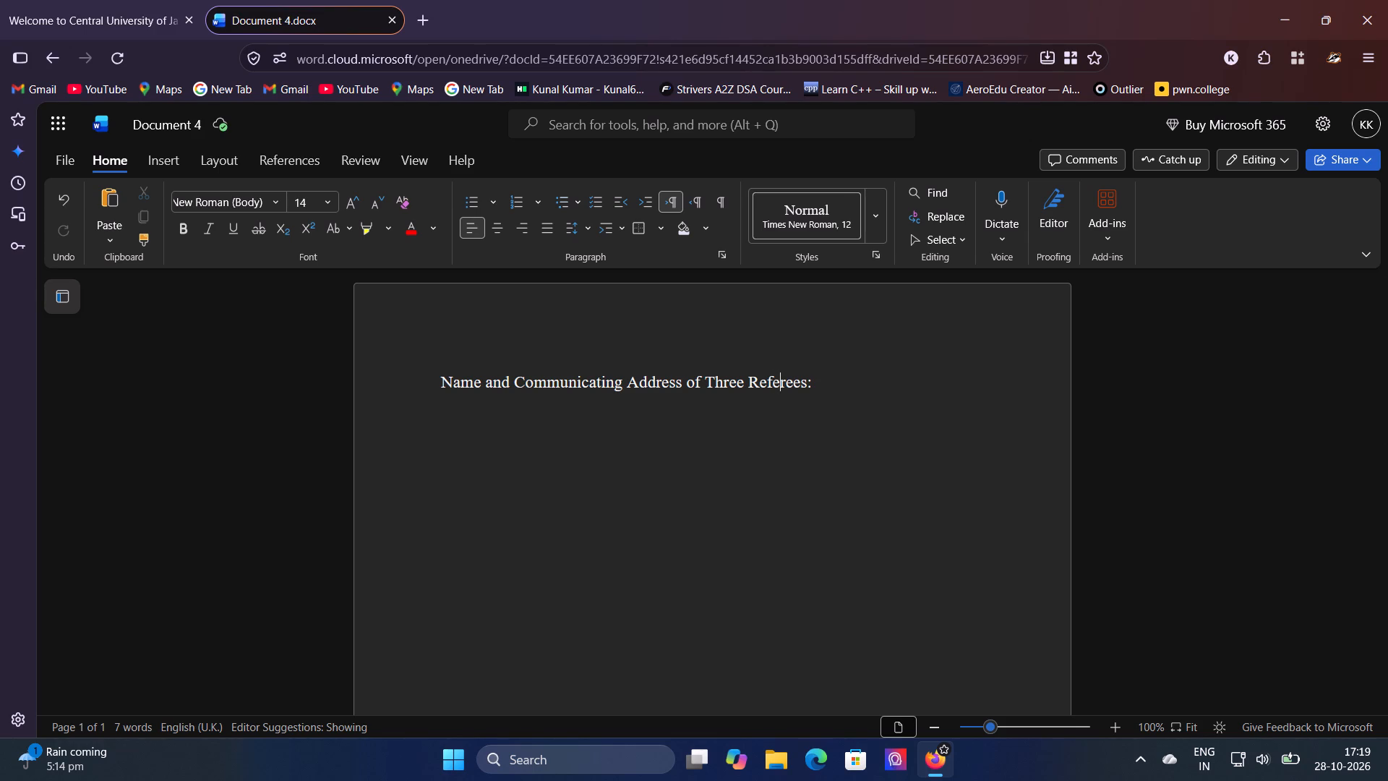
Make the whole heading line bold and underlined.
{"action": "left_click_drag", "start_coordinate": [824, 381], "coordinate": [451, 376]}
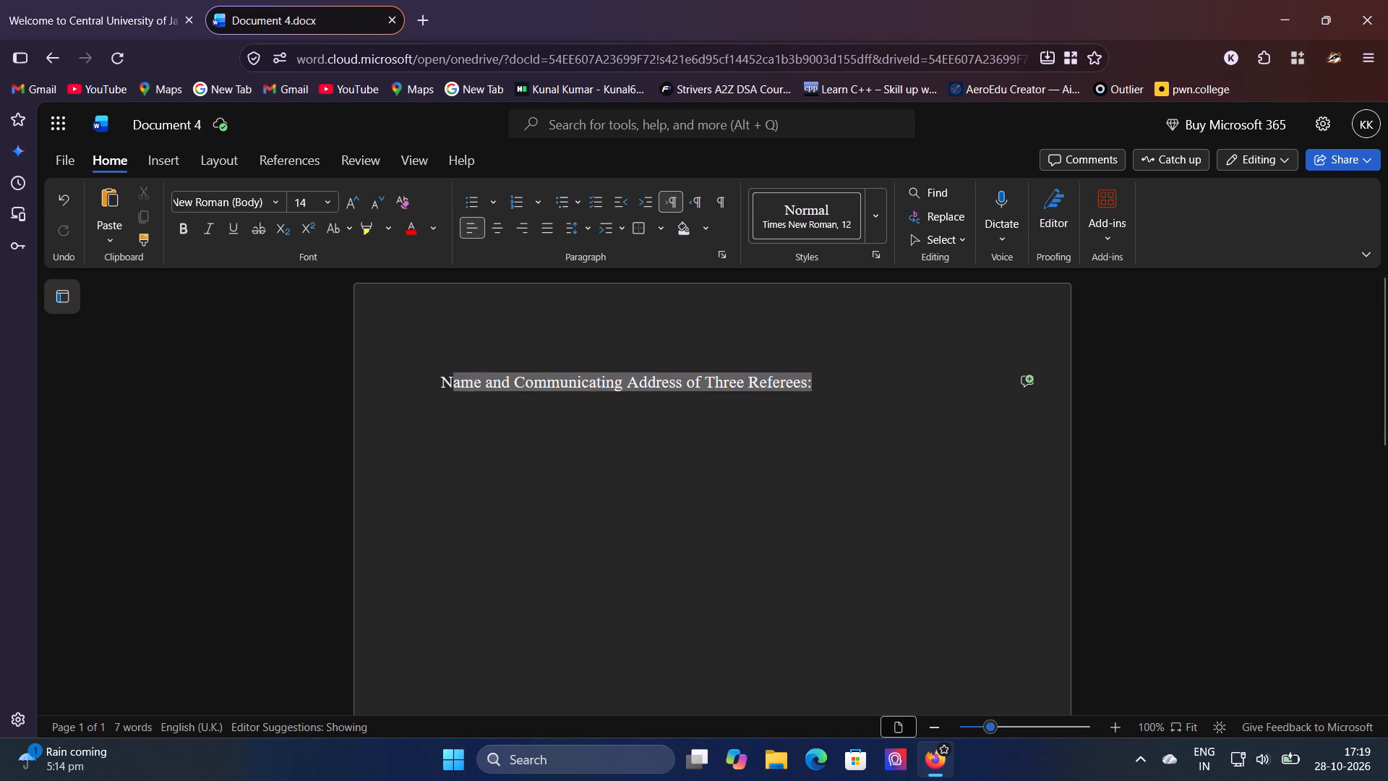
{"action": "left_click_drag", "start_coordinate": [451, 376], "coordinate": [432, 375]}
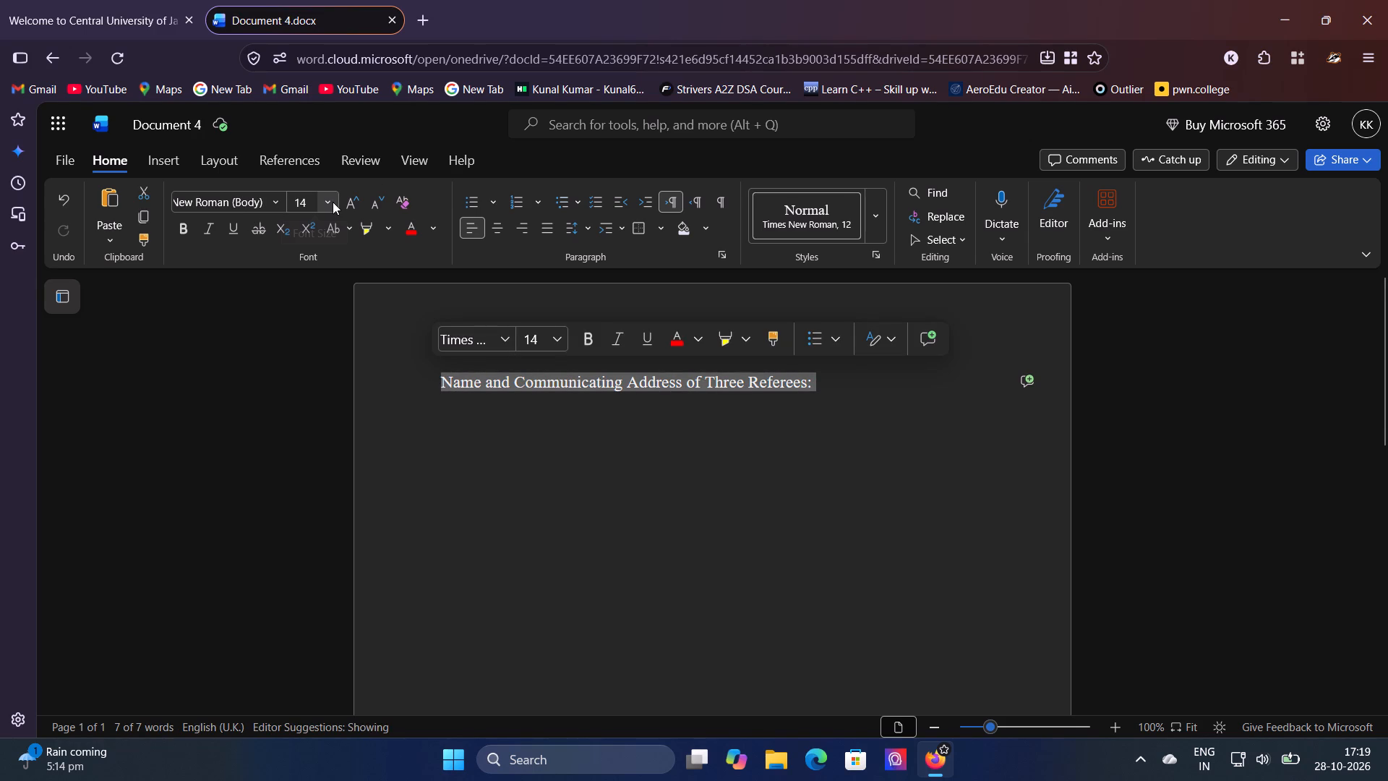
{"action": "left_click", "coordinate": [188, 226]}
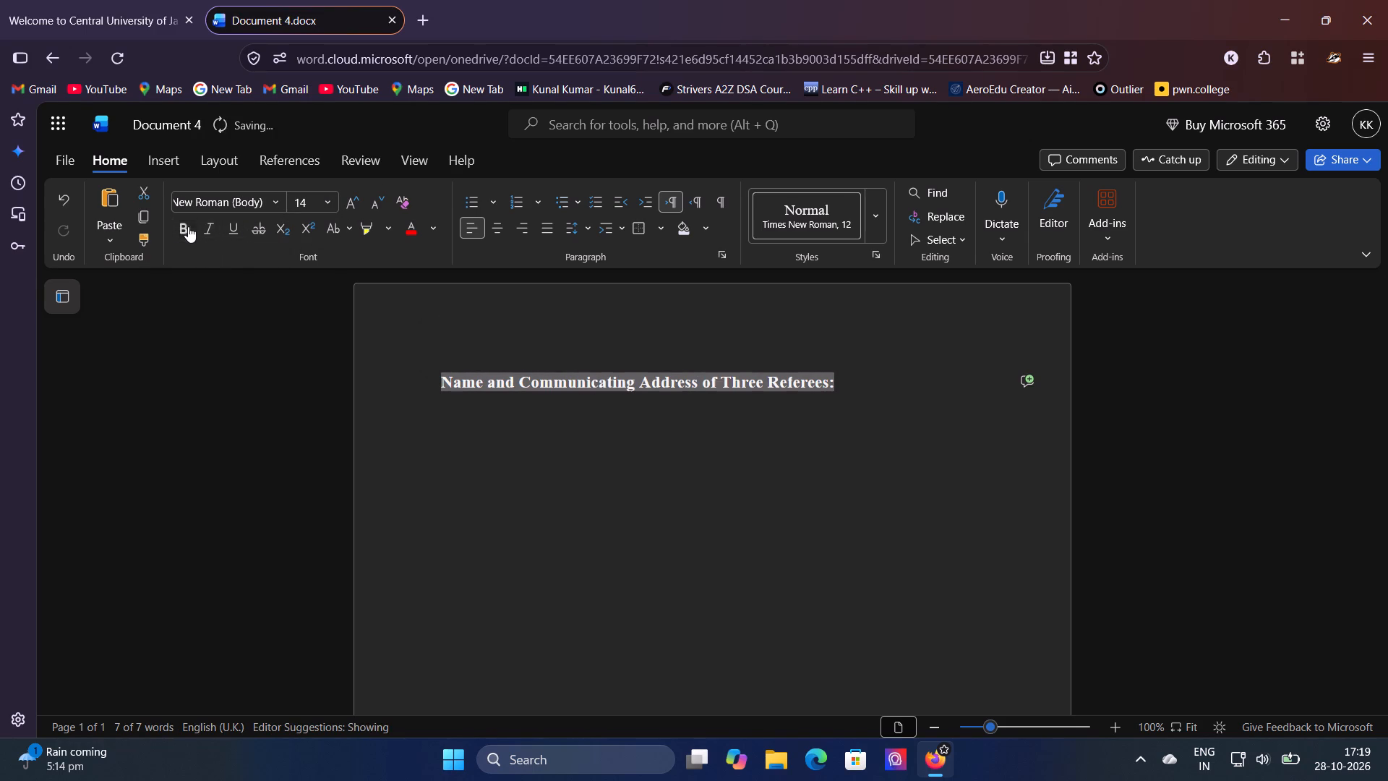
{"action": "left_click", "coordinate": [235, 228]}
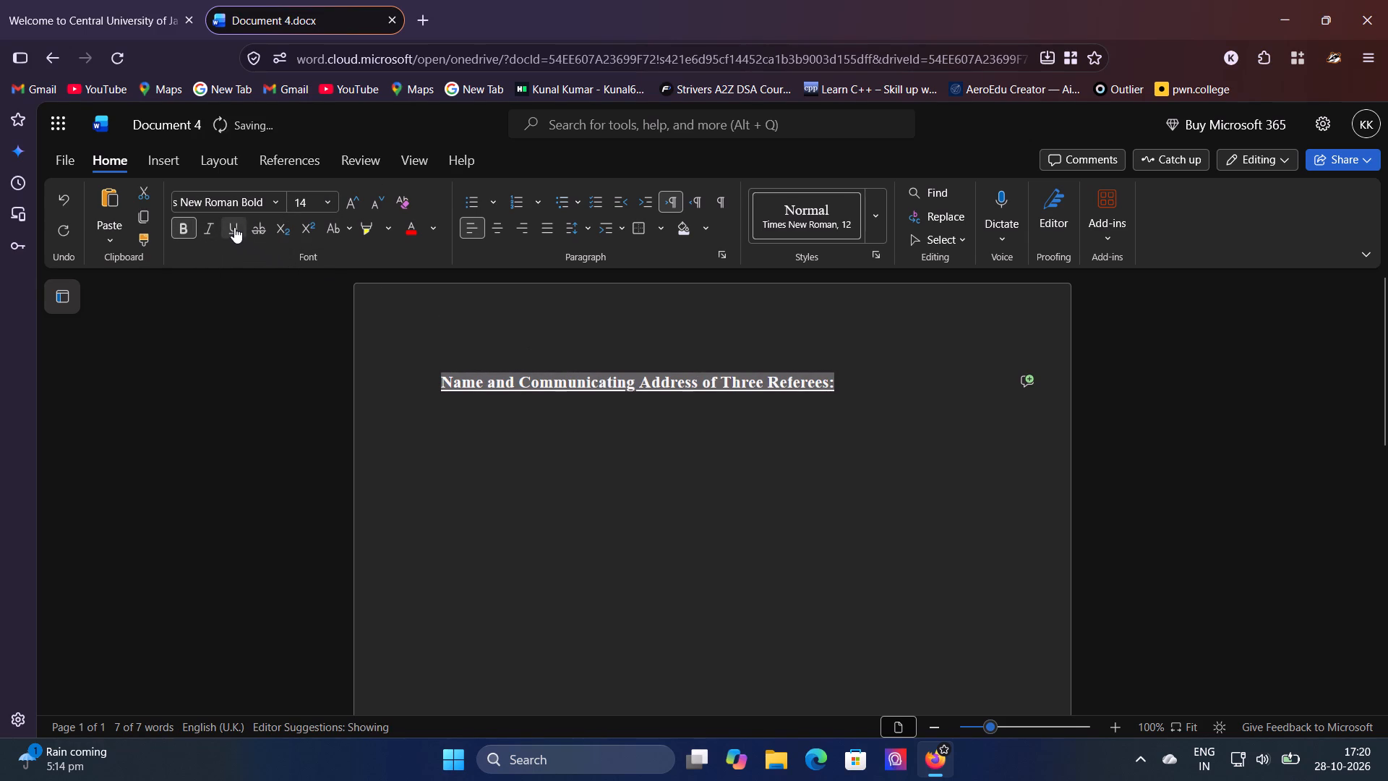
Start a numbered list at 1. on a new line below the heading.
{"action": "left_click", "coordinate": [859, 385]}
{"action": "key", "text": "Return"}
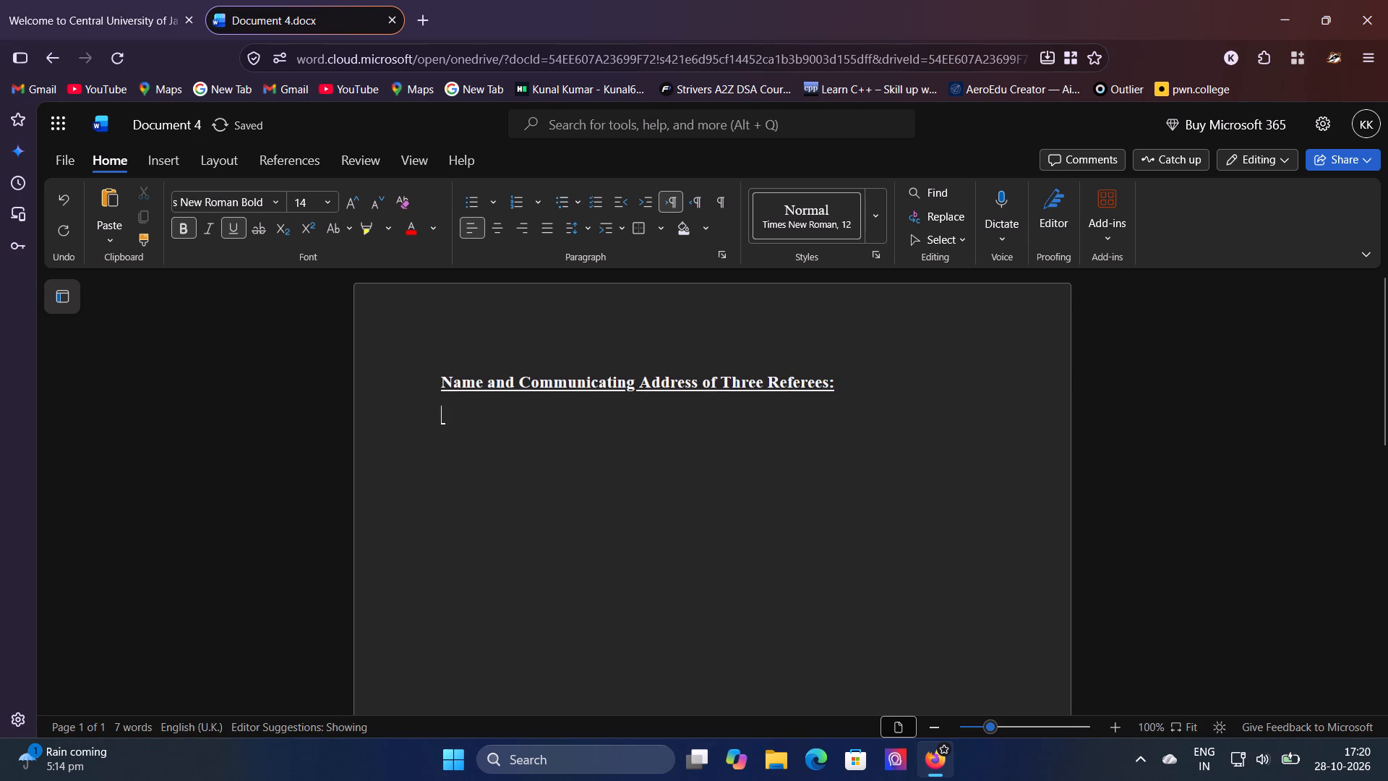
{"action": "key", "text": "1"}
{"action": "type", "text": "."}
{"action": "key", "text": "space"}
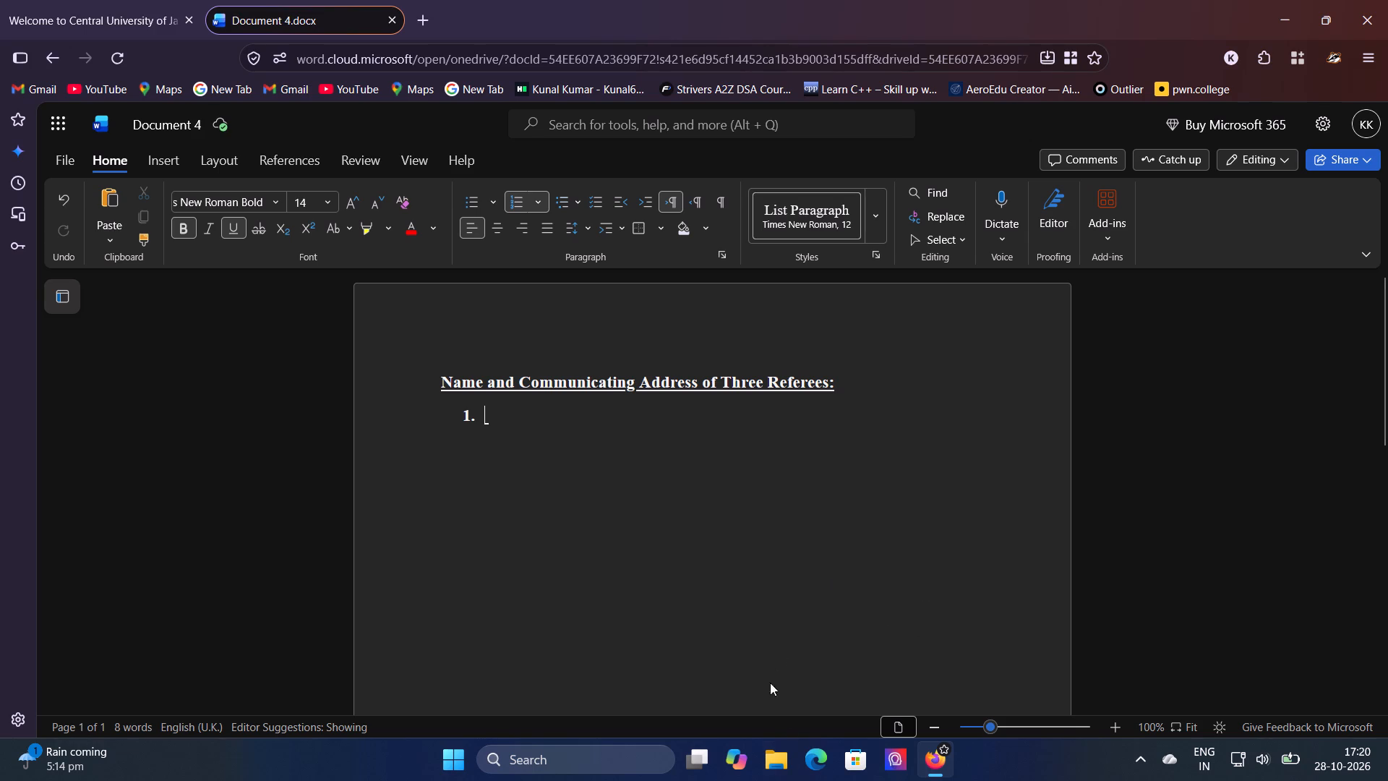
{"action": "double_click", "coordinate": [768, 764]}
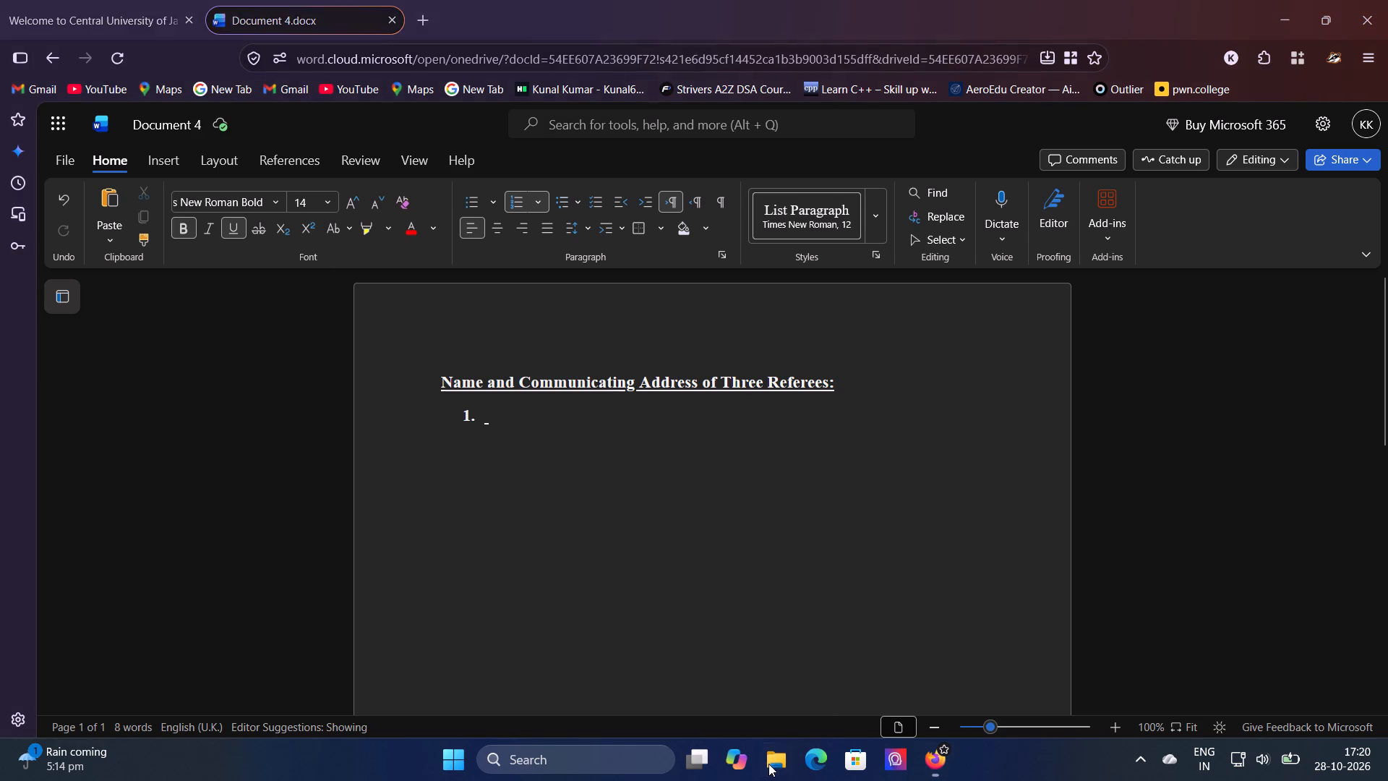
{"action": "left_click", "coordinate": [768, 764]}
{"action": "scroll", "coordinate": [190, 376], "scroll_direction": "down", "scroll_amount": 3}
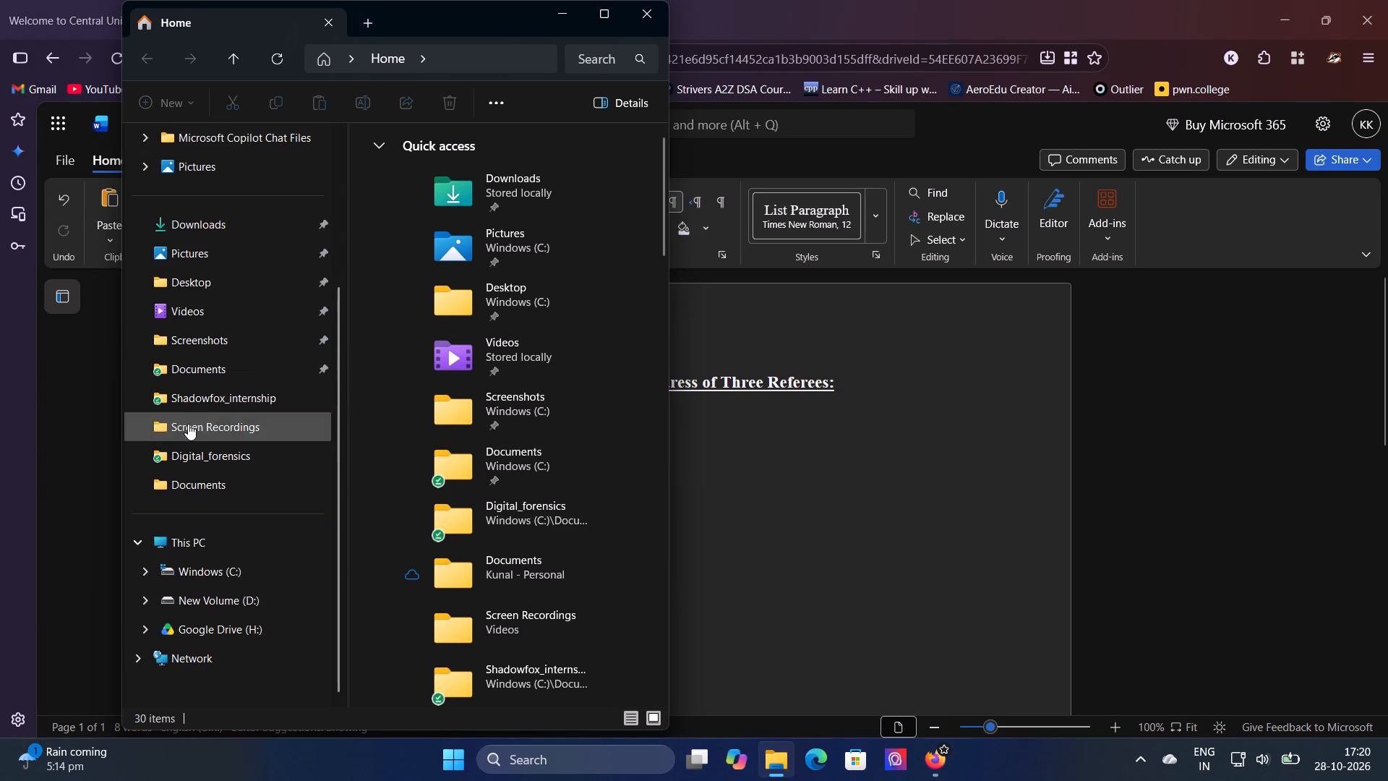
{"action": "double_click", "coordinate": [226, 340]}
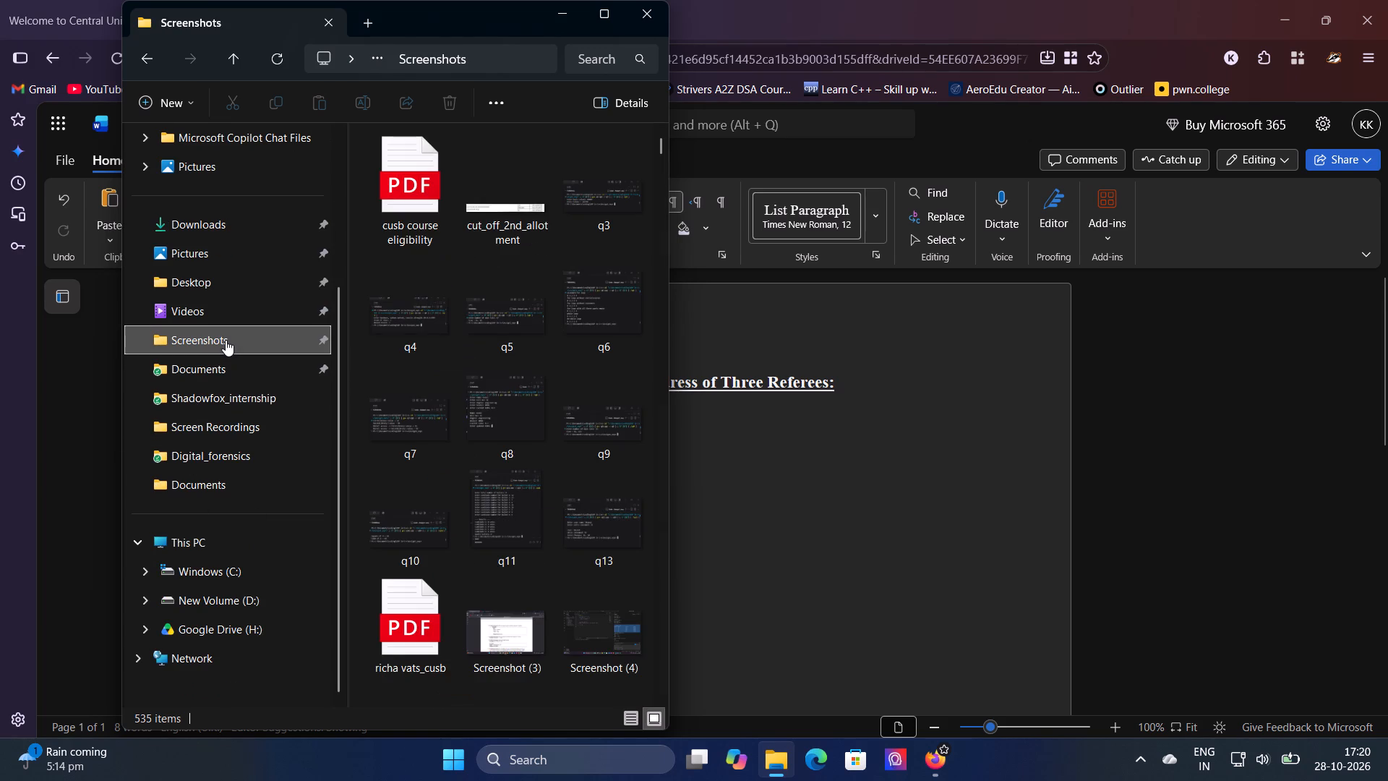
{"action": "scroll", "coordinate": [581, 184], "scroll_direction": "down", "scroll_amount": 20}
{"action": "scroll", "coordinate": [581, 184], "scroll_direction": "down", "scroll_amount": 20}
{"action": "scroll", "coordinate": [581, 184], "scroll_direction": "down", "scroll_amount": 15}
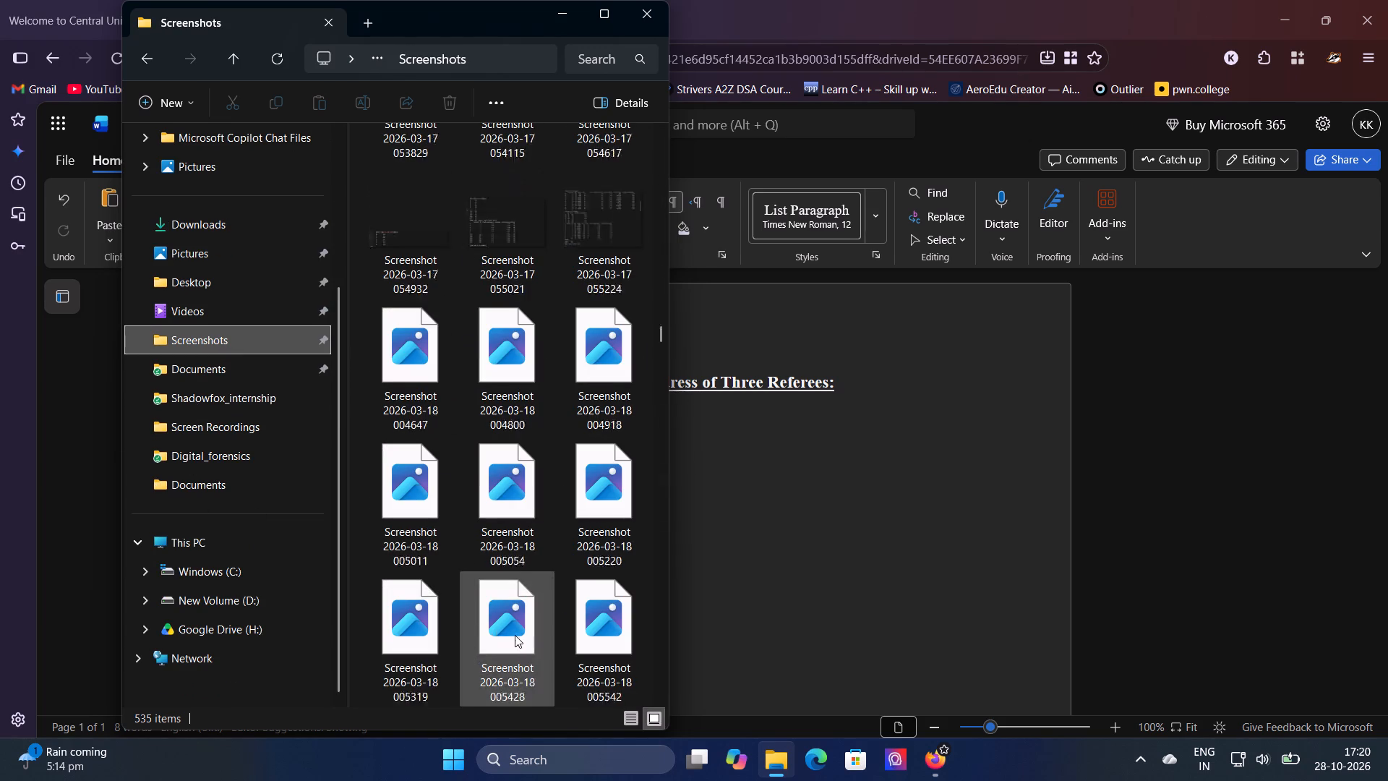
{"action": "left_click", "coordinate": [605, 17]}
{"action": "scroll", "coordinate": [704, 332], "scroll_direction": "down", "scroll_amount": 13}
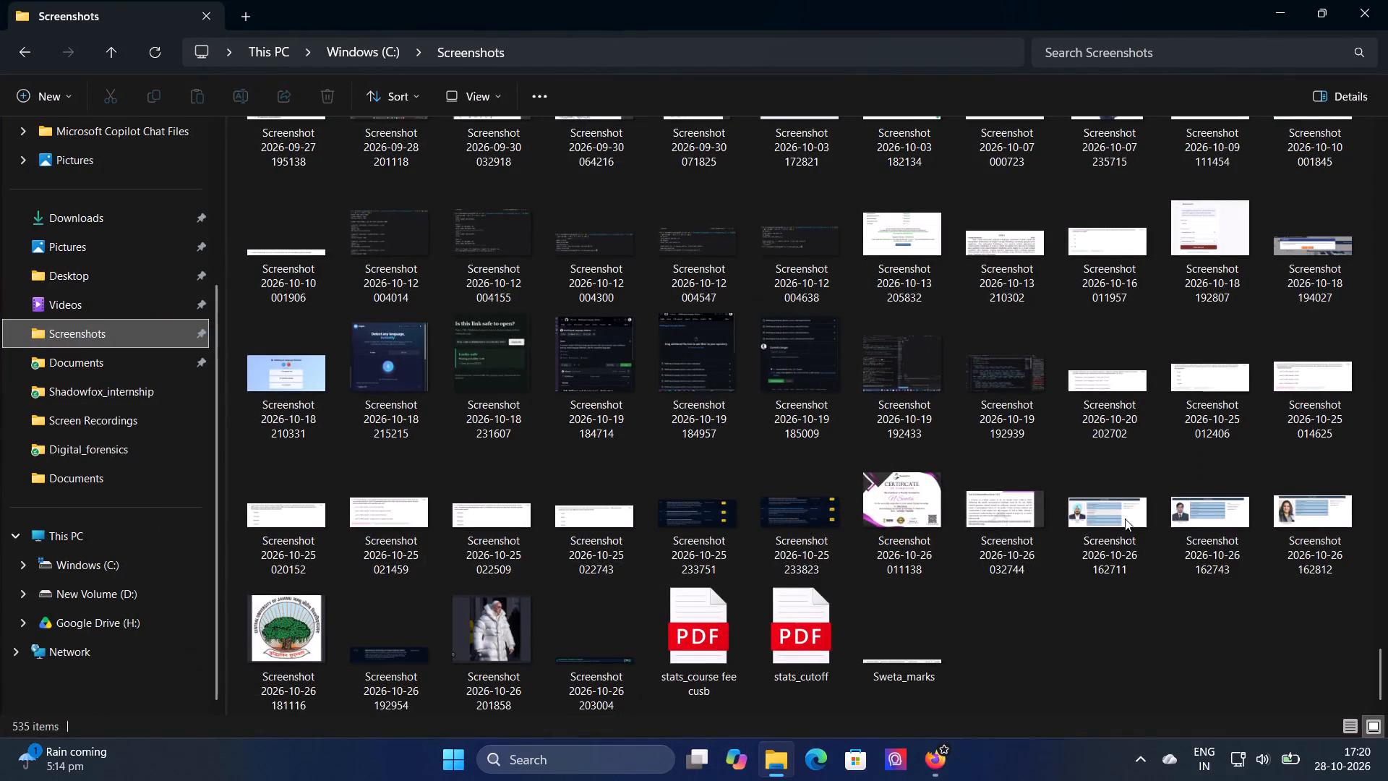
{"action": "double_click", "coordinate": [1105, 516]}
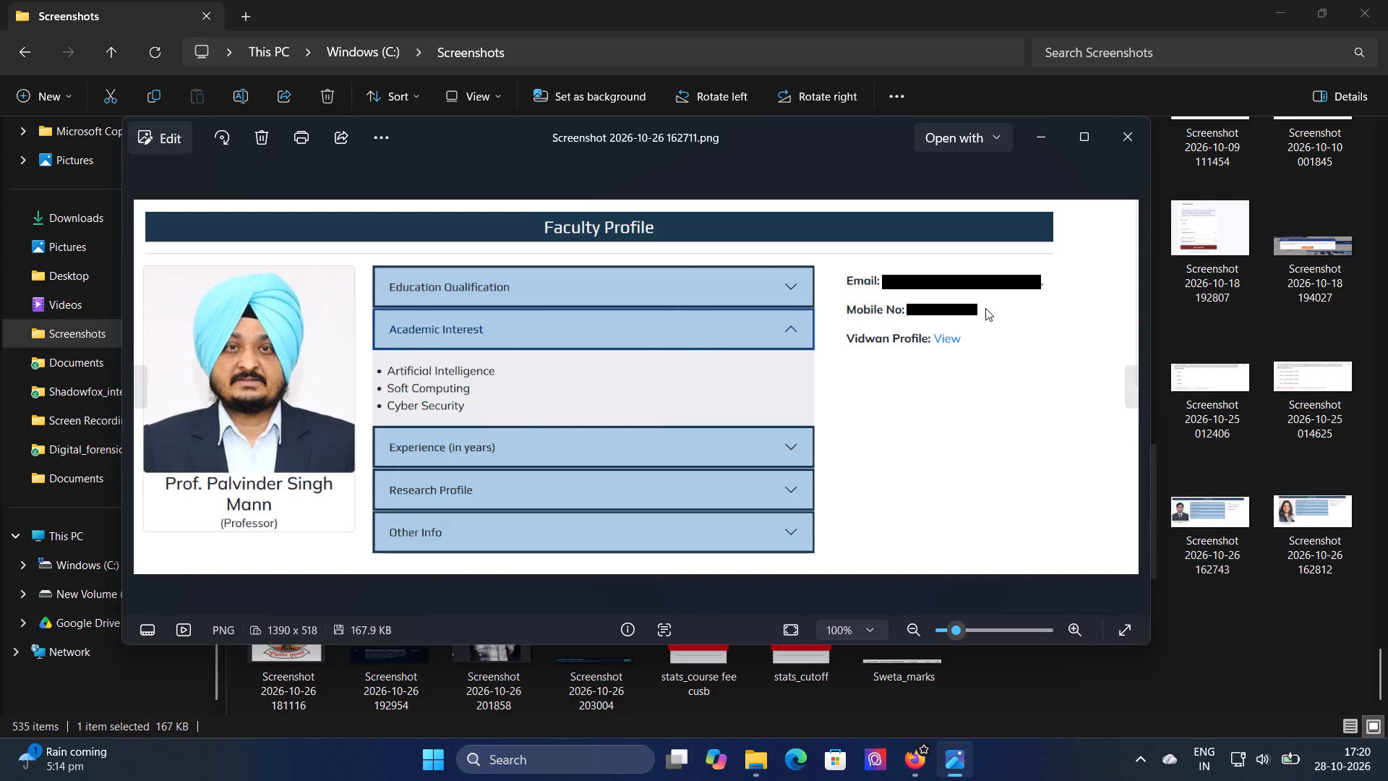
{"action": "left_click", "coordinate": [1281, 13]}
{"action": "left_click", "coordinate": [1047, 141]}
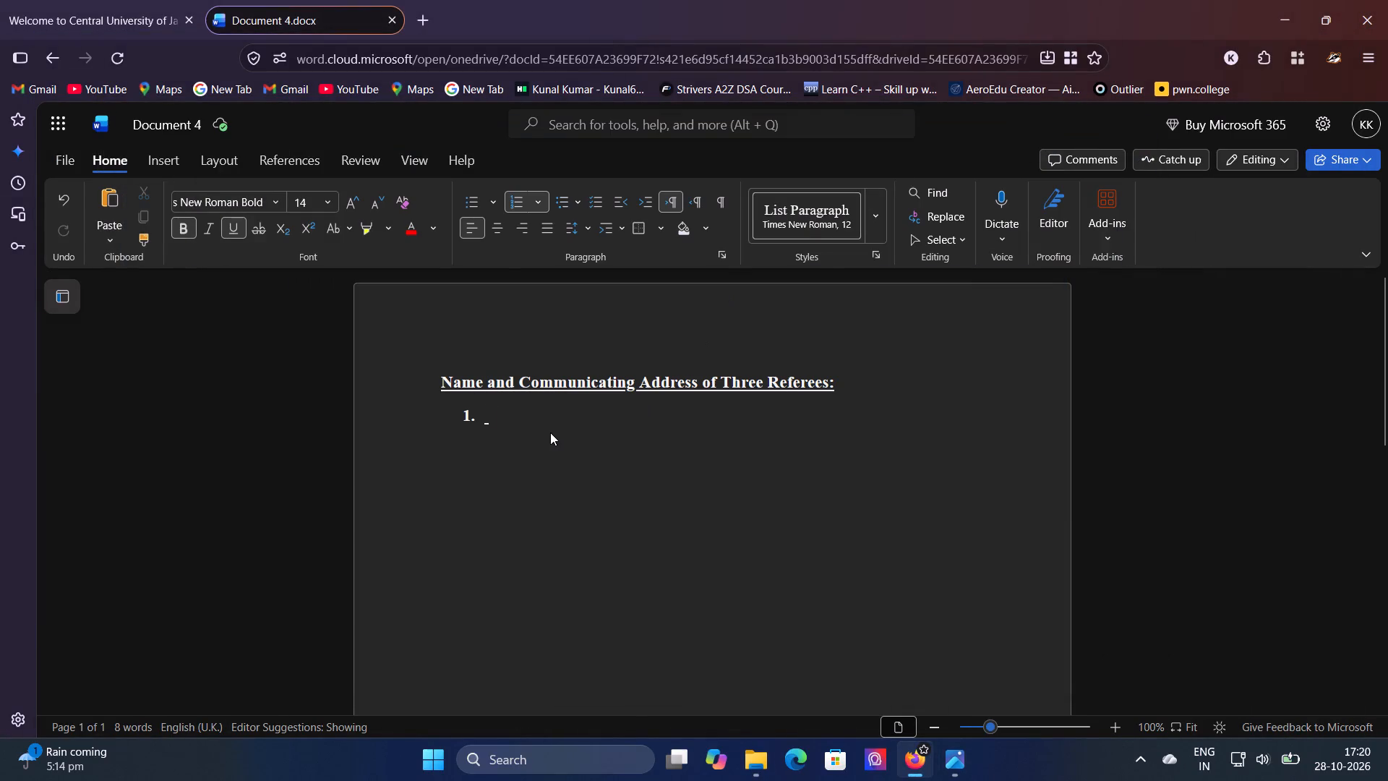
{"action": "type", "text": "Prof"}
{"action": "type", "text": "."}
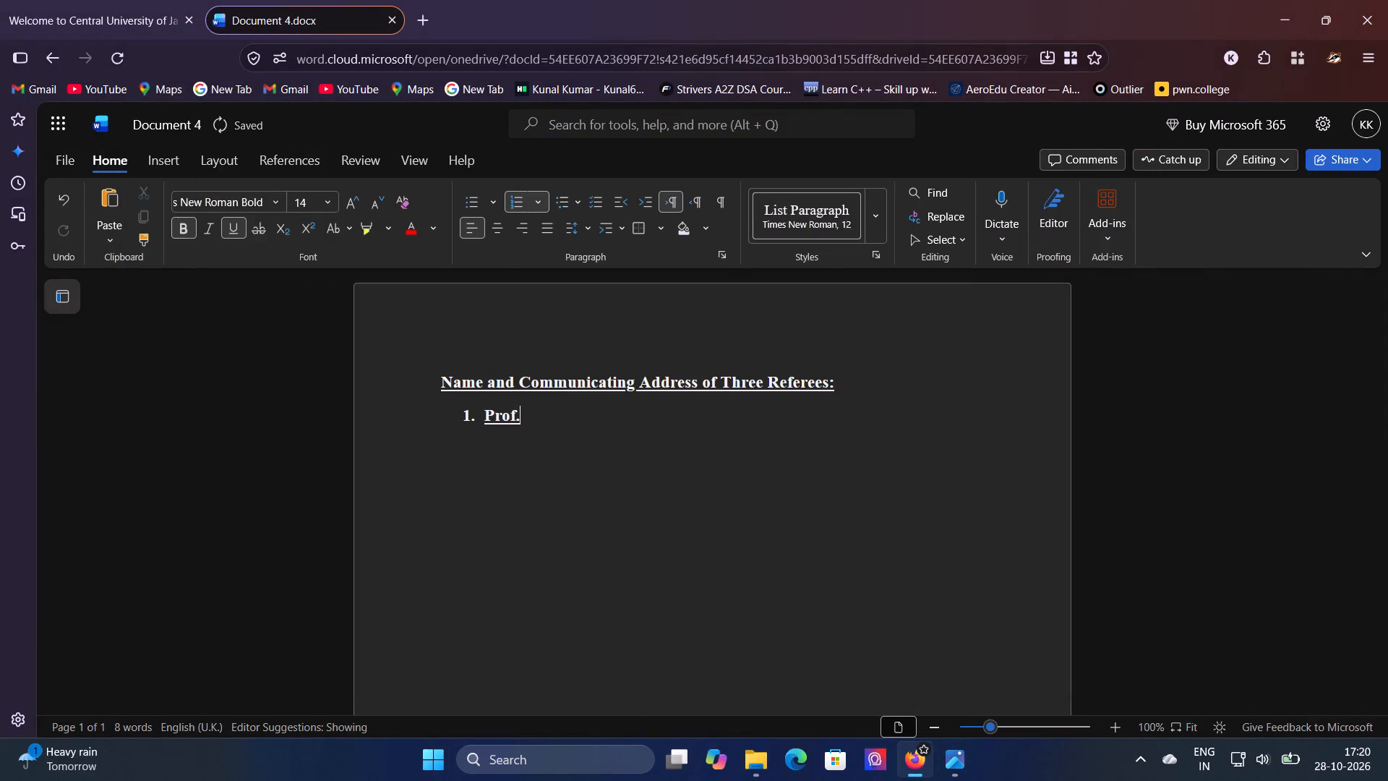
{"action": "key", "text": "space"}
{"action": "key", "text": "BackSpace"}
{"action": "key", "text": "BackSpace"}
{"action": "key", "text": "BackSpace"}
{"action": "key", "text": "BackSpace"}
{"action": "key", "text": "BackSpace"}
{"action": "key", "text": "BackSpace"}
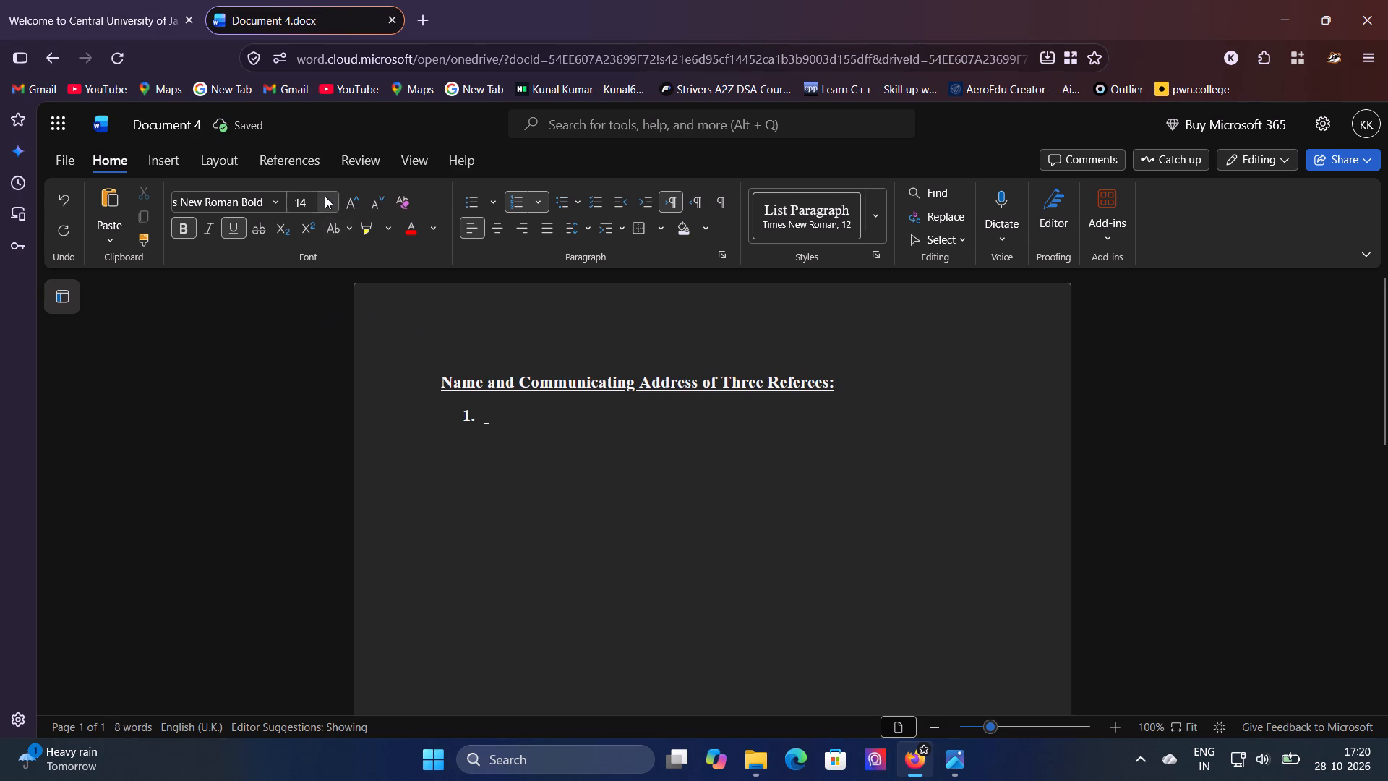
Set the first list item's text to size 12 with no underline and no bold.
{"action": "left_click", "coordinate": [325, 196]}
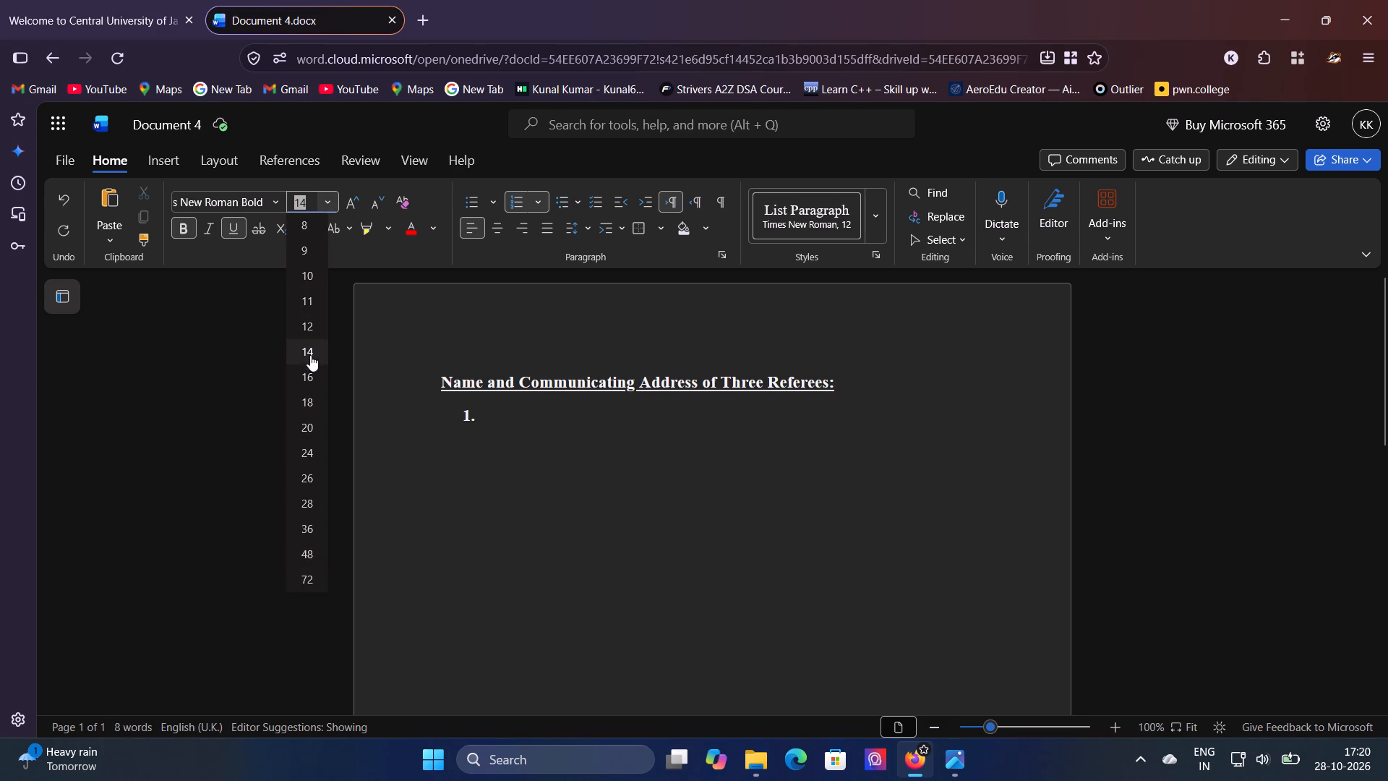
{"action": "left_click", "coordinate": [309, 329]}
{"action": "left_click", "coordinate": [236, 231]}
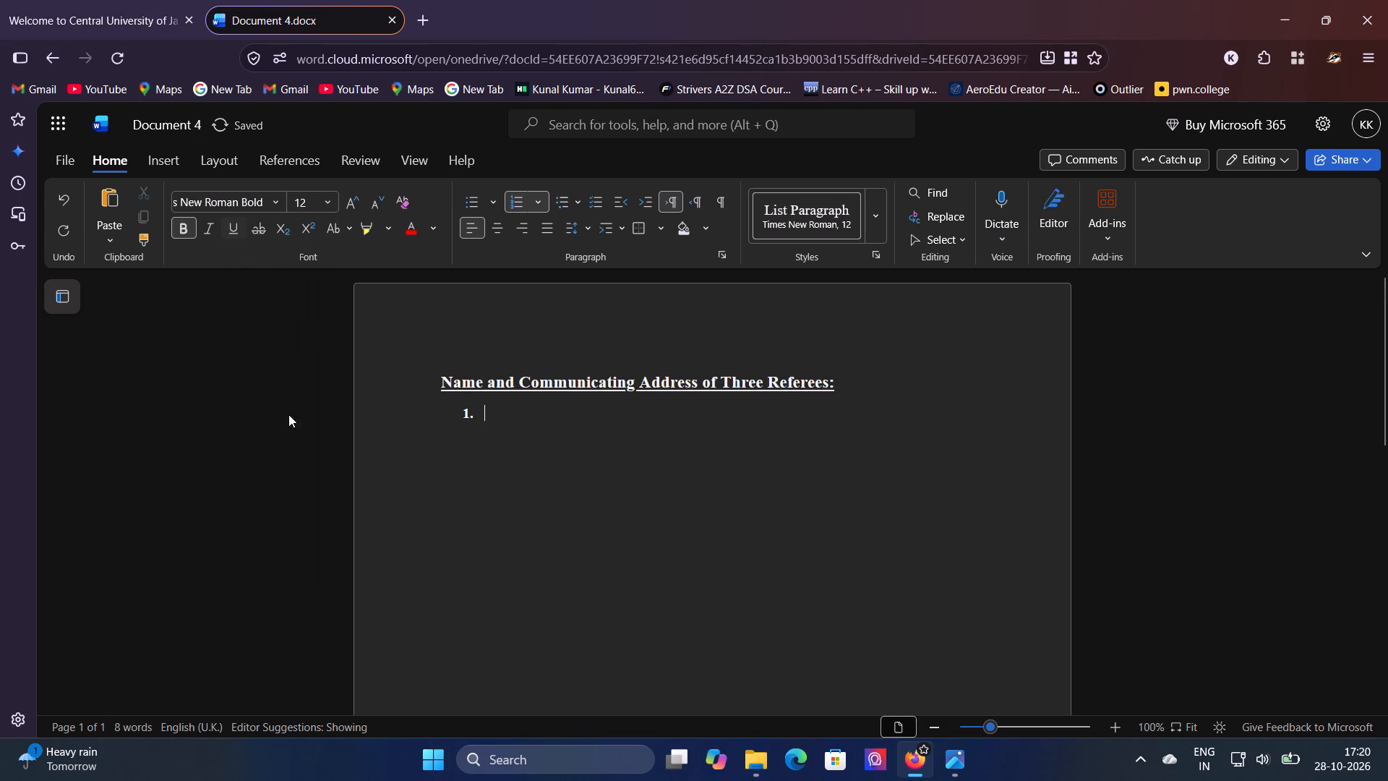
{"action": "left_click", "coordinate": [181, 229]}
Enter the first referee's full name with the title Prof., checking it against the profile image and capitalising the middle name.
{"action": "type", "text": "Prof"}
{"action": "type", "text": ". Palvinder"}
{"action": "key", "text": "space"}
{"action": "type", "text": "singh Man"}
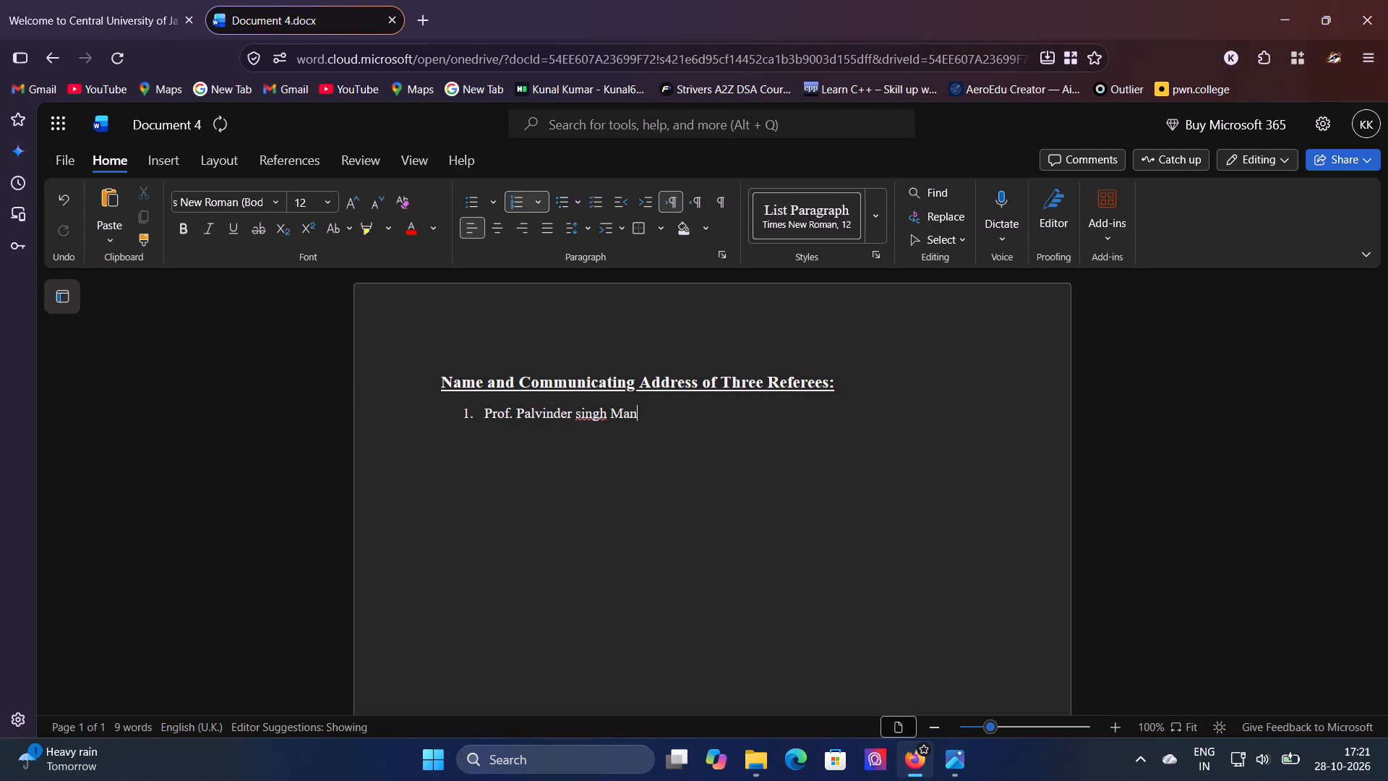
{"action": "left_click", "coordinate": [954, 767]}
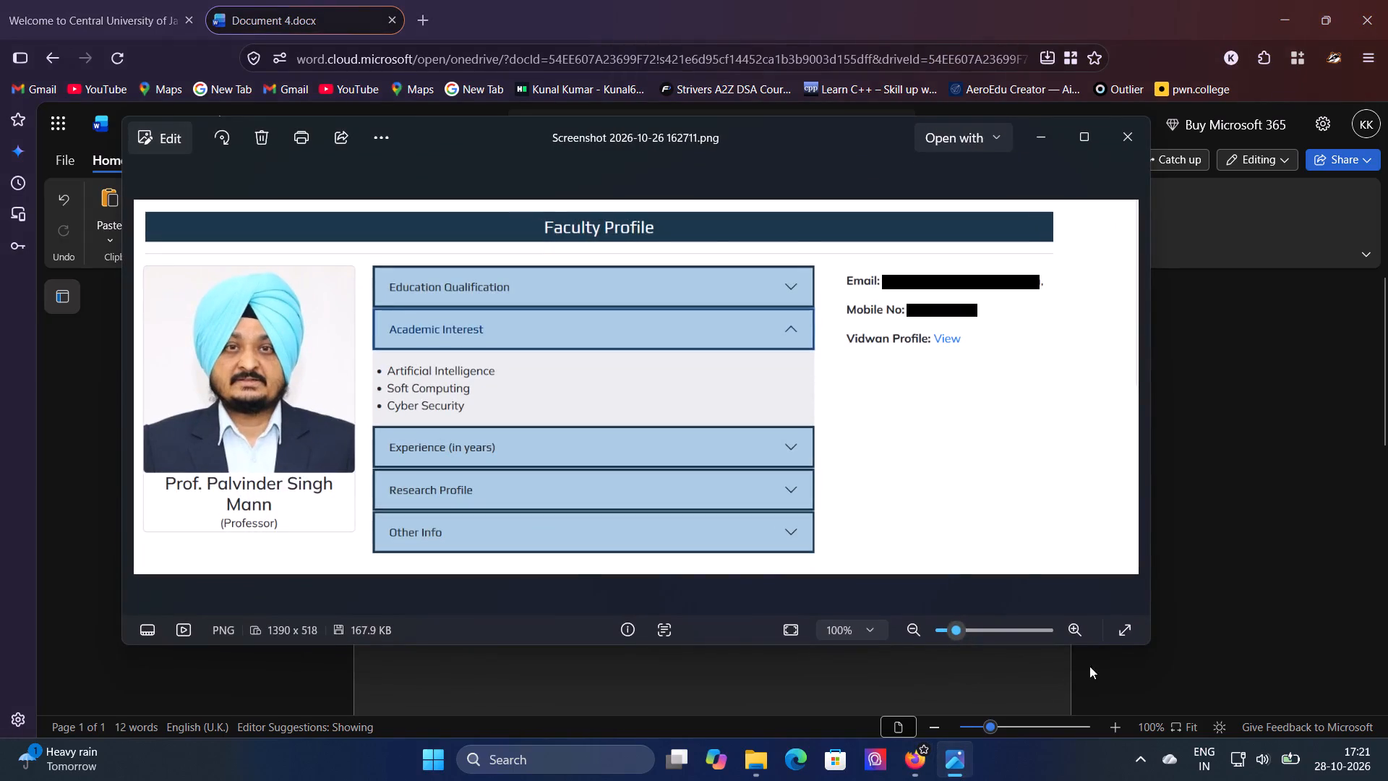
{"action": "left_click", "coordinate": [1255, 507]}
{"action": "left_click", "coordinate": [650, 415]}
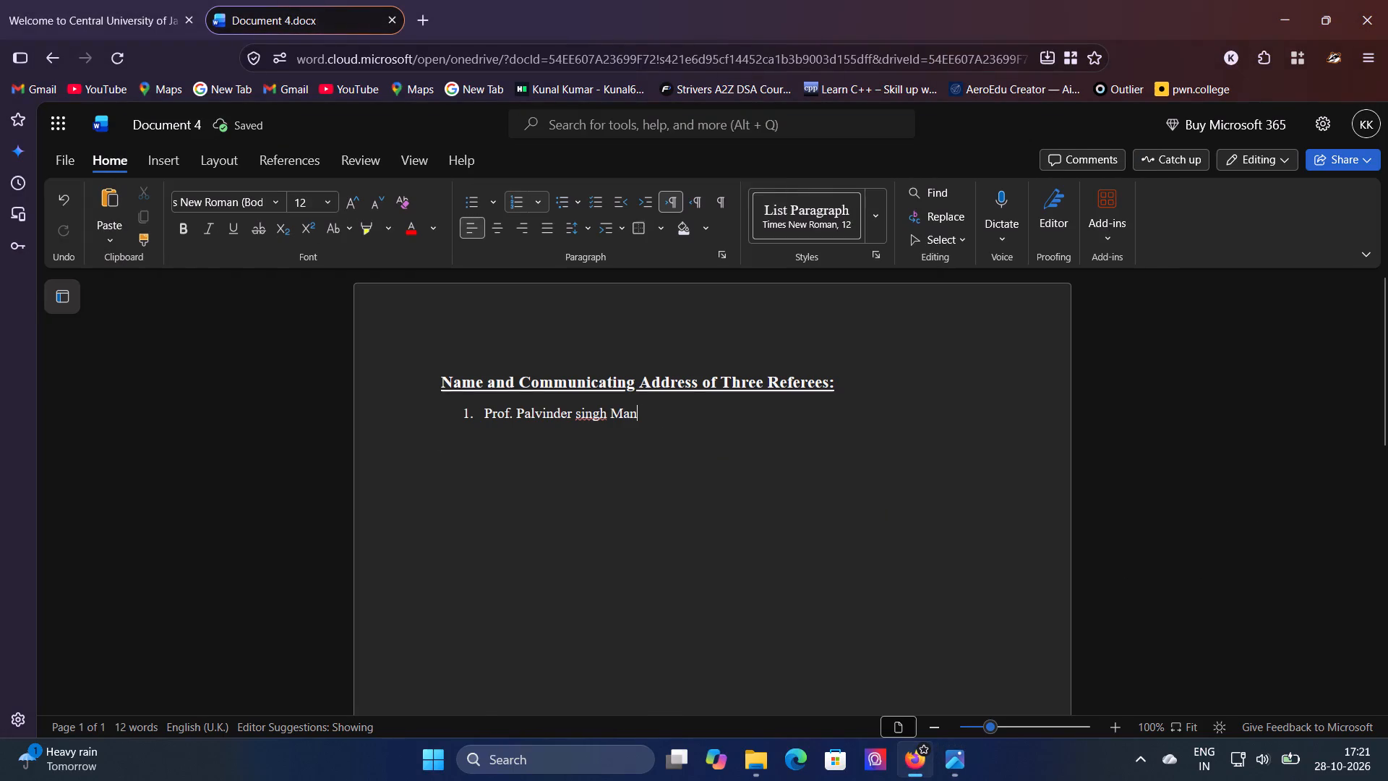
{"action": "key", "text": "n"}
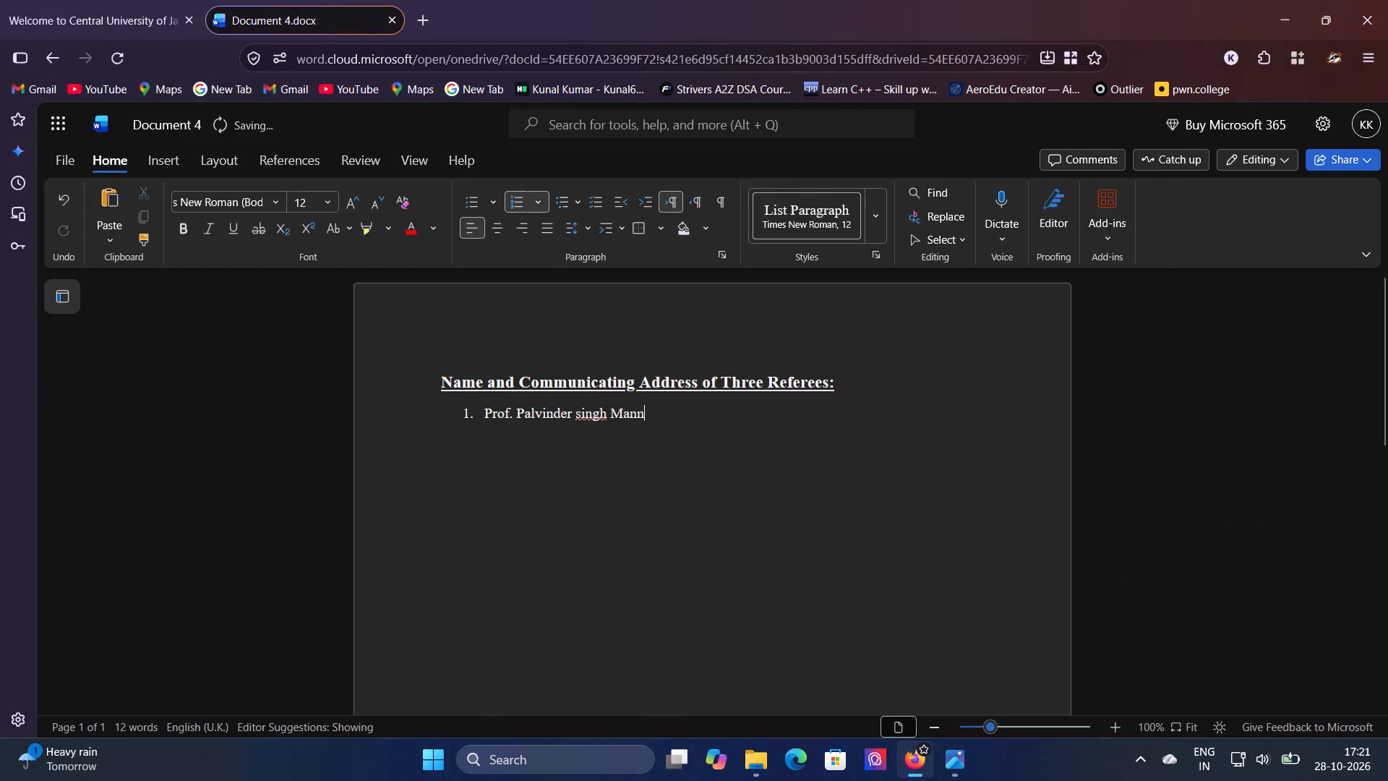
{"action": "left_click", "coordinate": [588, 416]}
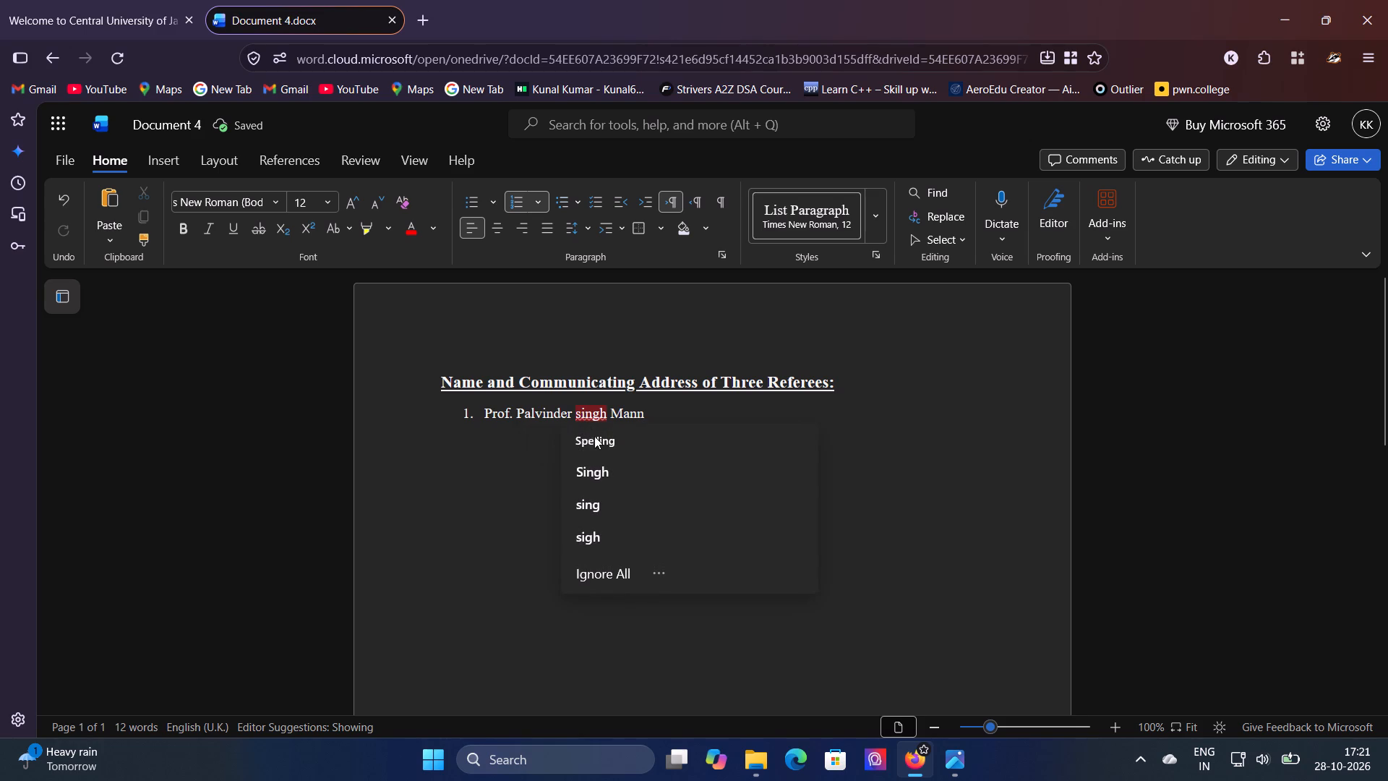
{"action": "left_click", "coordinate": [602, 467]}
{"action": "left_click", "coordinate": [656, 417]}
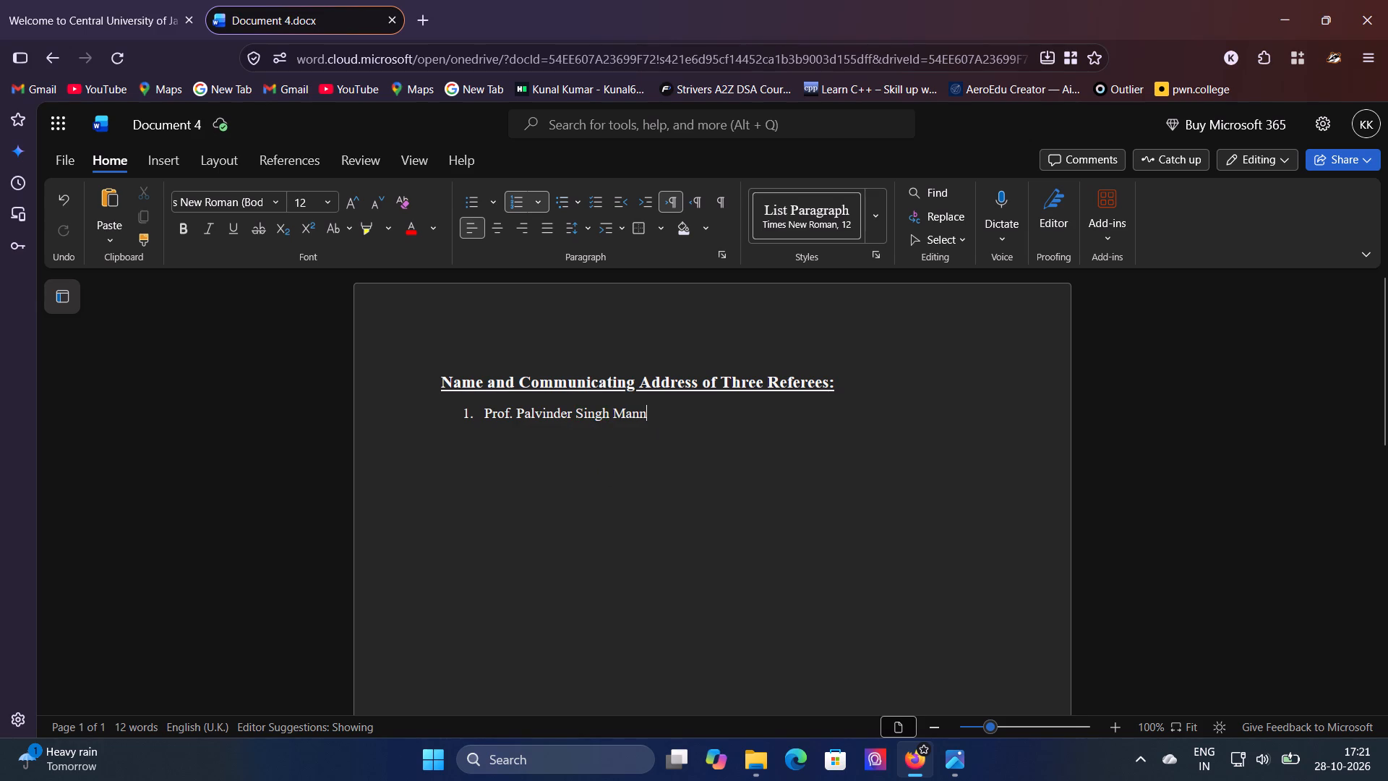
Start an unnumbered, indented line beneath the first referee's name.
{"action": "key", "text": "Return"}
{"action": "key", "text": "BackSpace"}
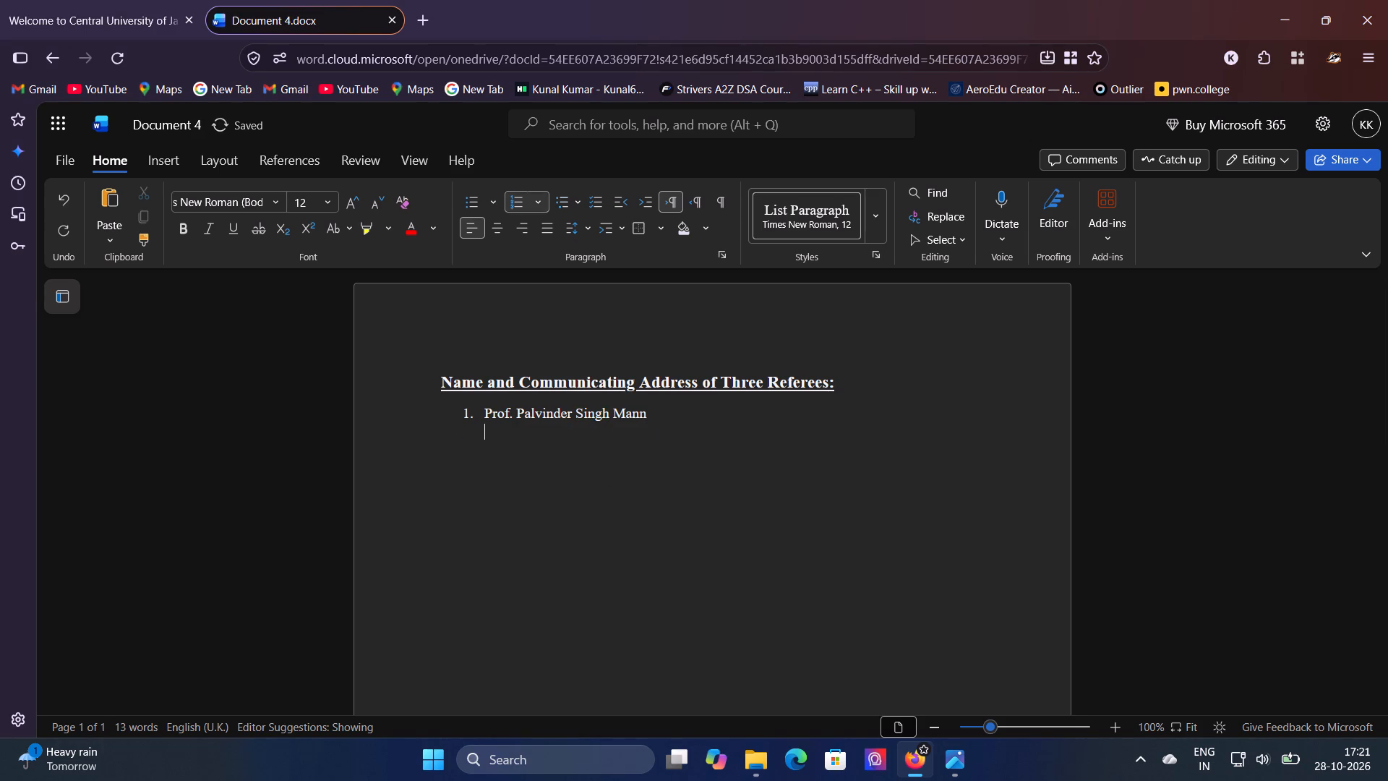
{"action": "left_click", "coordinate": [959, 772]}
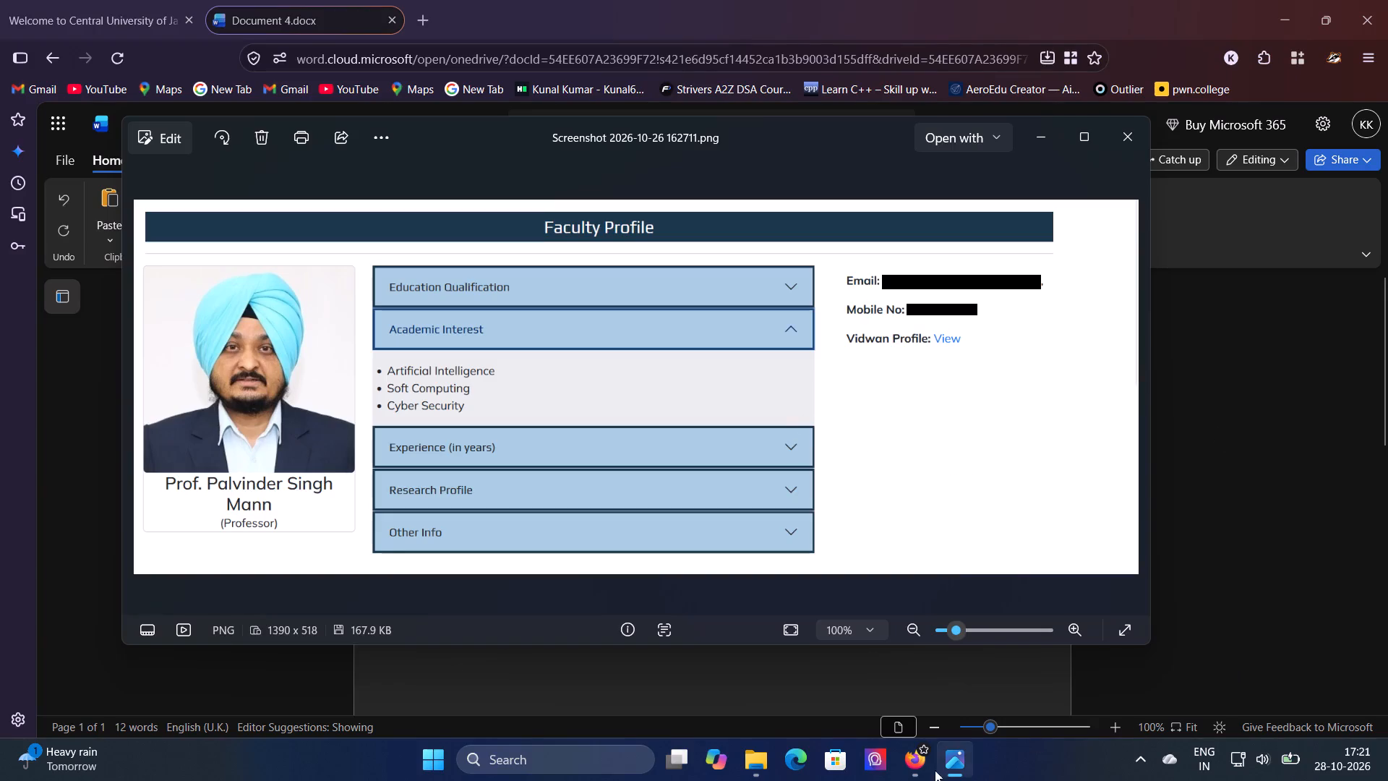
{"action": "key", "text": "alt+space"}
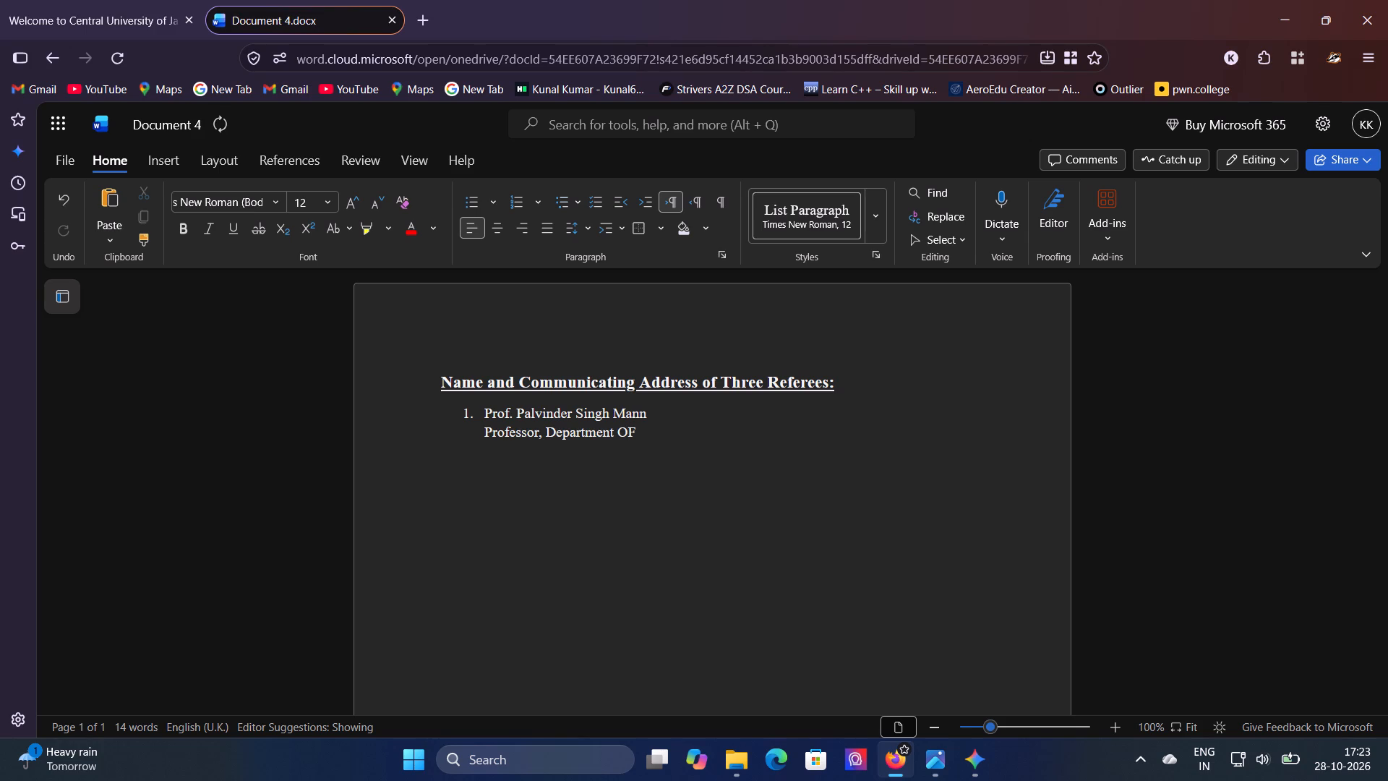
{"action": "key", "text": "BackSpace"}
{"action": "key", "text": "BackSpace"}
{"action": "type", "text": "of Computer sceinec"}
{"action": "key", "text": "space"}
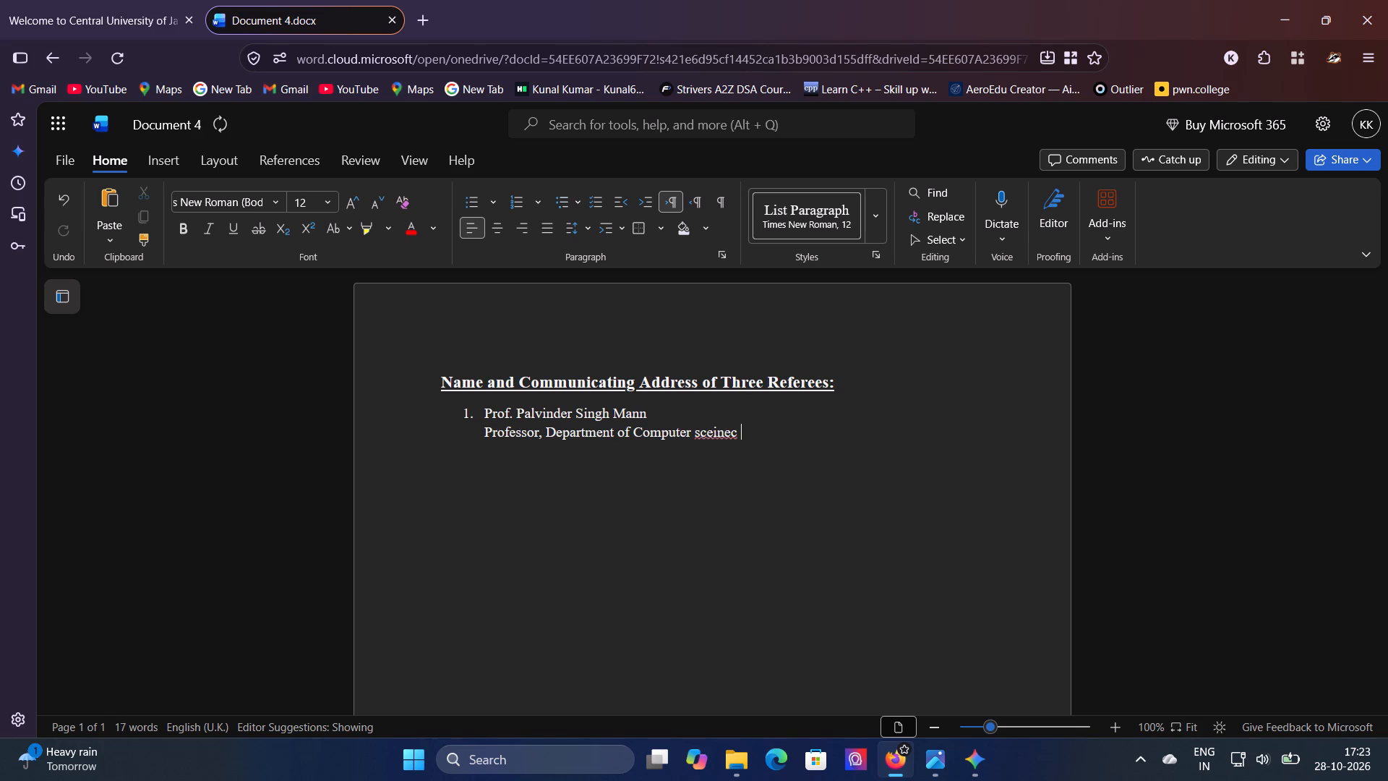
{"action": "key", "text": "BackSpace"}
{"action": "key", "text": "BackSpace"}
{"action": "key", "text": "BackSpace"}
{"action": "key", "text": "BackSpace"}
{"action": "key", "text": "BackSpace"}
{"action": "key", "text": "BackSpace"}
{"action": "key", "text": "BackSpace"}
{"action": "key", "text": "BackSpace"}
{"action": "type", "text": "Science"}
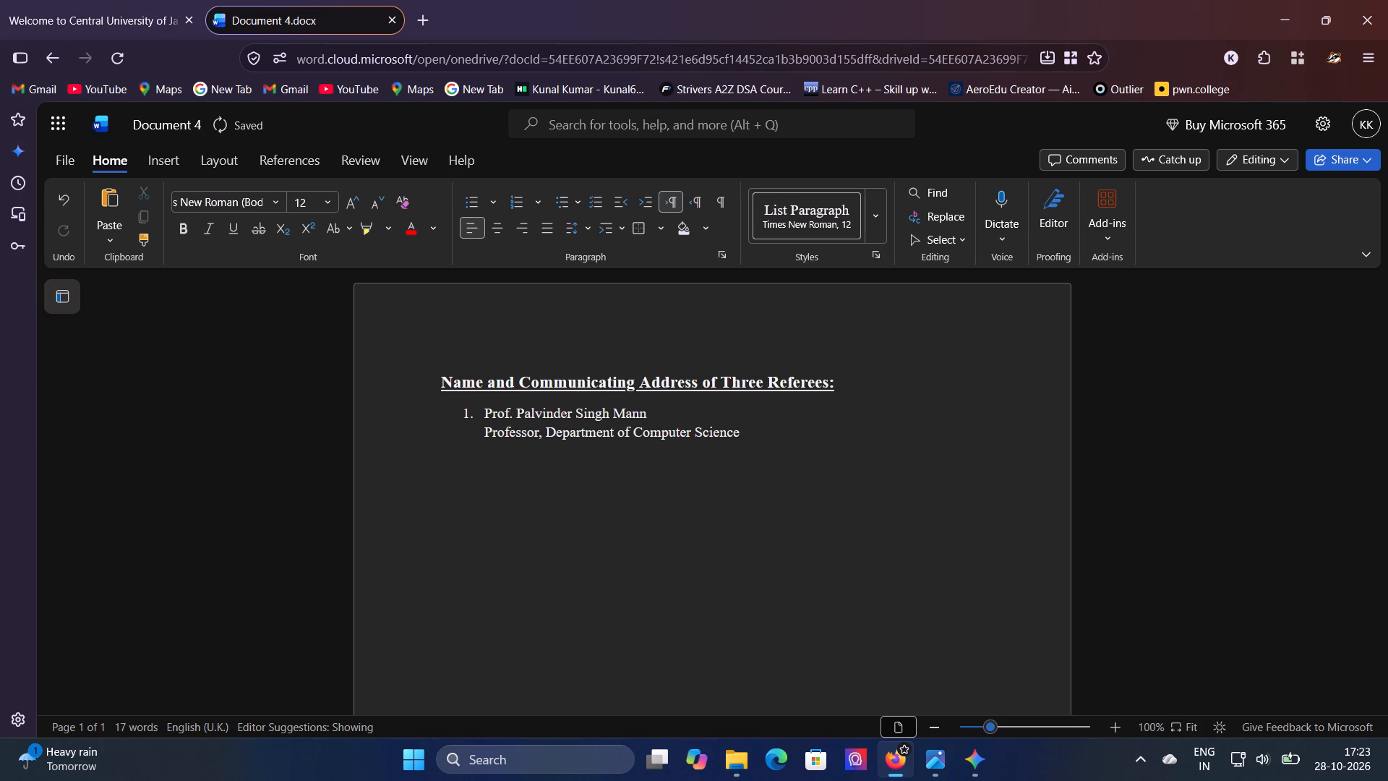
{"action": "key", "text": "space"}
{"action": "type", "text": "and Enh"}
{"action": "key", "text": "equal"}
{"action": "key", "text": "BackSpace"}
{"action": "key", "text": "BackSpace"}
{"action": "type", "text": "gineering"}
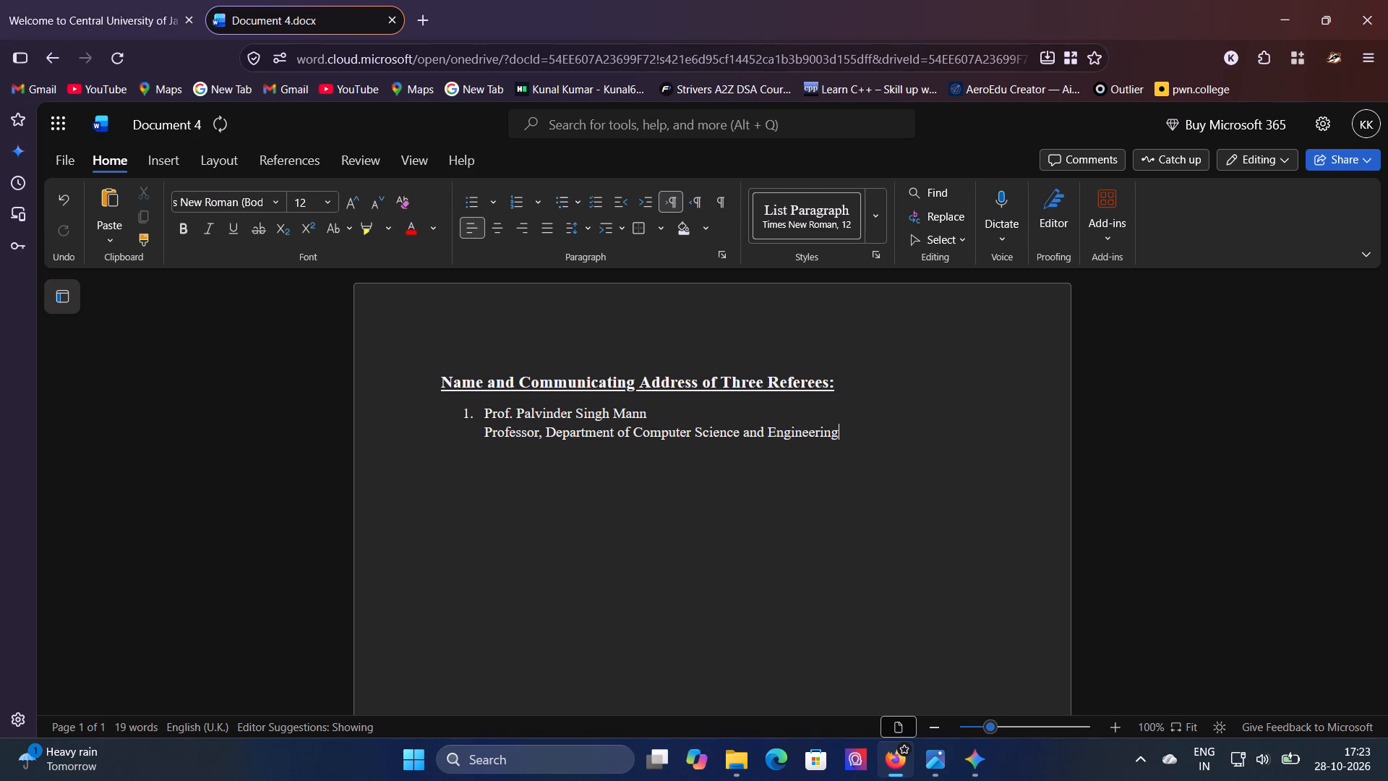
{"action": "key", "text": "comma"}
Add the line "Central University of Jammu, Jammu and Kashmir ." beneath the department line, correcting the spelling of "Central" with the suggested word.
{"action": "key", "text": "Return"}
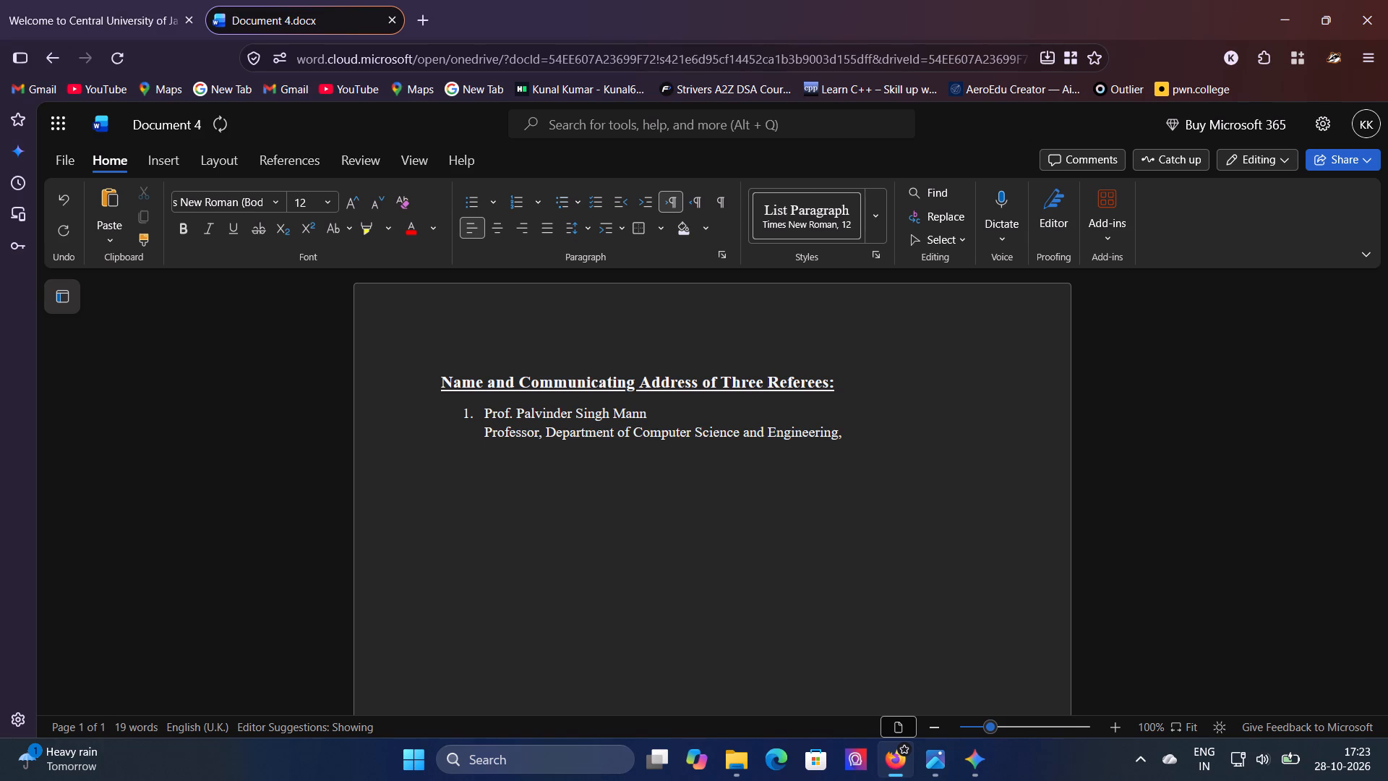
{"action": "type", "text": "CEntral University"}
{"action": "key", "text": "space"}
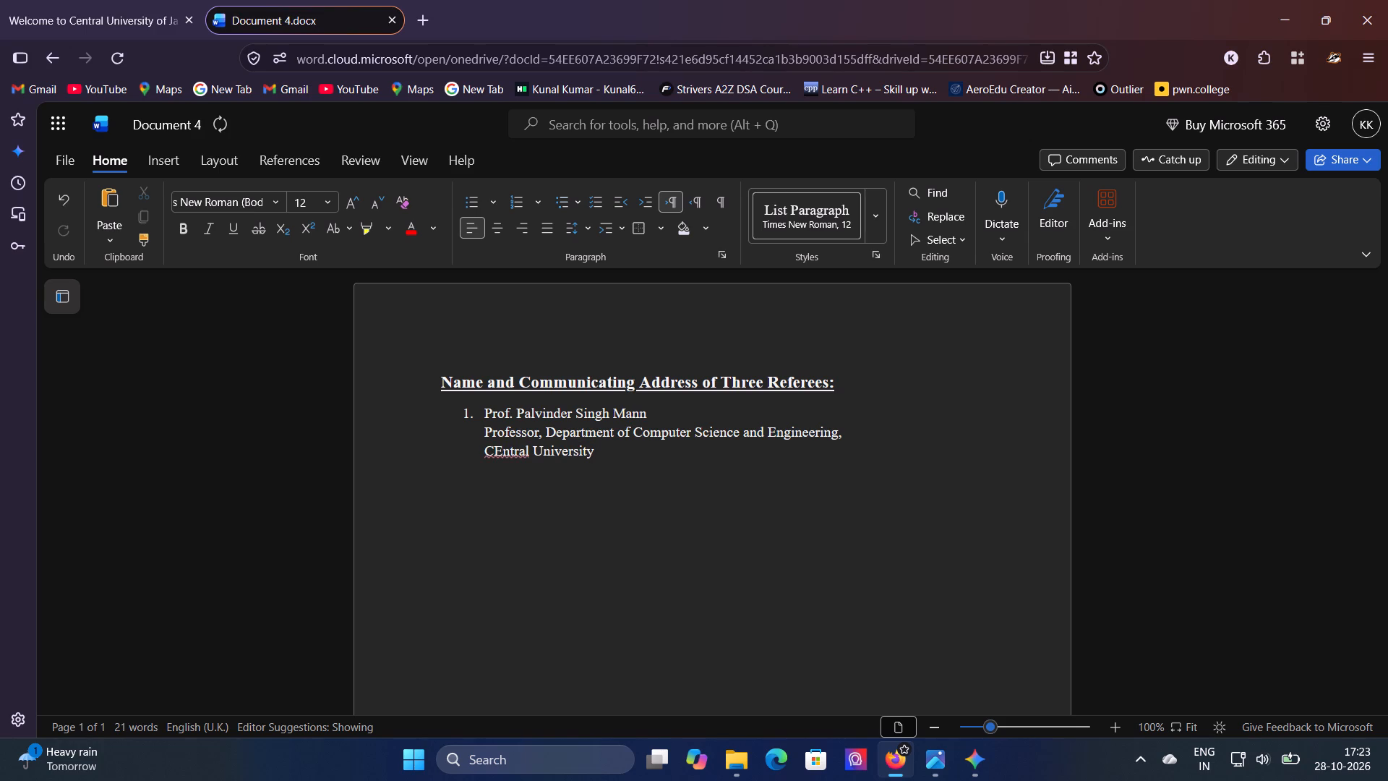
{"action": "right_click", "coordinate": [500, 453]}
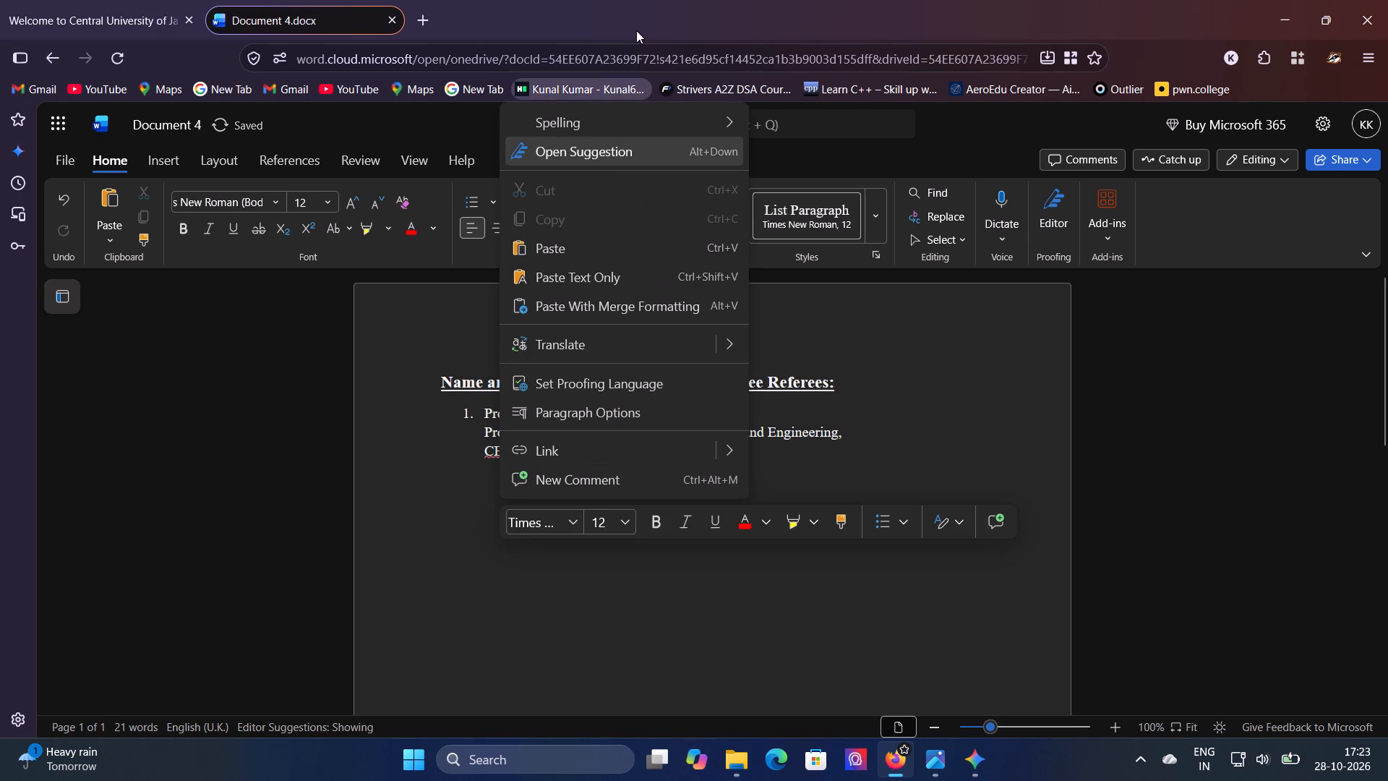
{"action": "left_click", "coordinate": [592, 125]}
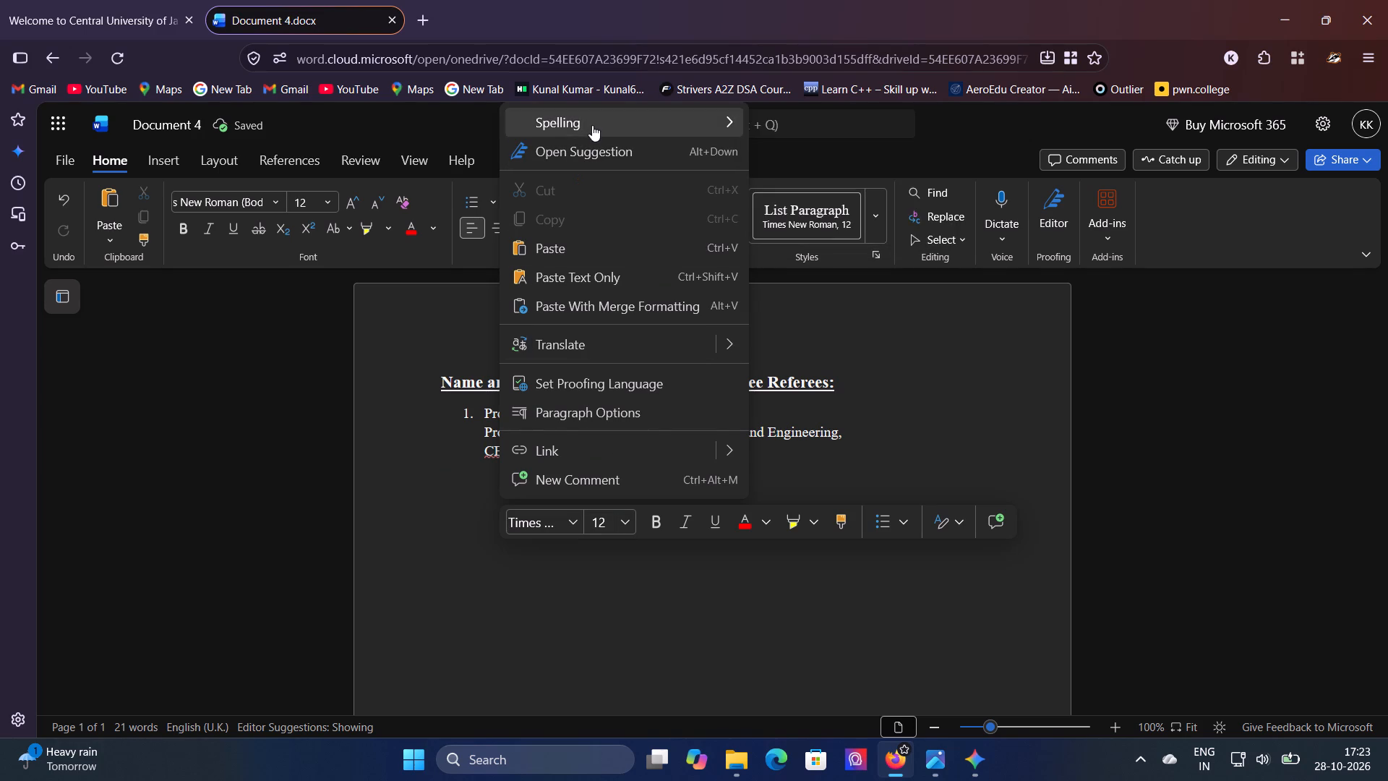
{"action": "left_click", "coordinate": [604, 121]}
{"action": "left_click", "coordinate": [787, 119]}
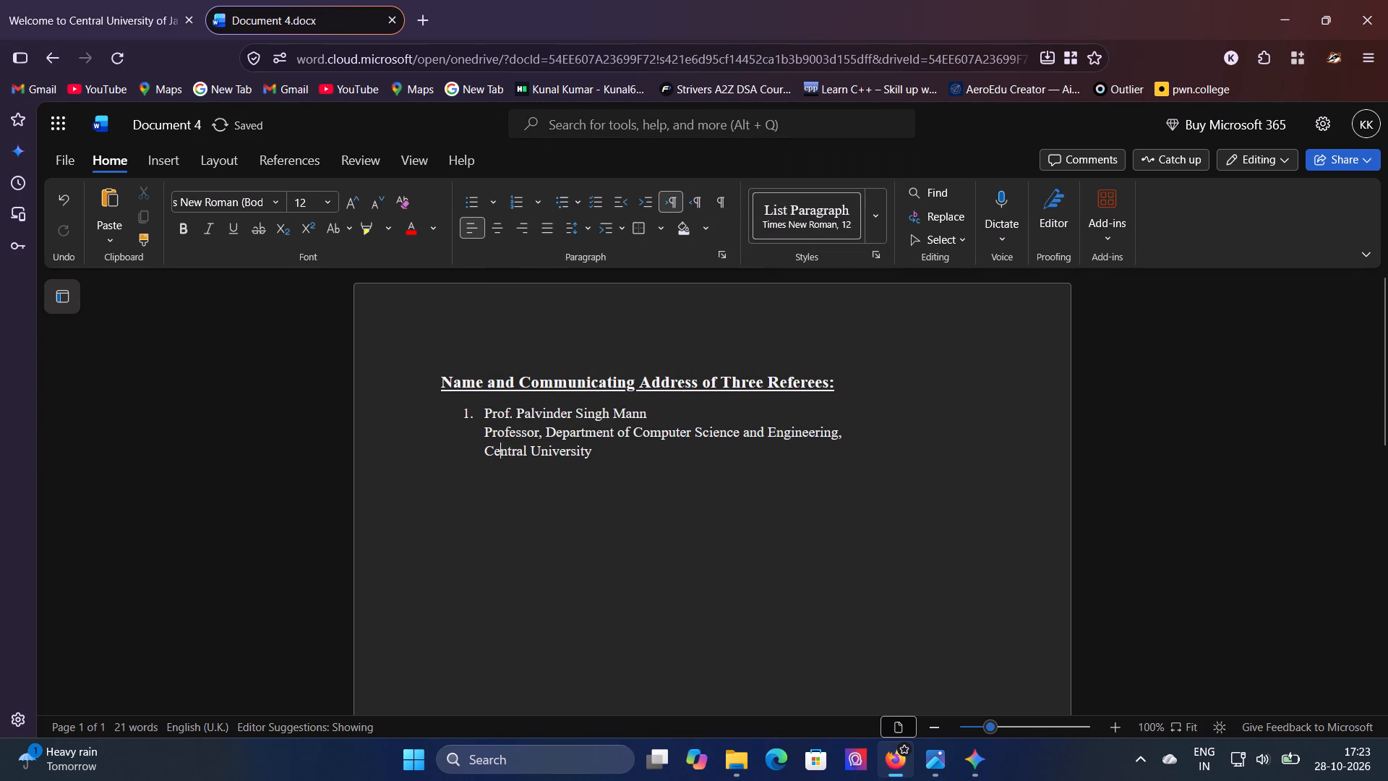
{"action": "left_click", "coordinate": [604, 451]}
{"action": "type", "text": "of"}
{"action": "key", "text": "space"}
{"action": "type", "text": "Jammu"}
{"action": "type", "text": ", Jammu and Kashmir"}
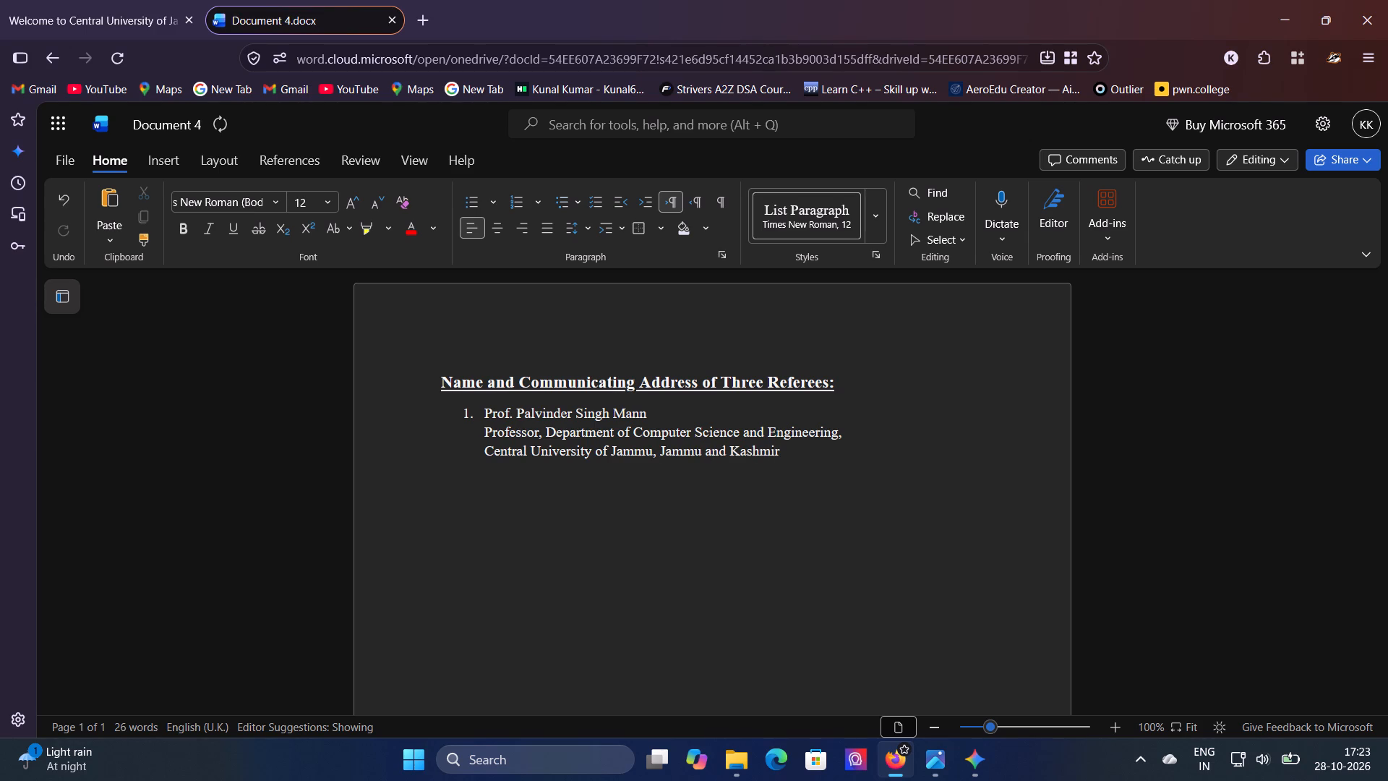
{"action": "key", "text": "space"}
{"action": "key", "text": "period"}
Set the font size of the first referee's name line to 14.
{"action": "left_click_drag", "start_coordinate": [660, 413], "coordinate": [575, 401]}
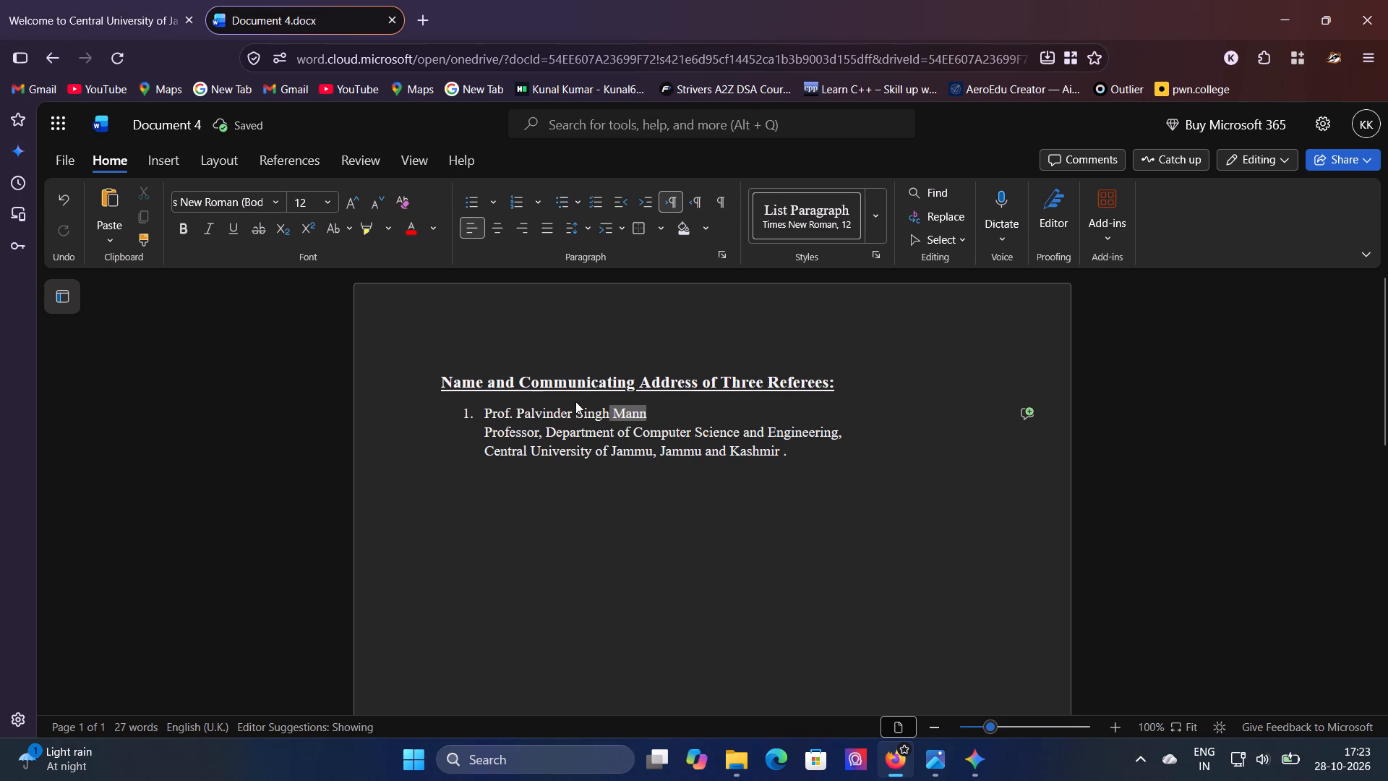
{"action": "left_click_drag", "start_coordinate": [575, 401], "coordinate": [462, 409]}
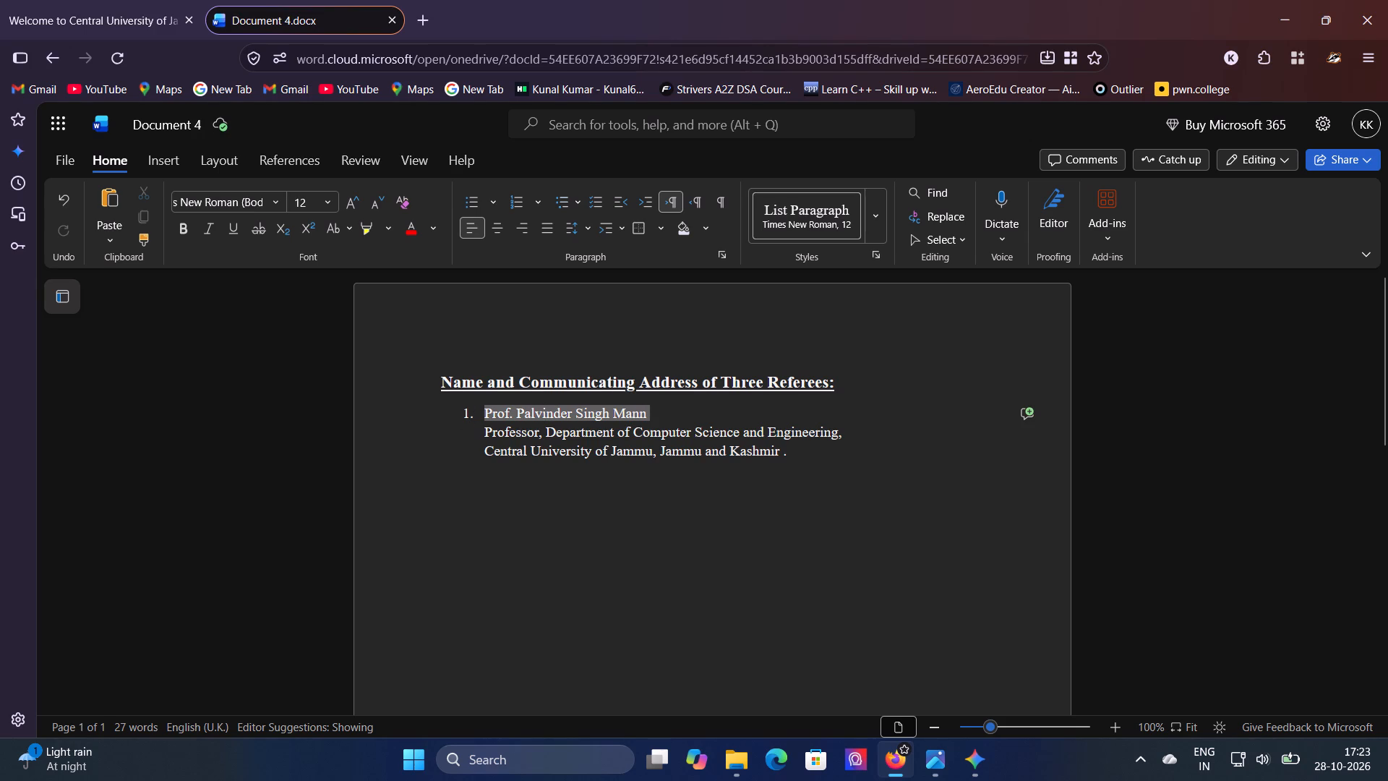
{"action": "left_click_drag", "start_coordinate": [462, 409], "coordinate": [463, 408]}
{"action": "left_click", "coordinate": [671, 412]}
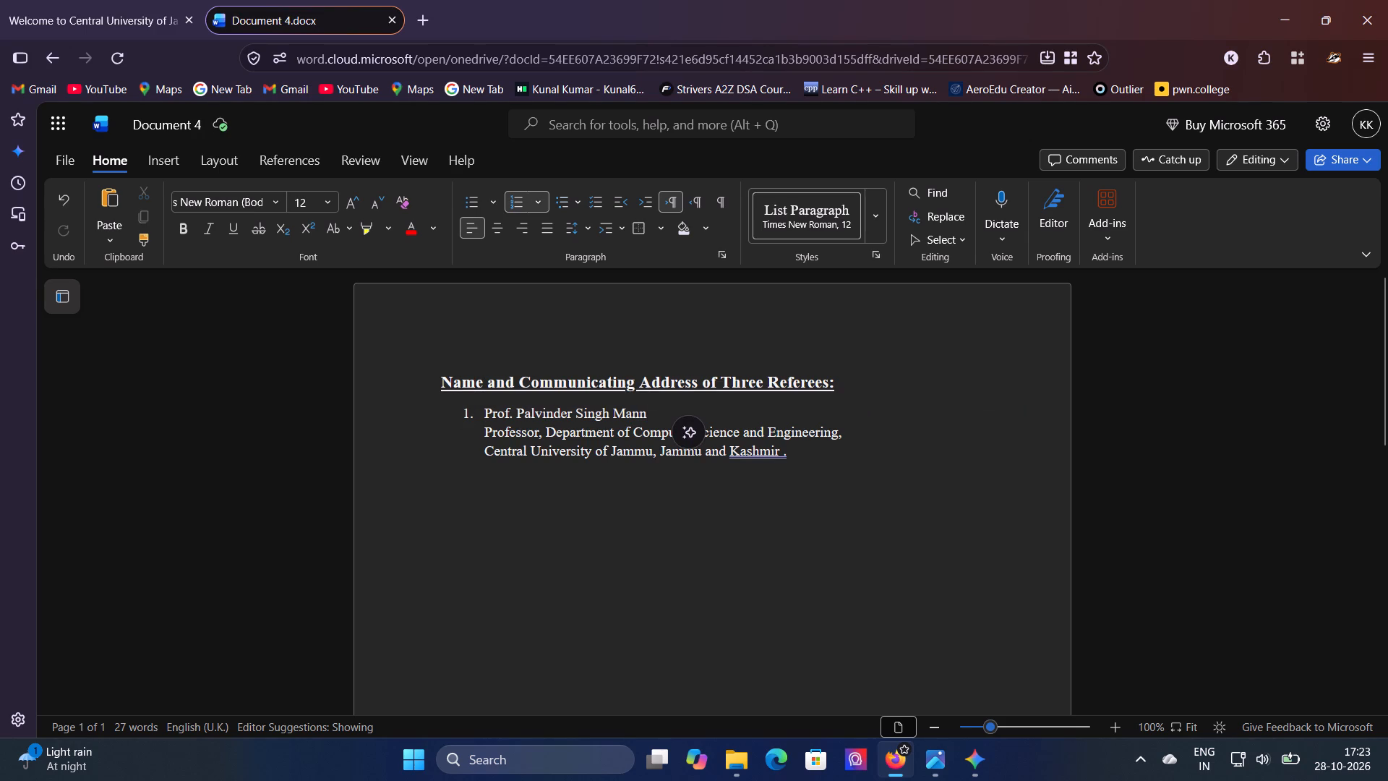
{"action": "left_click", "coordinate": [464, 411]}
{"action": "left_click", "coordinate": [465, 413]}
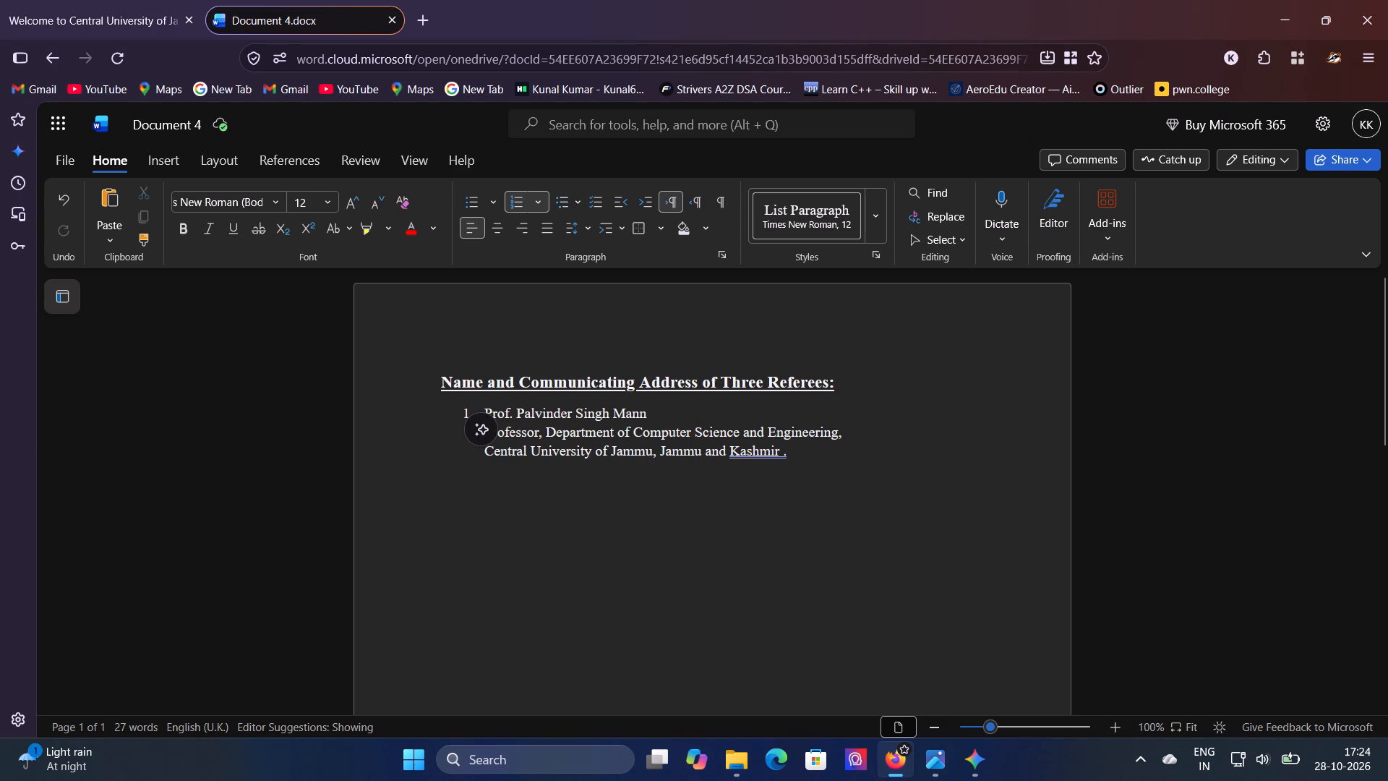
{"action": "left_click", "coordinate": [460, 415]}
{"action": "key", "text": "Left"}
{"action": "key", "text": "Left"}
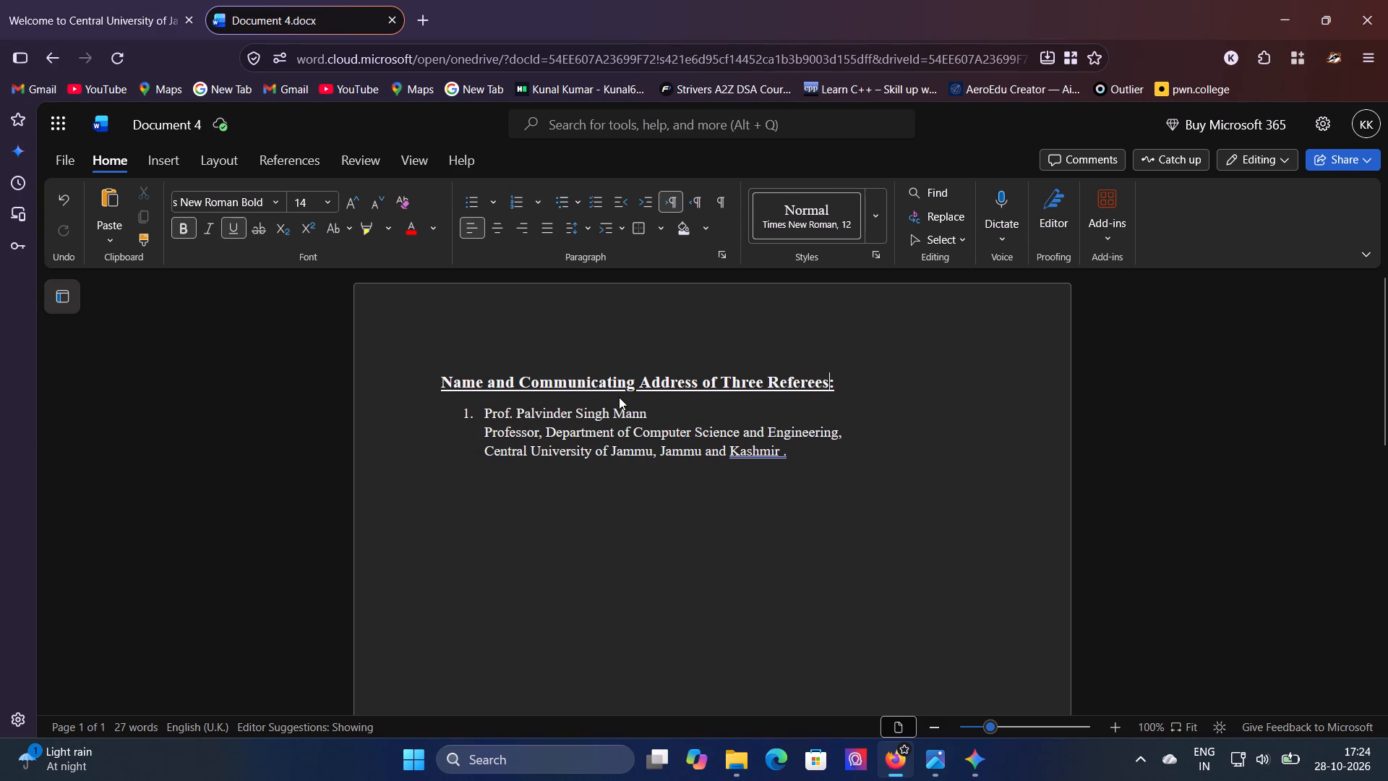
{"action": "key", "text": "Right"}
{"action": "key", "text": "Right"}
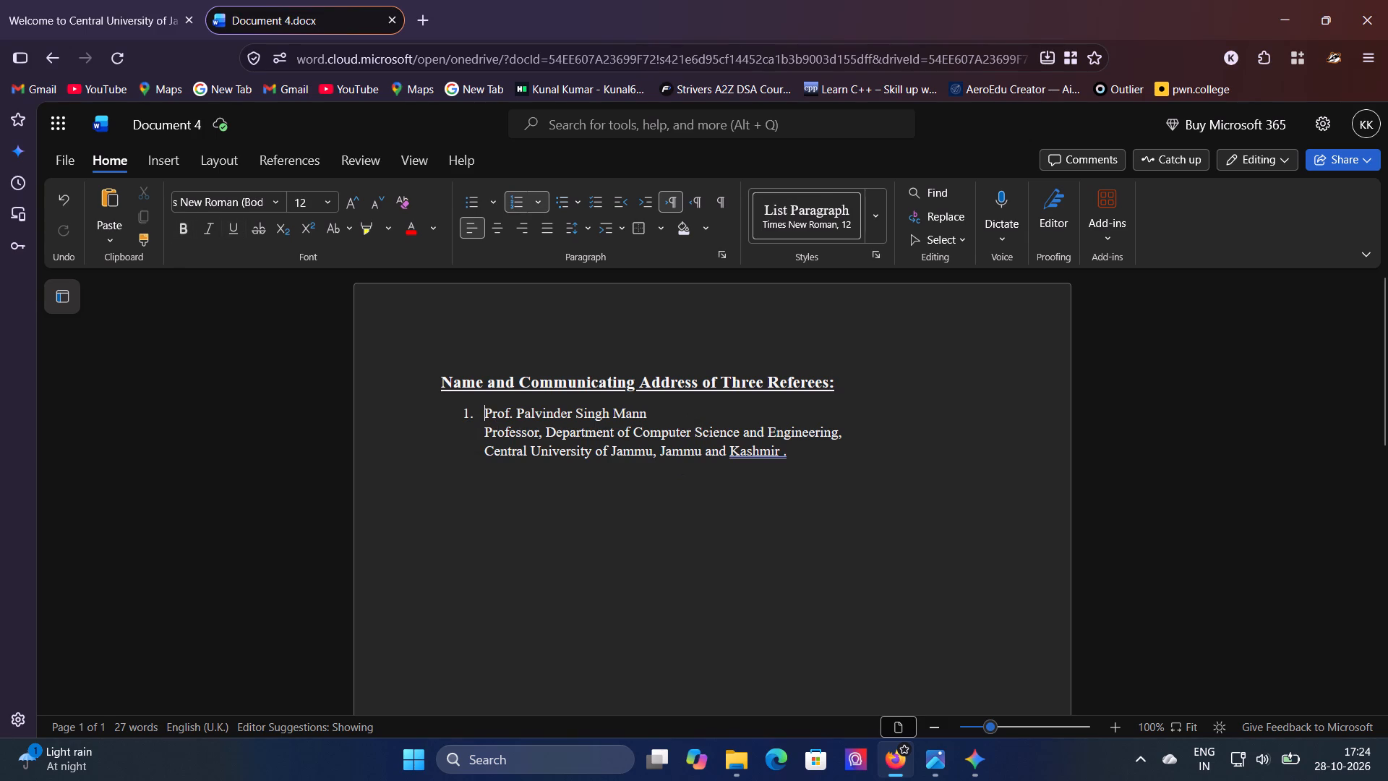
{"action": "left_click_drag", "start_coordinate": [650, 413], "coordinate": [468, 421]}
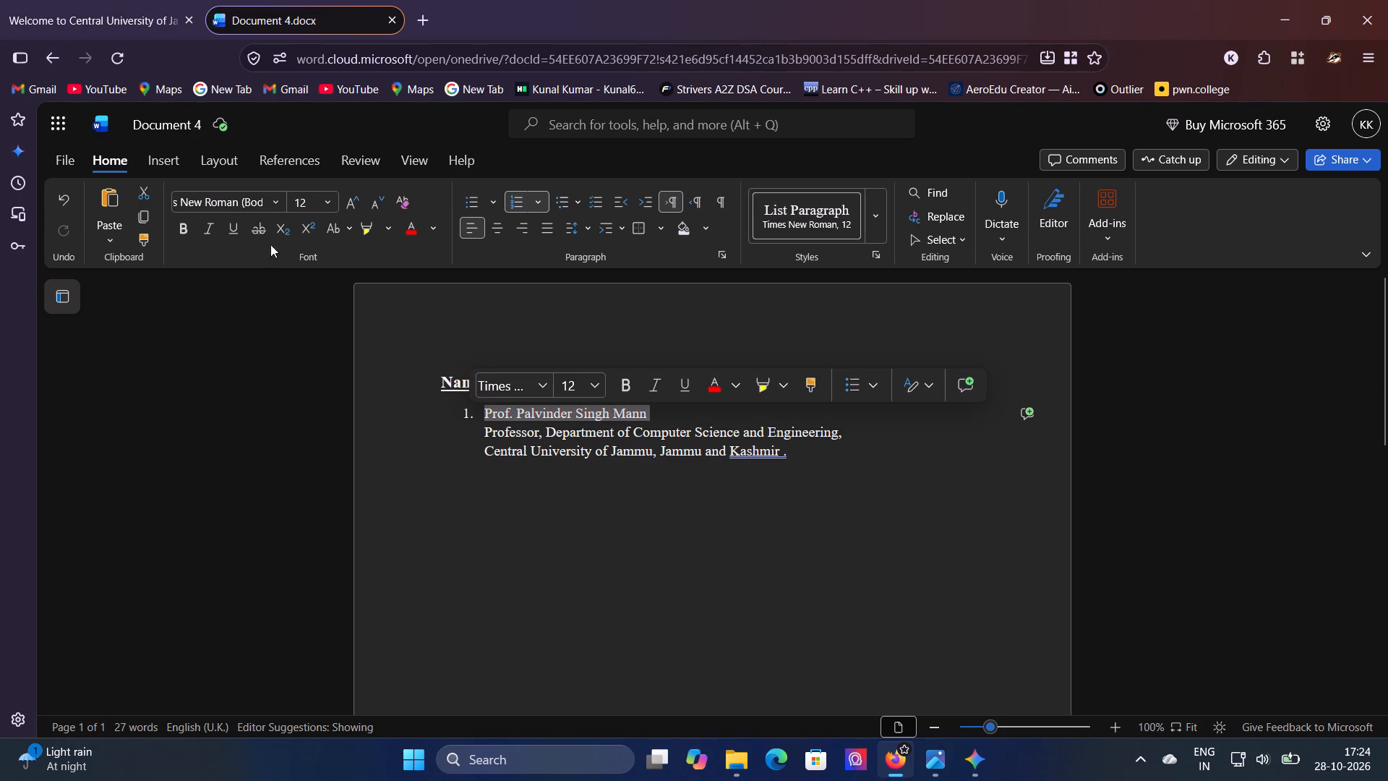
{"action": "left_click", "coordinate": [331, 201]}
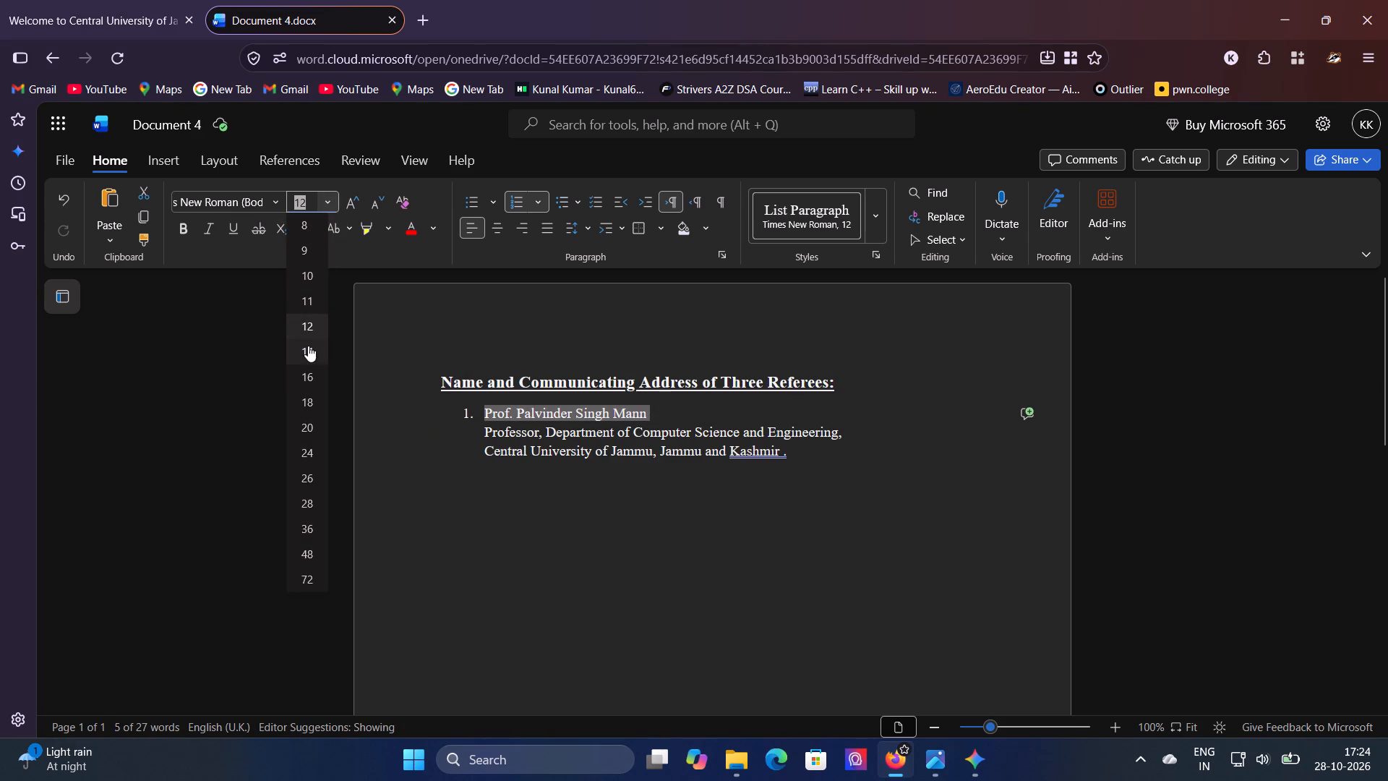
{"action": "left_click", "coordinate": [309, 348]}
{"action": "left_click", "coordinate": [704, 414]}
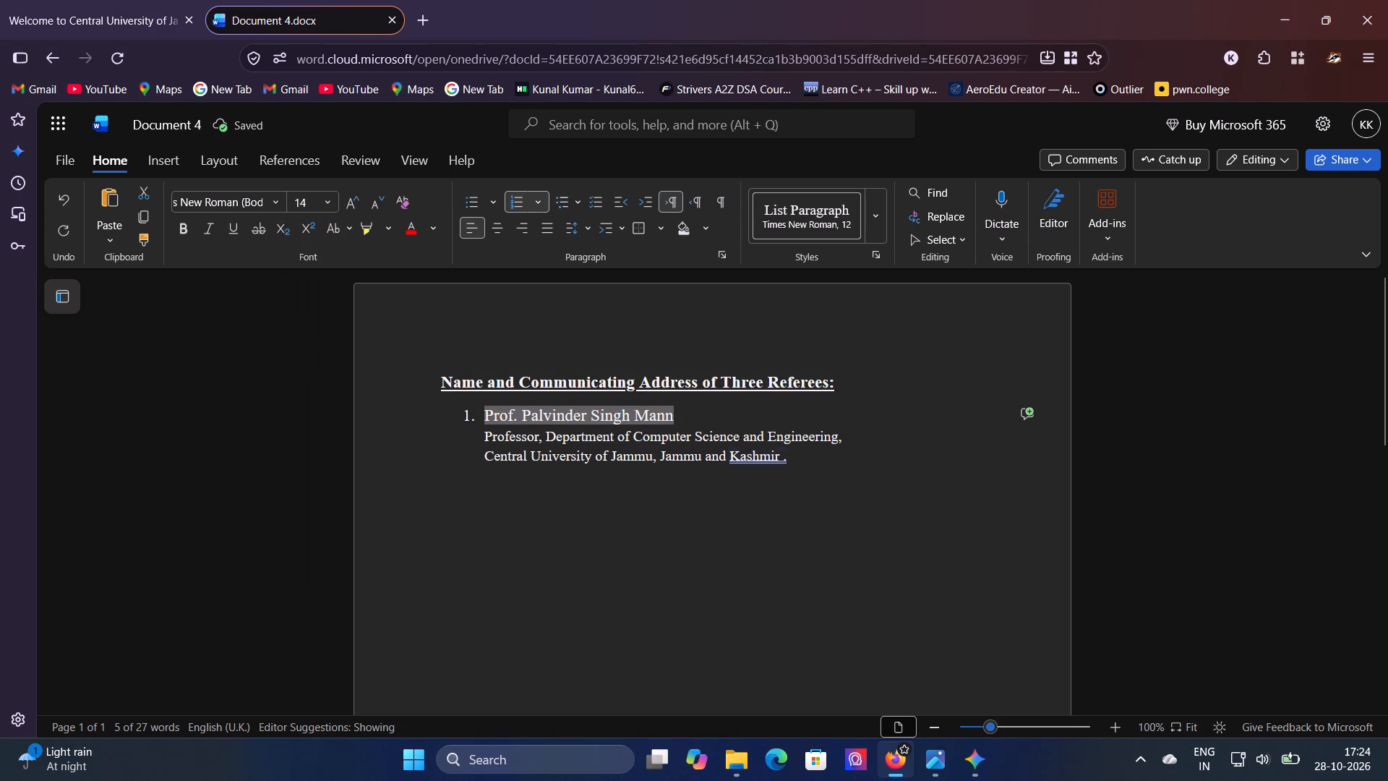
Apply the grammar suggestion "Kashmir." to remove the space before the full stop in the first referee's address.
{"action": "right_click", "coordinate": [756, 459]}
{"action": "left_click", "coordinate": [990, 120]}
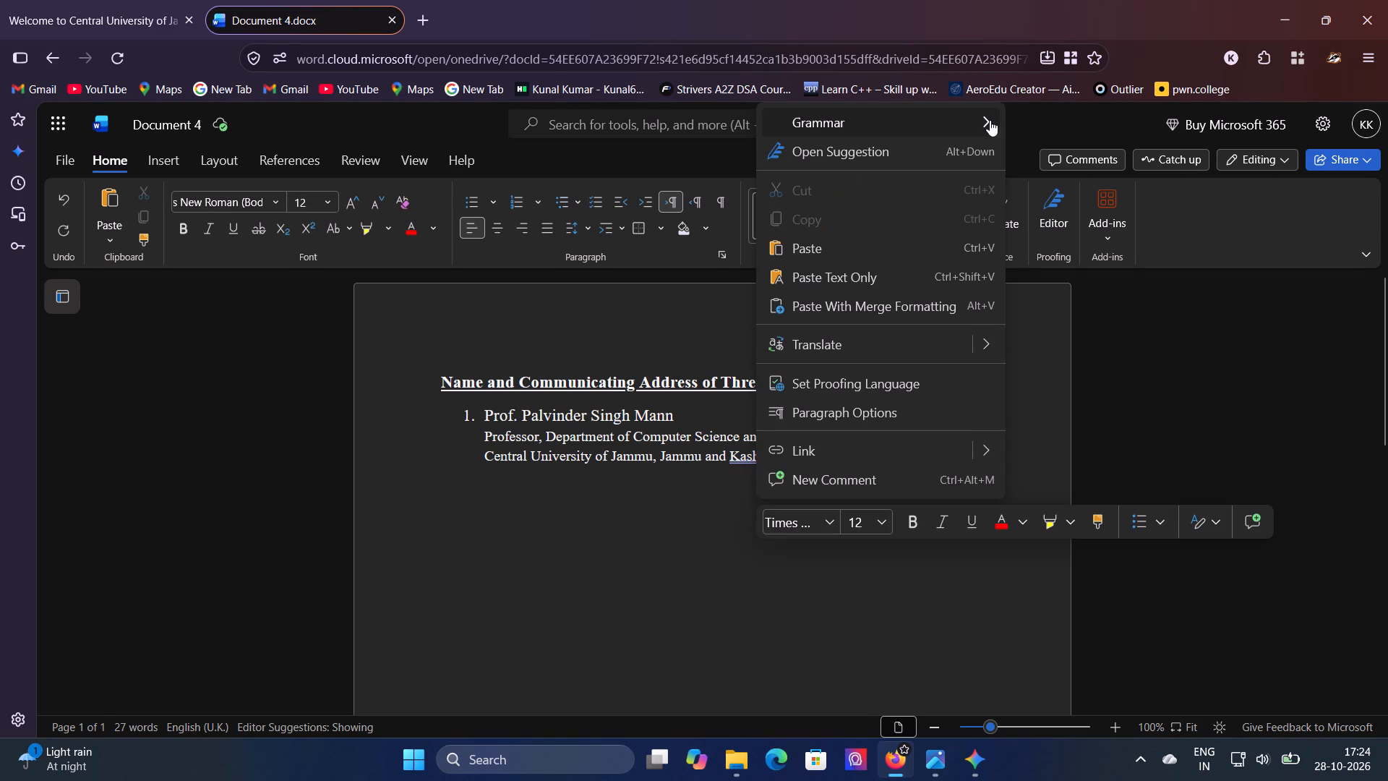
{"action": "left_click", "coordinate": [984, 122]}
{"action": "left_click", "coordinate": [984, 122]}
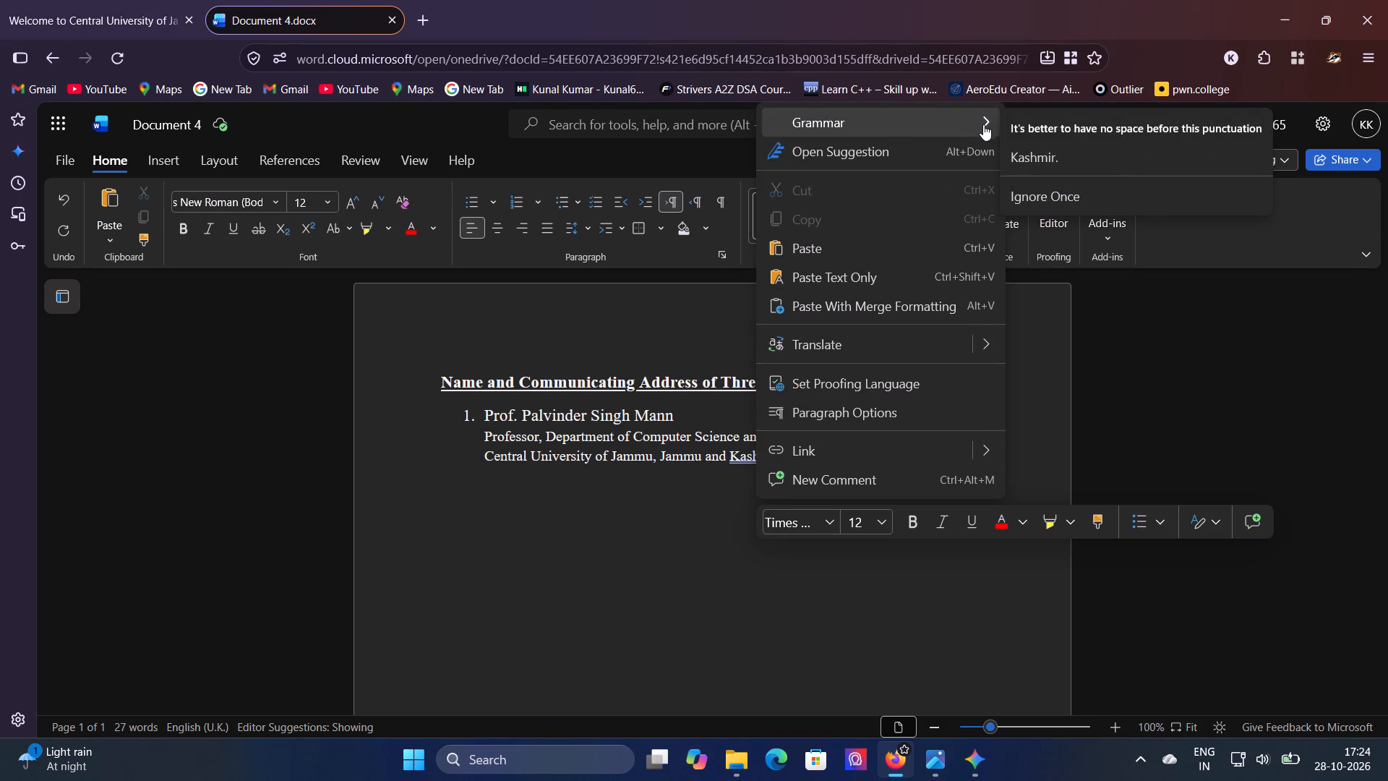
{"action": "left_click", "coordinate": [1041, 161]}
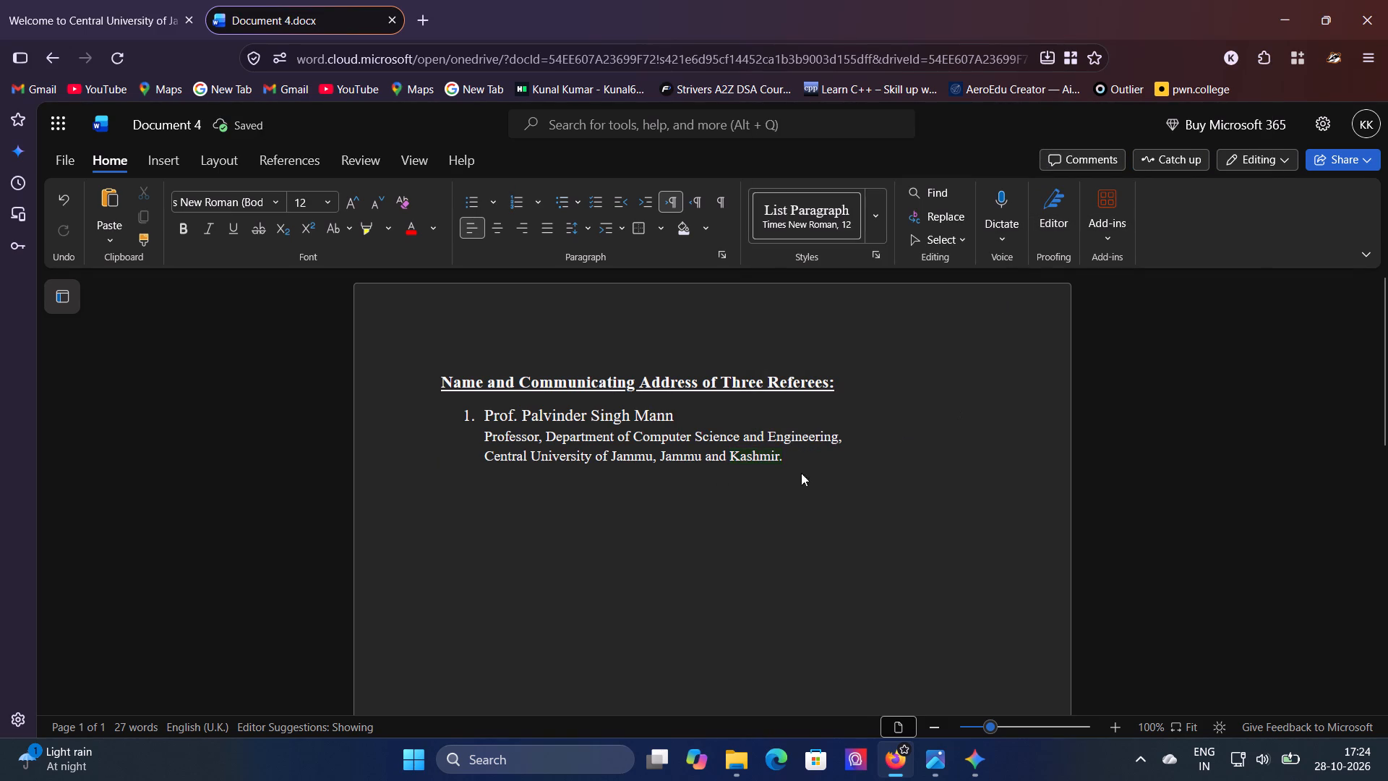
Add the label "Email: " on a new line beneath the first referee's university address.
{"action": "left_click", "coordinate": [805, 458]}
{"action": "key", "text": "Return"}
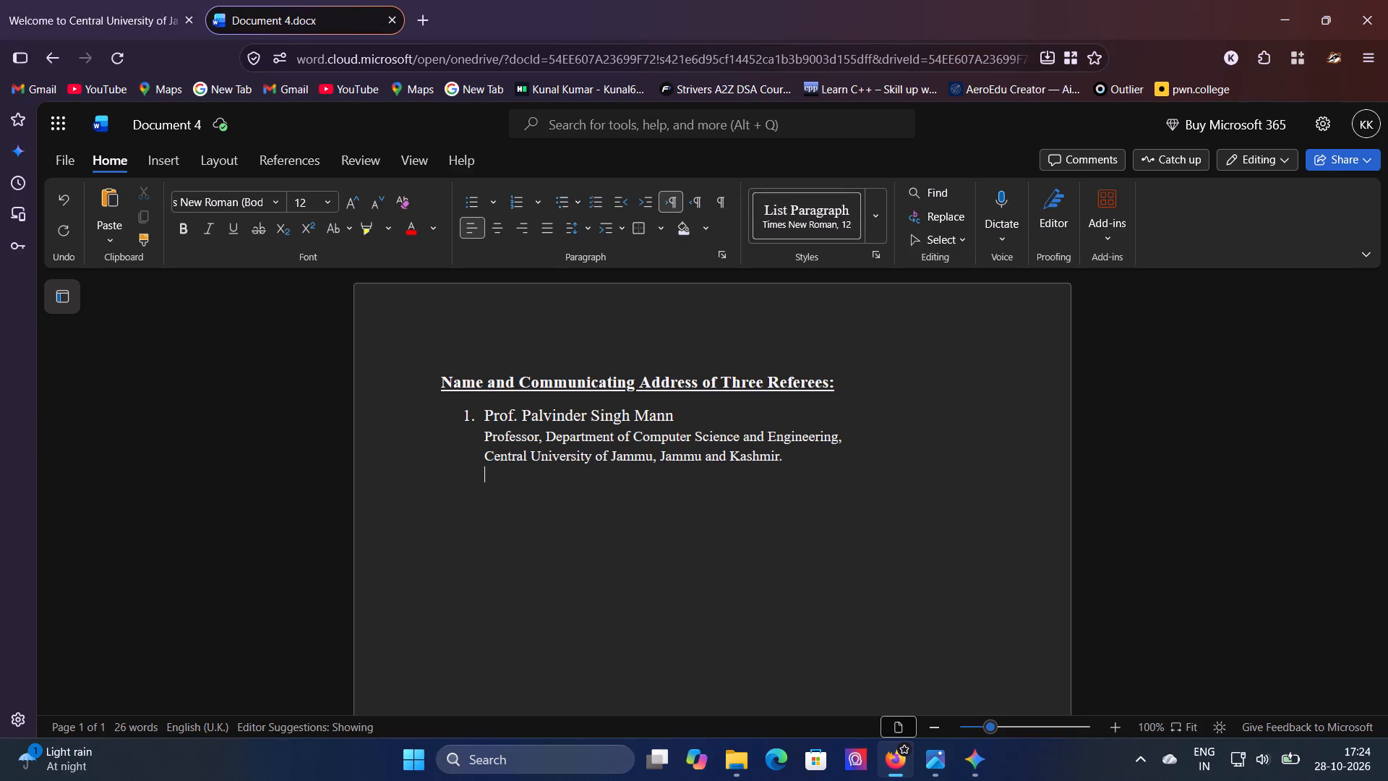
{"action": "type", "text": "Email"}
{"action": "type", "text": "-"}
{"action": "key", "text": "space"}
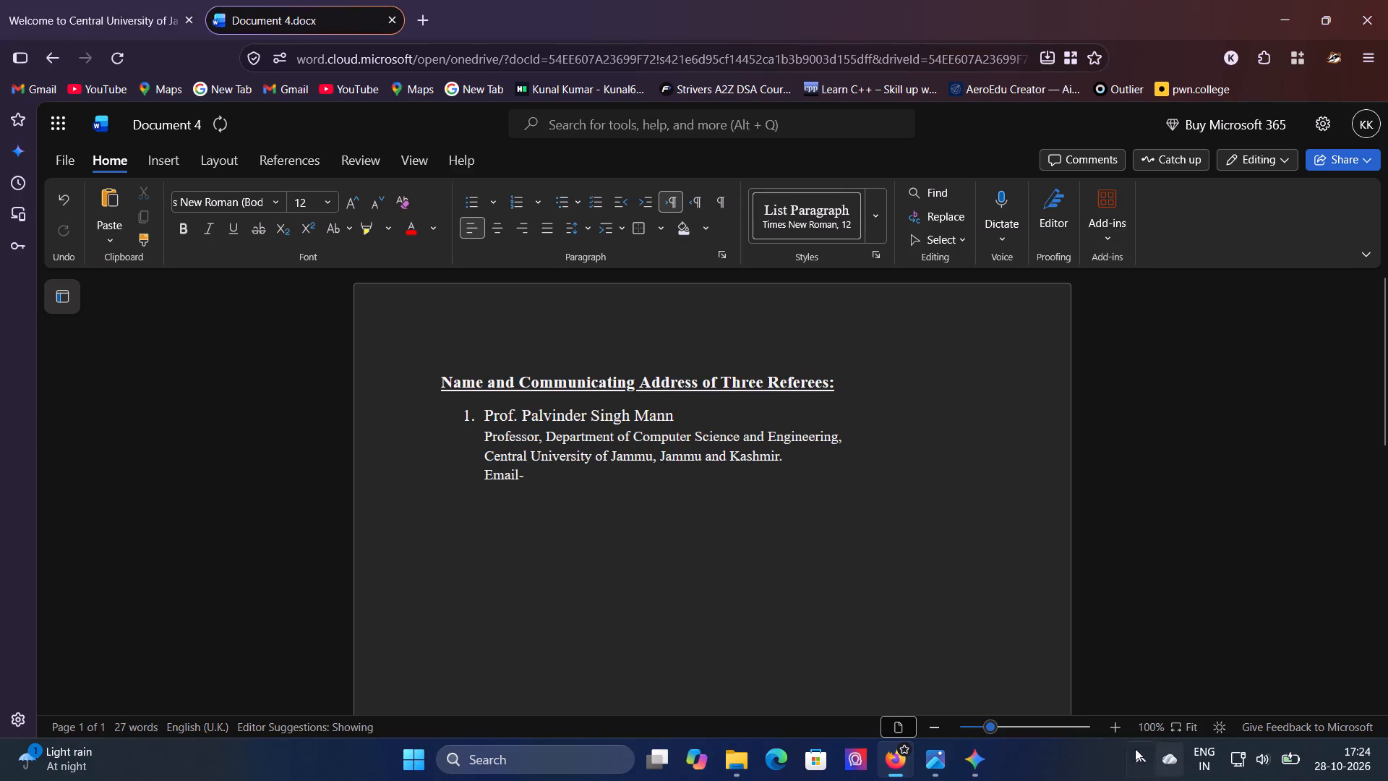
{"action": "left_click", "coordinate": [936, 761]}
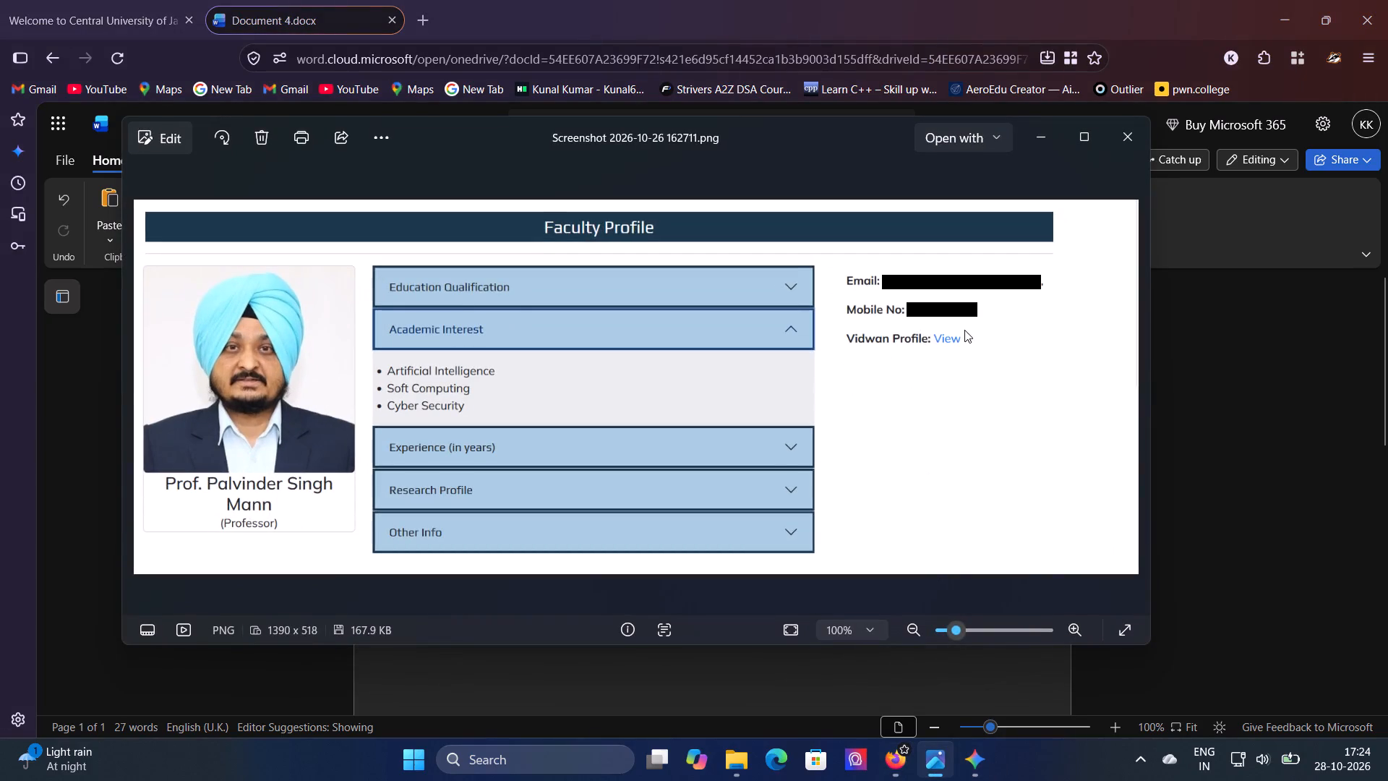
{"action": "left_click", "coordinate": [1048, 137]}
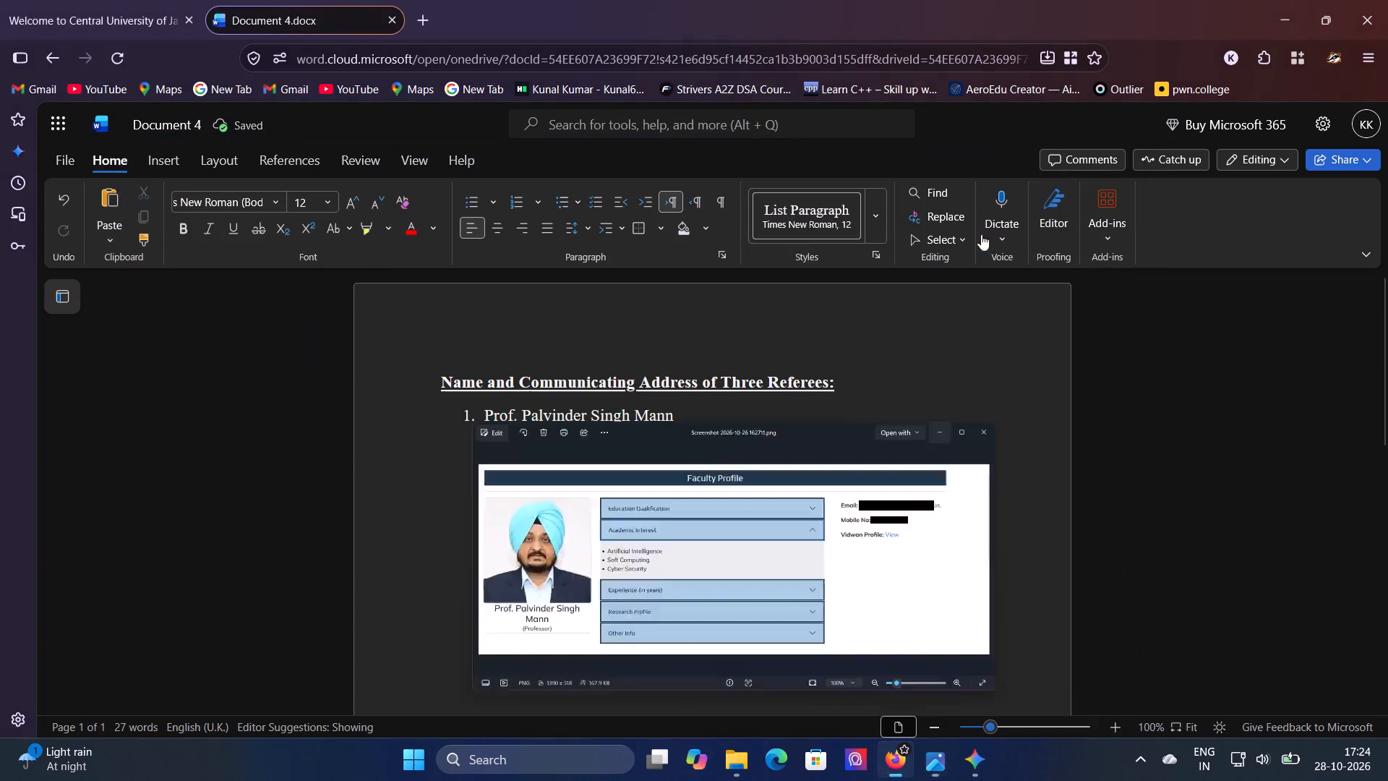
{"action": "key", "text": "BackSpace"}
{"action": "key", "text": "BackSpace"}
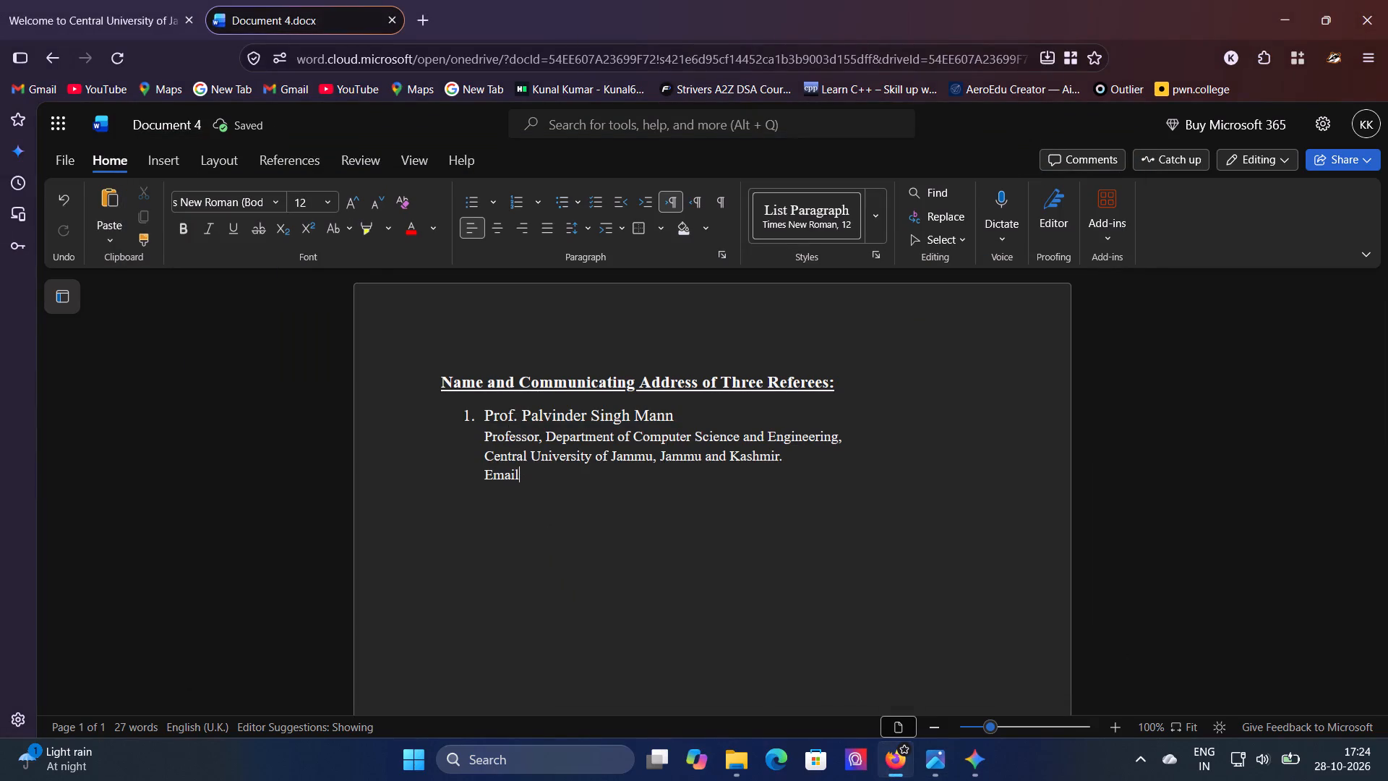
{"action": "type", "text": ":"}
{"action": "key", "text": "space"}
Enter the first referee's email address after the "Email:" label, checking it against the saved faculty profile screenshot.
{"action": "left_click", "coordinate": [934, 765]}
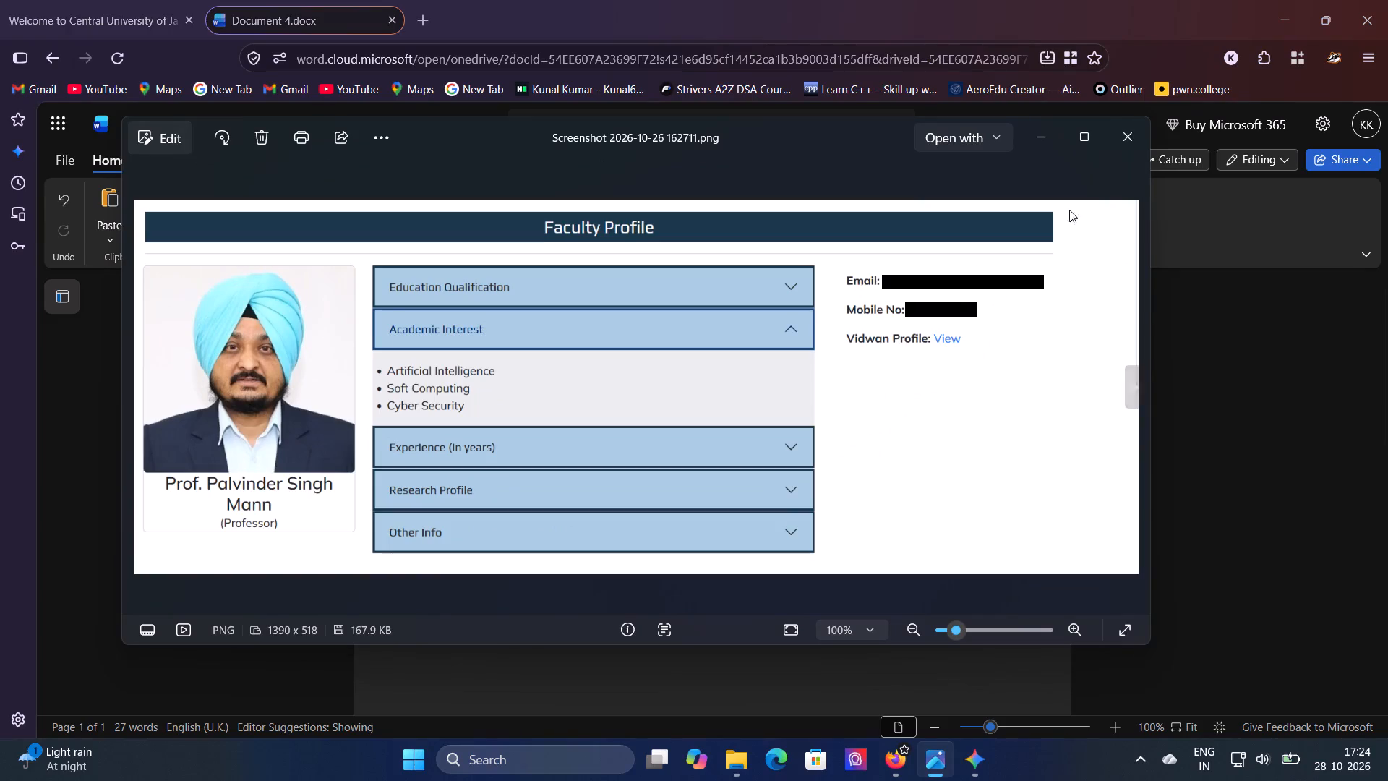
{"action": "left_click", "coordinate": [1042, 135]}
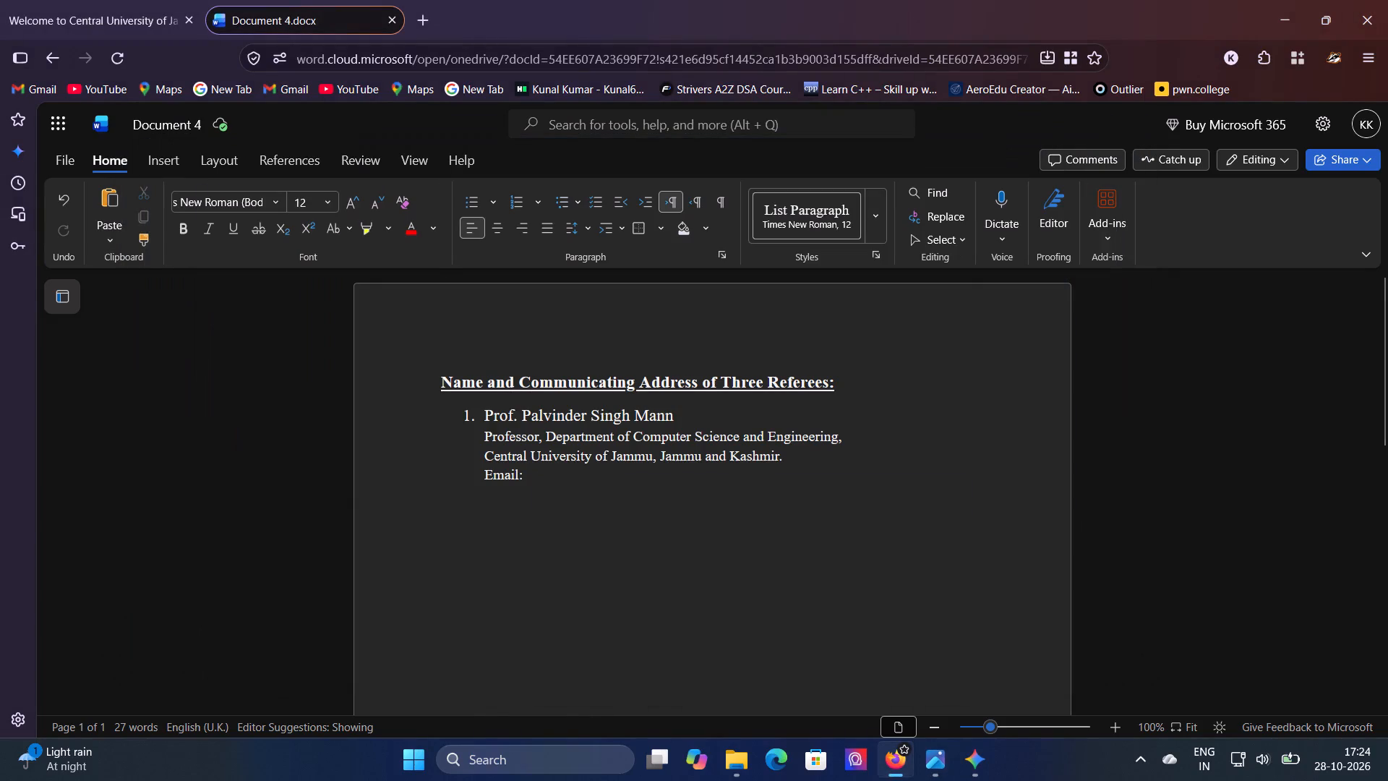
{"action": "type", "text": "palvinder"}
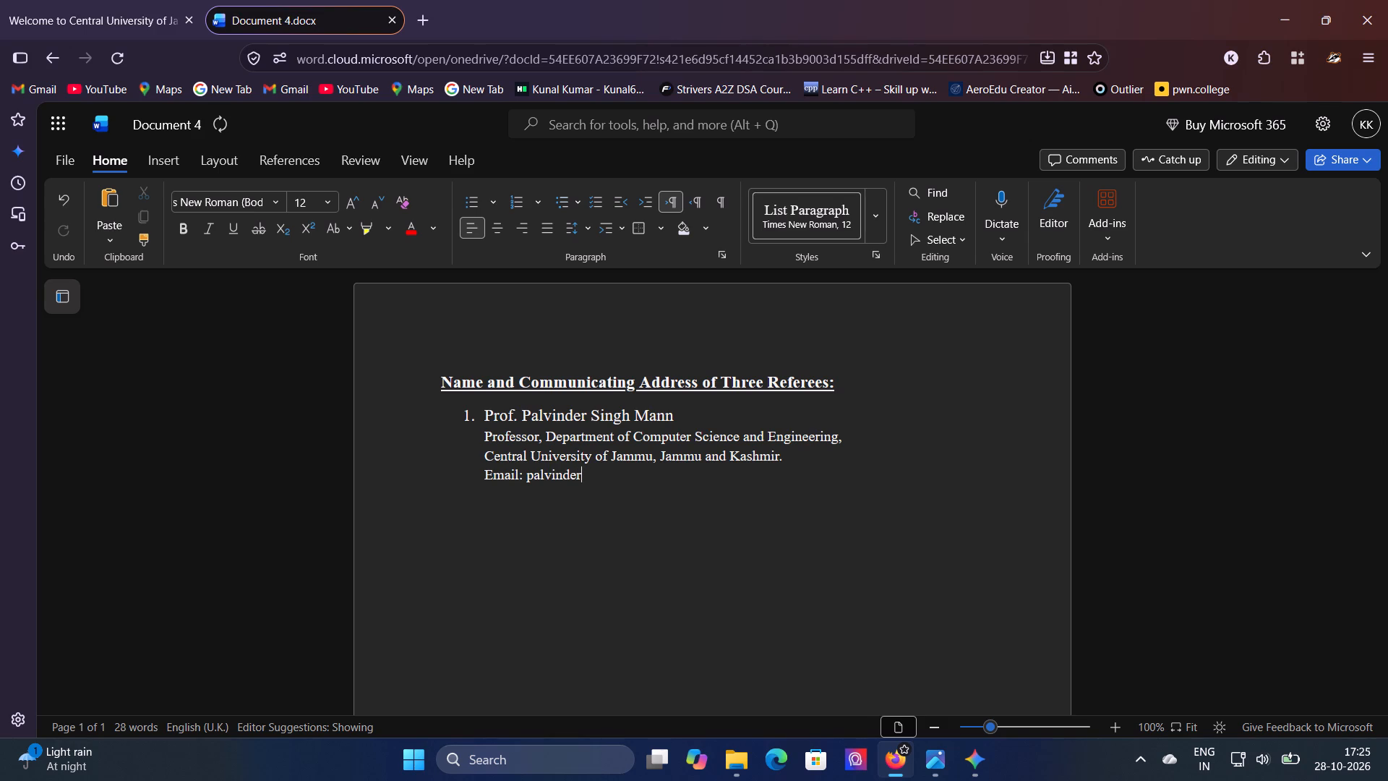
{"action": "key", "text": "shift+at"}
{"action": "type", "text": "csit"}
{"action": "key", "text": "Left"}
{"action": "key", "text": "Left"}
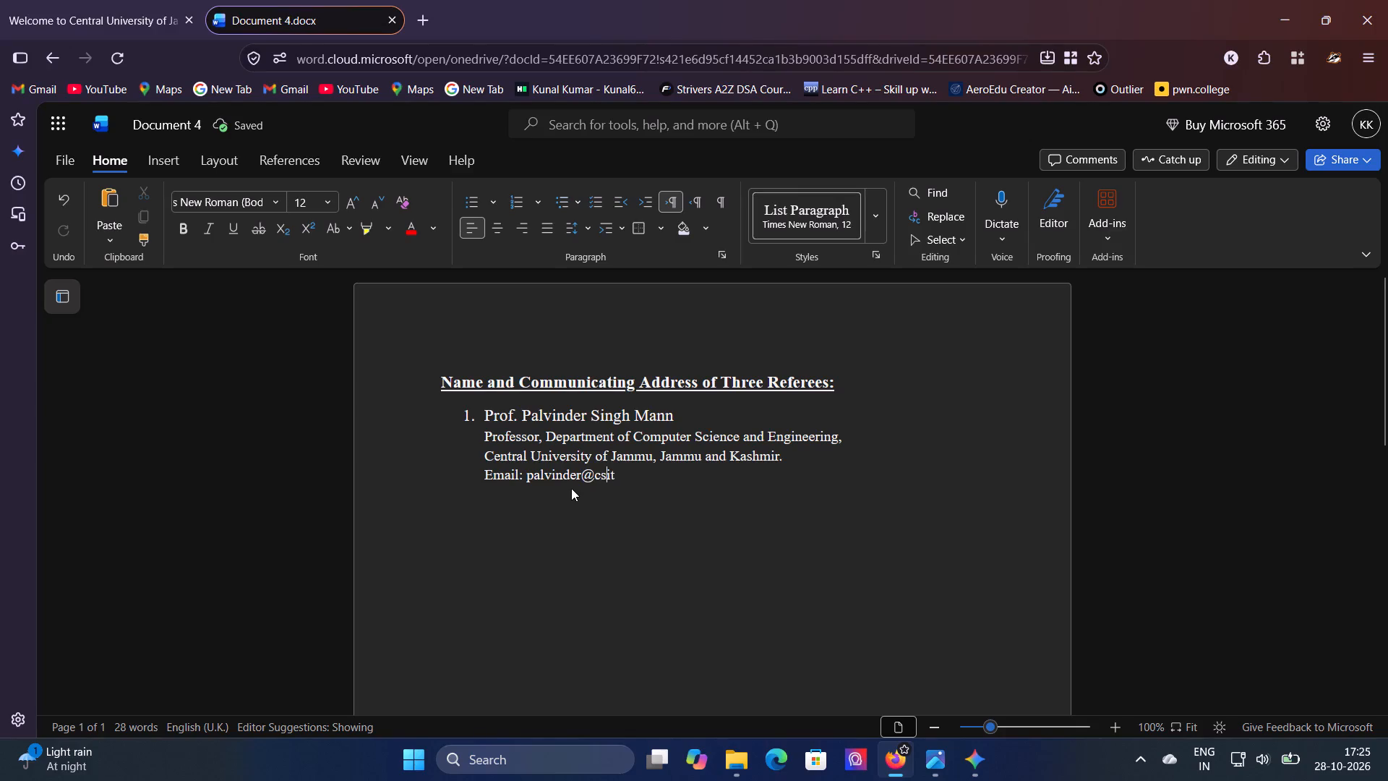
{"action": "left_click", "coordinate": [930, 762]}
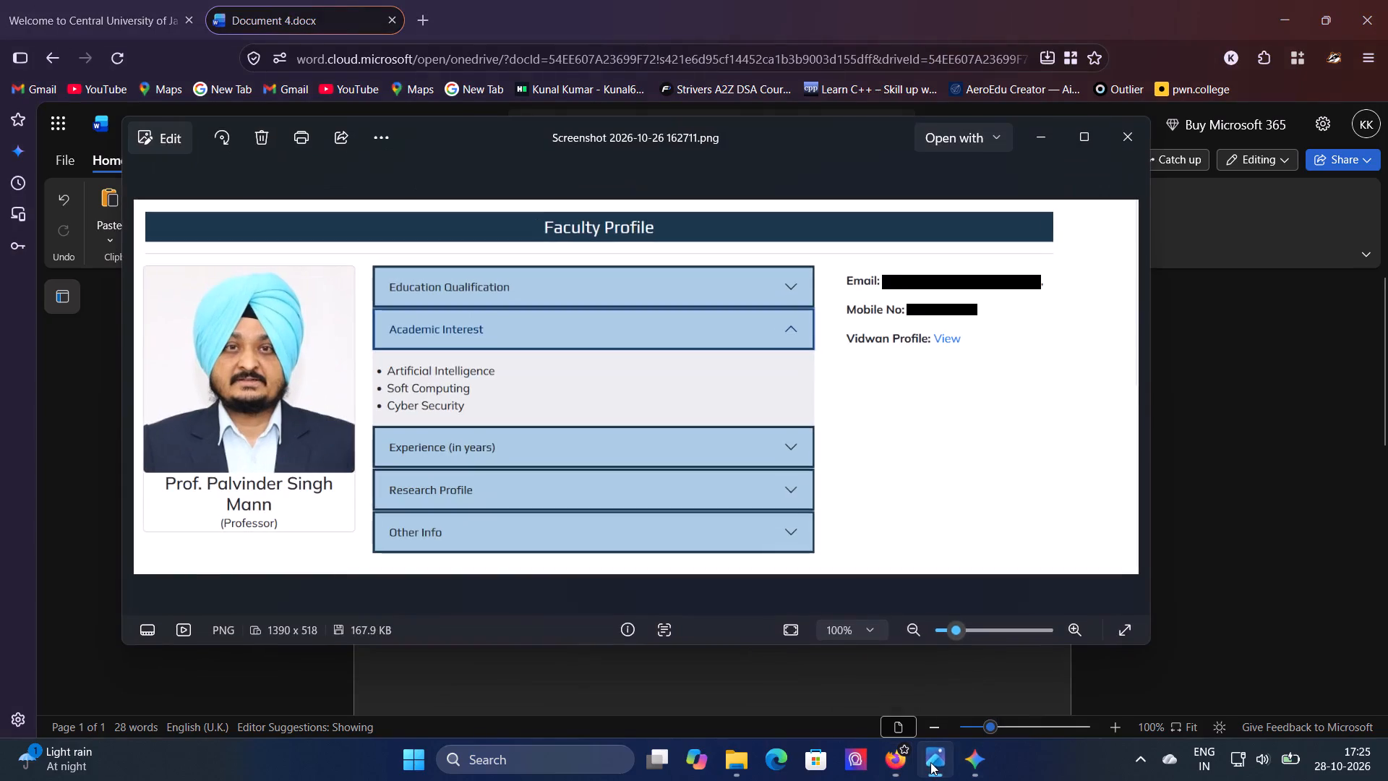
{"action": "left_click", "coordinate": [1220, 518]}
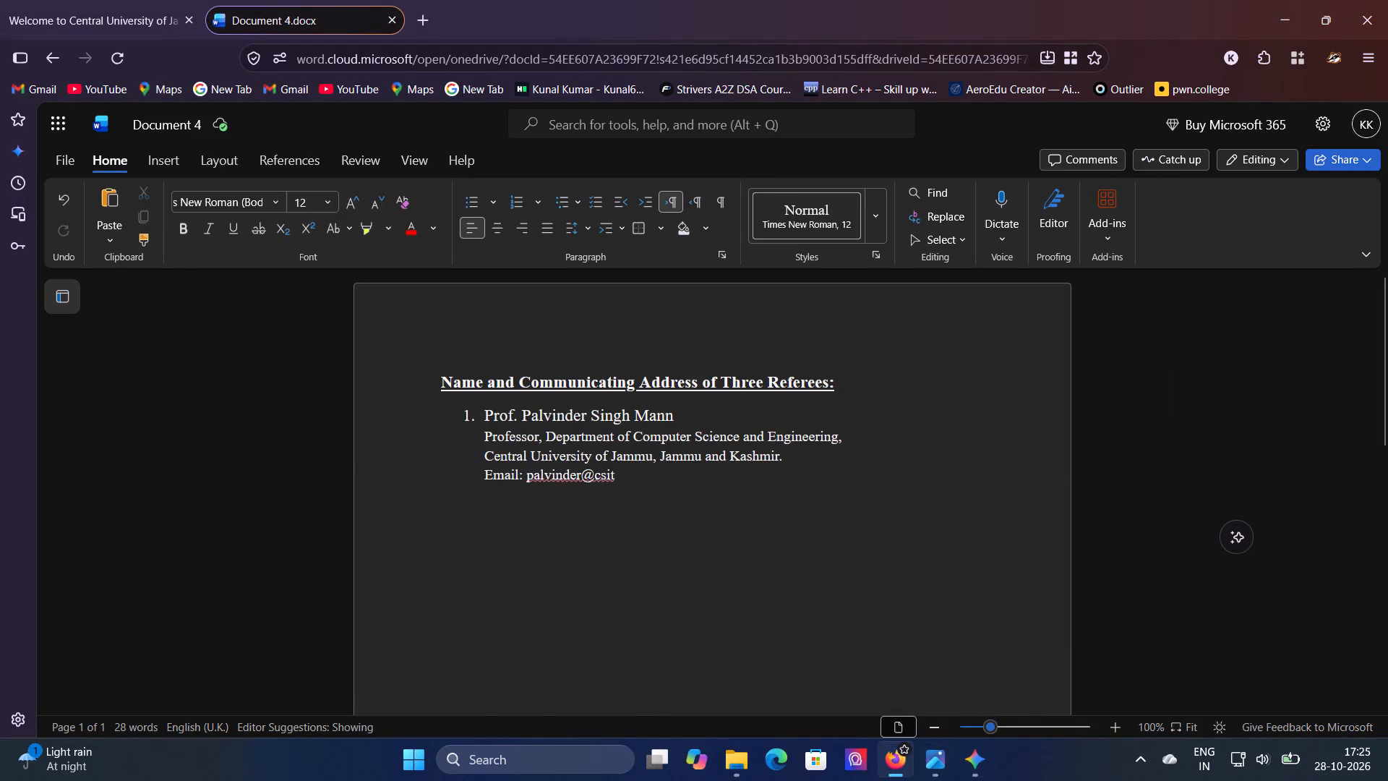
{"action": "left_click", "coordinate": [594, 477]}
{"action": "key", "text": "BackSpace"}
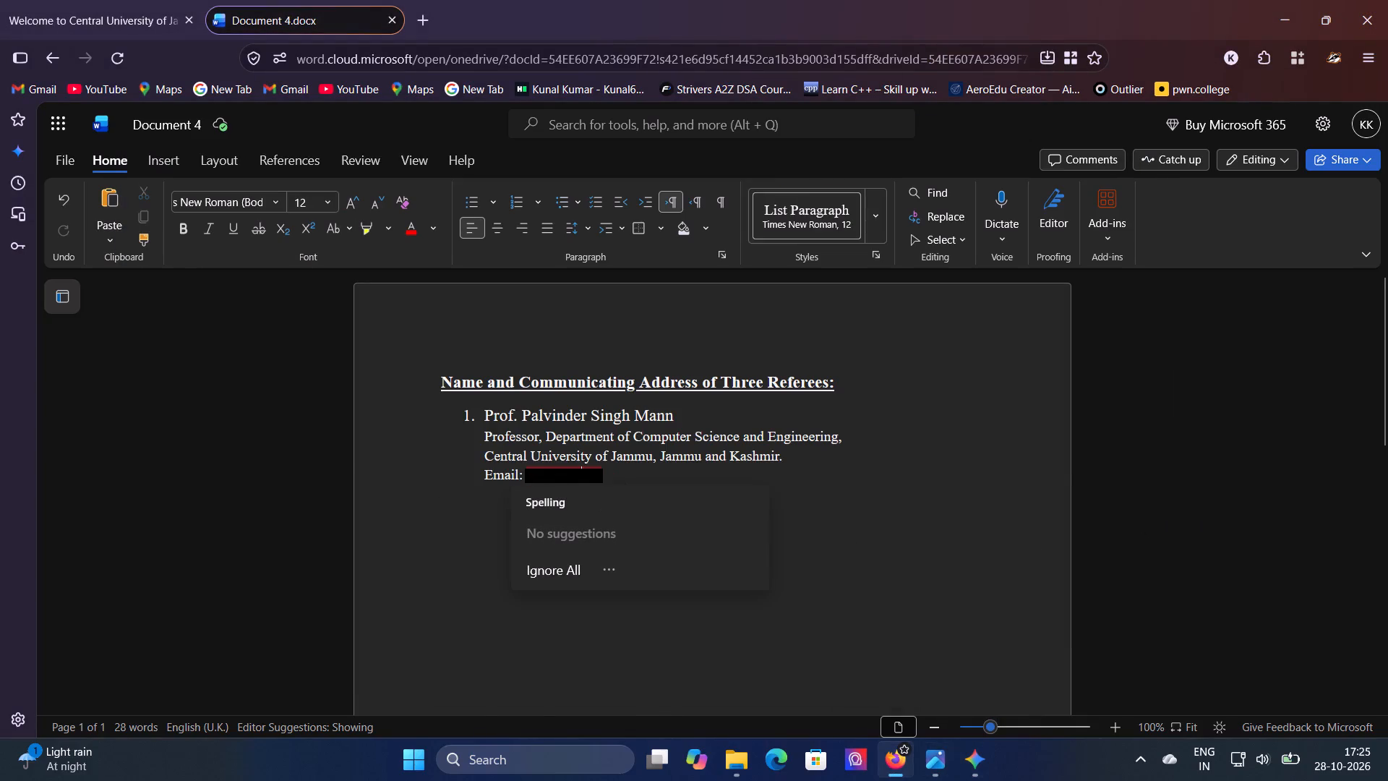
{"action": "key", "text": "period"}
{"action": "key", "text": "Right"}
{"action": "key", "text": "Right"}
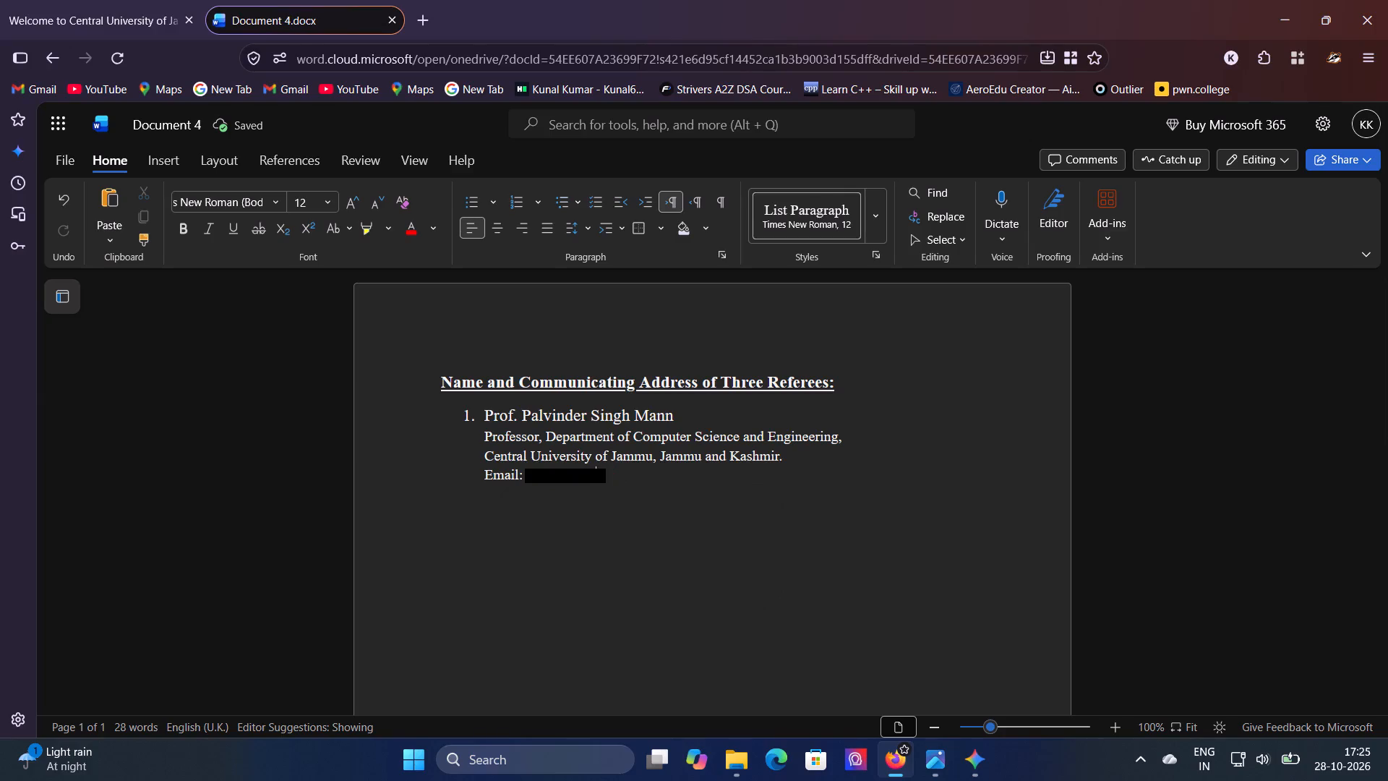
{"action": "key", "text": "Right"}
{"action": "key", "text": "Right"}
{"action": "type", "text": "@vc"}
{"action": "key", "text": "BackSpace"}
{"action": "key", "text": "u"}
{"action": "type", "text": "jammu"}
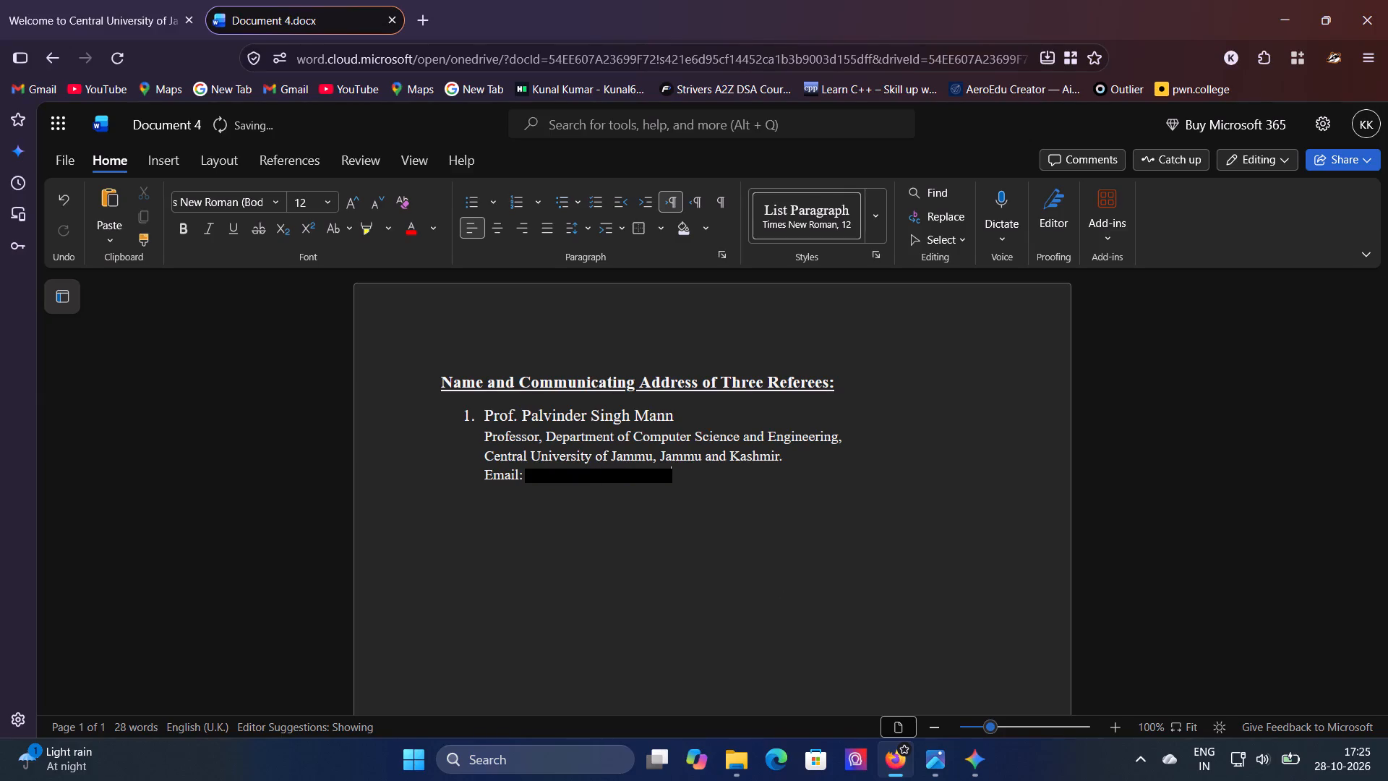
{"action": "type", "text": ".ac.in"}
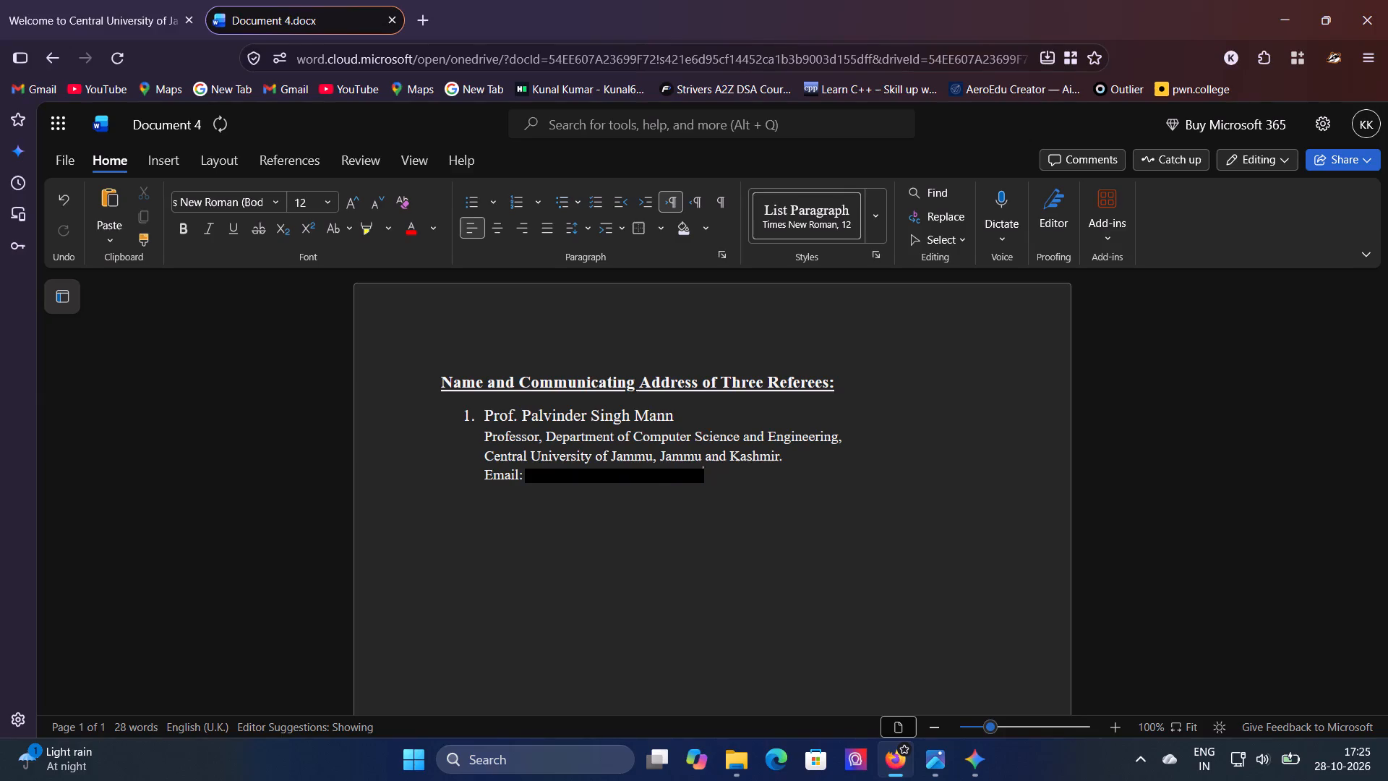
Add the label "Mobile: " on a new line beneath the first referee's email, correcting typing errors.
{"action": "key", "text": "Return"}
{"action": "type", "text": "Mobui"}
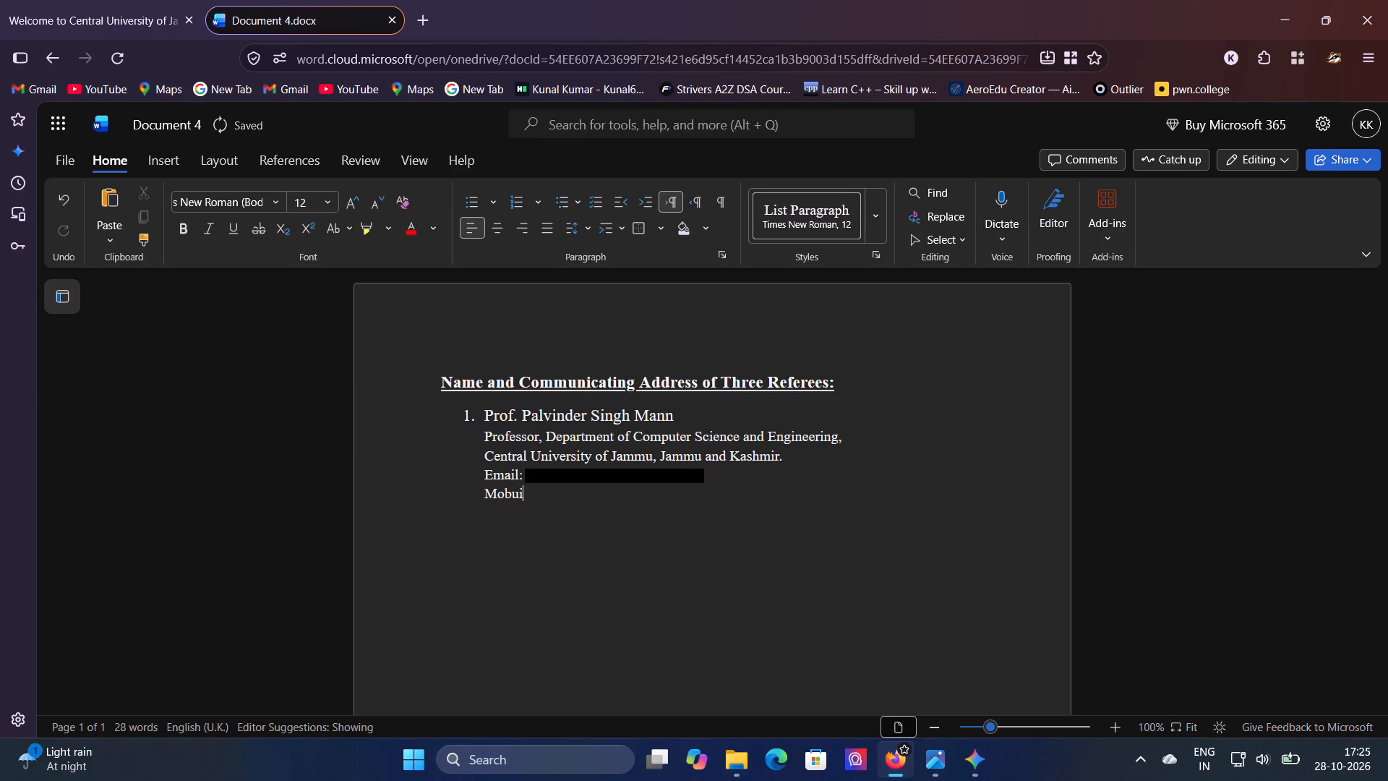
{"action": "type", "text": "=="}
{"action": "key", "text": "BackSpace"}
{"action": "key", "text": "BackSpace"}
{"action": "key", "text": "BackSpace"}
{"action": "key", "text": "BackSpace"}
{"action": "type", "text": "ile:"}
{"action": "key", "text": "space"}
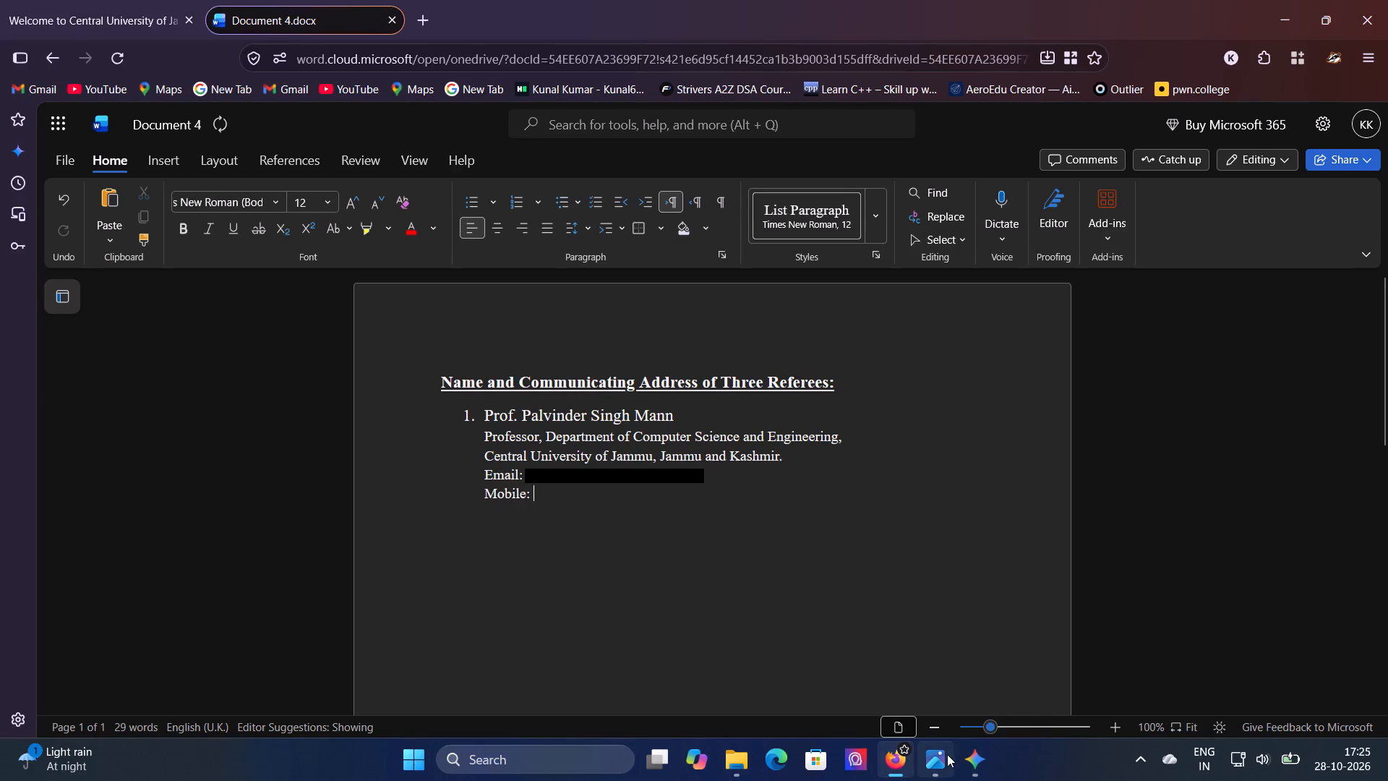
Enter the first referee's mobile number after the "Mobile:" label, checking it against the faculty profile screenshot.
{"action": "left_click", "coordinate": [943, 758]}
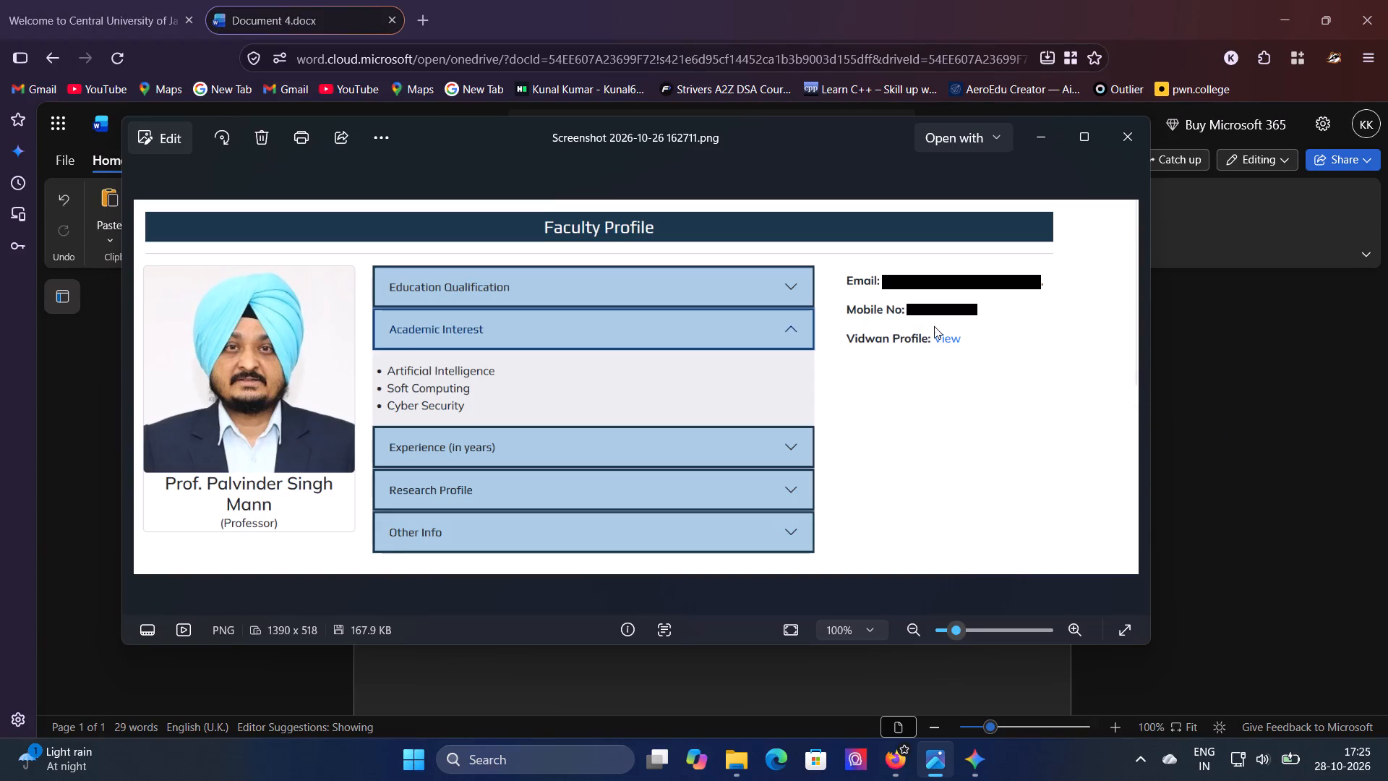
{"action": "left_click", "coordinate": [1264, 341]}
{"action": "left_click", "coordinate": [566, 500]}
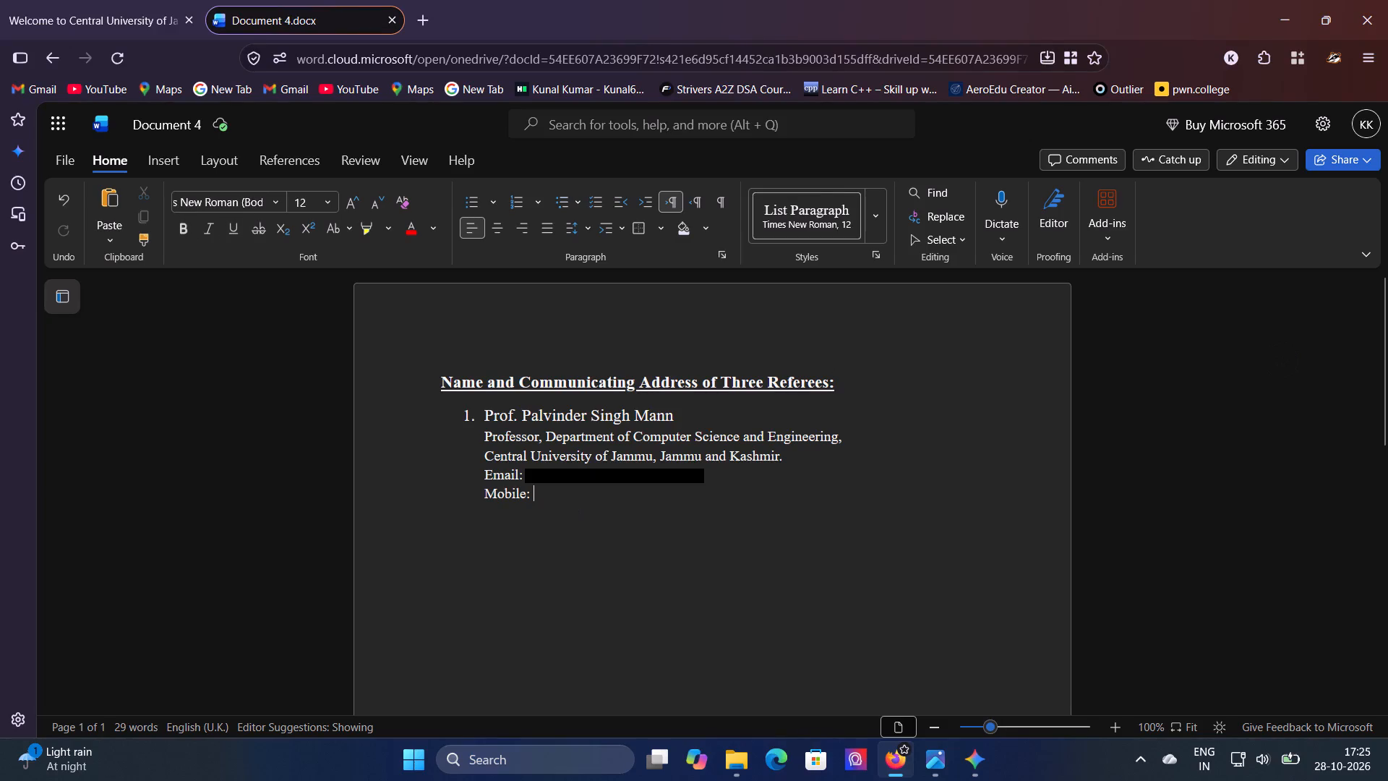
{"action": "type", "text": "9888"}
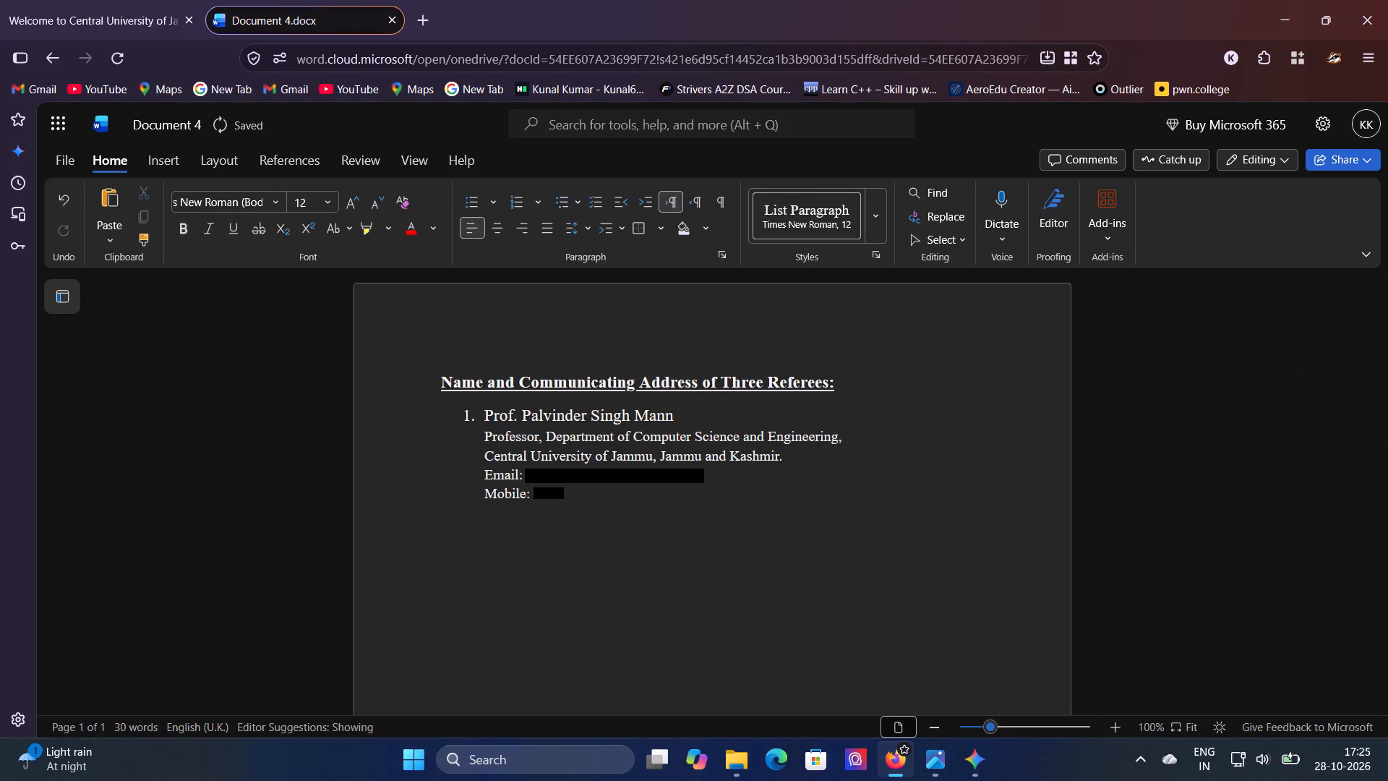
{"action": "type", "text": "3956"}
{"action": "left_click", "coordinate": [940, 770]}
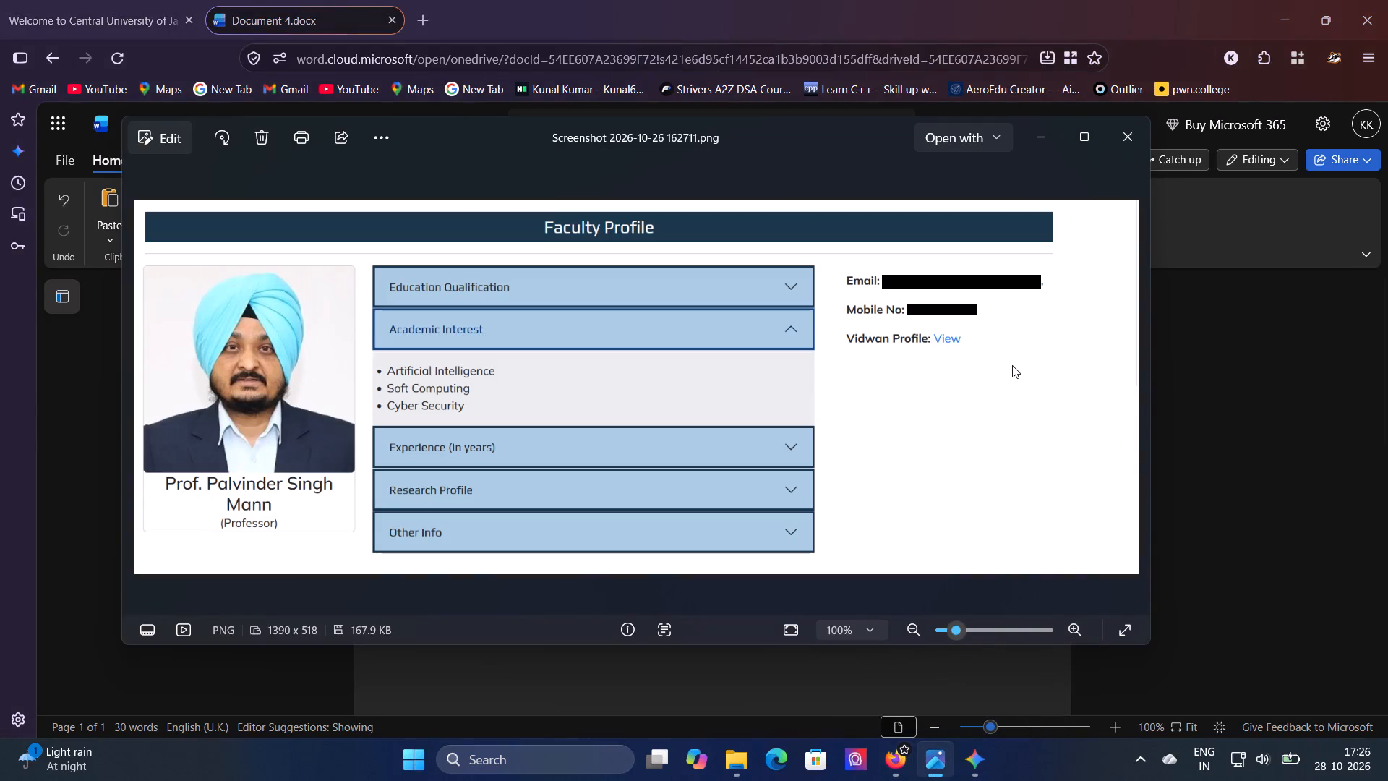
{"action": "left_click", "coordinate": [1181, 373]}
{"action": "left_click", "coordinate": [606, 493]}
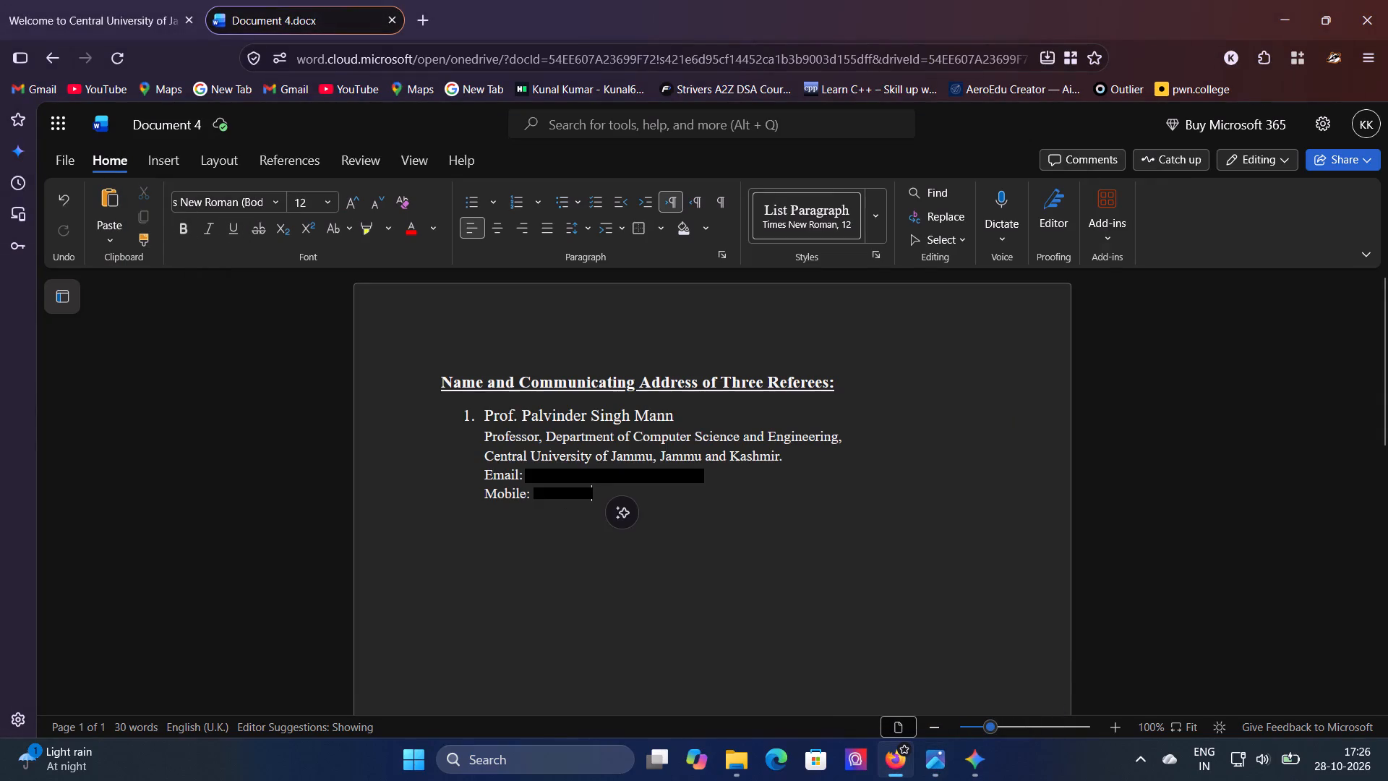
{"action": "key", "text": "BackSpace"}
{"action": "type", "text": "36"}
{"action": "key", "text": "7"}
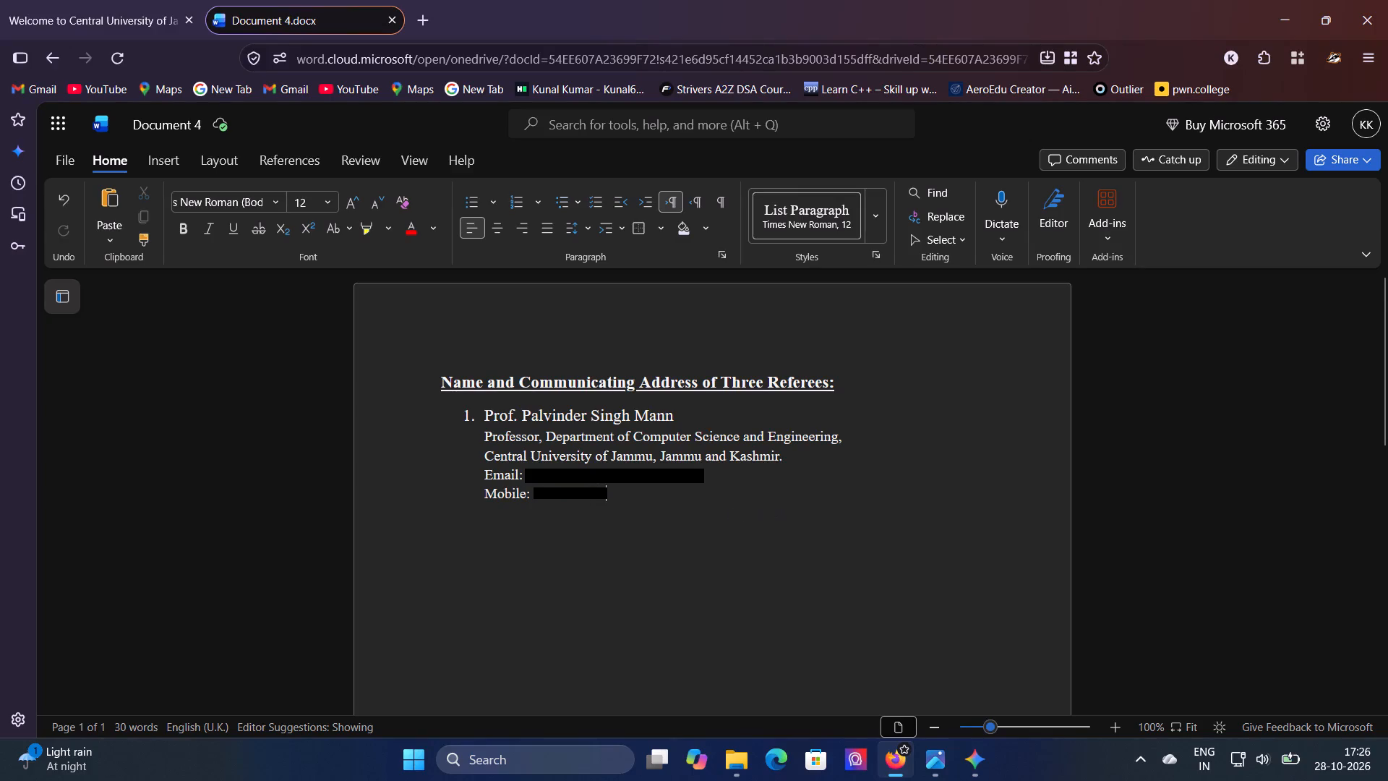
Start a new line beneath the first referee's mobile number, outside the list, and enter the number 2.
{"action": "scroll", "coordinate": [738, 532], "scroll_direction": "down", "scroll_amount": 1}
{"action": "key", "text": "Return"}
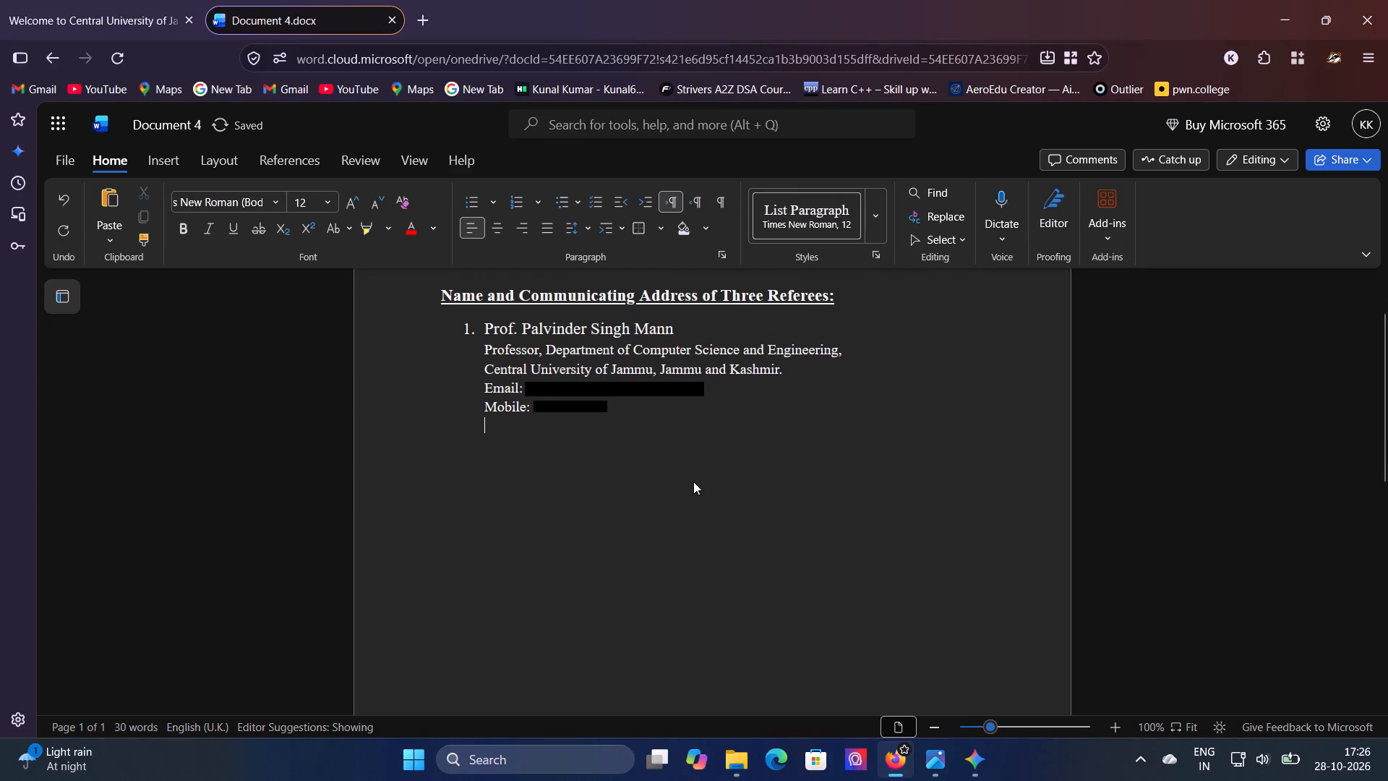
{"action": "key", "text": "Return"}
{"action": "key", "text": "BackSpace"}
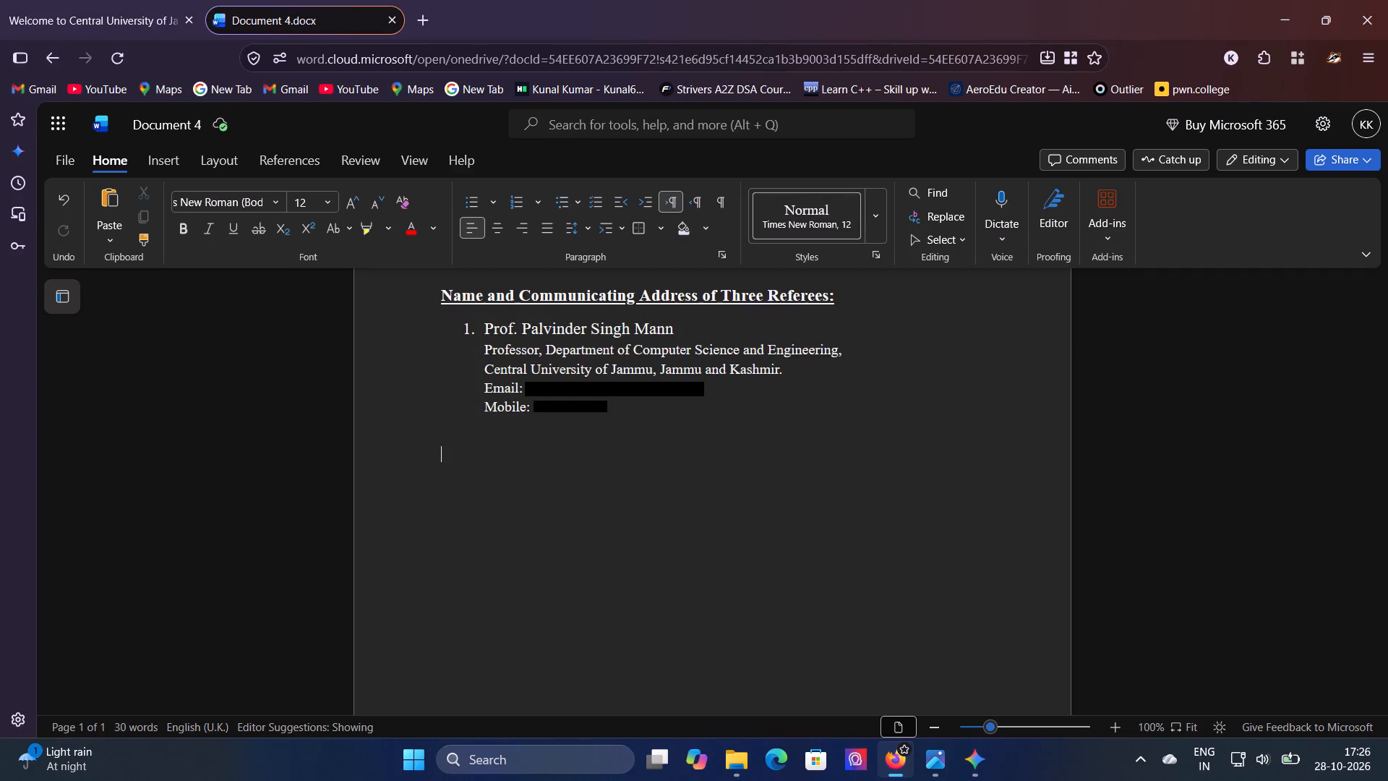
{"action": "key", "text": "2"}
{"action": "key", "text": "BackSpace"}
{"action": "key", "text": "BackSpace"}
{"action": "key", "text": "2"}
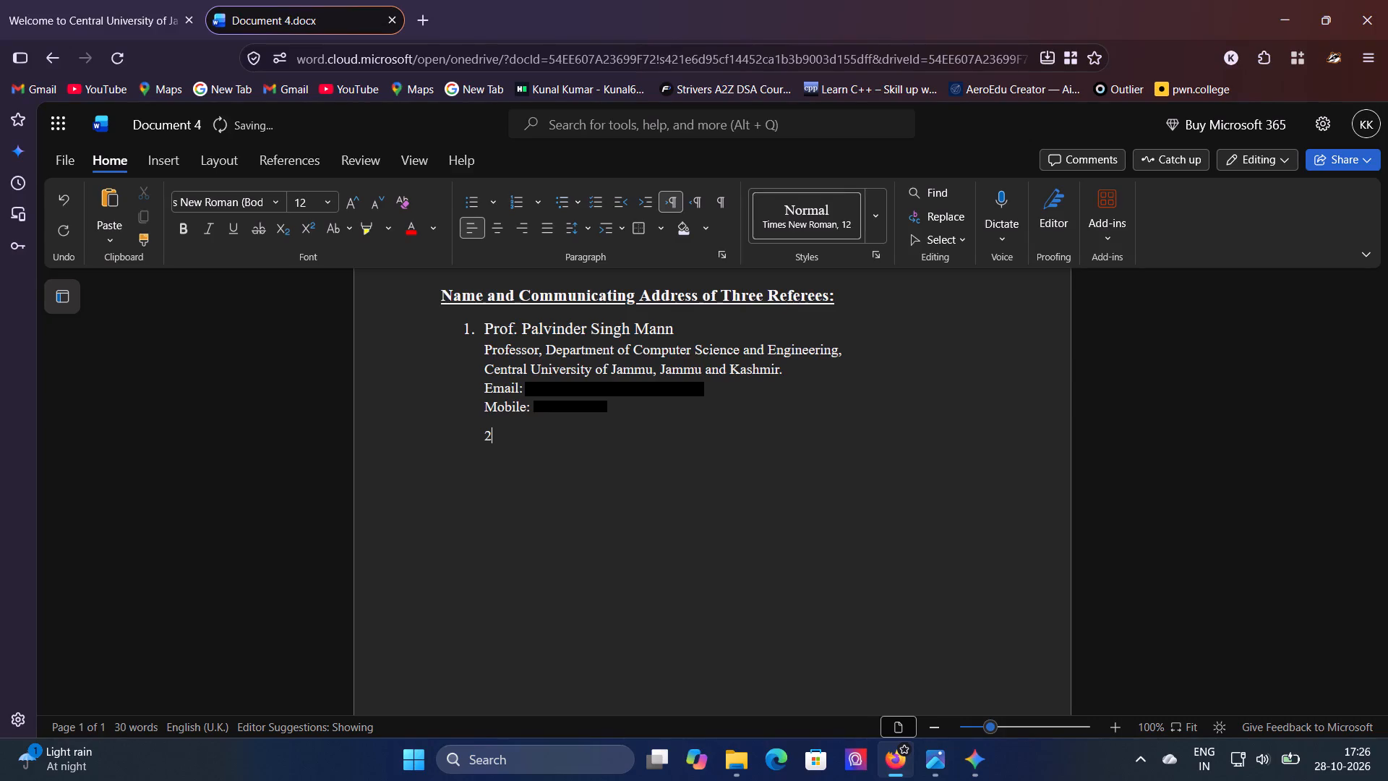
Indent the number 2 with six spaces to line up with the first referee's number and add a period after it.
{"action": "key", "text": "Left"}
{"action": "key", "text": "Tab"}
{"action": "key", "text": "BackSpace"}
{"action": "key", "text": "BackSpace"}
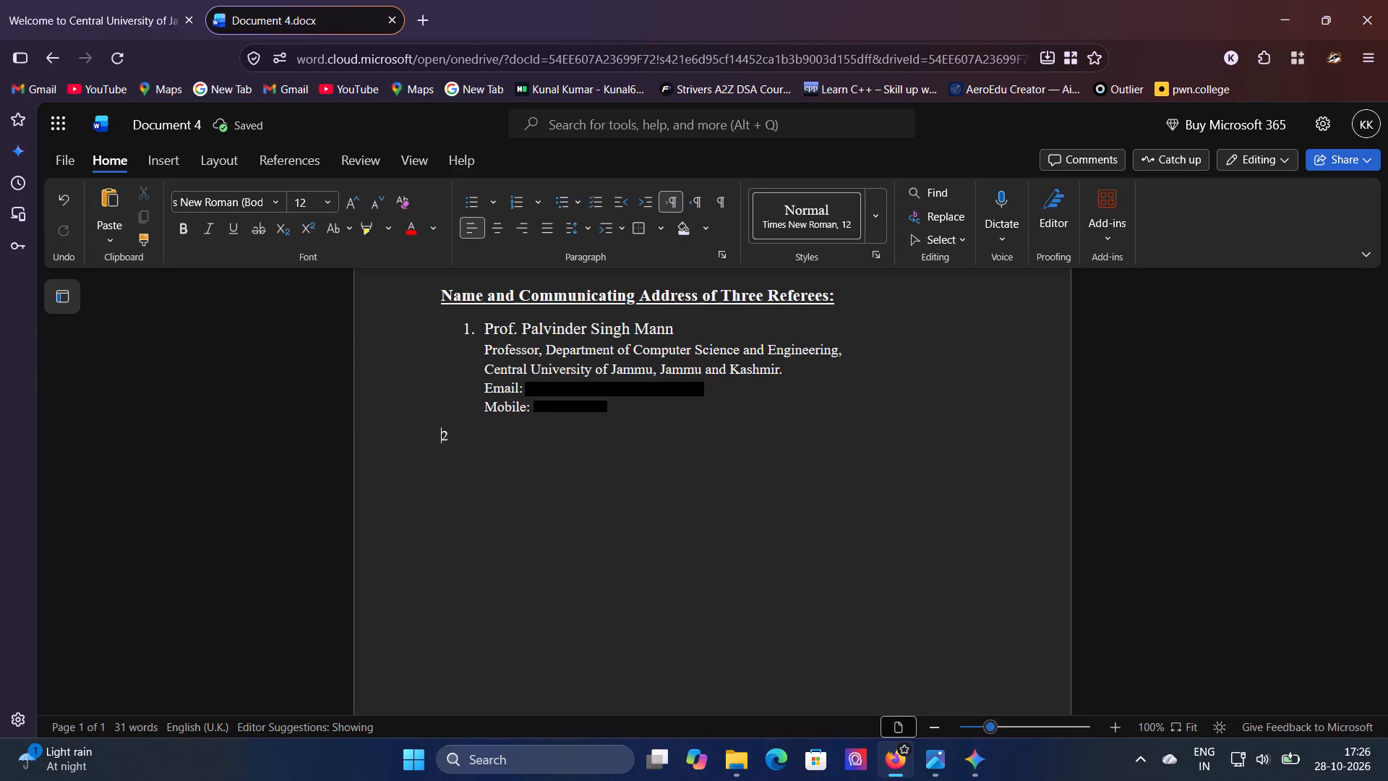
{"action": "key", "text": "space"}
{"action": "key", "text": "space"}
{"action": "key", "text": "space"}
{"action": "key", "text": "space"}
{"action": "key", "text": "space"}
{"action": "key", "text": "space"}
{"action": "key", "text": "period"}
{"action": "key", "text": "BackSpace"}
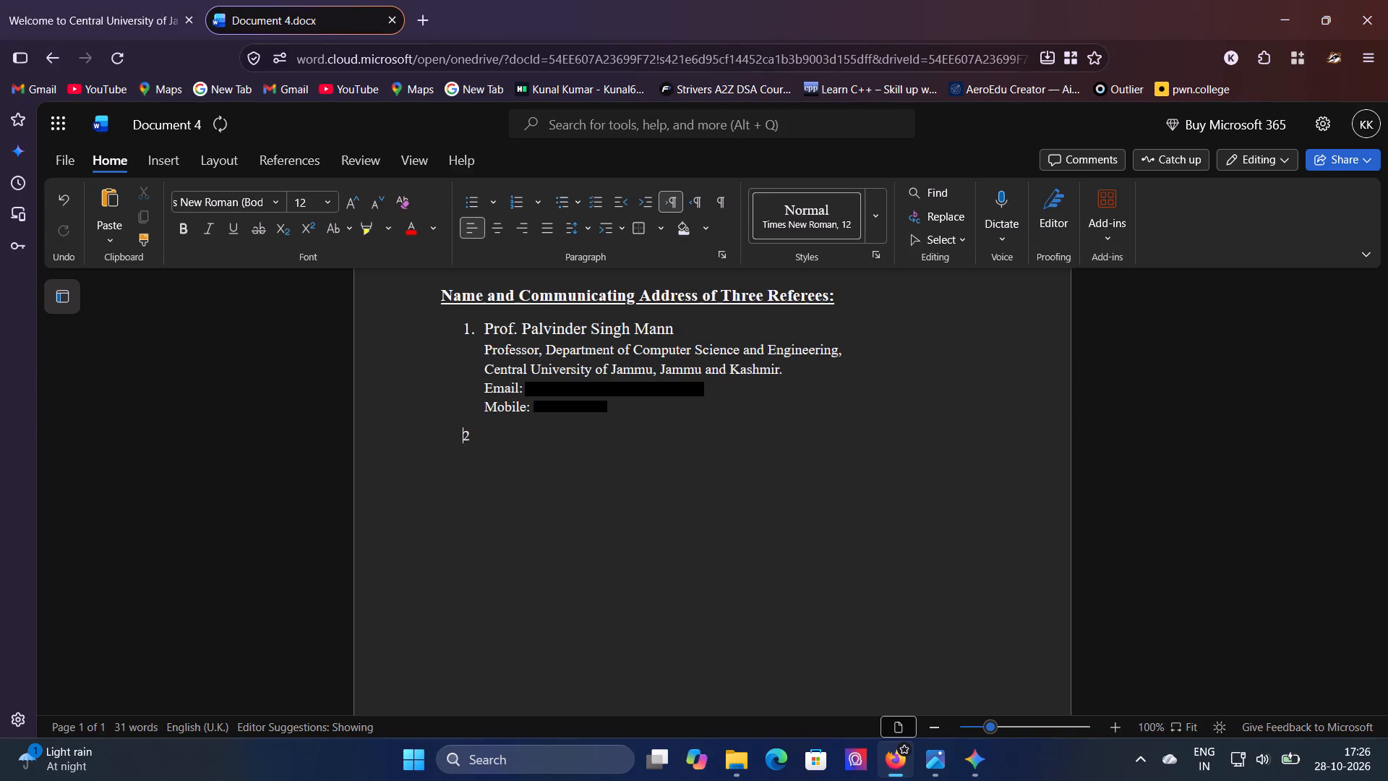
{"action": "key", "text": "Right"}
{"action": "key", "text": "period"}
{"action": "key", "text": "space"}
Set the font size of the "2." line to 14.
{"action": "left_click", "coordinate": [325, 205]}
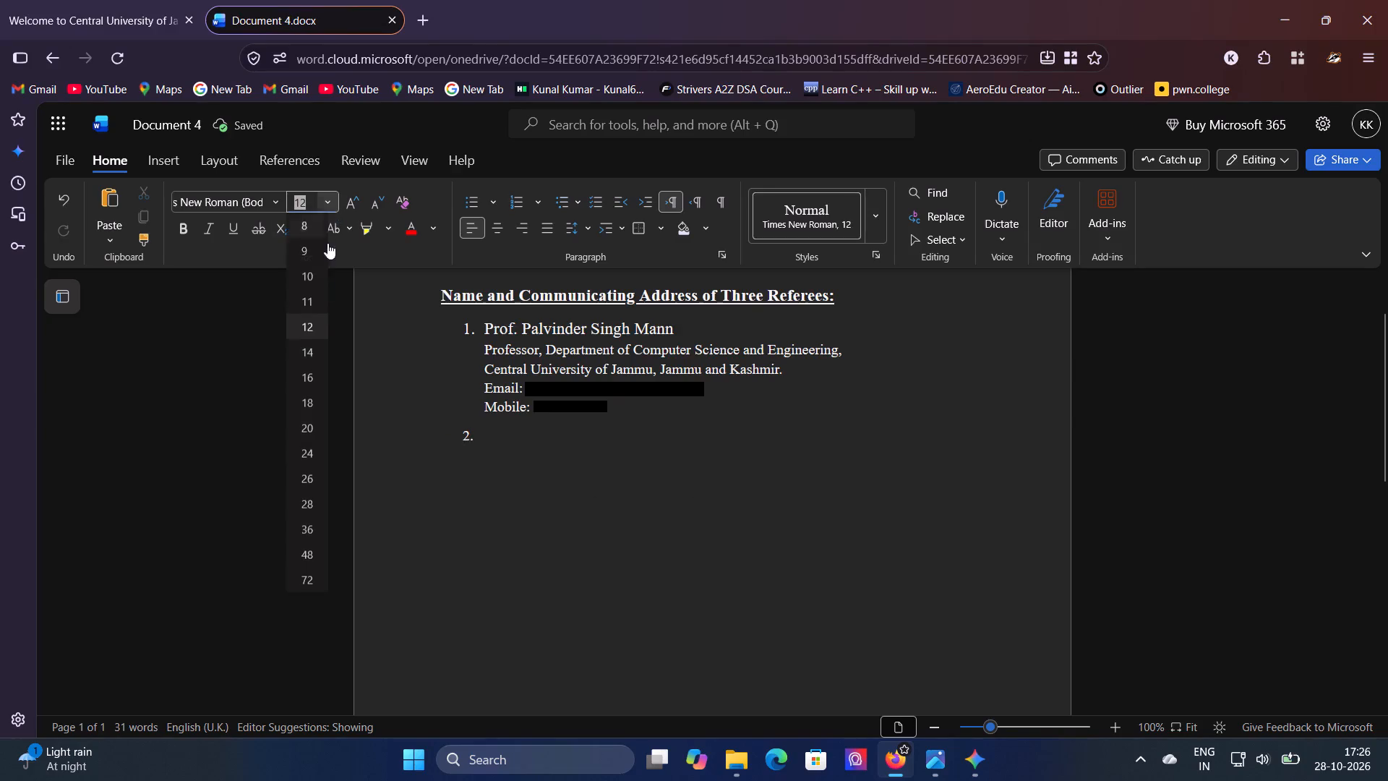
{"action": "left_click", "coordinate": [308, 344]}
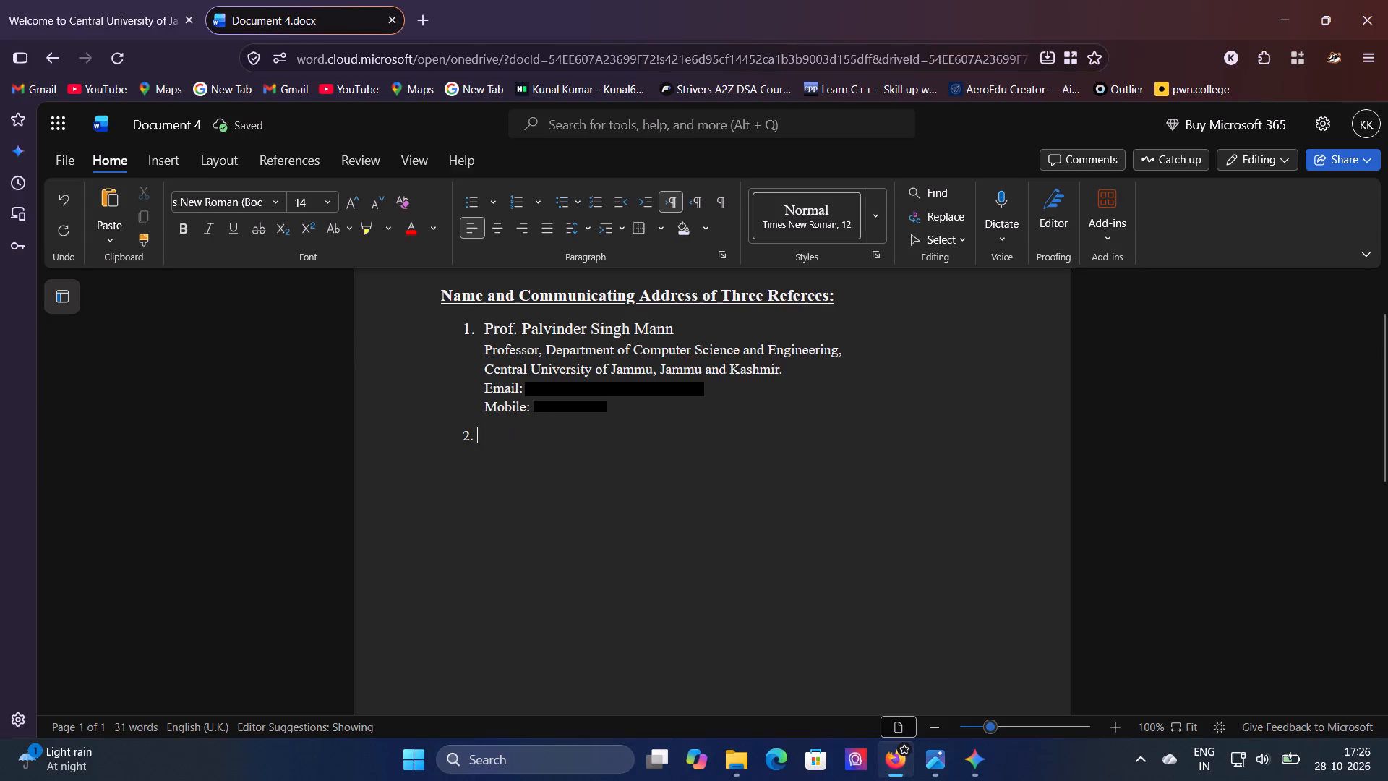
{"action": "left_click_drag", "start_coordinate": [479, 436], "coordinate": [442, 440]}
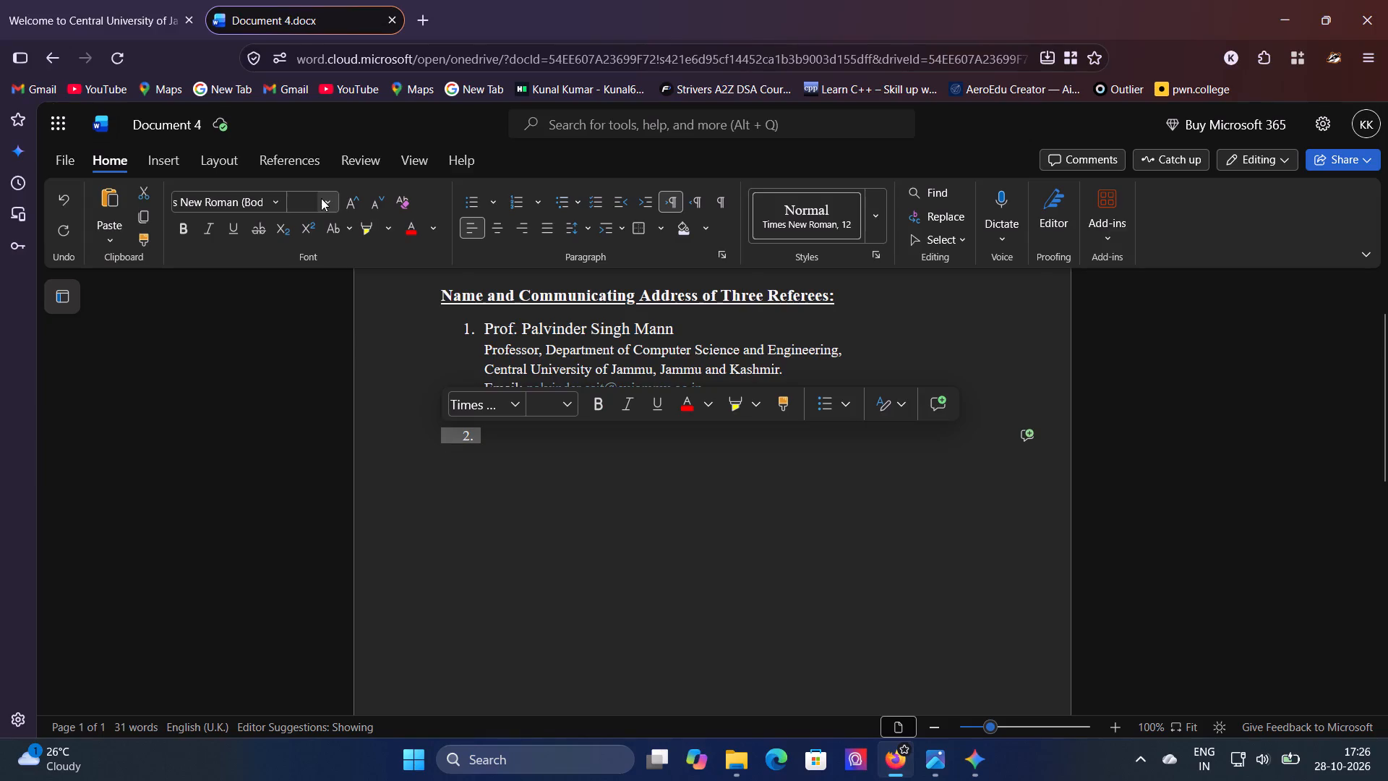
{"action": "left_click", "coordinate": [328, 204]}
{"action": "left_click", "coordinate": [311, 352]}
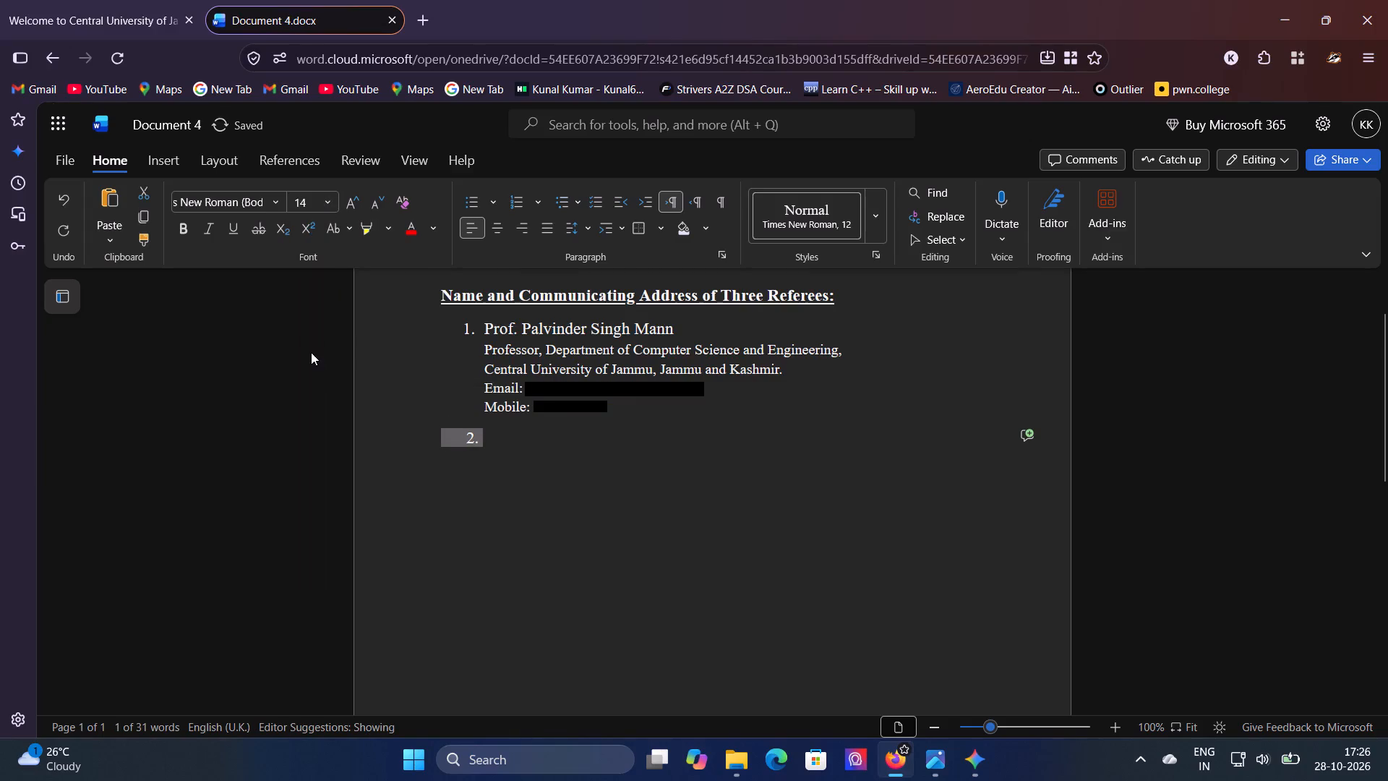
{"action": "left_click", "coordinate": [493, 446]}
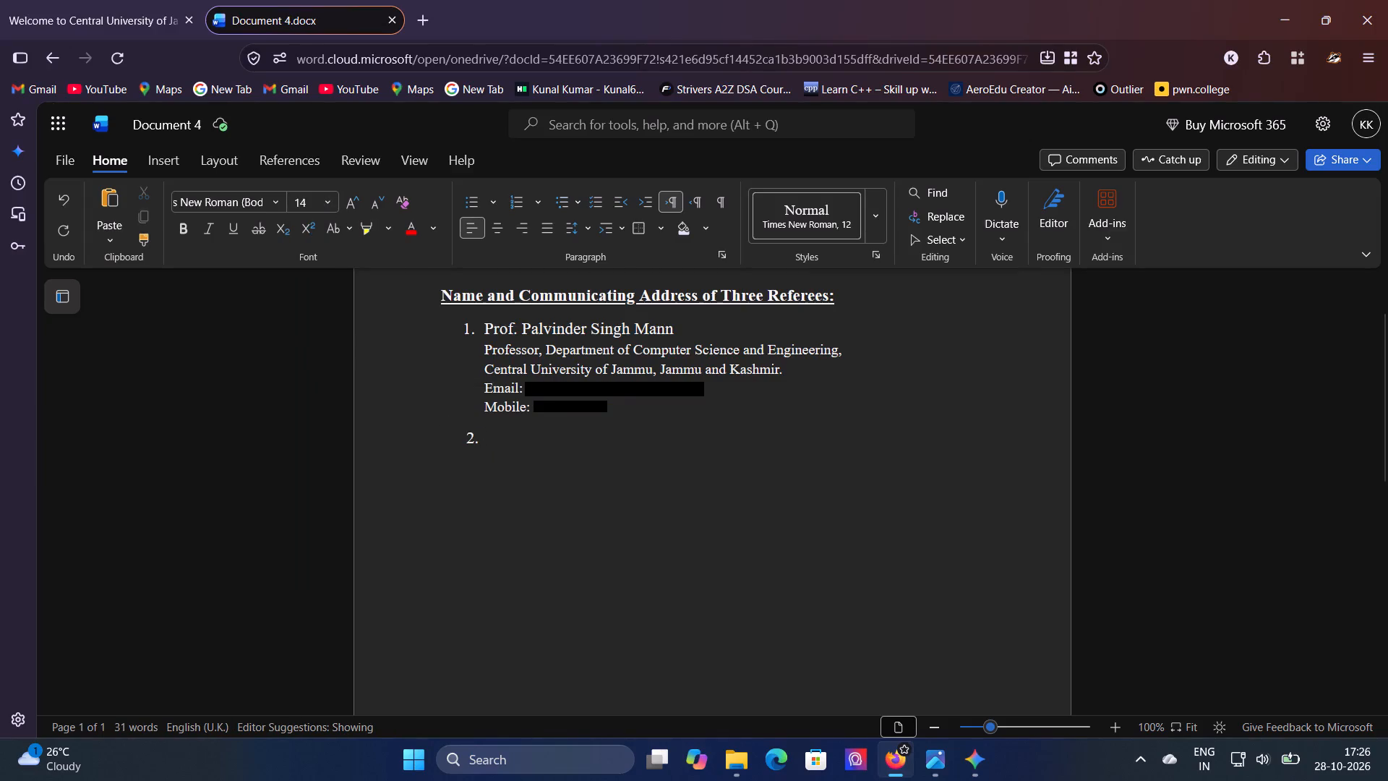
Add the title "Prof." after the number 2.
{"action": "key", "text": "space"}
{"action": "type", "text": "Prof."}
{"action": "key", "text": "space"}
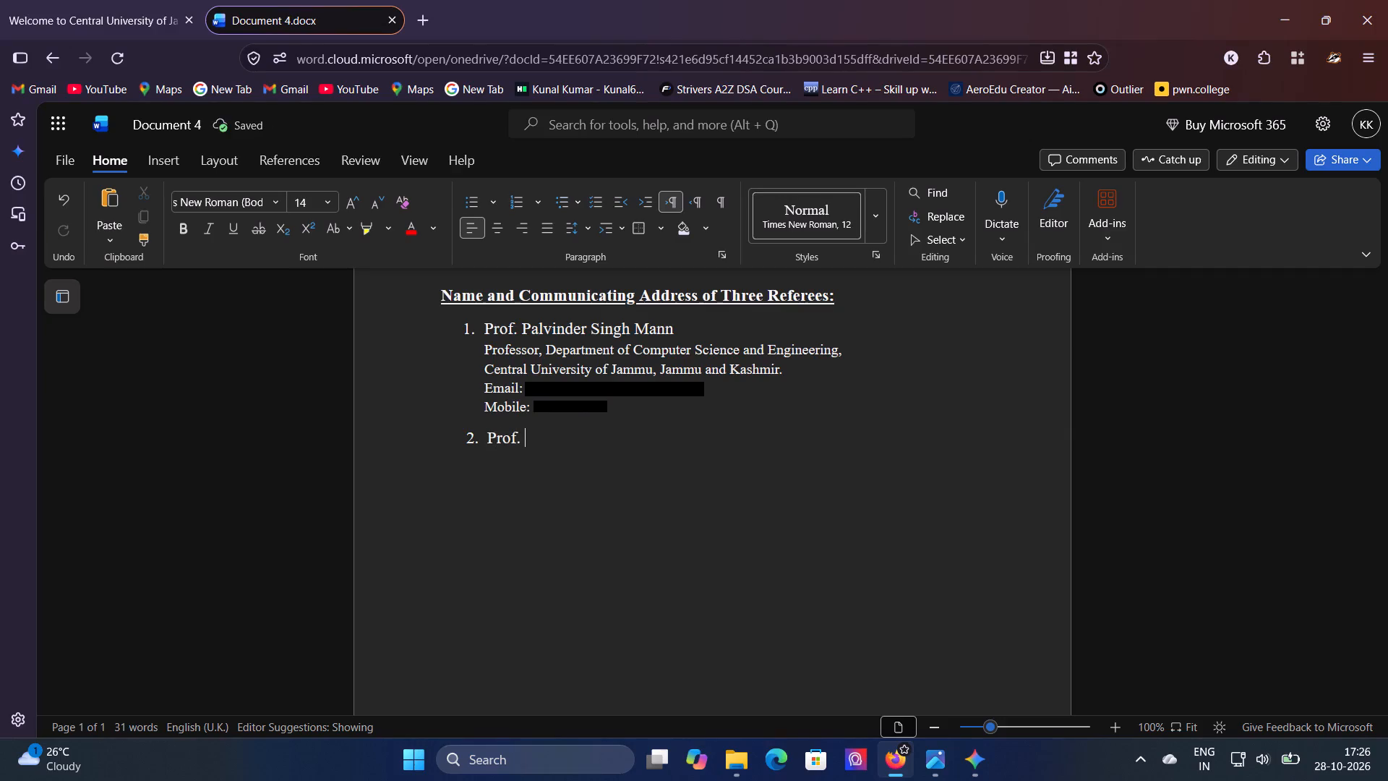
{"action": "left_click", "coordinate": [938, 767]}
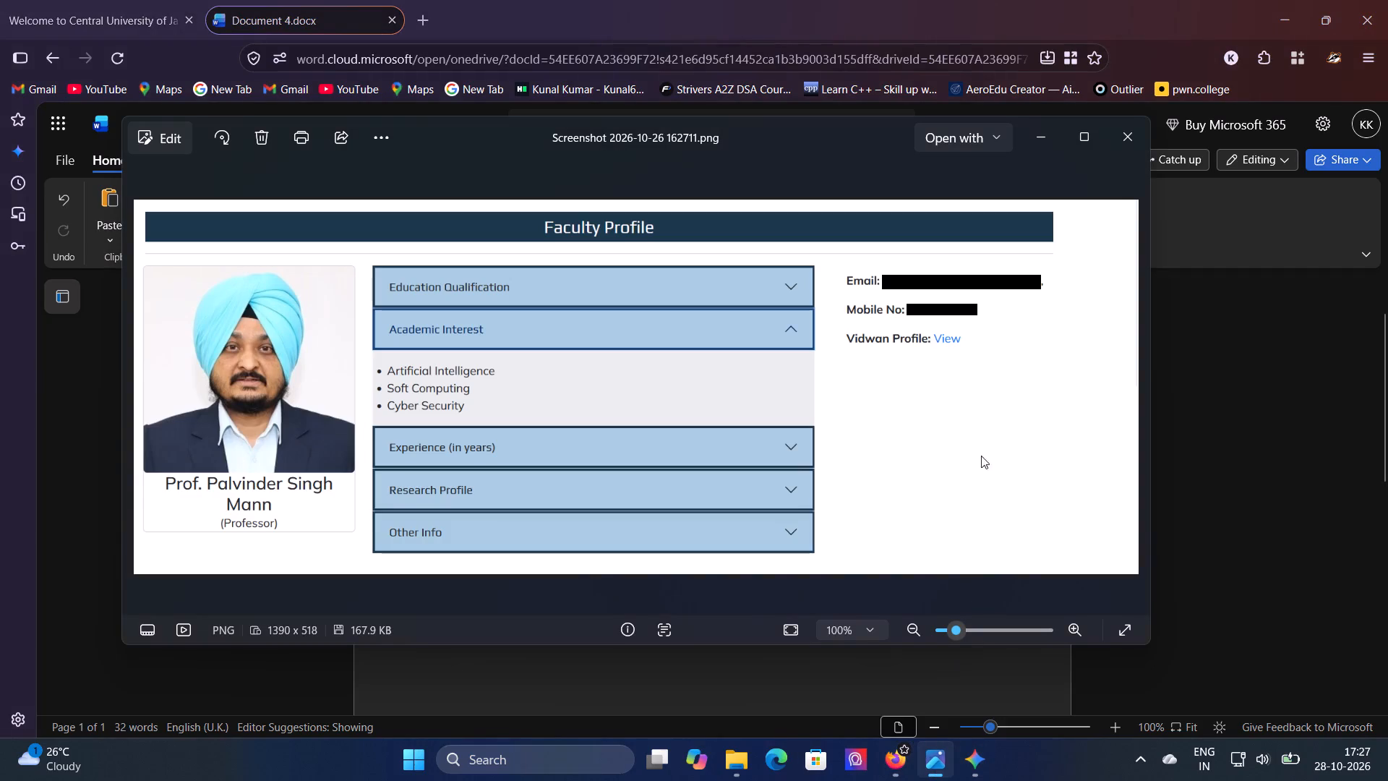
{"action": "scroll", "coordinate": [325, 471], "scroll_direction": "down", "scroll_amount": 1}
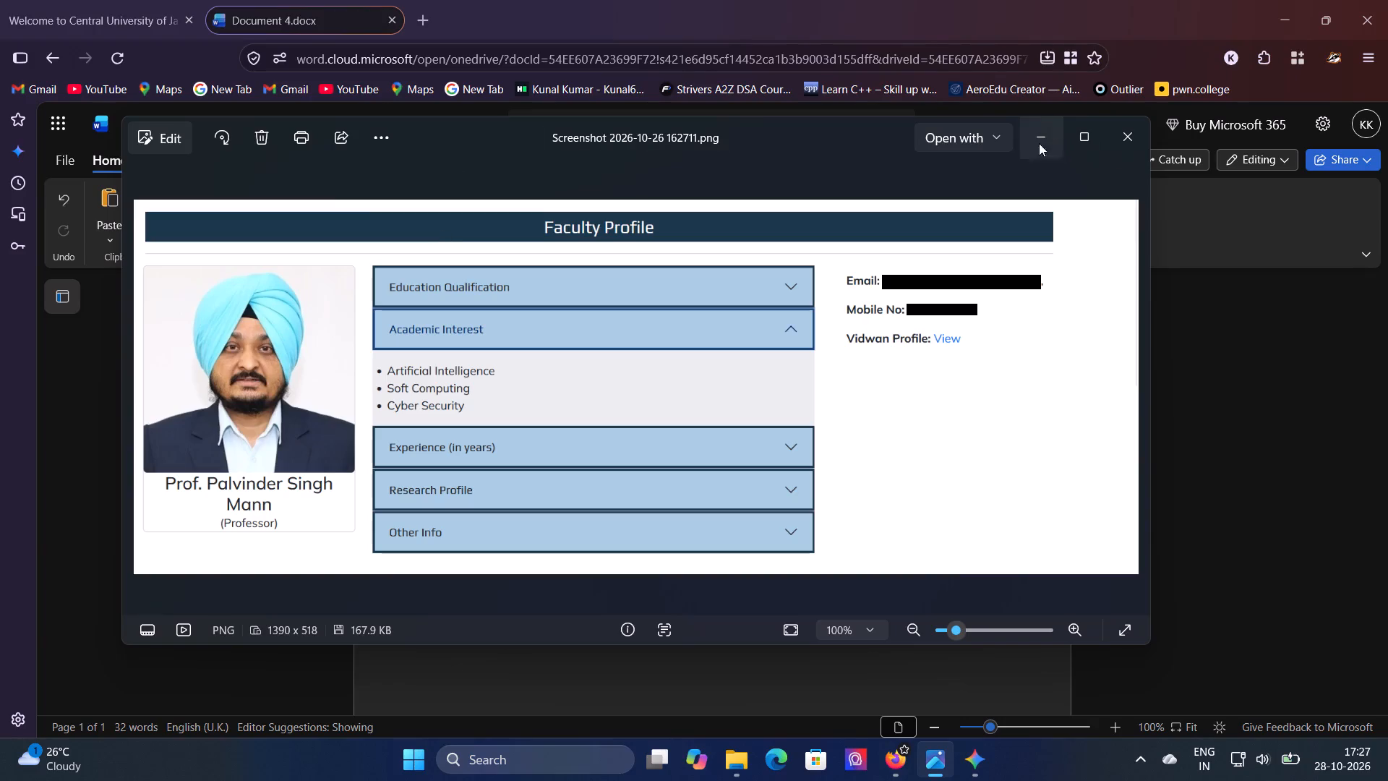
{"action": "left_click", "coordinate": [741, 769]}
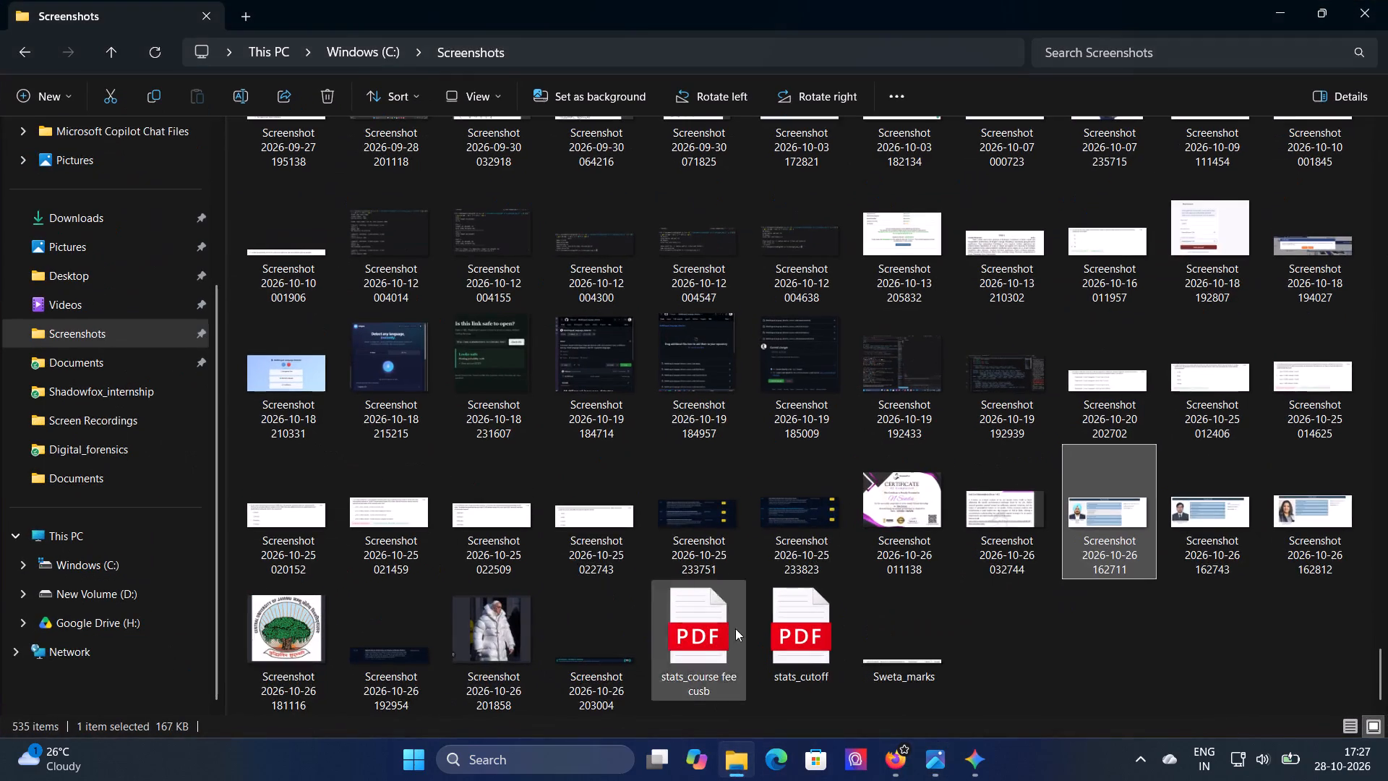
{"action": "double_click", "coordinate": [1218, 532]}
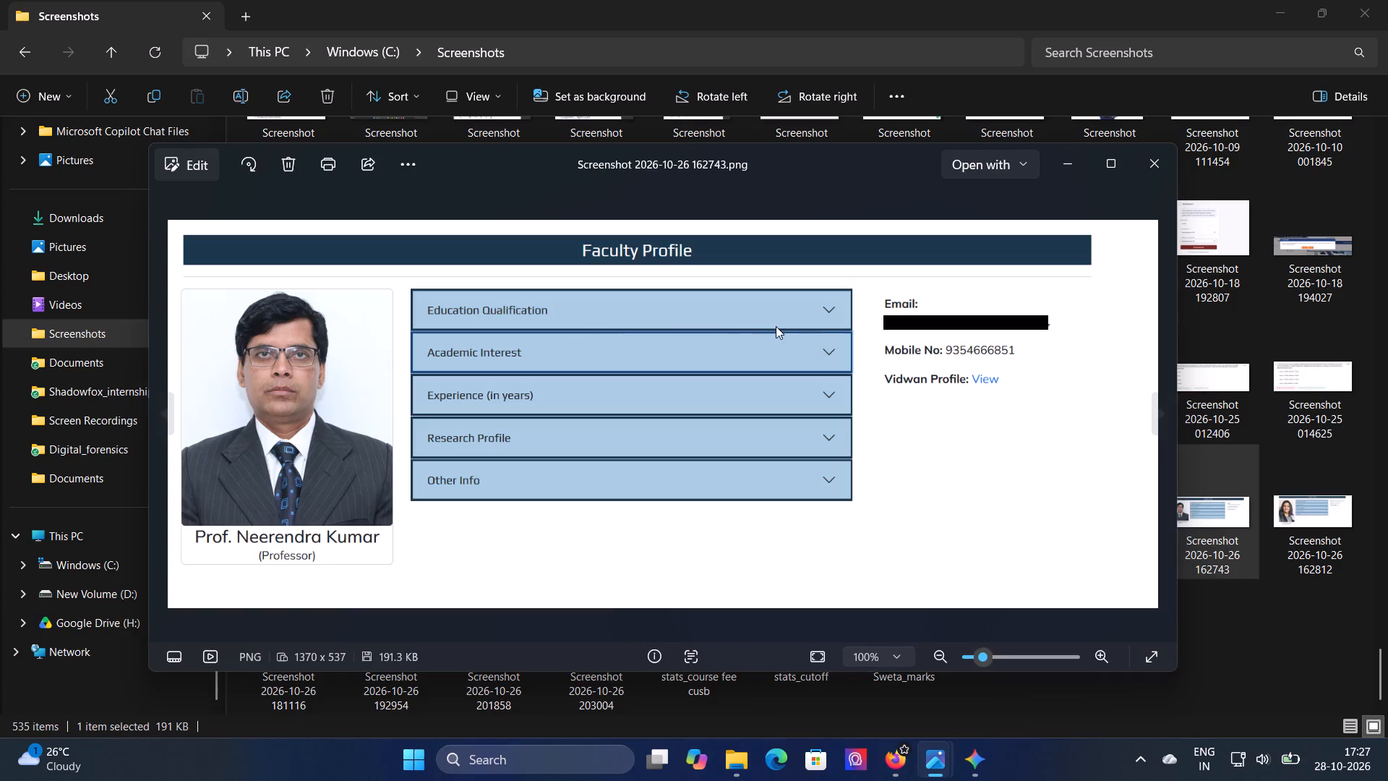
{"action": "left_click", "coordinate": [1069, 169]}
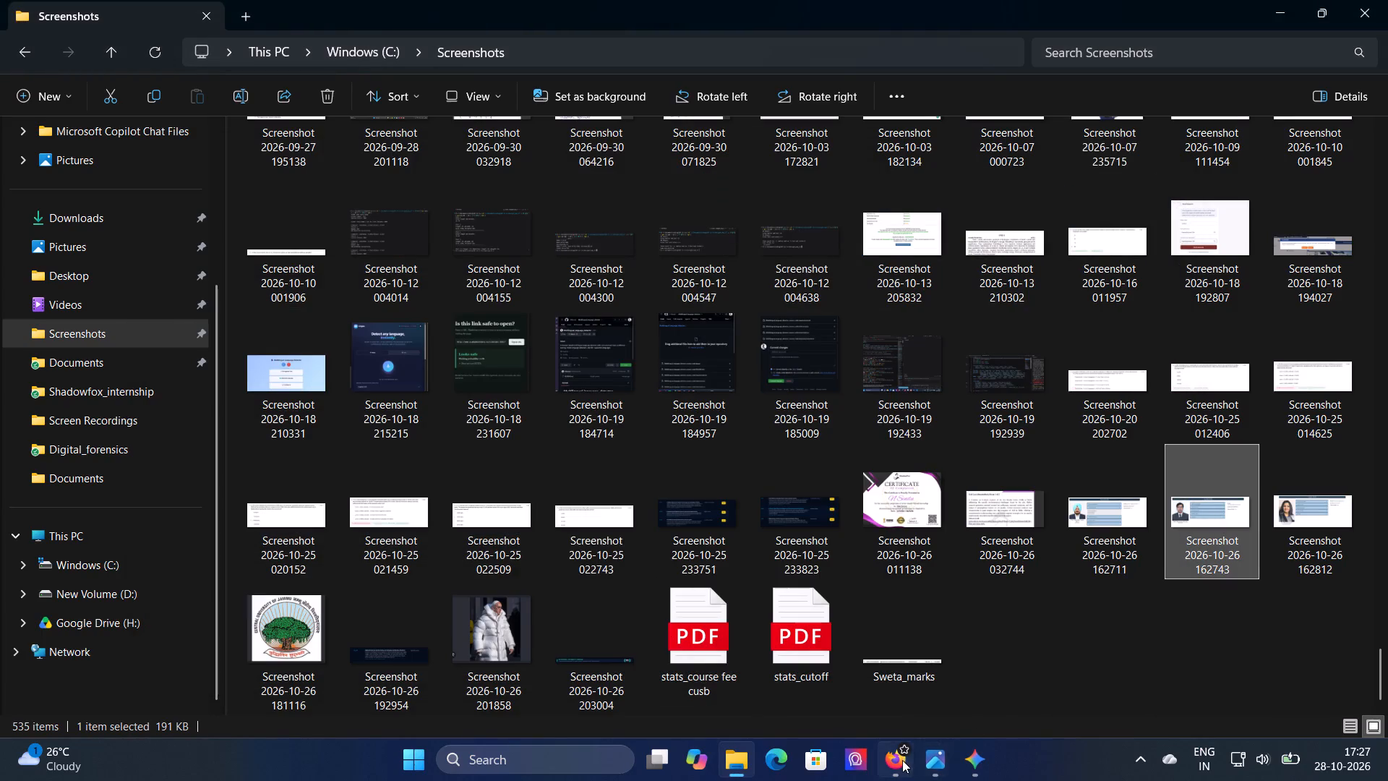
On the Central University of Jammu website, open the faculty list of the School of Engineering's Computer Science and Engineering department.
{"action": "left_click", "coordinate": [902, 760]}
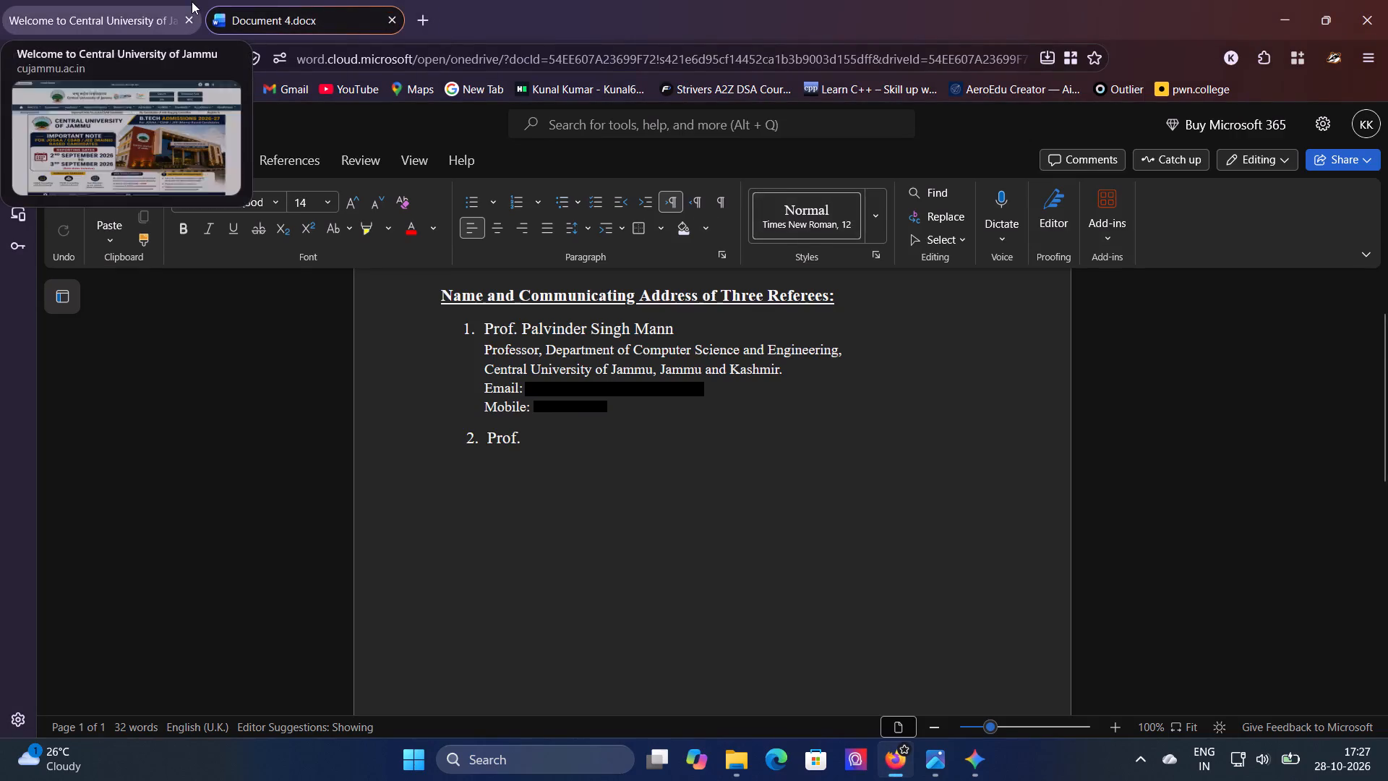
{"action": "left_click", "coordinate": [149, 14]}
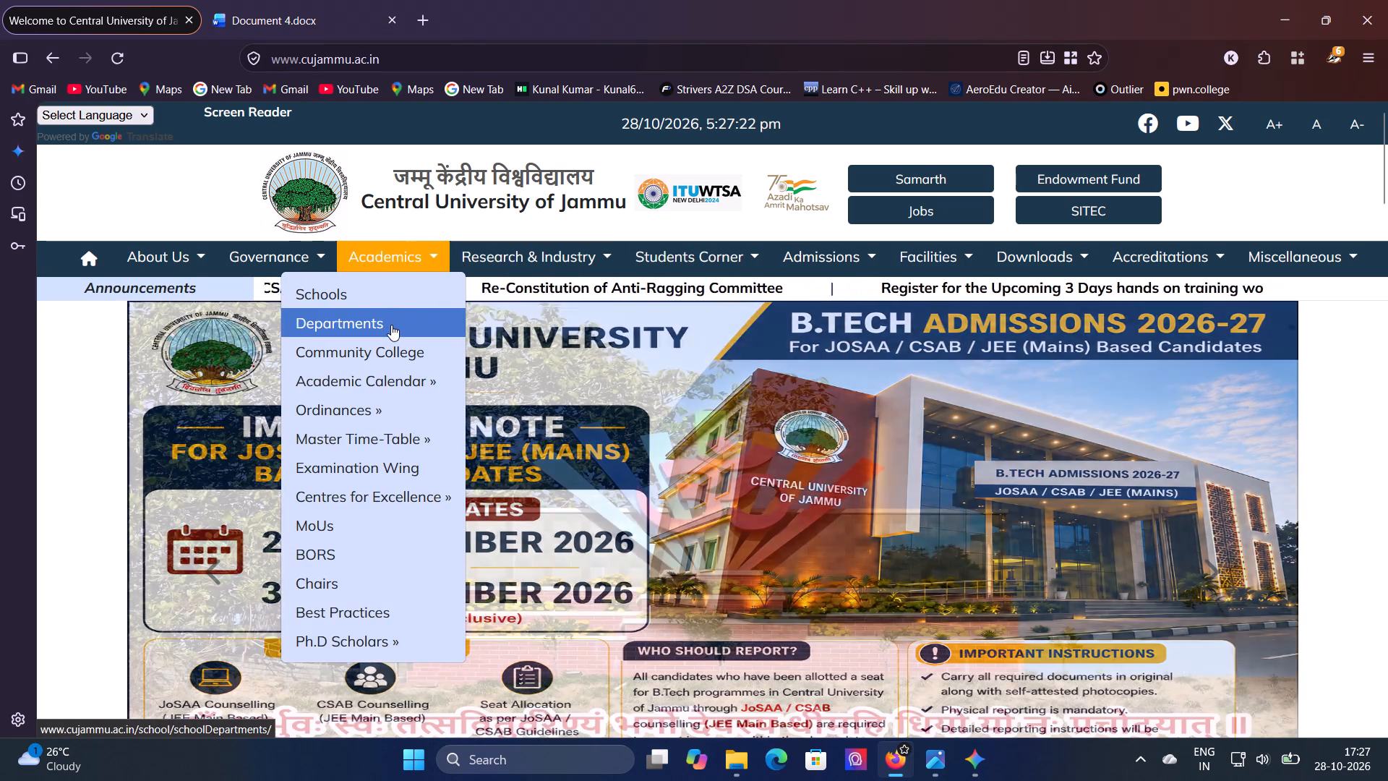
{"action": "left_click", "coordinate": [392, 304]}
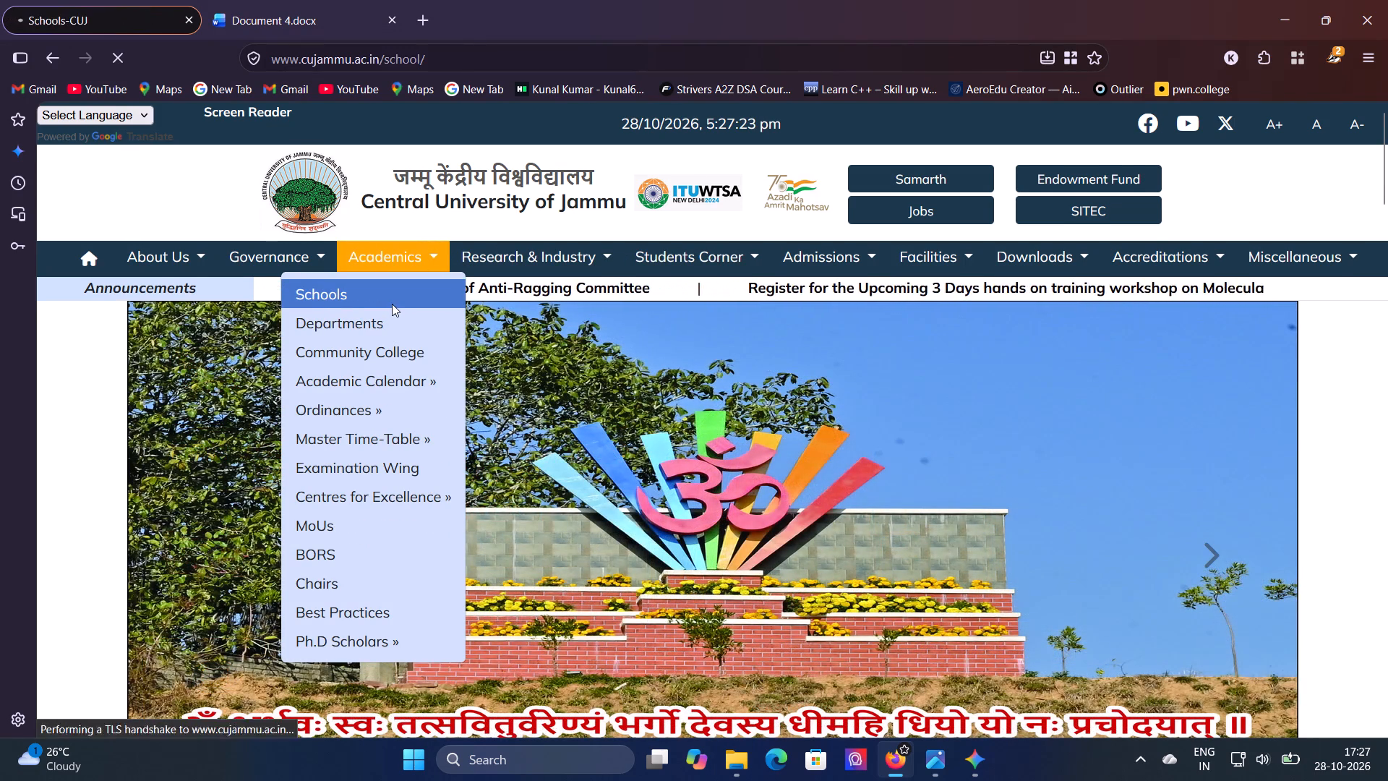
{"action": "scroll", "coordinate": [613, 349], "scroll_direction": "down", "scroll_amount": 2}
{"action": "scroll", "coordinate": [849, 393], "scroll_direction": "down", "scroll_amount": 2}
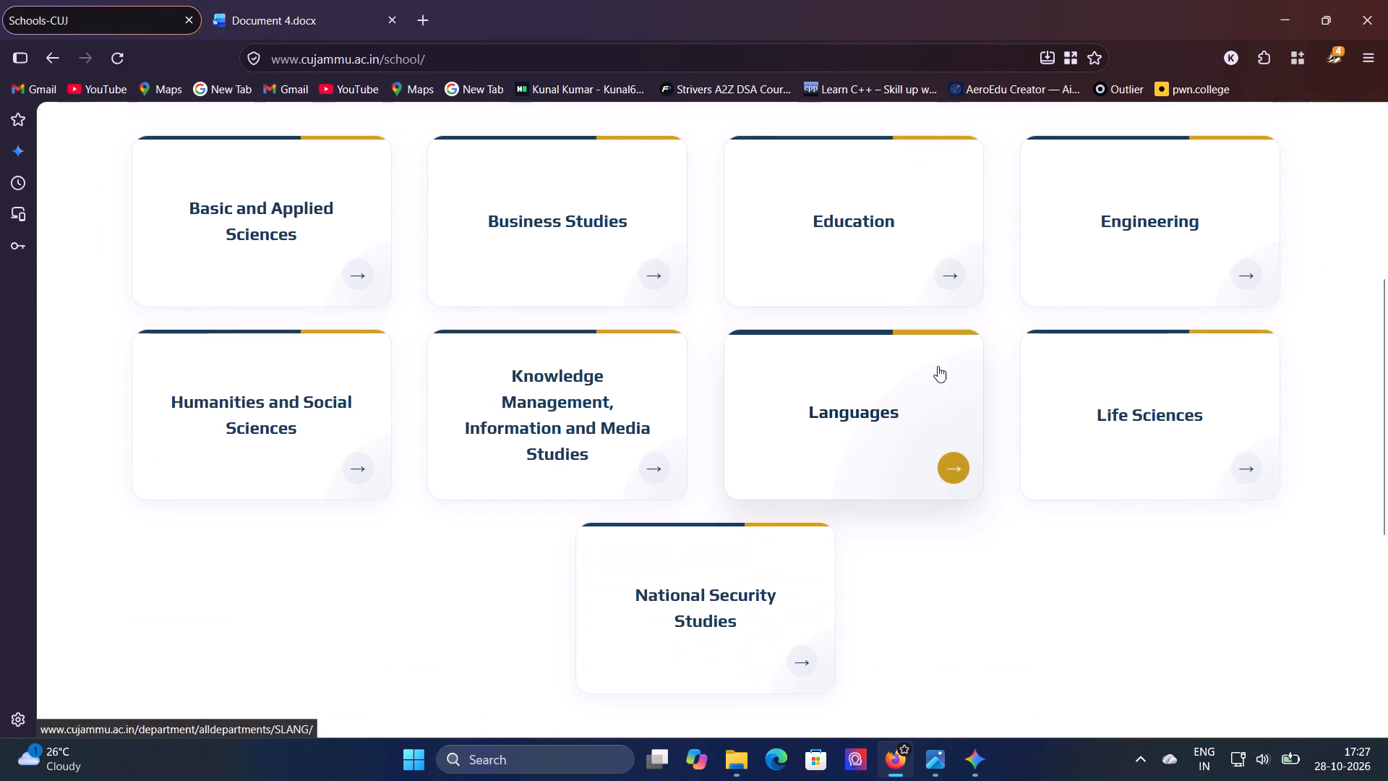
{"action": "left_click", "coordinate": [1254, 273]}
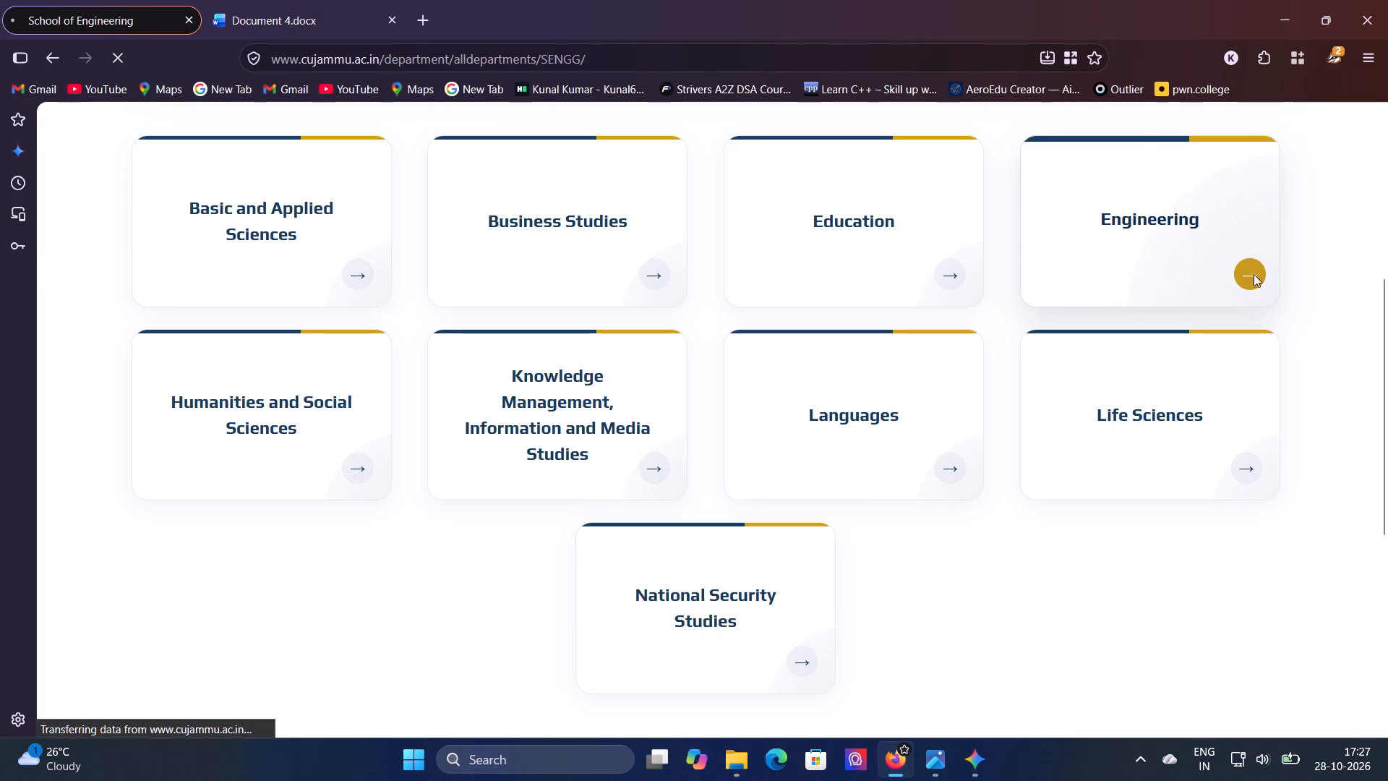
{"action": "scroll", "coordinate": [709, 404], "scroll_direction": "down", "scroll_amount": 3}
{"action": "left_click", "coordinate": [663, 482]}
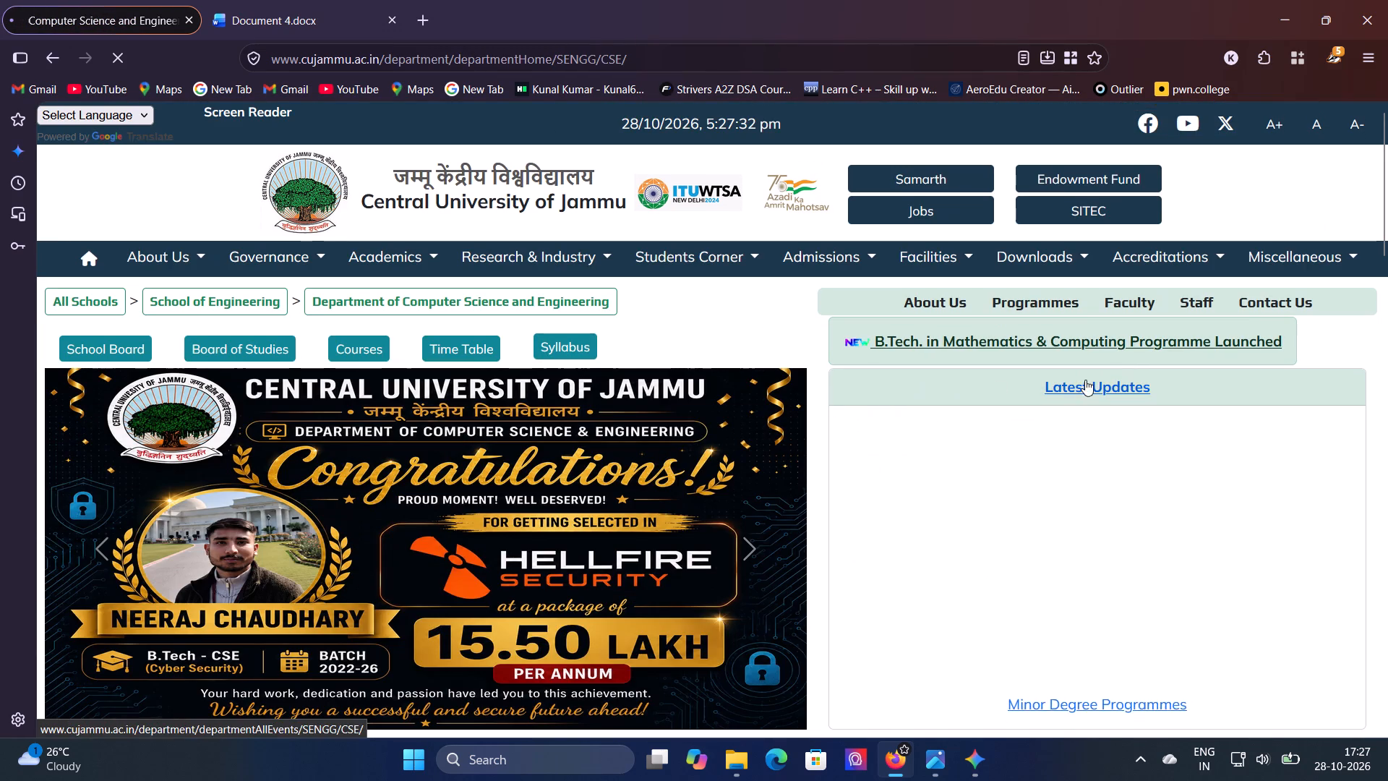
{"action": "left_click", "coordinate": [1145, 296]}
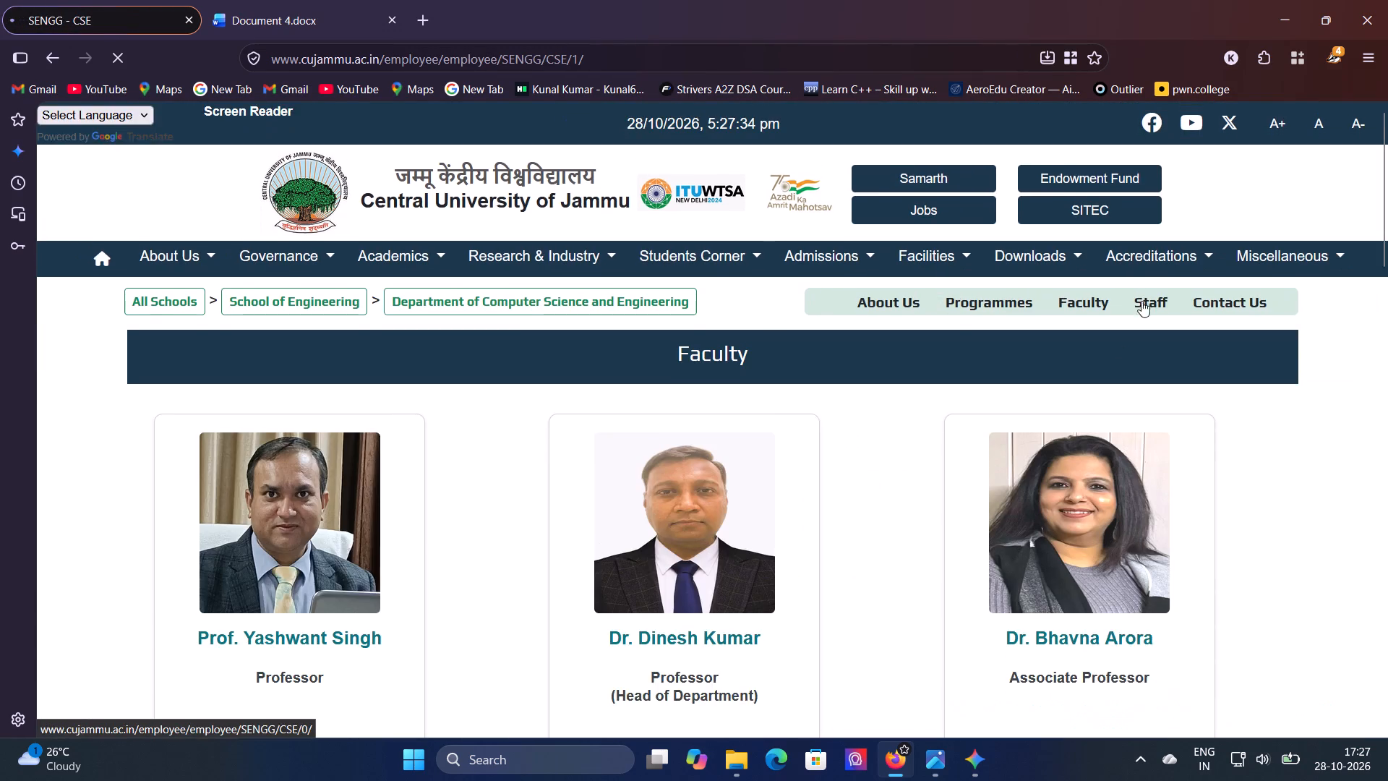
Look through the Computer Science and Engineering faculty list for the second referee, and return to the department's home page.
{"action": "scroll", "coordinate": [1043, 430], "scroll_direction": "down", "scroll_amount": 10}
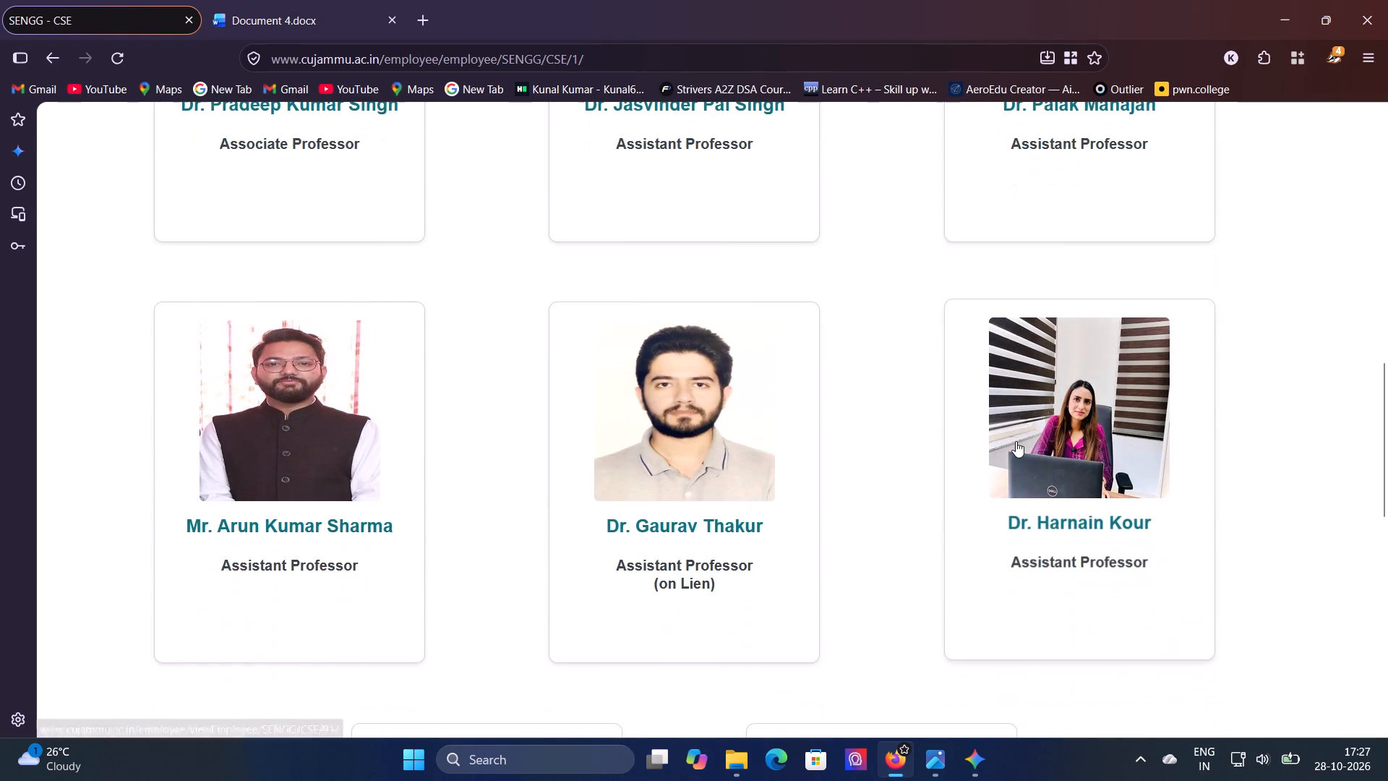
{"action": "scroll", "coordinate": [1019, 435], "scroll_direction": "down", "scroll_amount": 3}
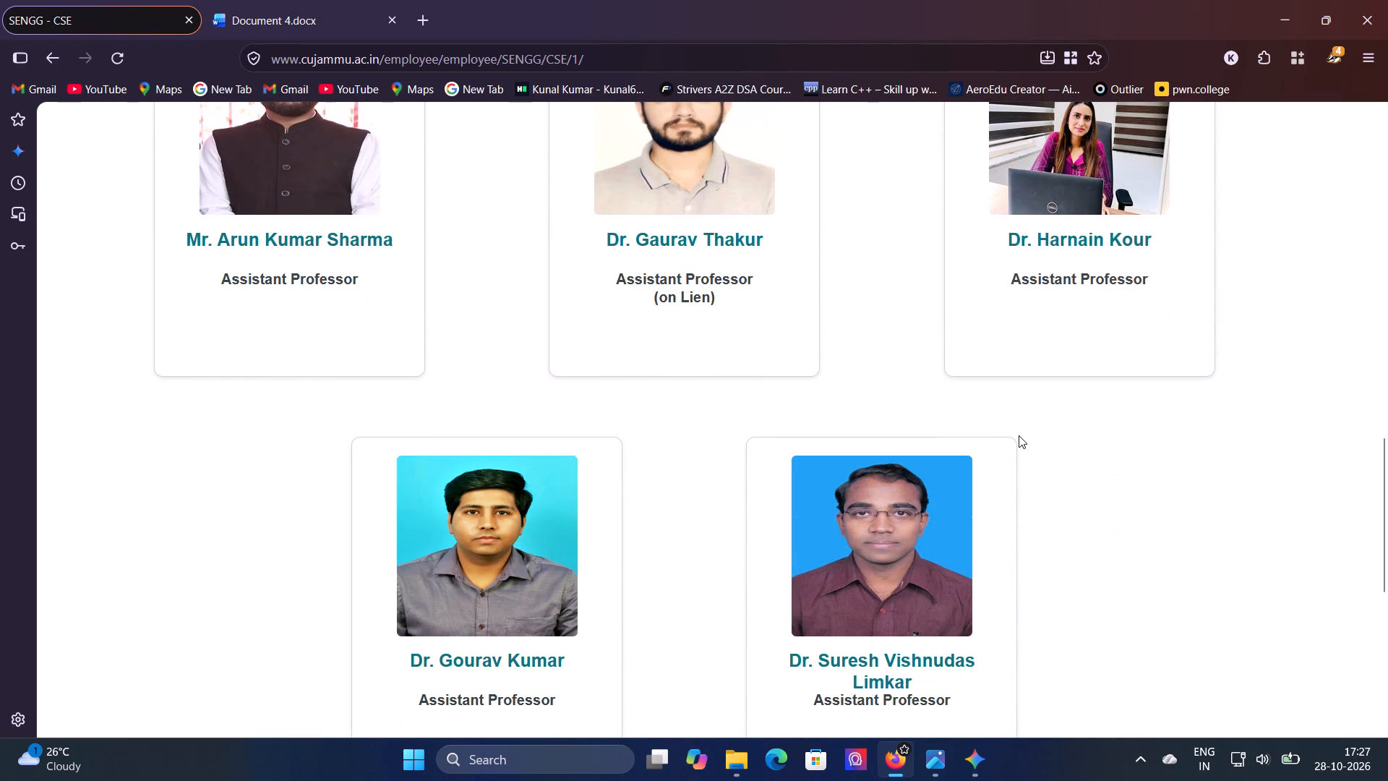
{"action": "scroll", "coordinate": [1019, 435], "scroll_direction": "down", "scroll_amount": 4}
{"action": "scroll", "coordinate": [1020, 435], "scroll_direction": "up", "scroll_amount": 5}
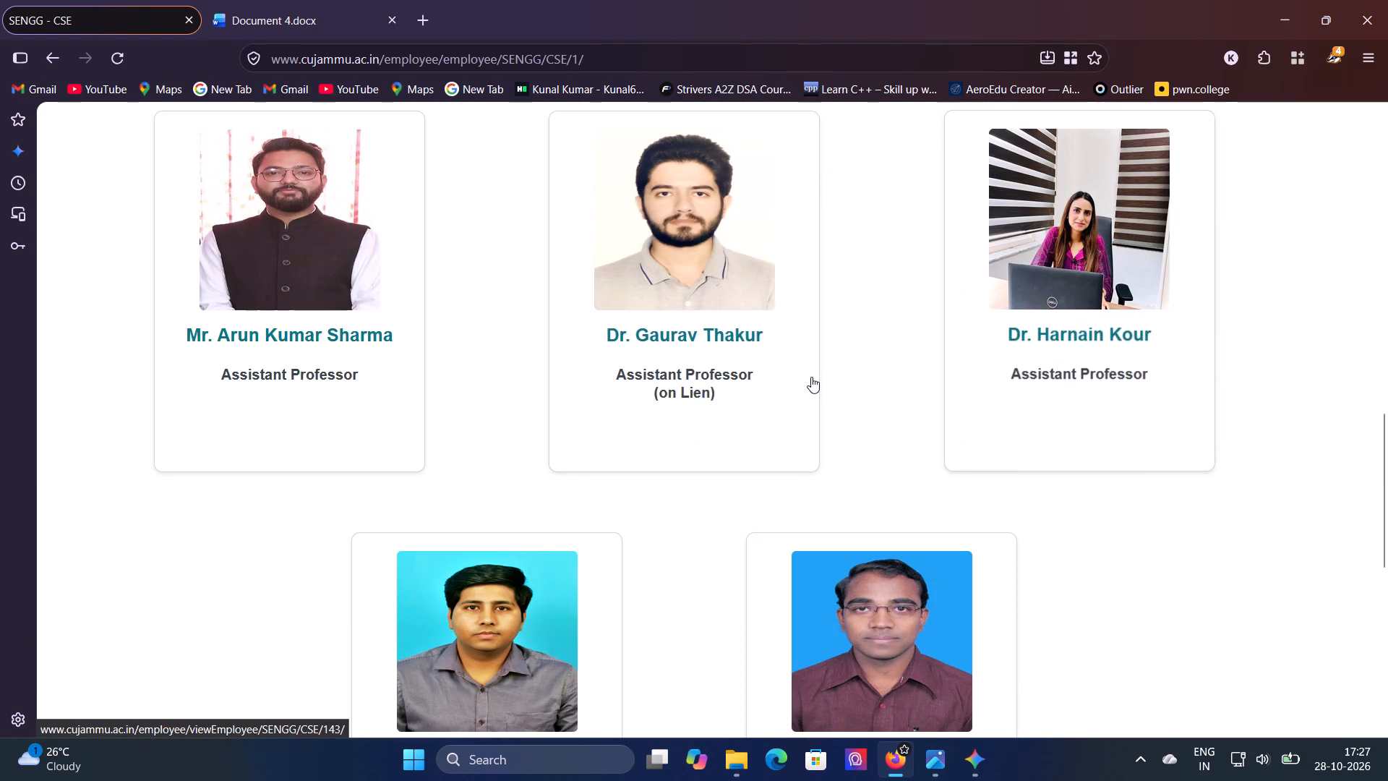
{"action": "scroll", "coordinate": [813, 375], "scroll_direction": "up", "scroll_amount": 11}
{"action": "left_click", "coordinate": [44, 61]}
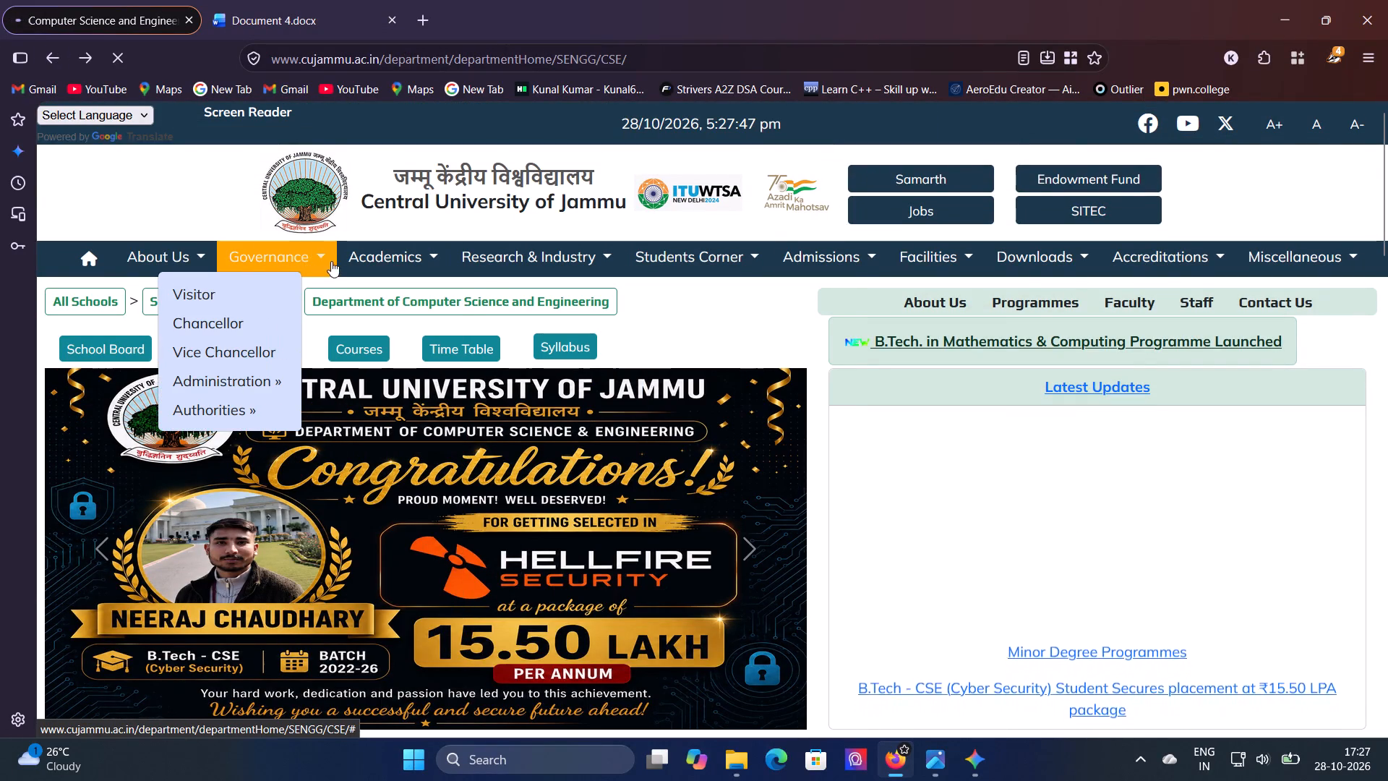
Open the second referee's faculty profile from the Computer Science and Information Technology department under the School of Basic and Applied Sciences.
{"action": "left_click", "coordinate": [376, 324]}
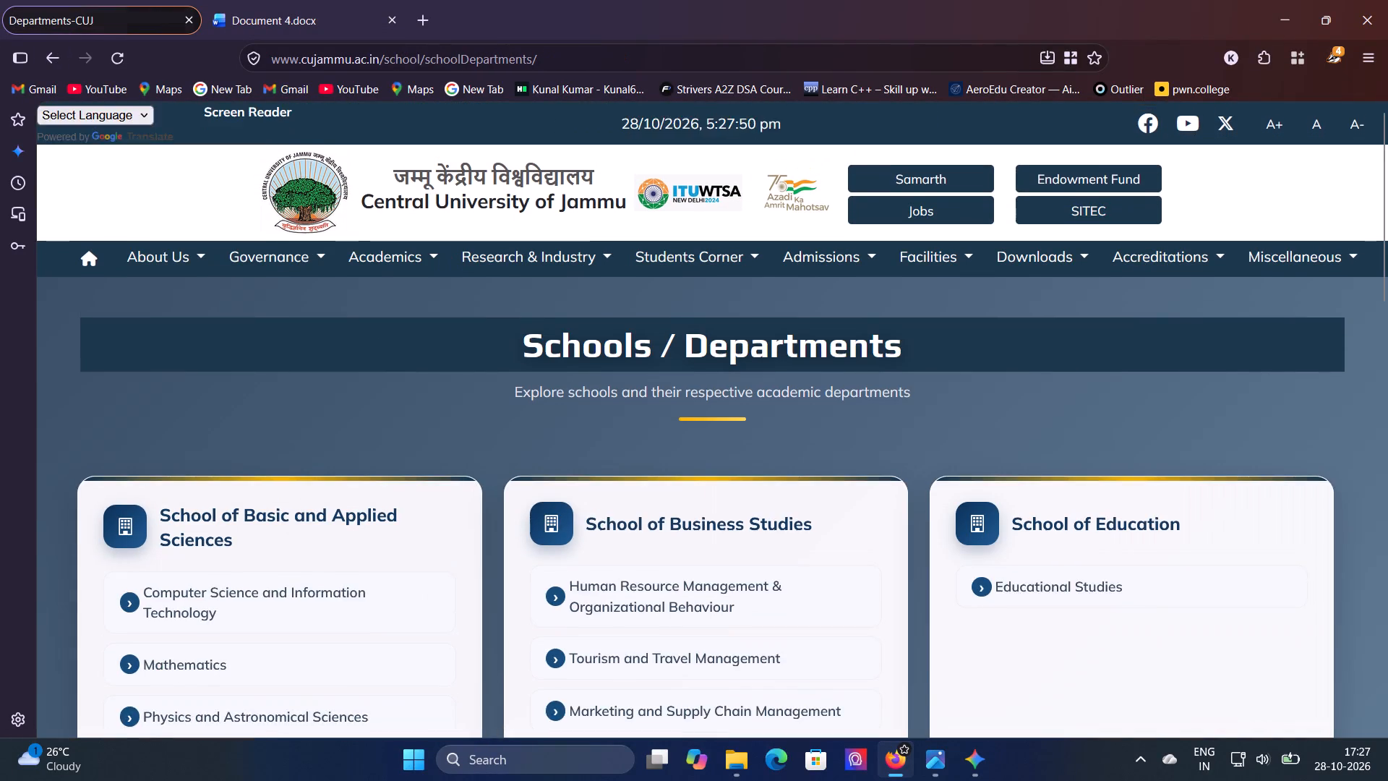
{"action": "scroll", "coordinate": [620, 336], "scroll_direction": "down", "scroll_amount": 2}
{"action": "scroll", "coordinate": [695, 359], "scroll_direction": "down", "scroll_amount": 3}
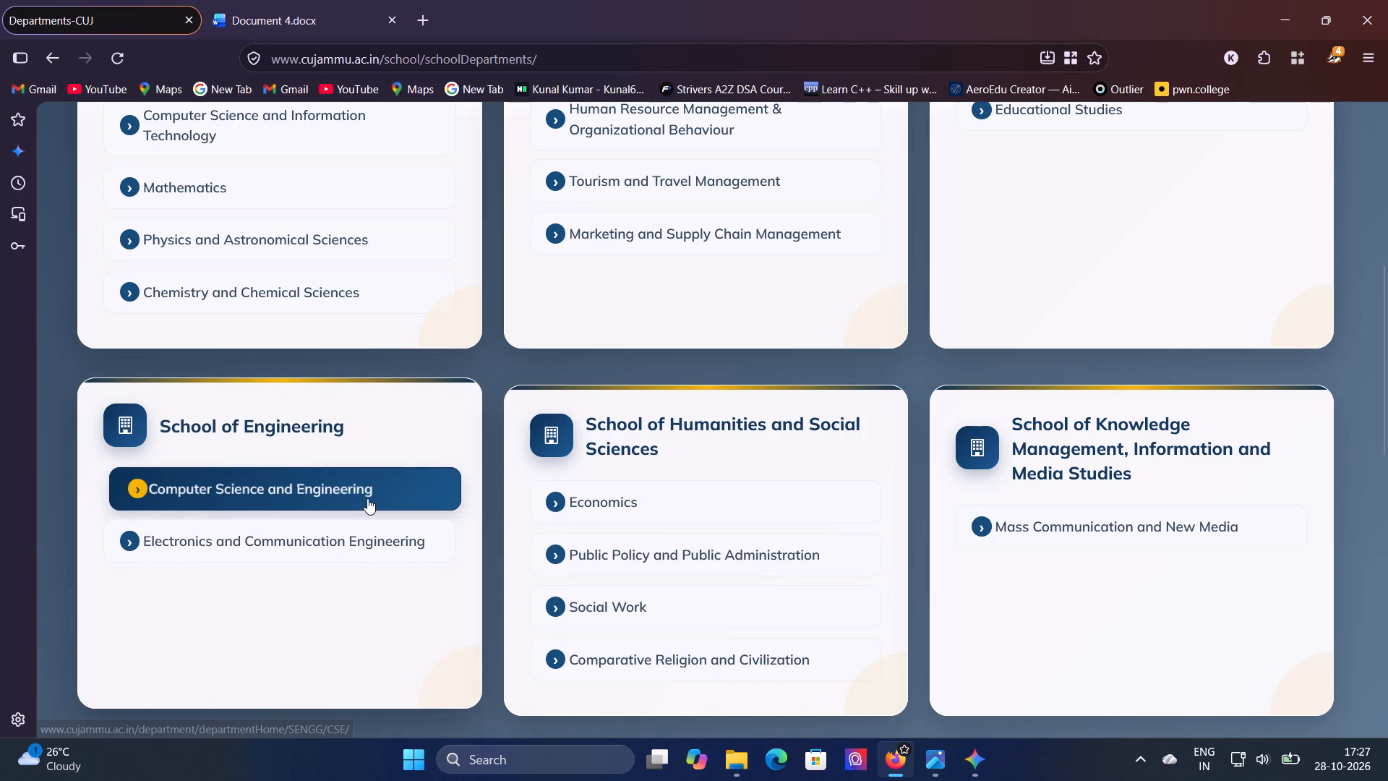
{"action": "scroll", "coordinate": [387, 487], "scroll_direction": "up", "scroll_amount": 2}
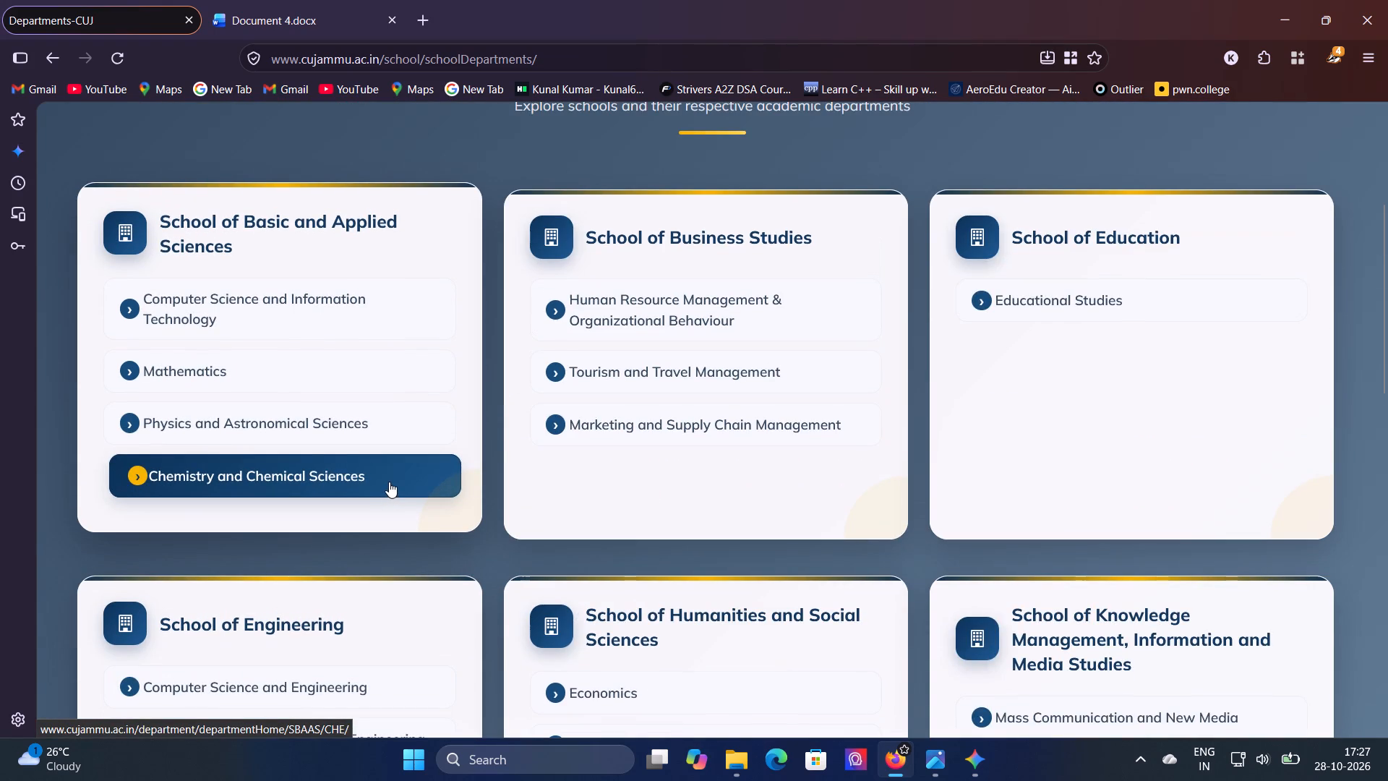
{"action": "left_click", "coordinate": [222, 304]}
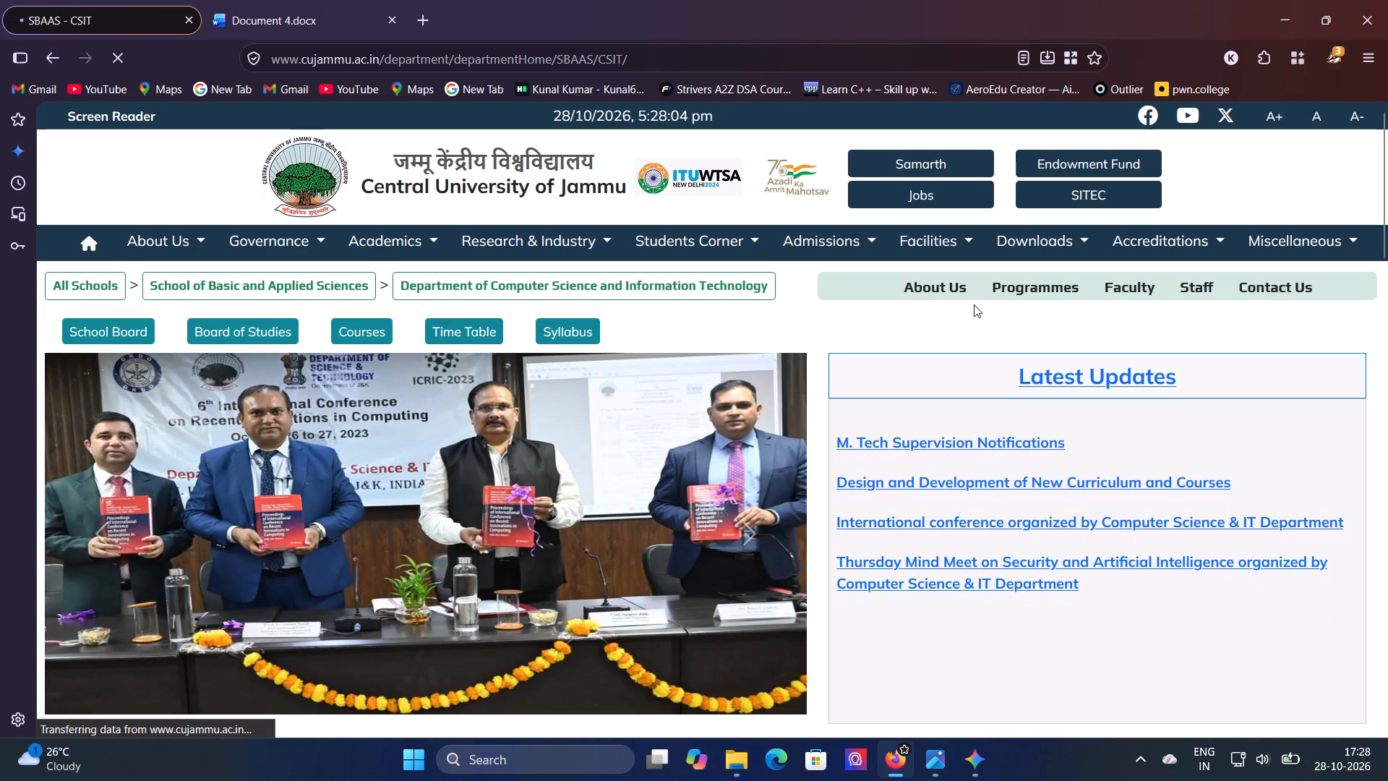
{"action": "left_click", "coordinate": [1140, 286]}
{"action": "left_click", "coordinate": [1134, 302]}
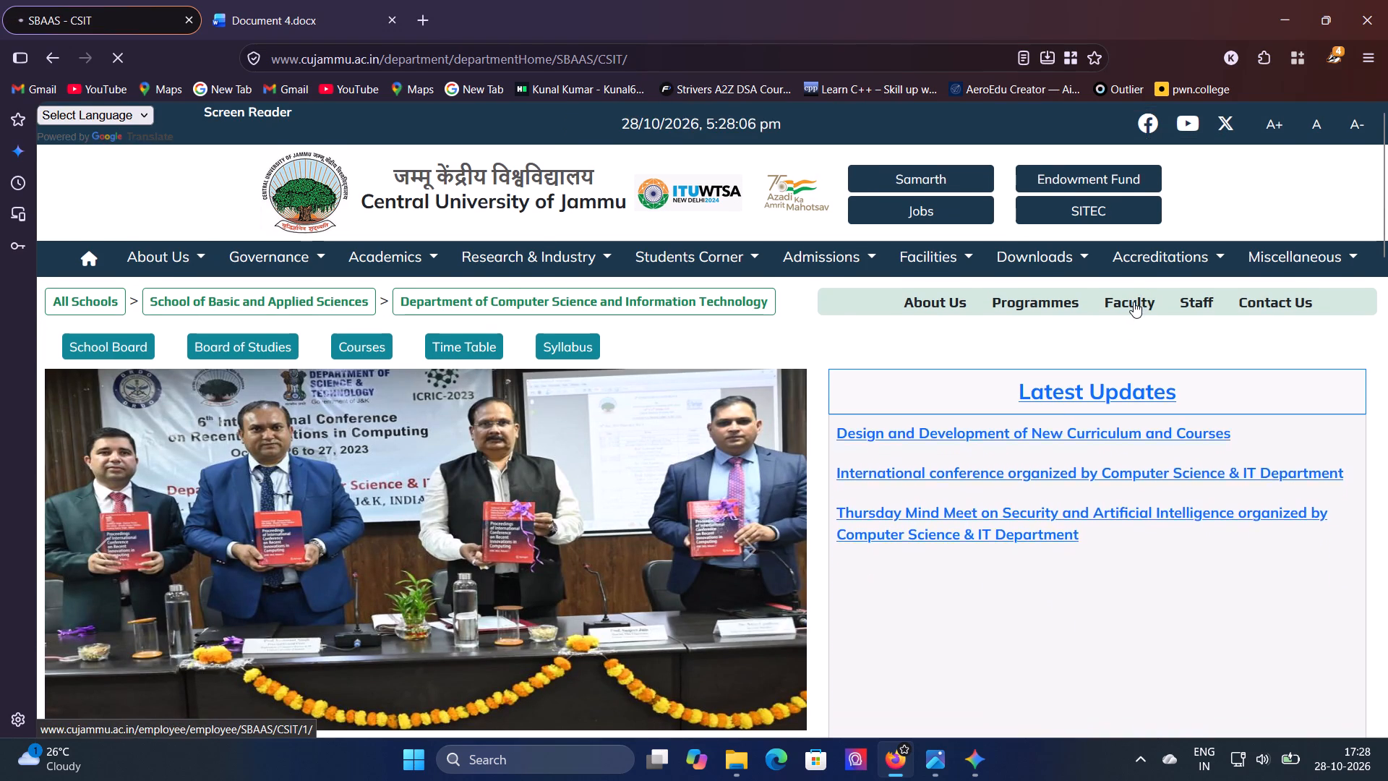
Look through the Computer Science and Information Technology faculty list for the second referee and open the profile of the second professor listed.
{"action": "scroll", "coordinate": [981, 367], "scroll_direction": "down", "scroll_amount": 2}
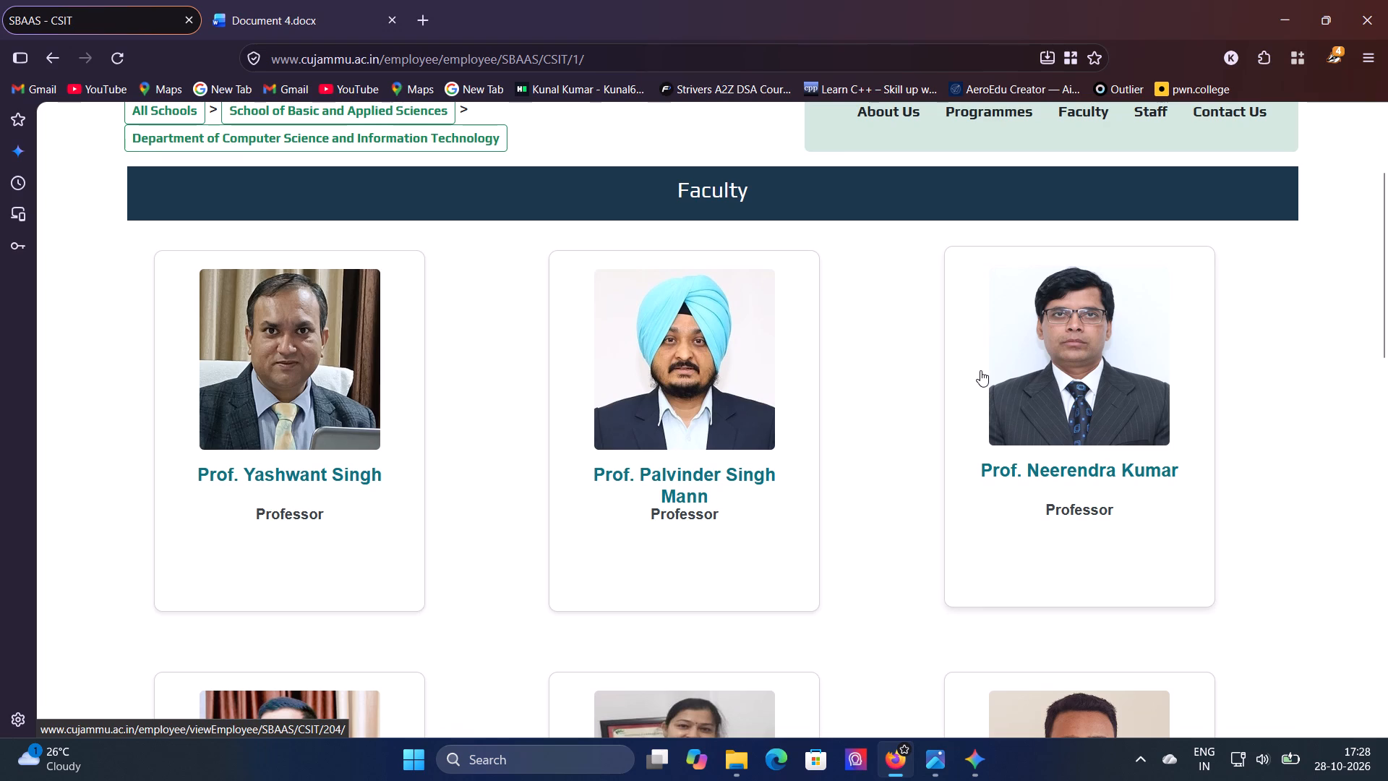
{"action": "scroll", "coordinate": [980, 370], "scroll_direction": "down", "scroll_amount": 4}
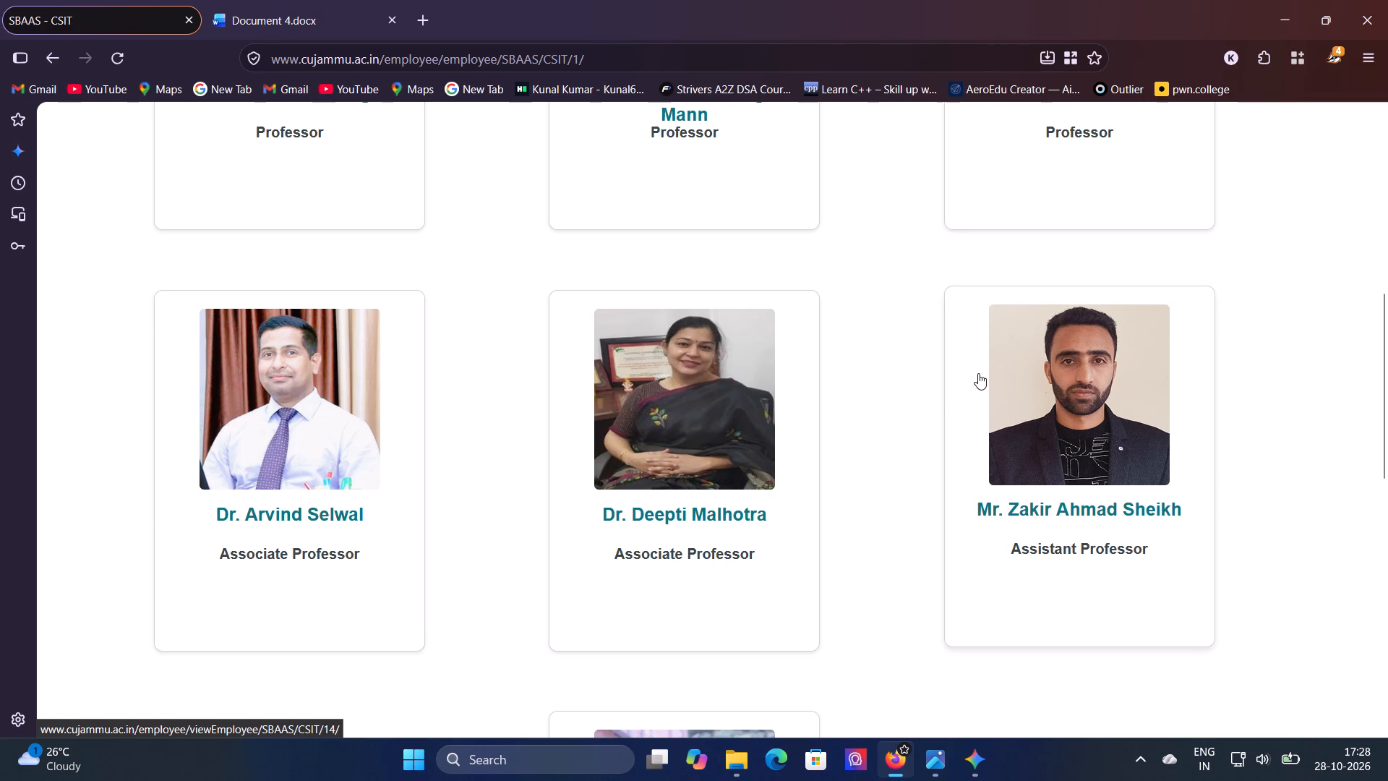
{"action": "scroll", "coordinate": [867, 477], "scroll_direction": "down", "scroll_amount": 2}
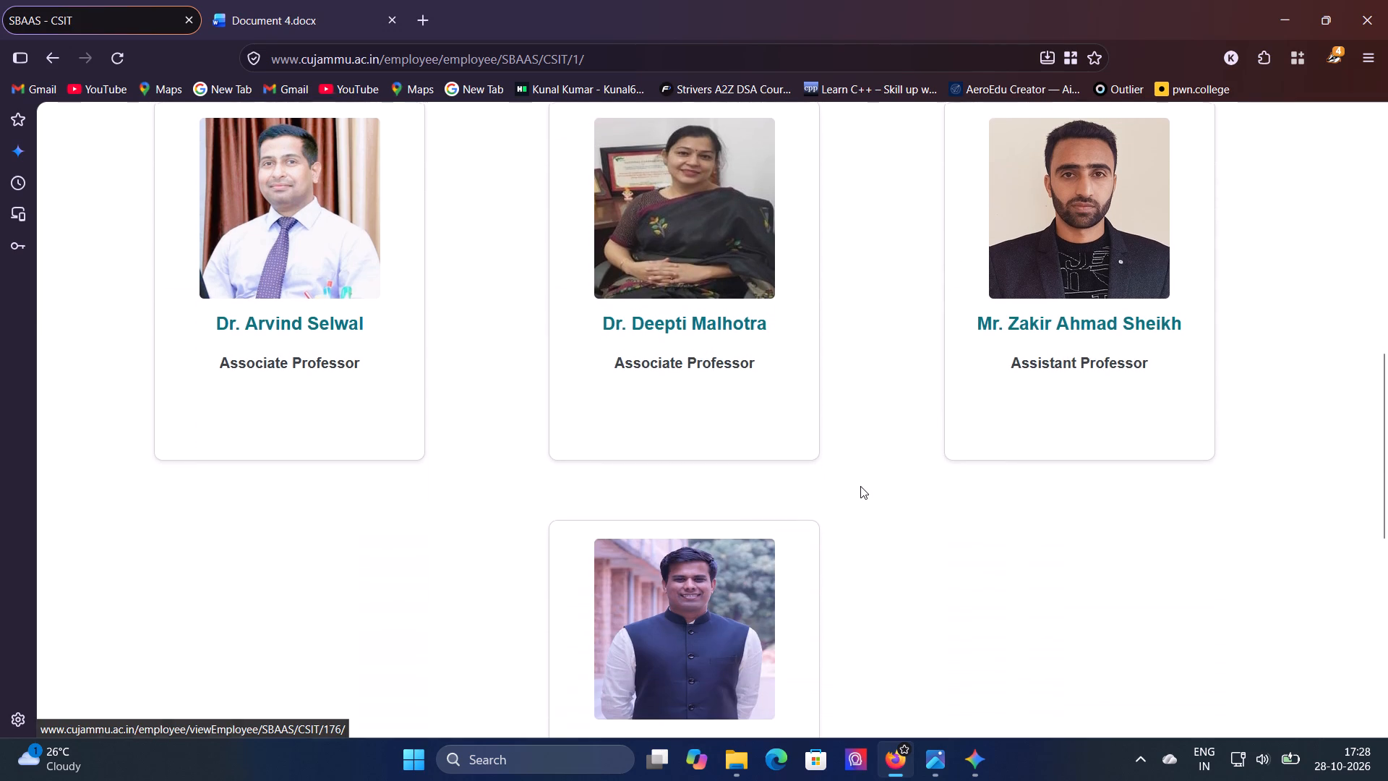
{"action": "scroll", "coordinate": [853, 482], "scroll_direction": "down", "scroll_amount": 2}
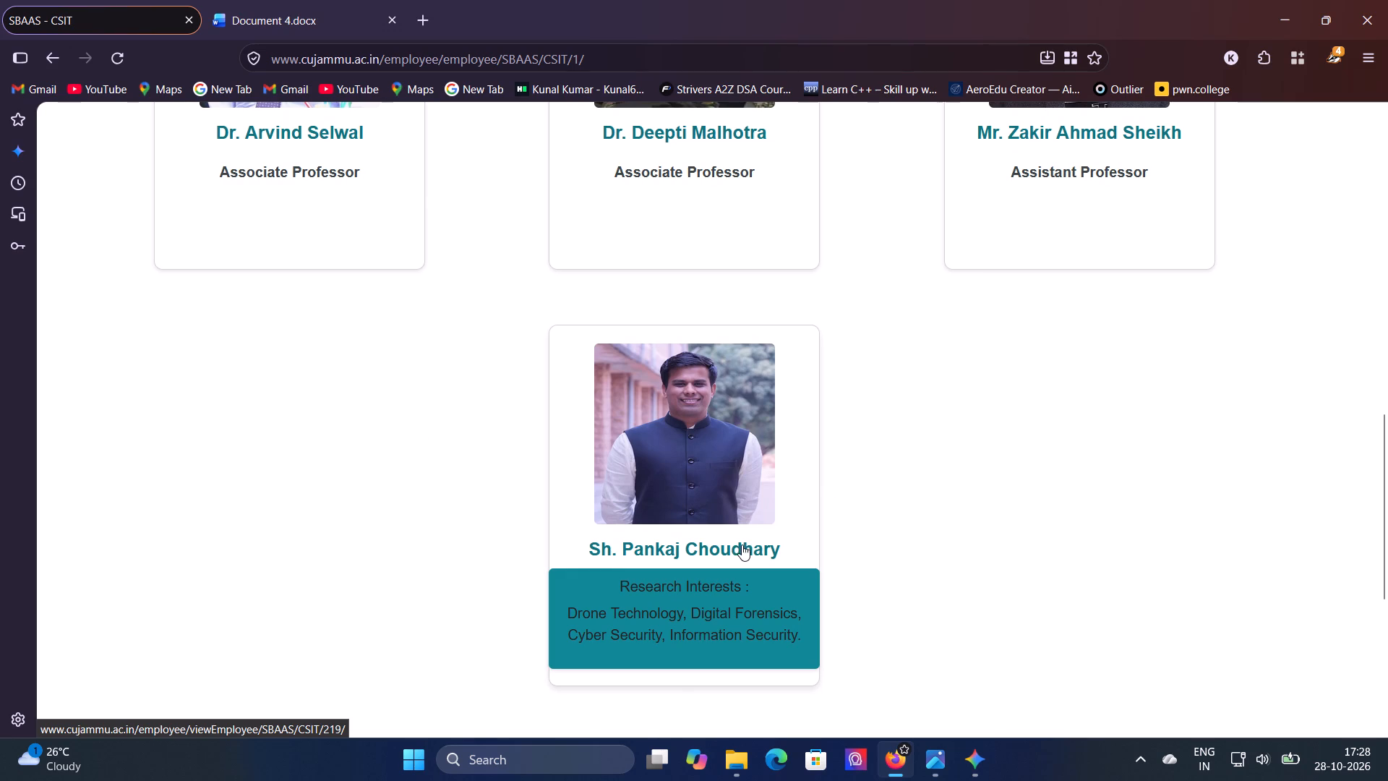
{"action": "scroll", "coordinate": [765, 539], "scroll_direction": "up", "scroll_amount": 3}
{"action": "scroll", "coordinate": [845, 505], "scroll_direction": "up", "scroll_amount": 4}
{"action": "scroll", "coordinate": [855, 503], "scroll_direction": "down", "scroll_amount": 1}
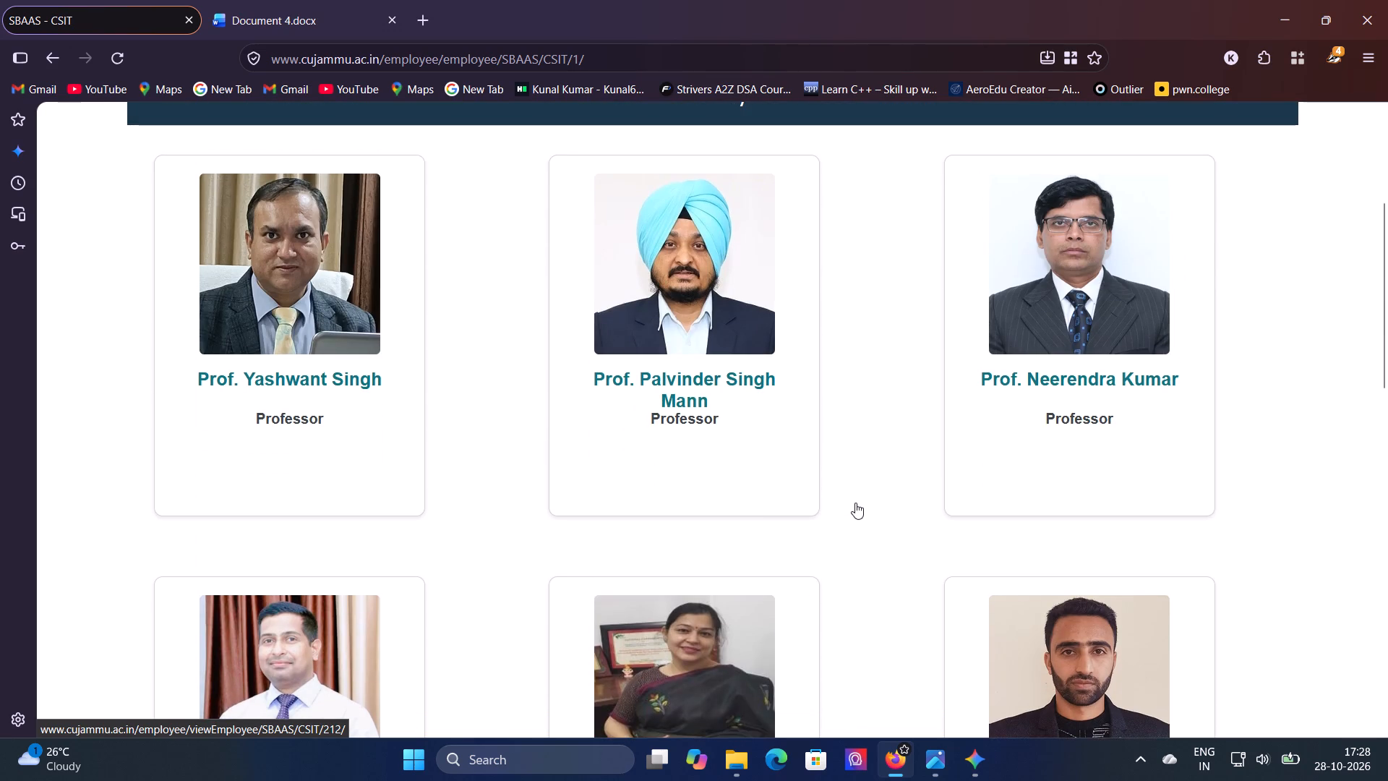
{"action": "scroll", "coordinate": [855, 503], "scroll_direction": "down", "scroll_amount": 2}
{"action": "scroll", "coordinate": [857, 503], "scroll_direction": "up", "scroll_amount": 4}
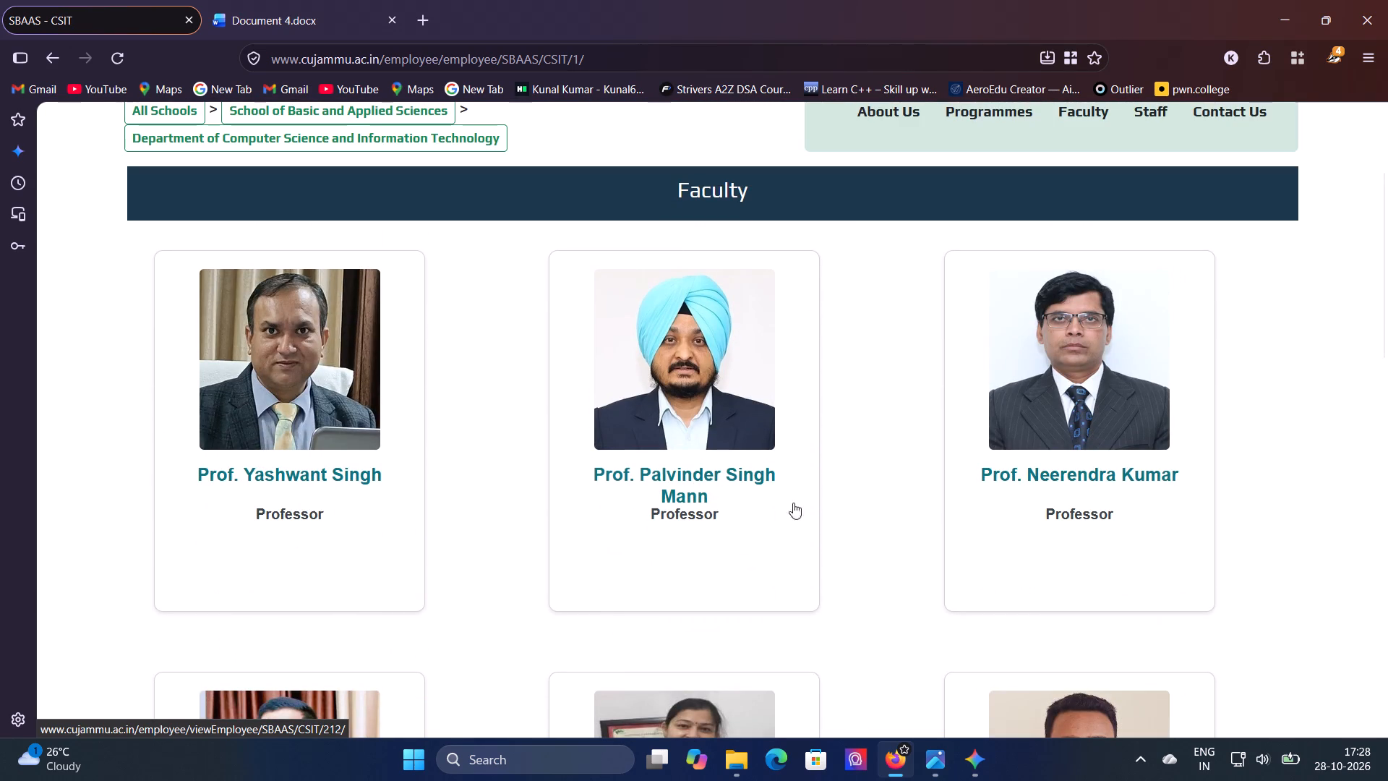
{"action": "left_click", "coordinate": [693, 477]}
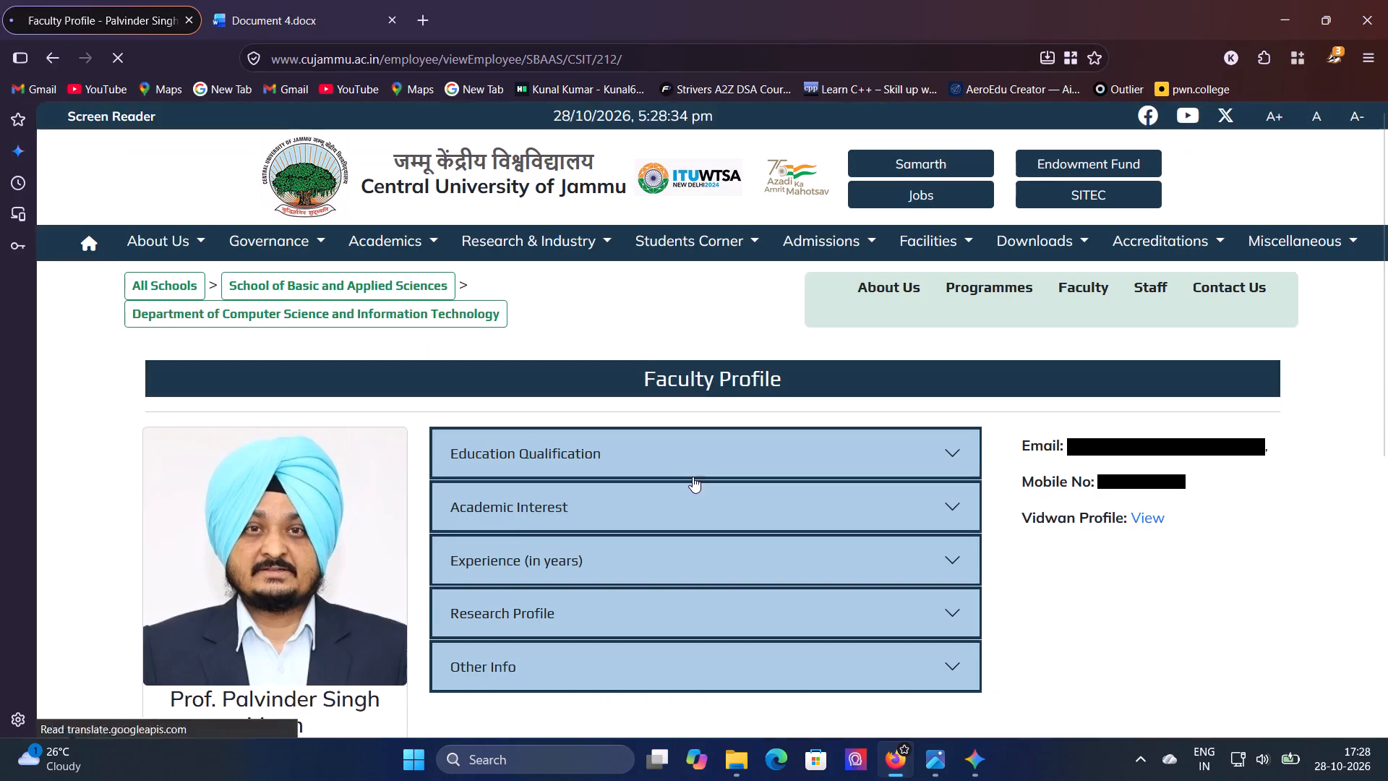
Examine the profile's education qualification, academic interest and experience sections for the referee's details, and open the linked Vidwan profile.
{"action": "left_click", "coordinate": [958, 463]}
{"action": "scroll", "coordinate": [912, 450], "scroll_direction": "down", "scroll_amount": 3}
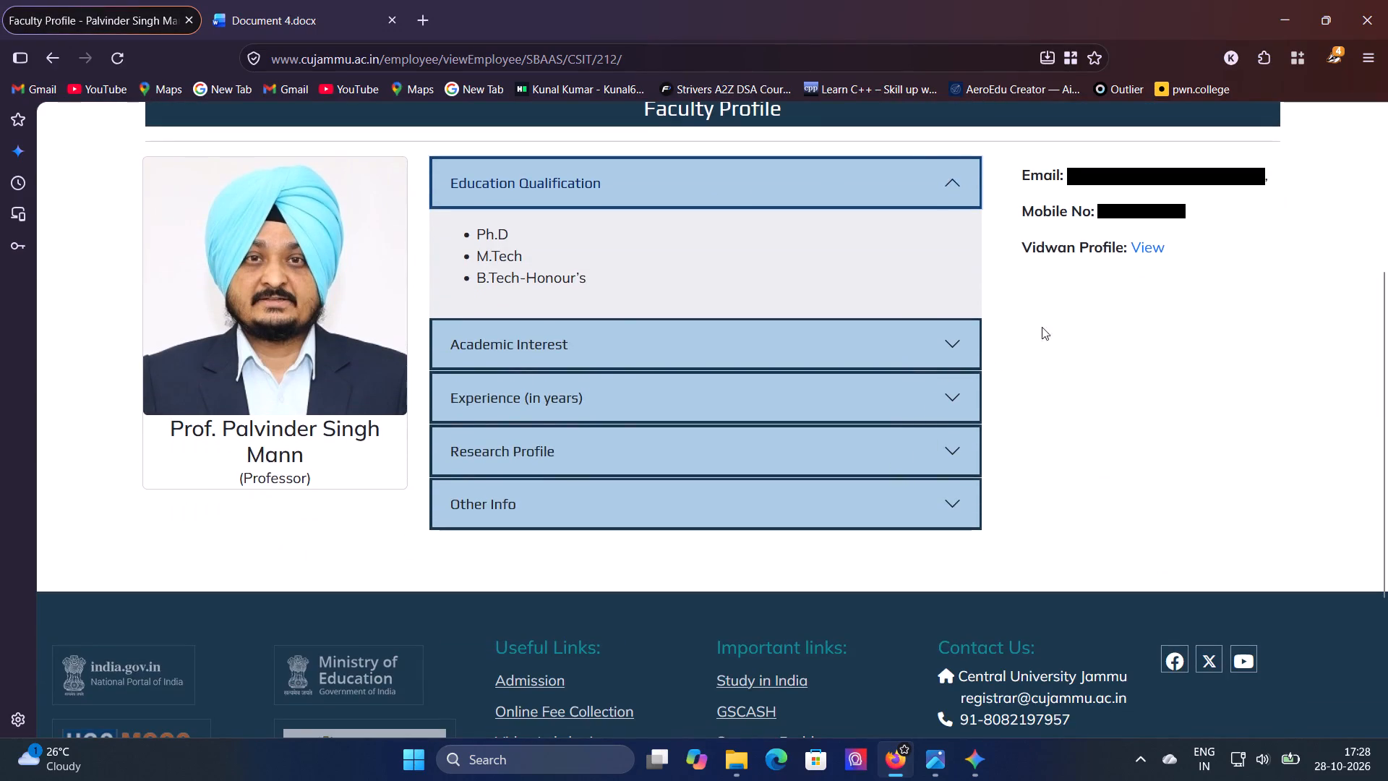
{"action": "left_click", "coordinate": [951, 347]}
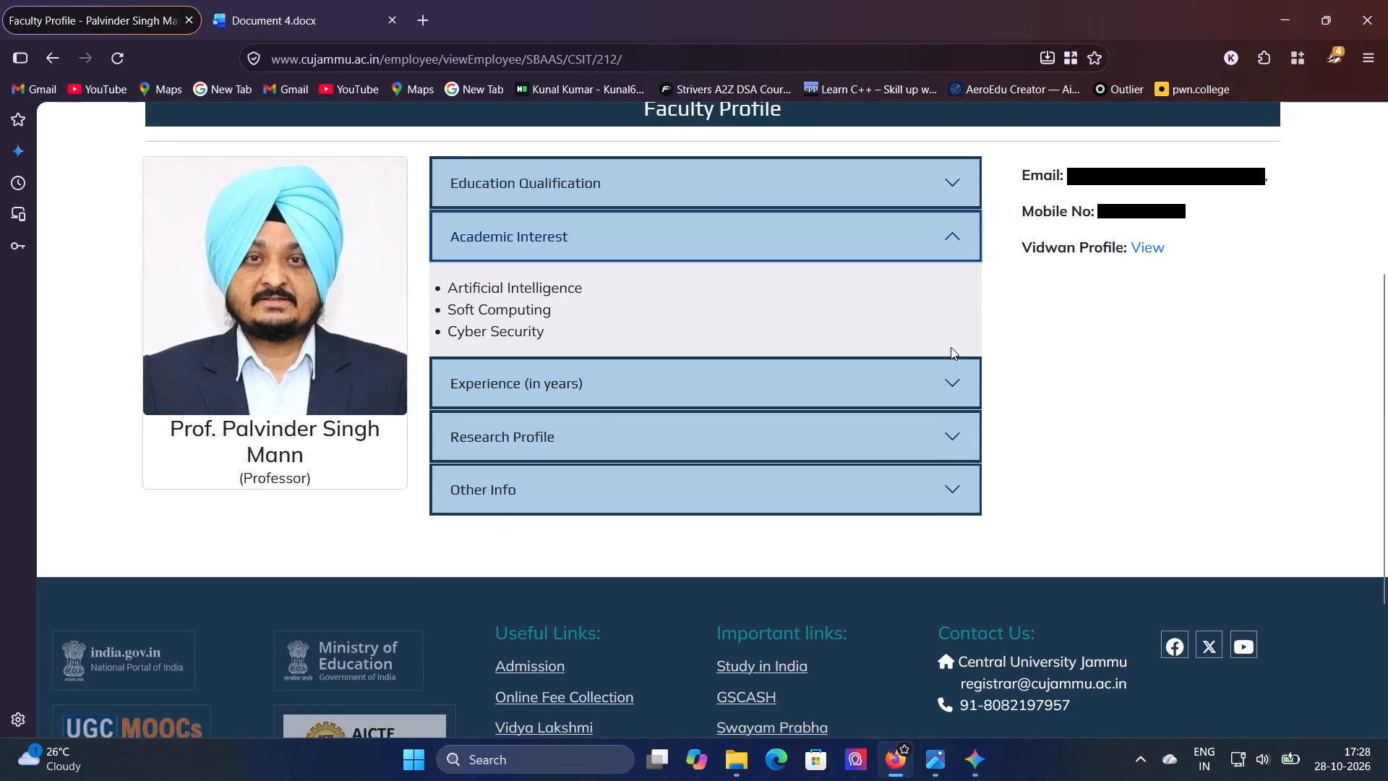
{"action": "left_click", "coordinate": [955, 388]}
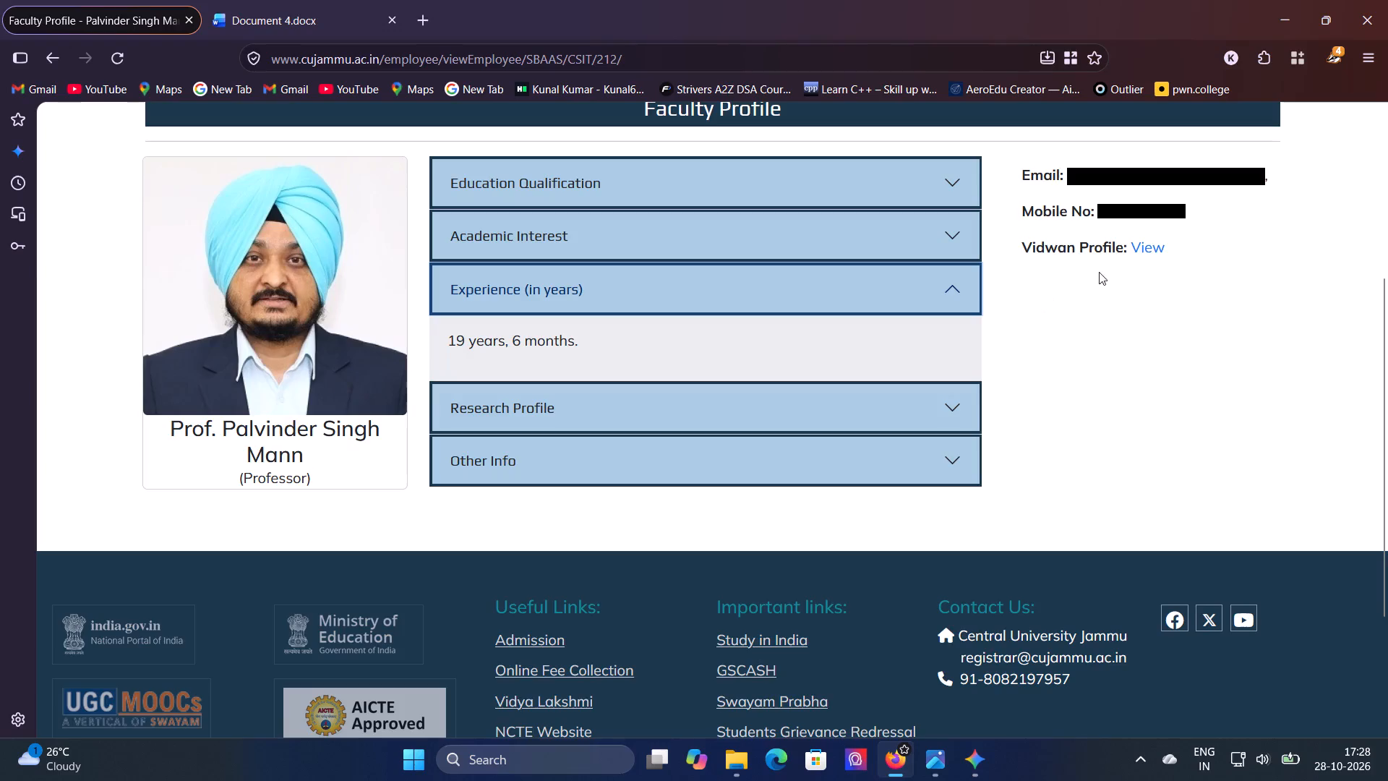
{"action": "left_click", "coordinate": [1150, 249]}
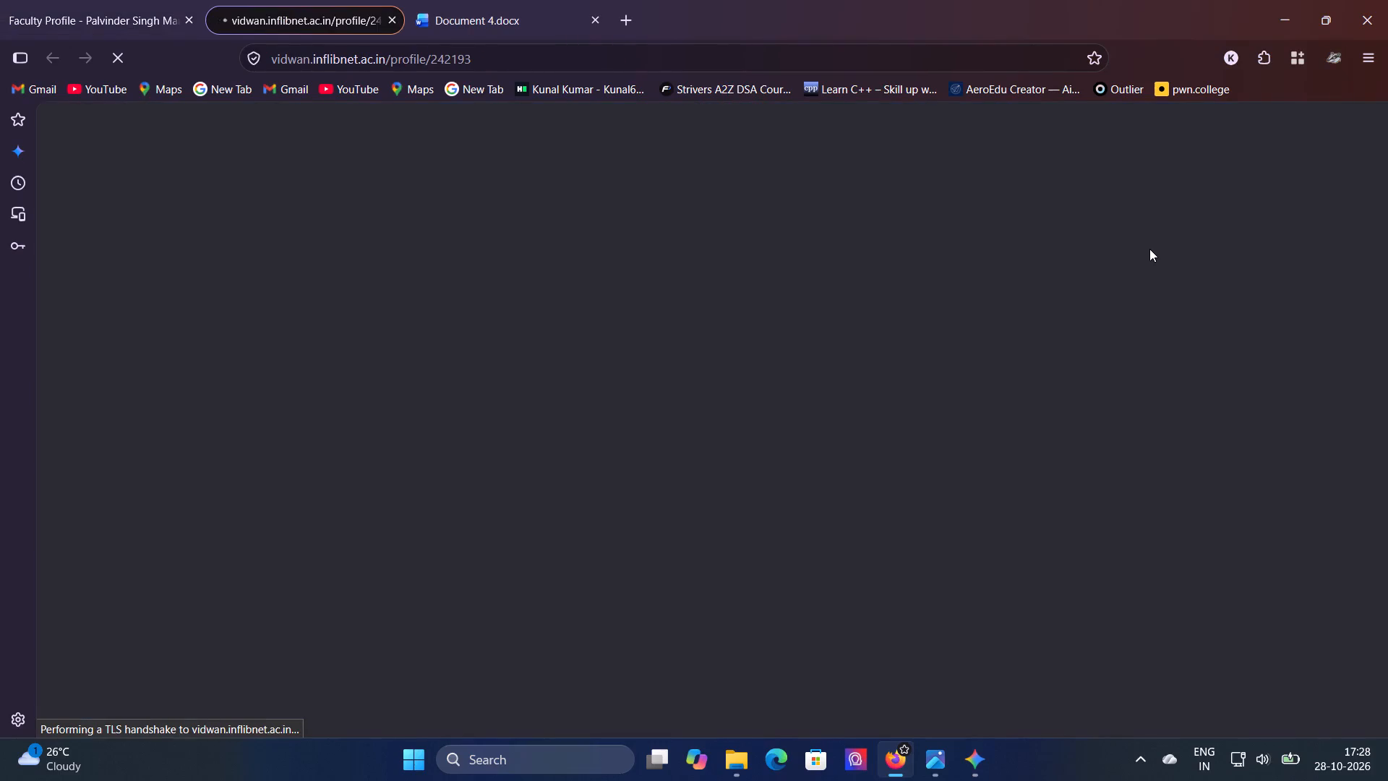
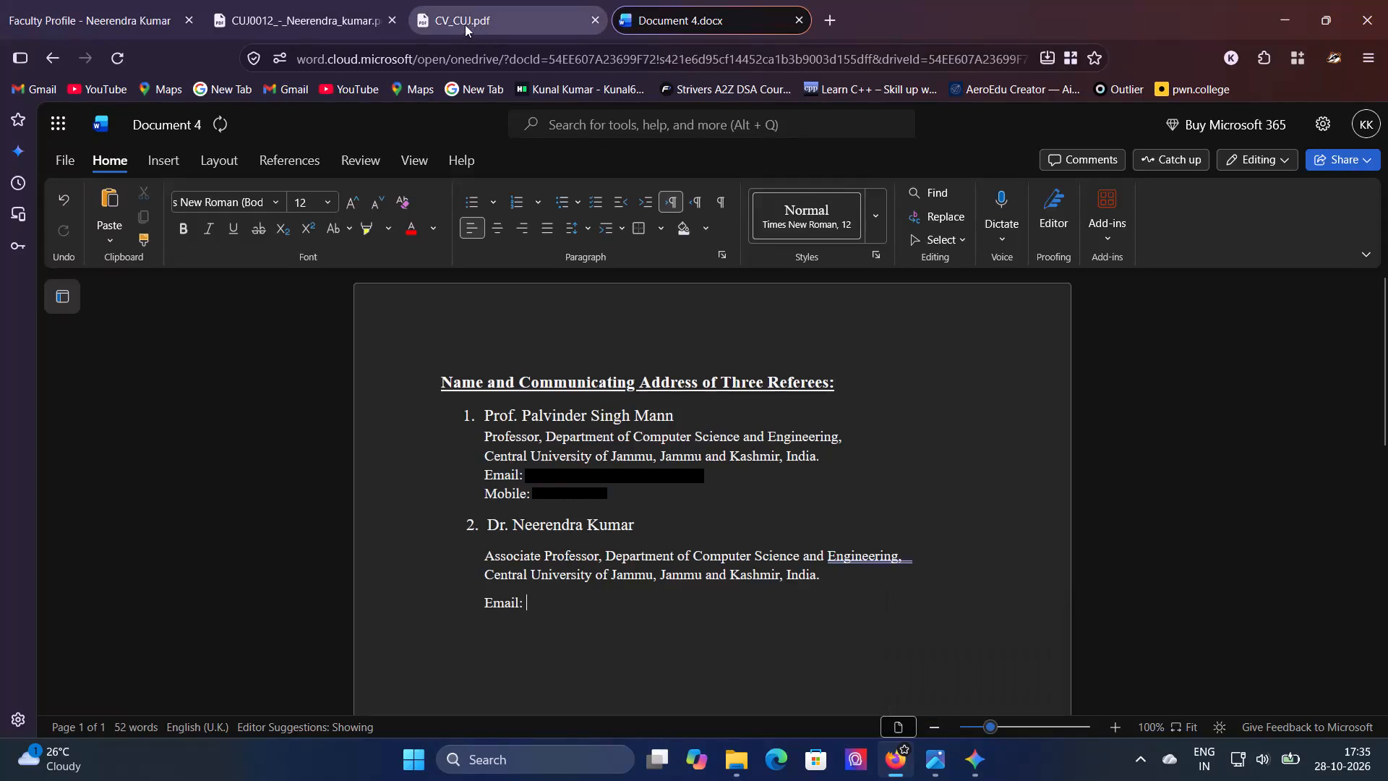
Copy the email address from the second referee's profile PDF into the Email line of that referee's entry in the Word document.
{"action": "left_click", "coordinate": [466, 15]}
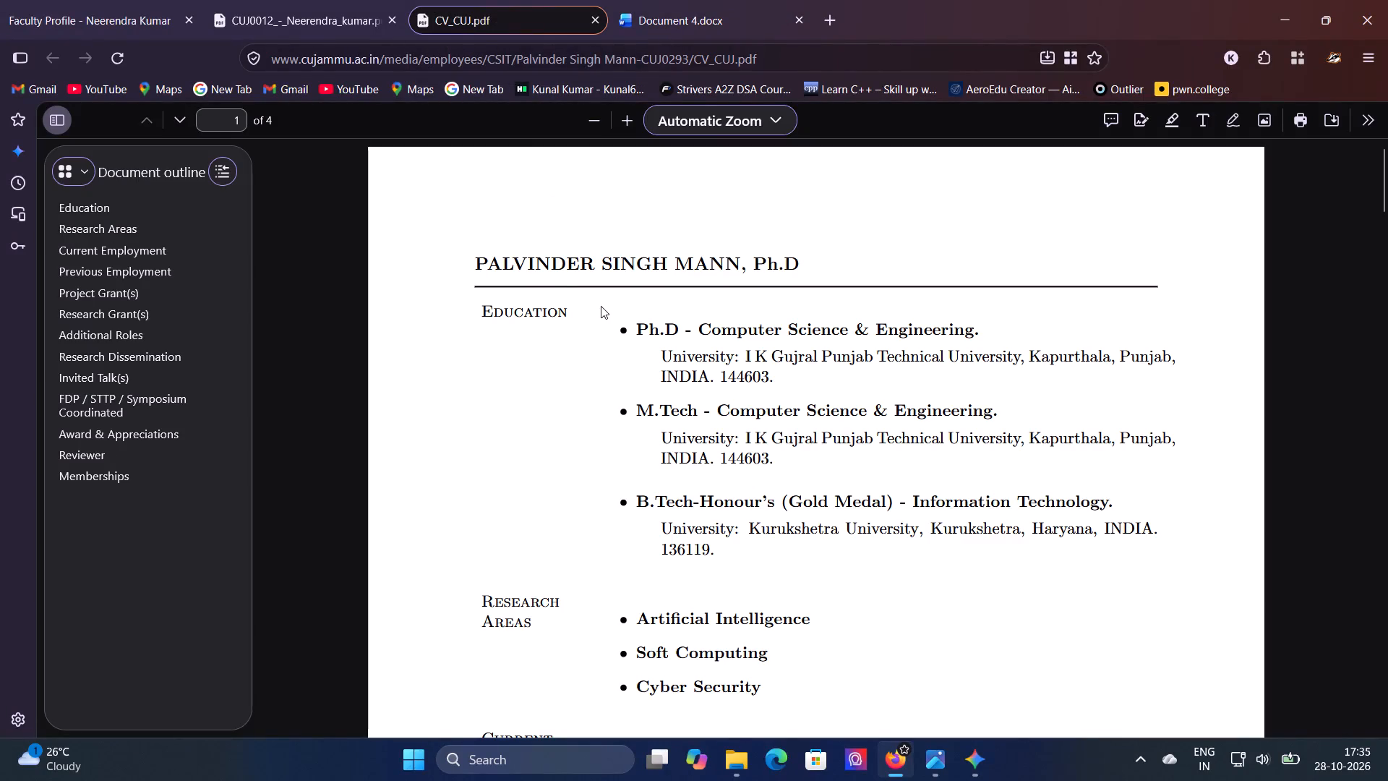
{"action": "left_click", "coordinate": [309, 19]}
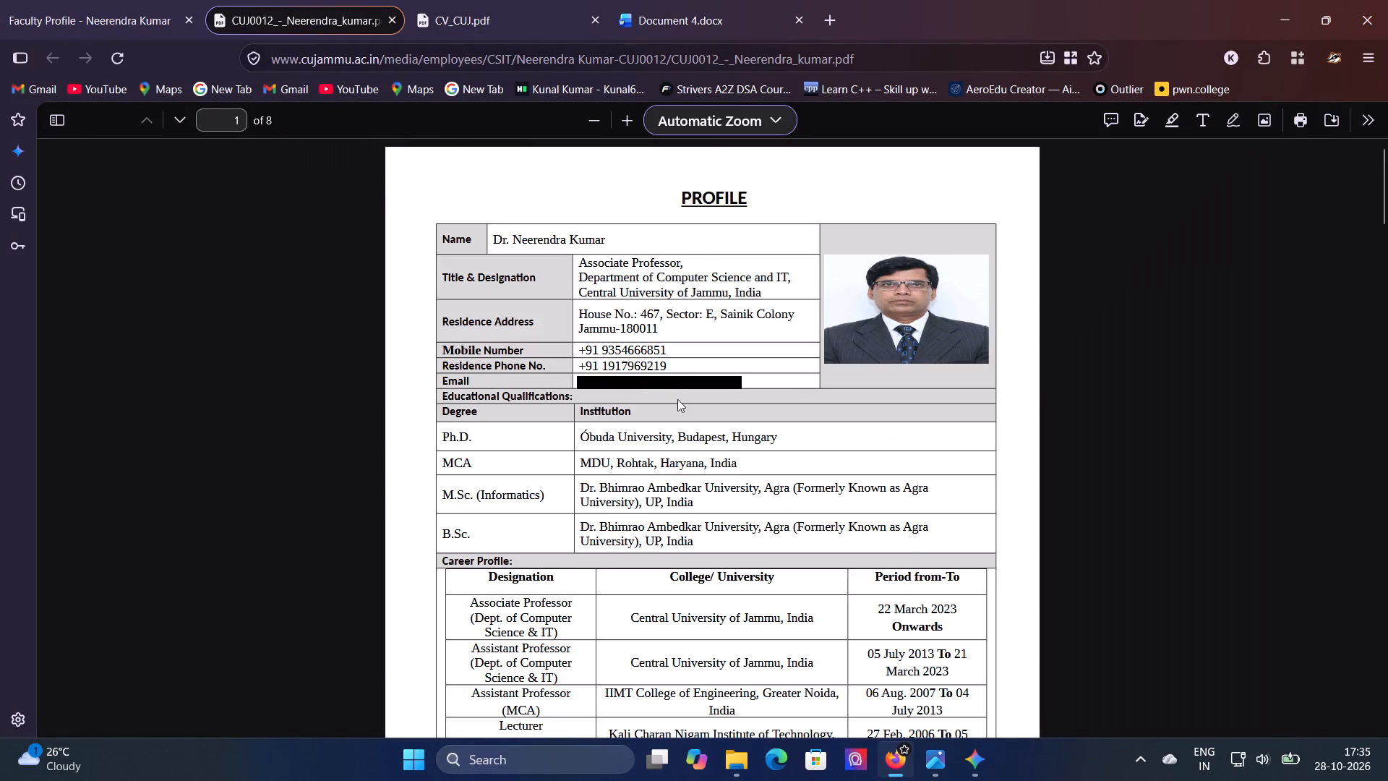
{"action": "right_click", "coordinate": [724, 378]}
{"action": "left_click", "coordinate": [774, 396]}
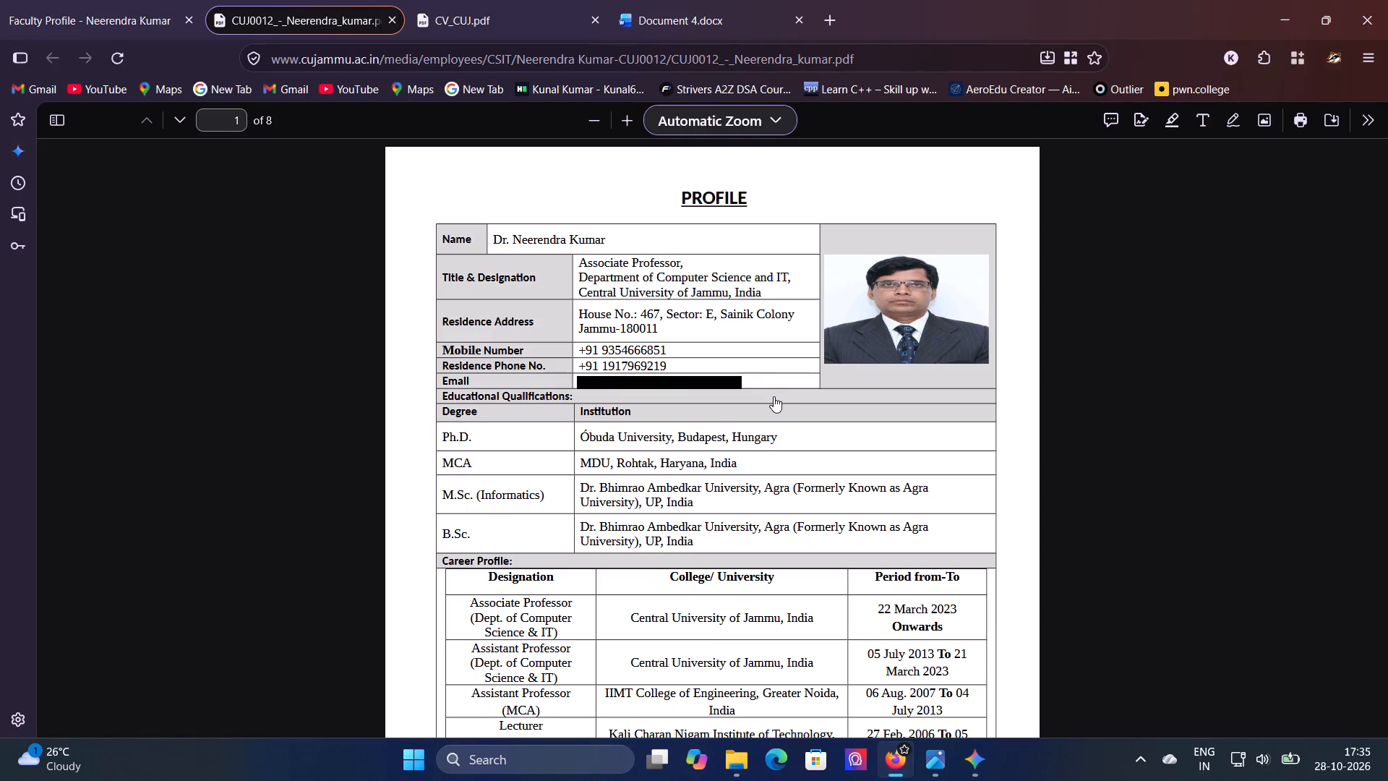
{"action": "left_click", "coordinate": [549, 9]}
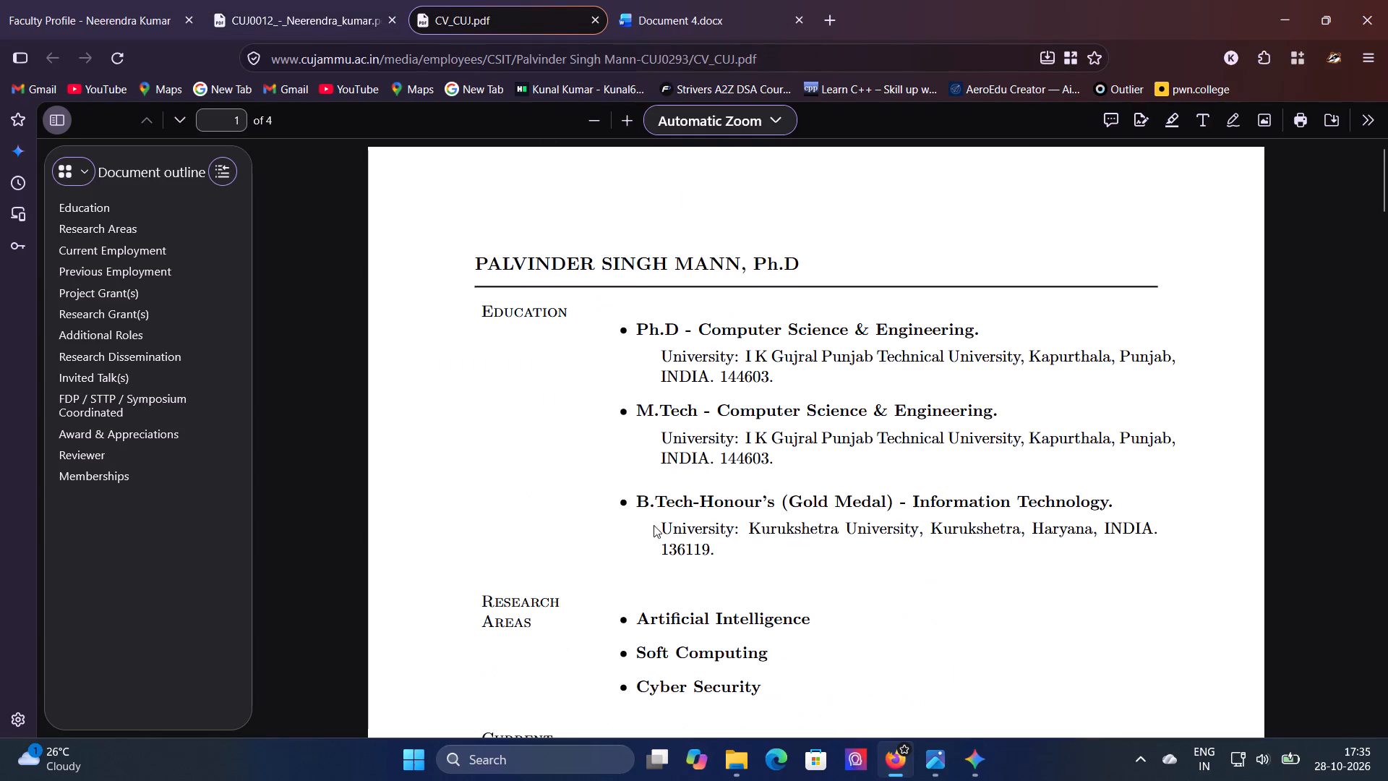
{"action": "left_click", "coordinate": [727, 17]}
{"action": "right_click", "coordinate": [542, 602]}
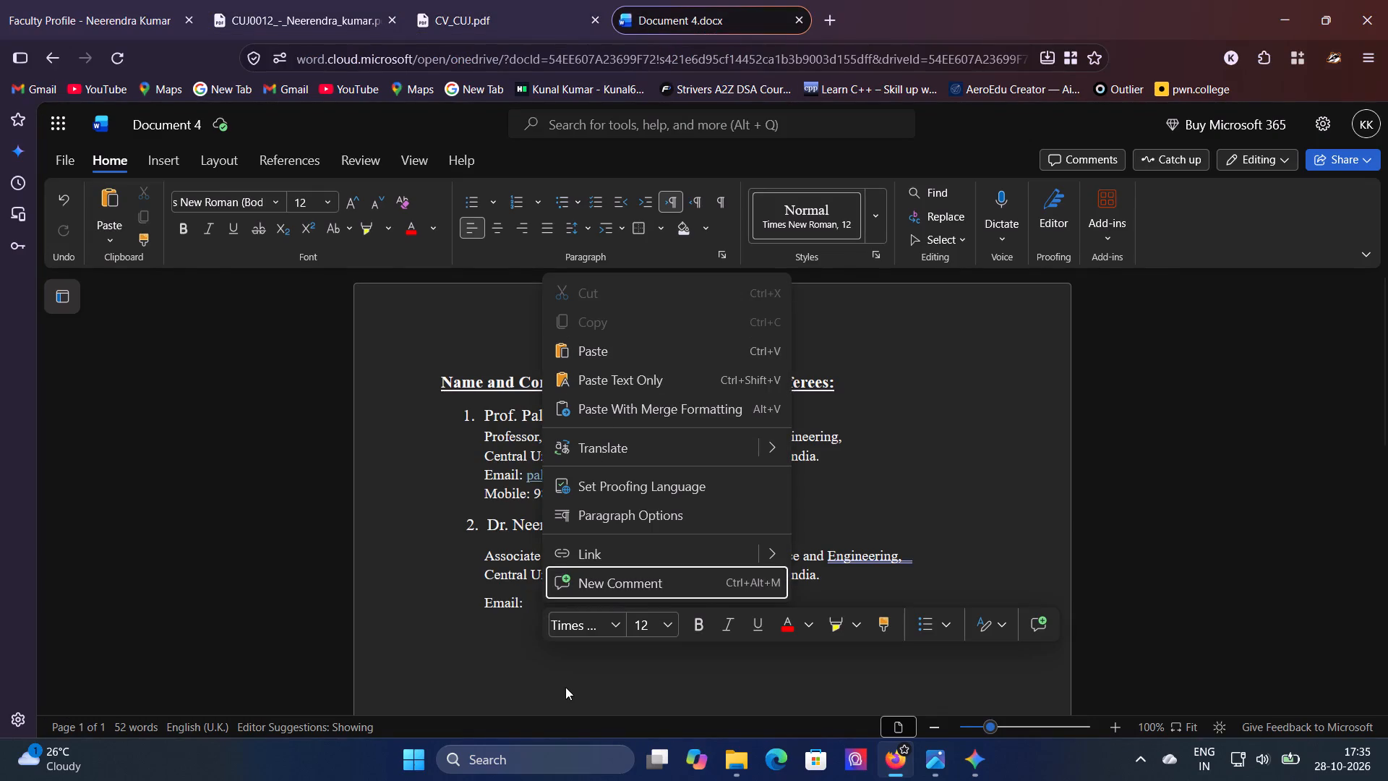
{"action": "key", "text": "ctrl+v"}
{"action": "left_click", "coordinate": [723, 686]}
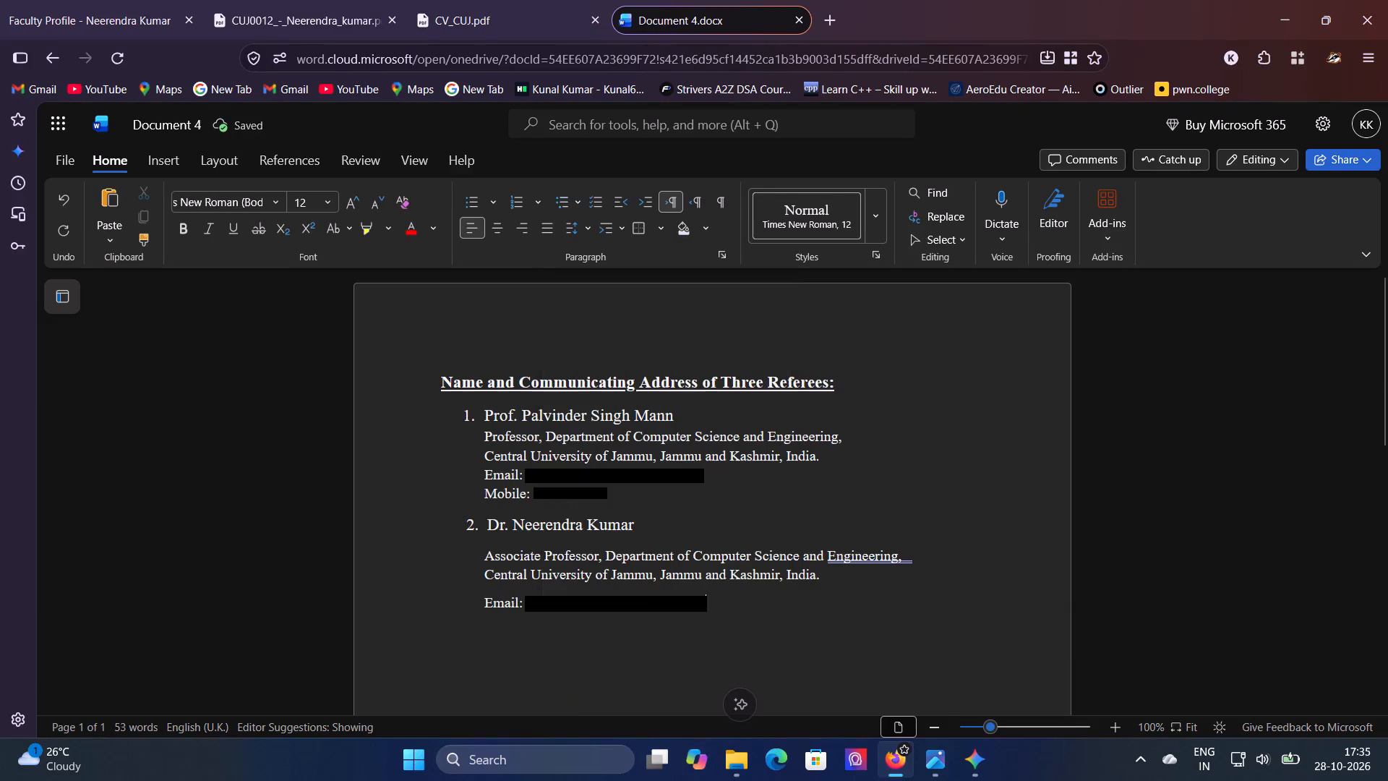
Add a "Mobile:" line below the second referee's email, with the mobile number copied from the profile PDF.
{"action": "key", "text": "Return"}
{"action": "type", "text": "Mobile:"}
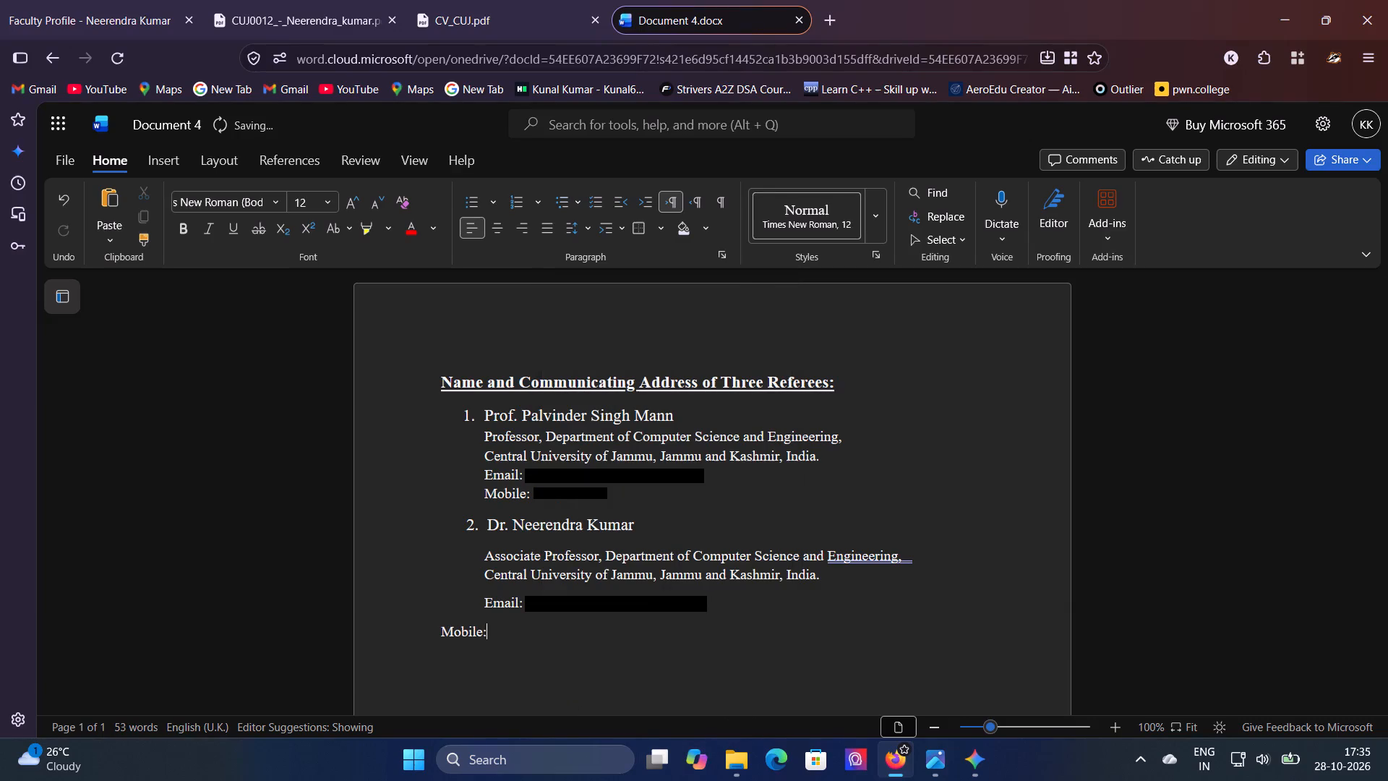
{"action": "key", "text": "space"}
{"action": "left_click", "coordinate": [289, 0]}
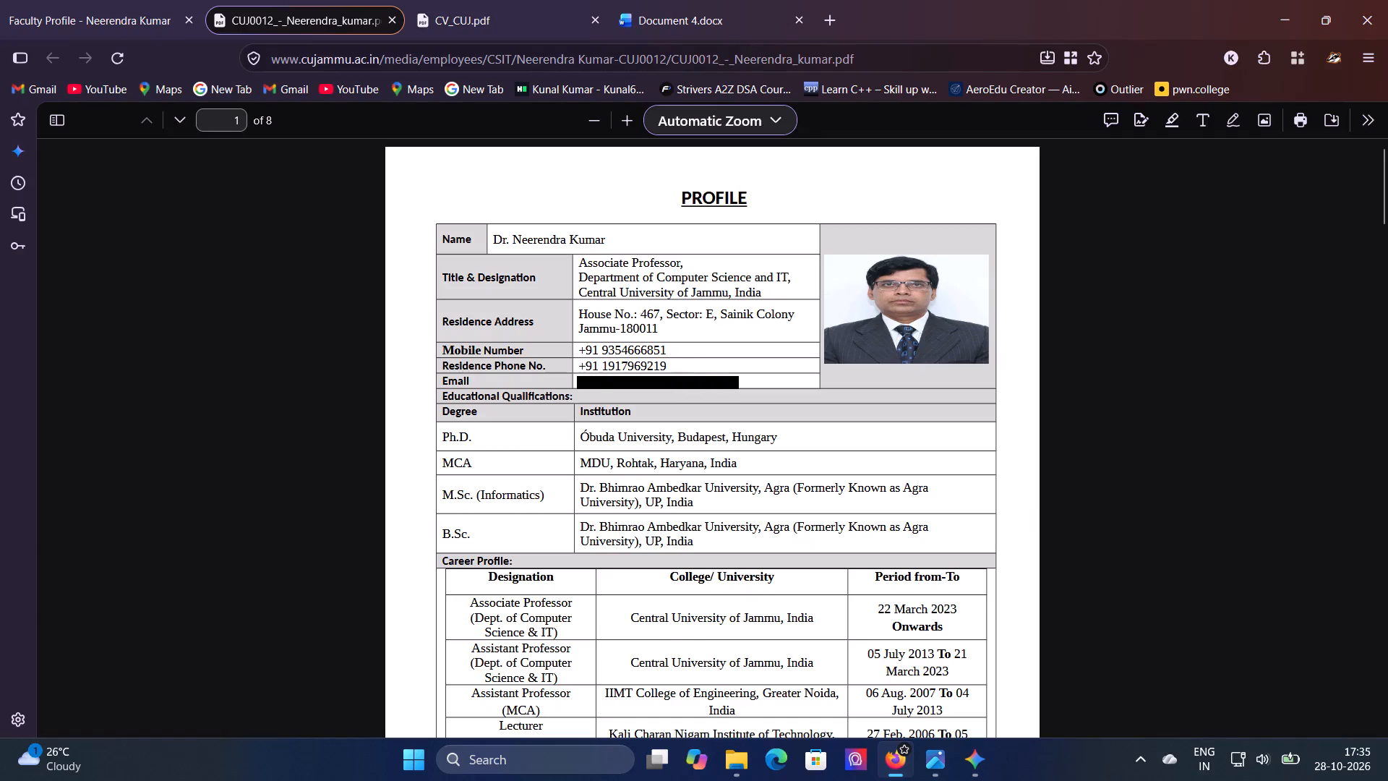
{"action": "left_click_drag", "start_coordinate": [672, 347], "coordinate": [612, 347]}
{"action": "left_click_drag", "start_coordinate": [664, 350], "coordinate": [579, 350]}
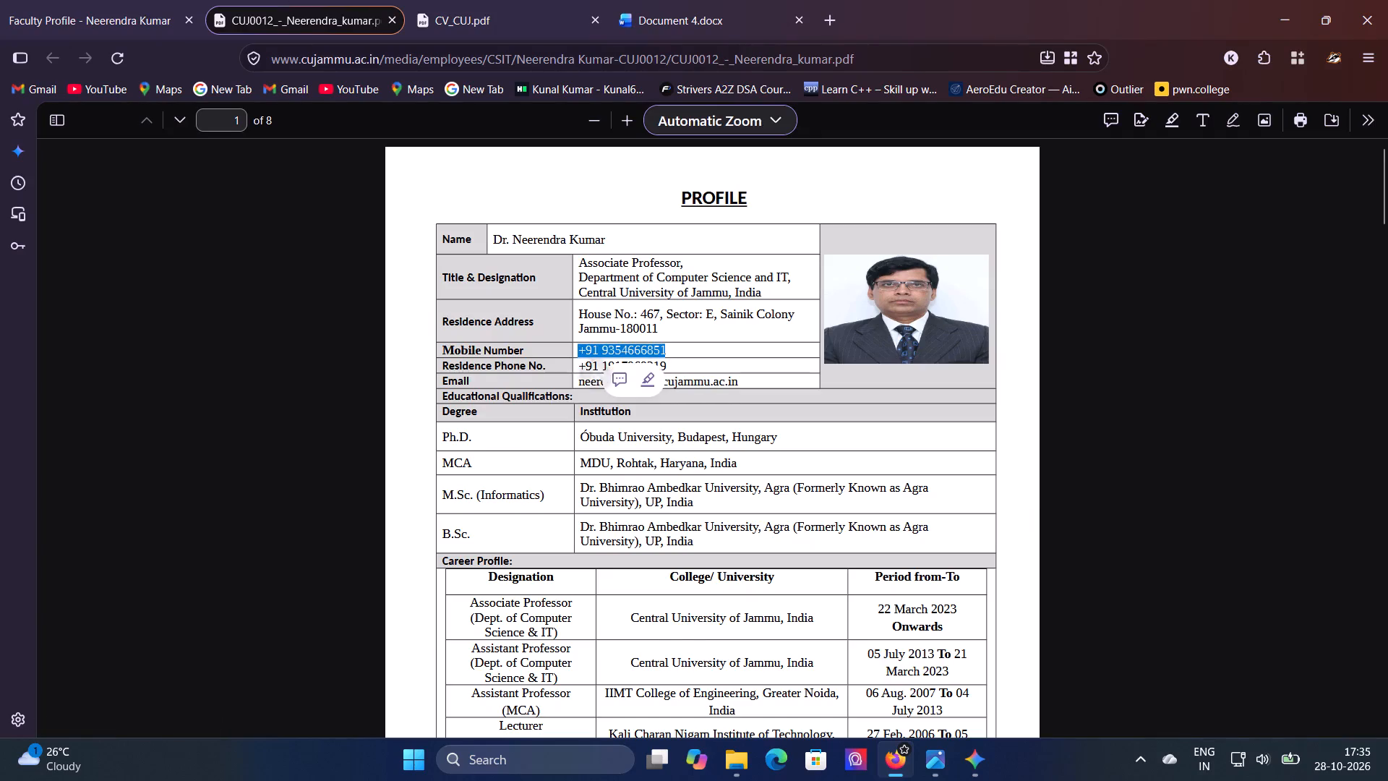
{"action": "right_click", "coordinate": [627, 349]}
{"action": "left_click", "coordinate": [664, 366]}
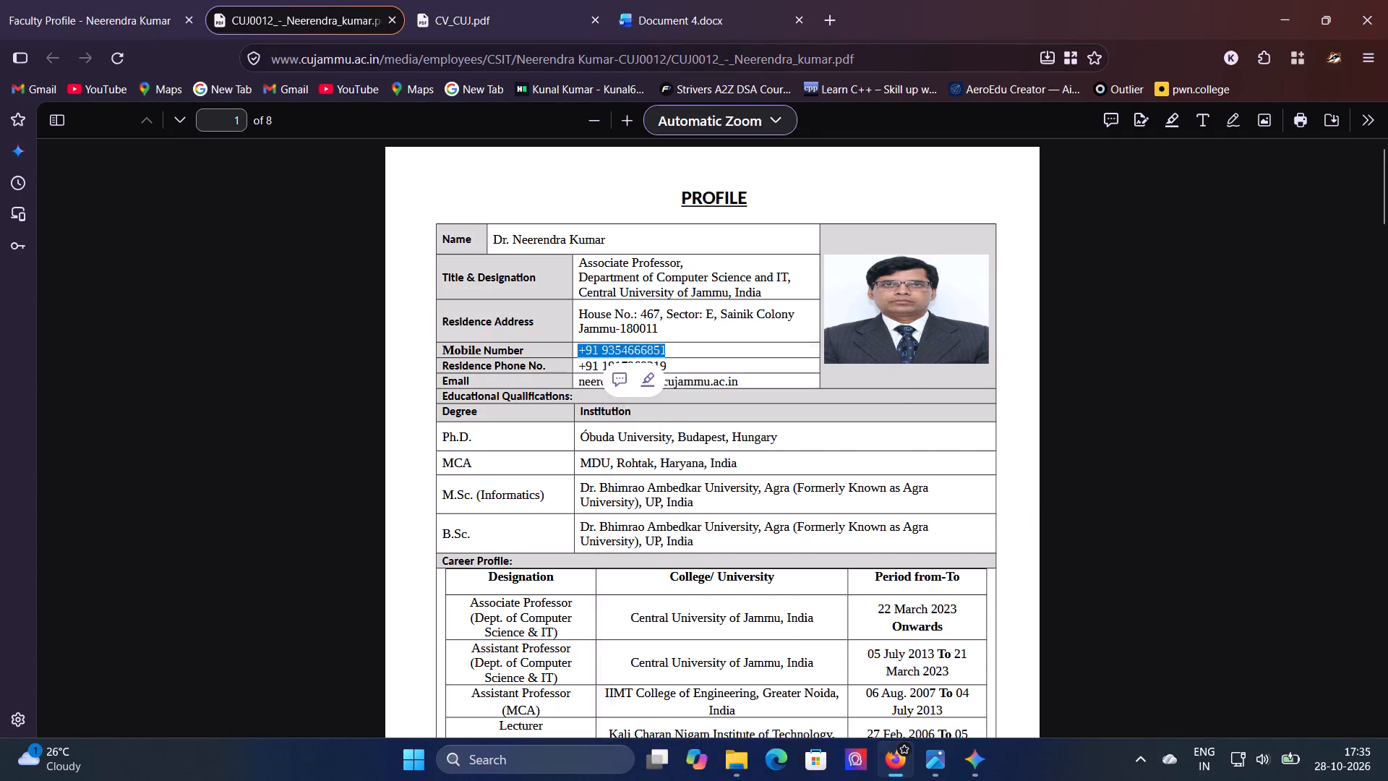
{"action": "left_click", "coordinate": [647, 18]}
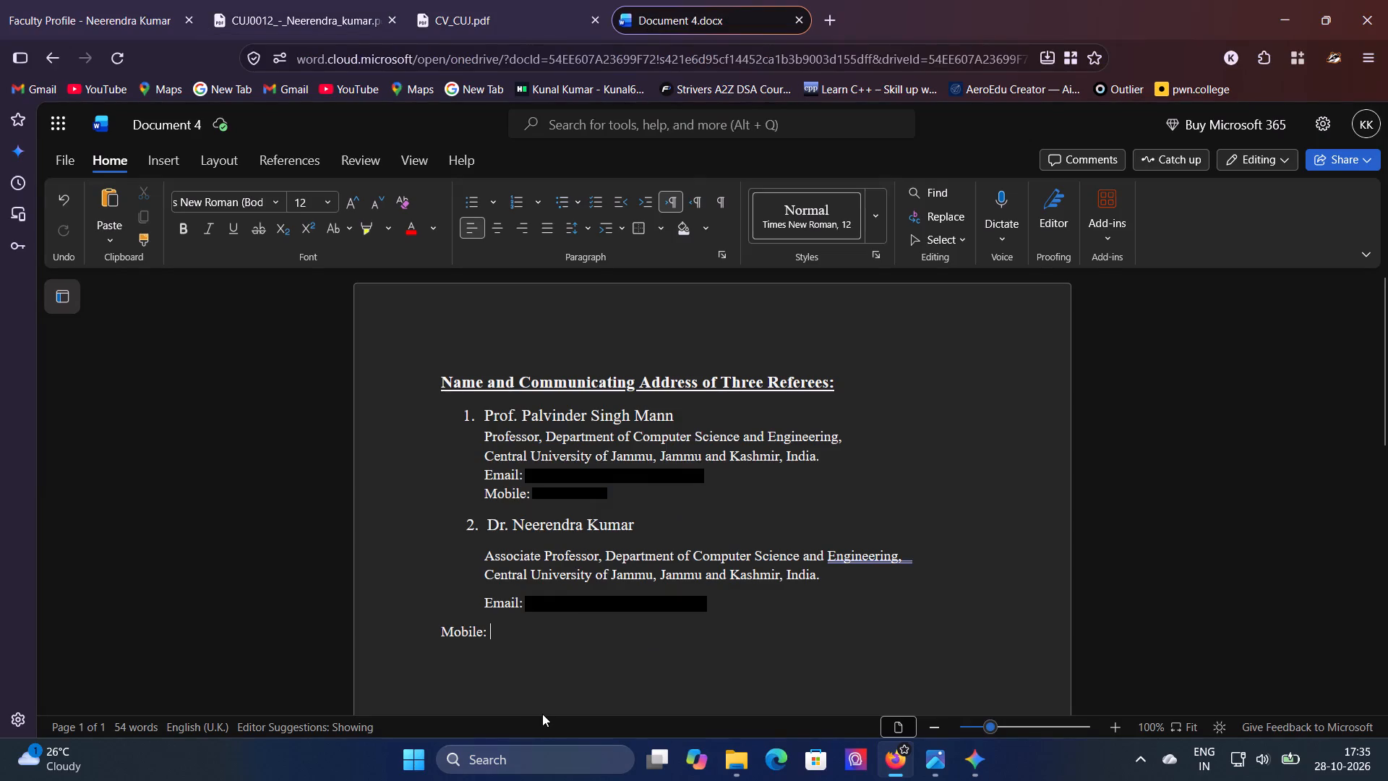
{"action": "key", "text": "ctrl+v"}
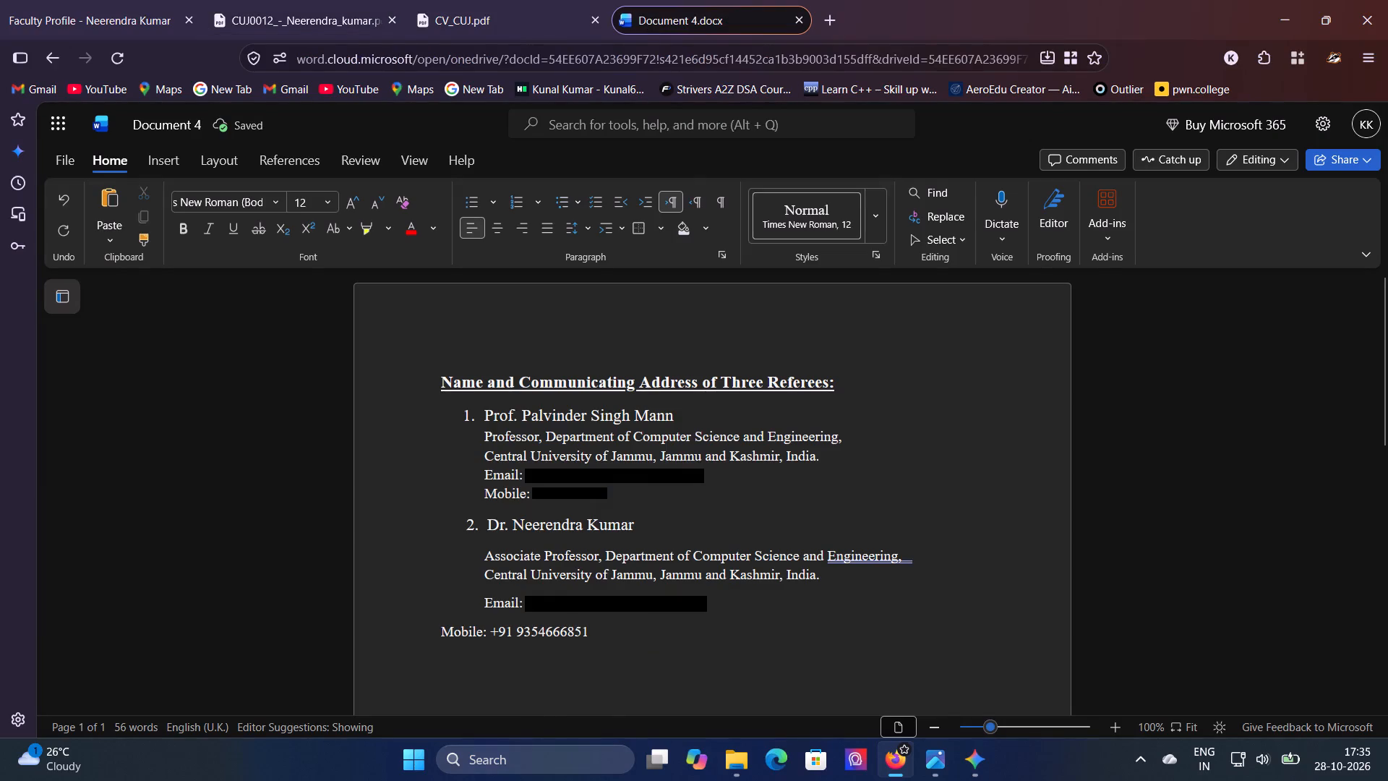
Try different alignments on the second referee's designation, university, email and mobile lines, and leave them justified.
{"action": "left_click_drag", "start_coordinate": [591, 633], "coordinate": [467, 561]}
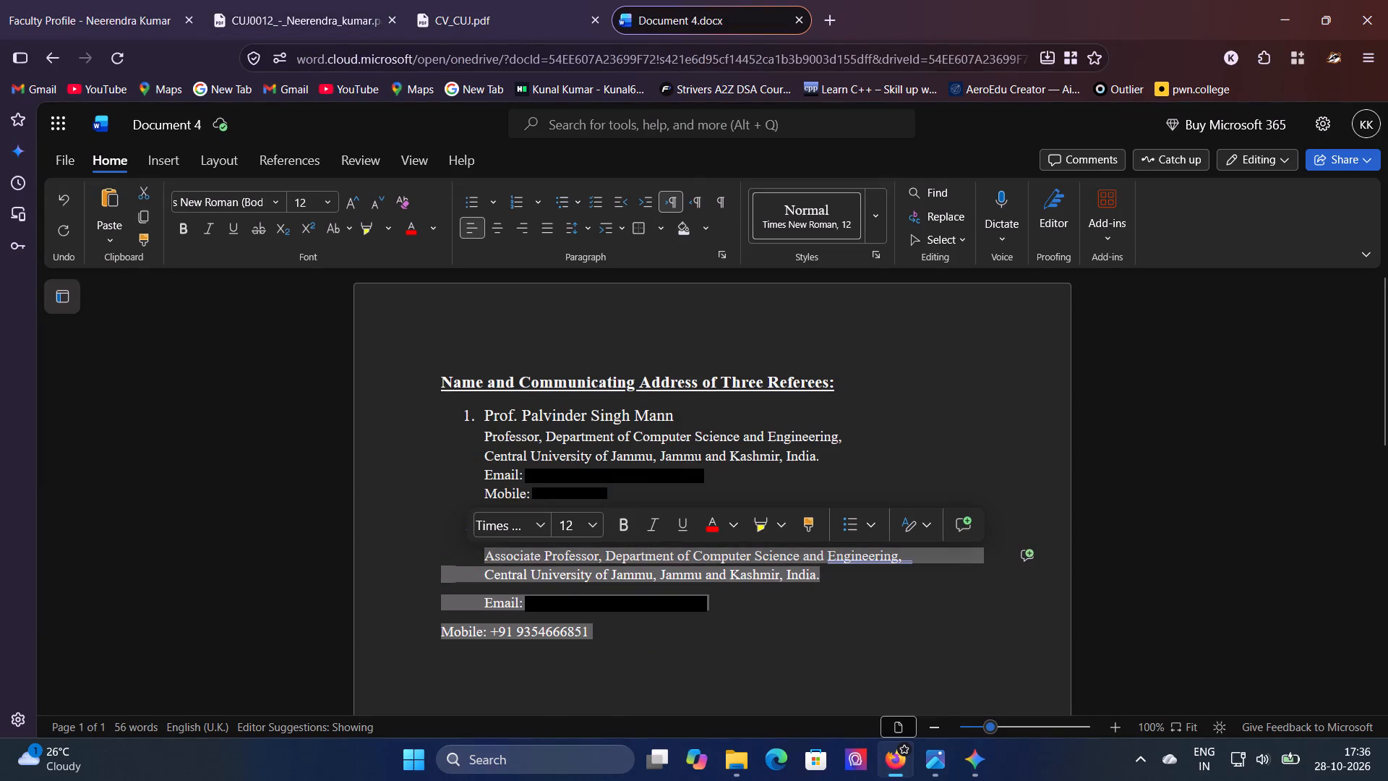
{"action": "left_click", "coordinate": [541, 230]}
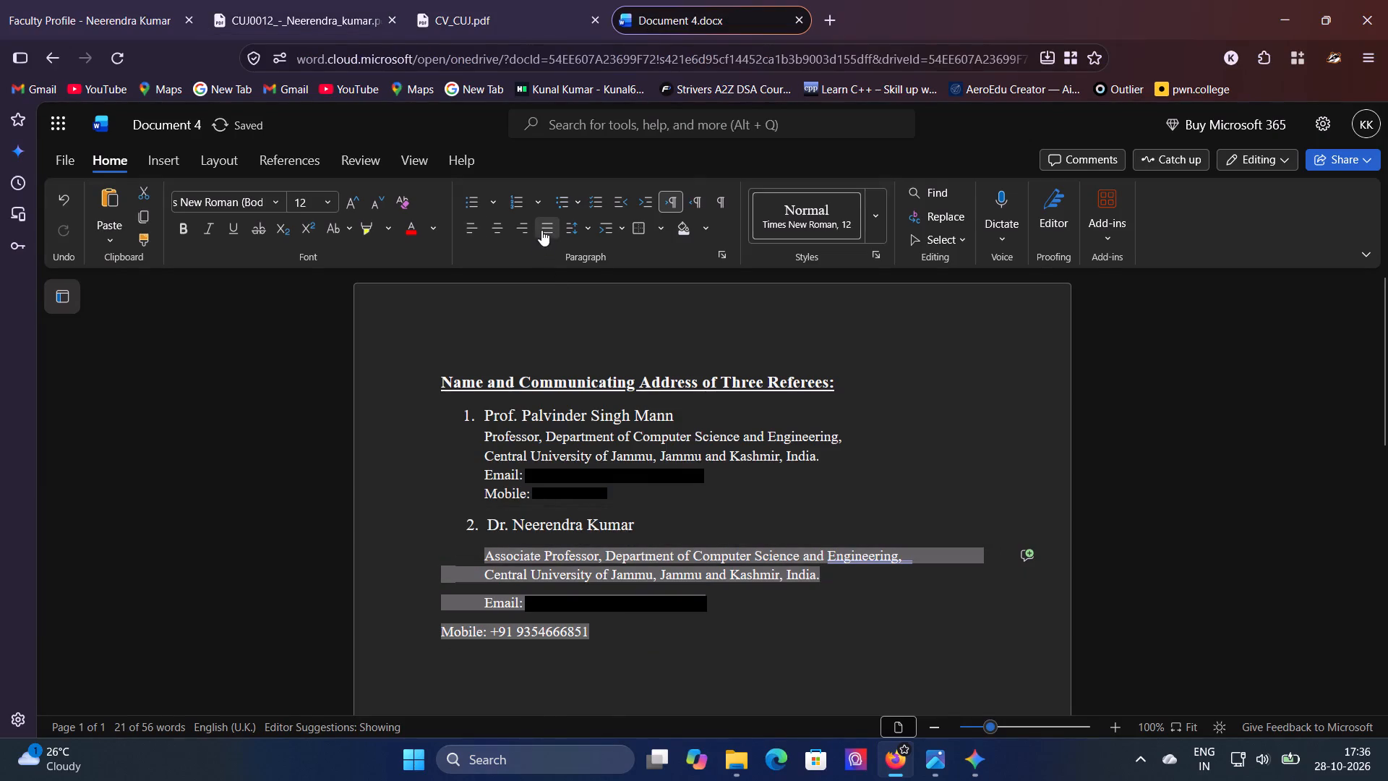
{"action": "left_click", "coordinate": [541, 230]}
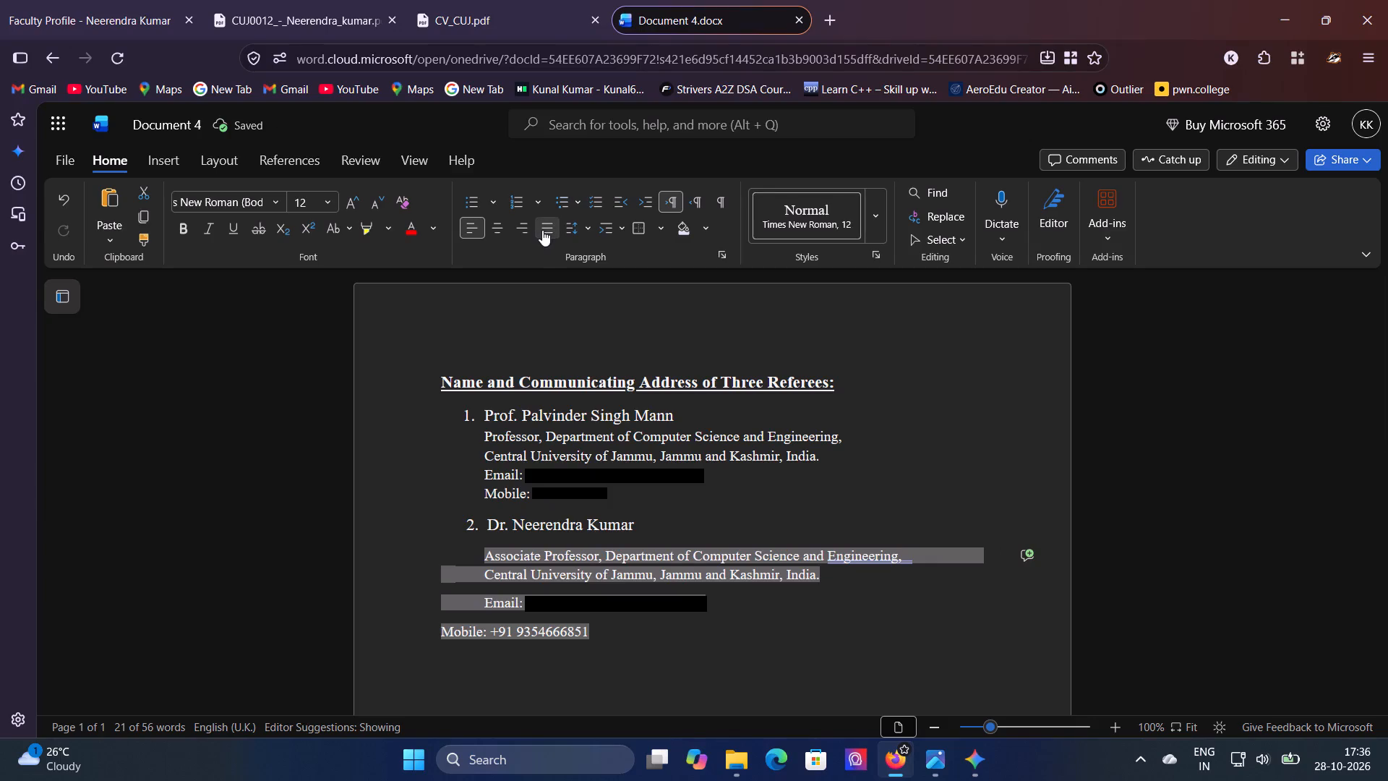
{"action": "left_click", "coordinate": [497, 226]}
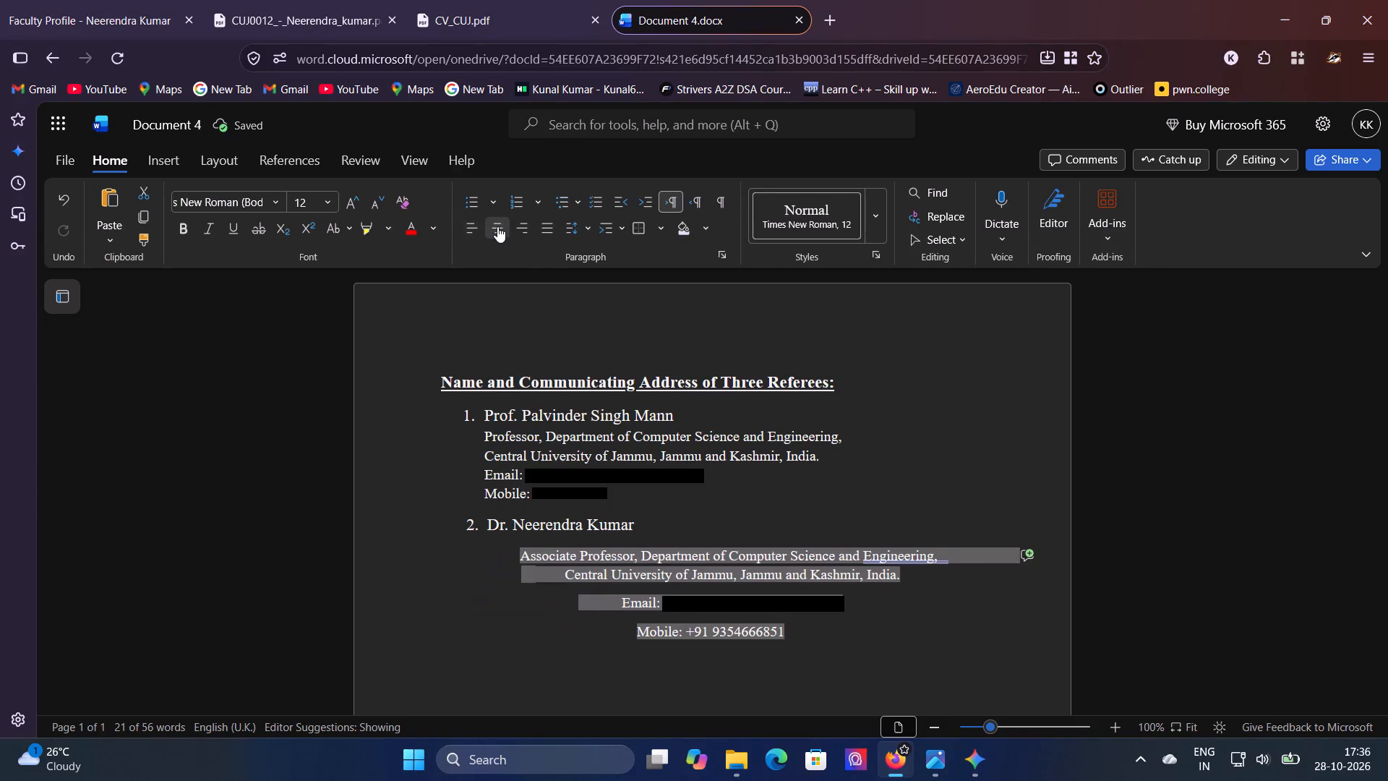
{"action": "left_click", "coordinate": [476, 226]}
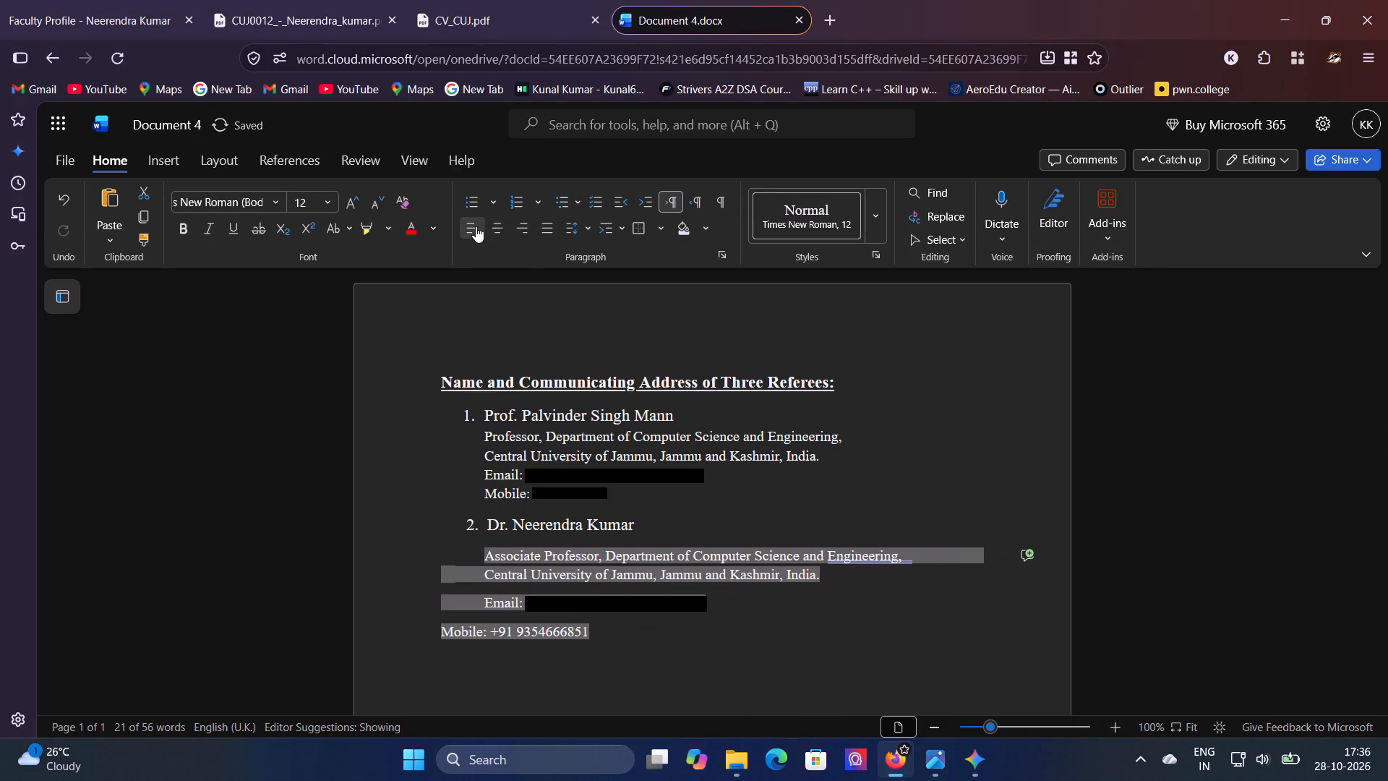
{"action": "left_click", "coordinate": [520, 226]}
{"action": "left_click", "coordinate": [550, 229]}
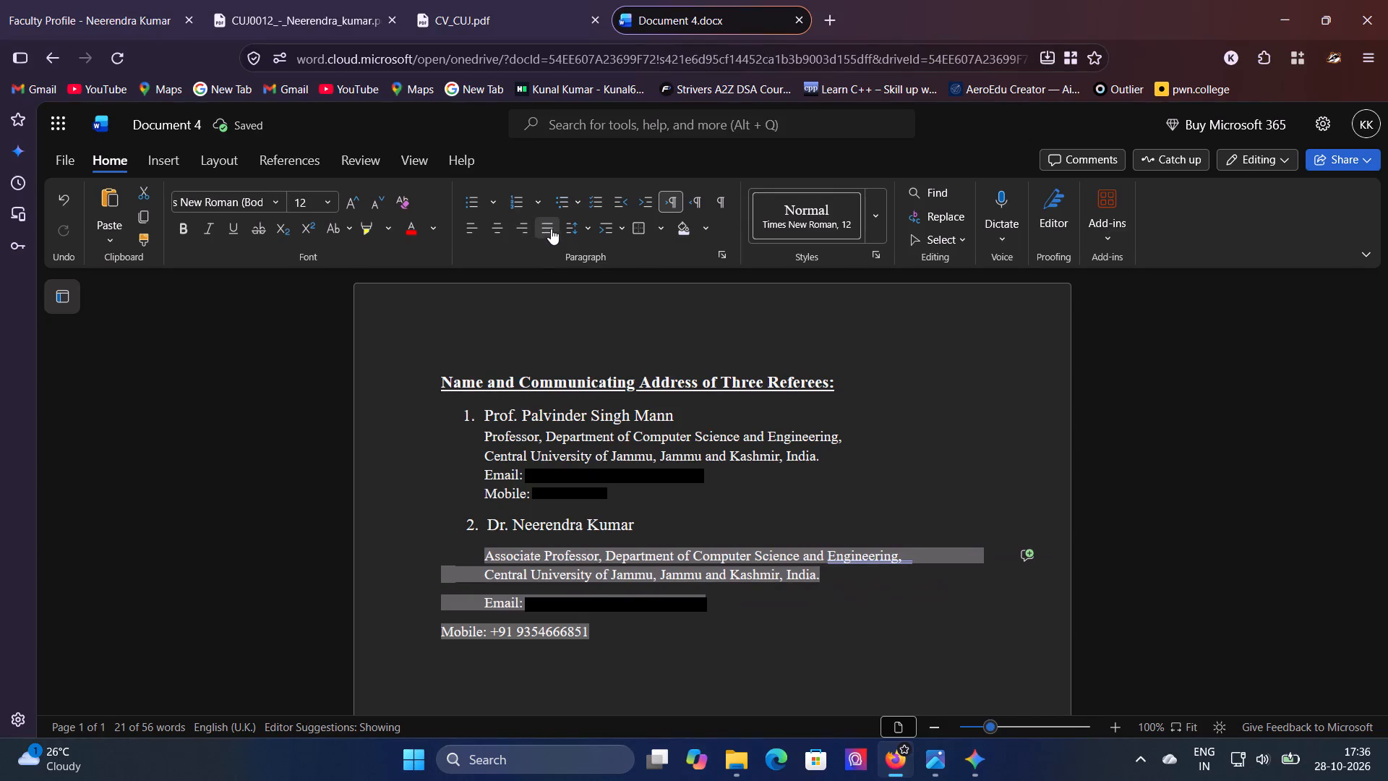
{"action": "left_click", "coordinate": [685, 644]}
Indent the second referee's Mobile line with leading spaces so it lines up with the Email line above.
{"action": "left_click", "coordinate": [440, 631]}
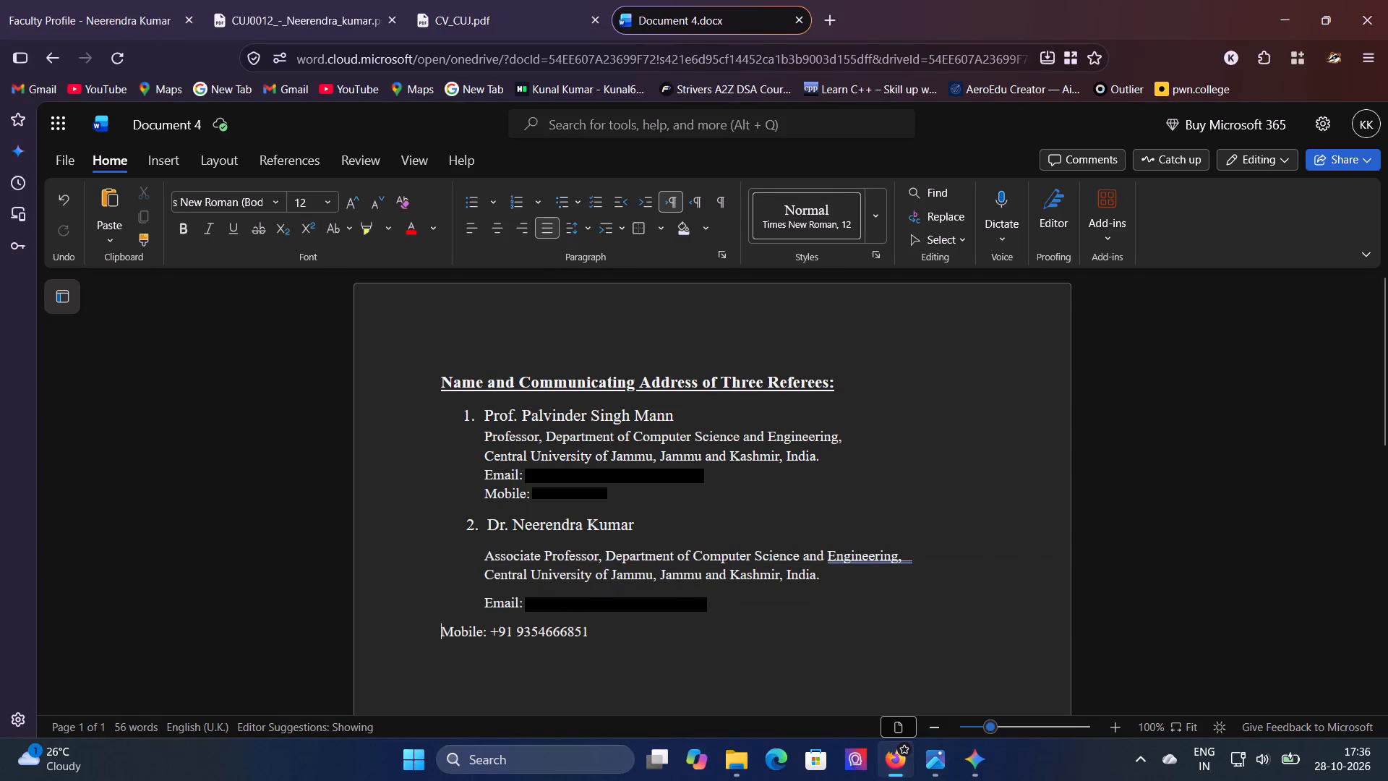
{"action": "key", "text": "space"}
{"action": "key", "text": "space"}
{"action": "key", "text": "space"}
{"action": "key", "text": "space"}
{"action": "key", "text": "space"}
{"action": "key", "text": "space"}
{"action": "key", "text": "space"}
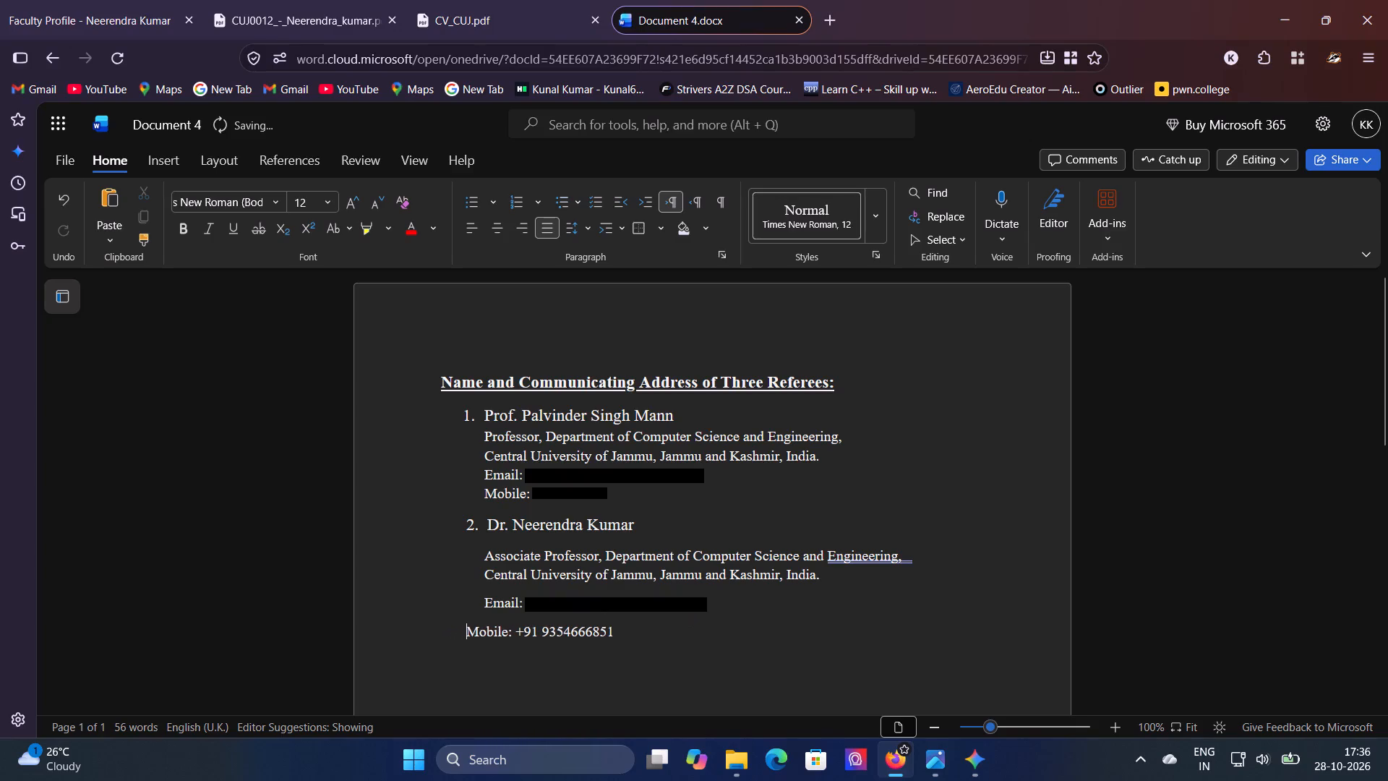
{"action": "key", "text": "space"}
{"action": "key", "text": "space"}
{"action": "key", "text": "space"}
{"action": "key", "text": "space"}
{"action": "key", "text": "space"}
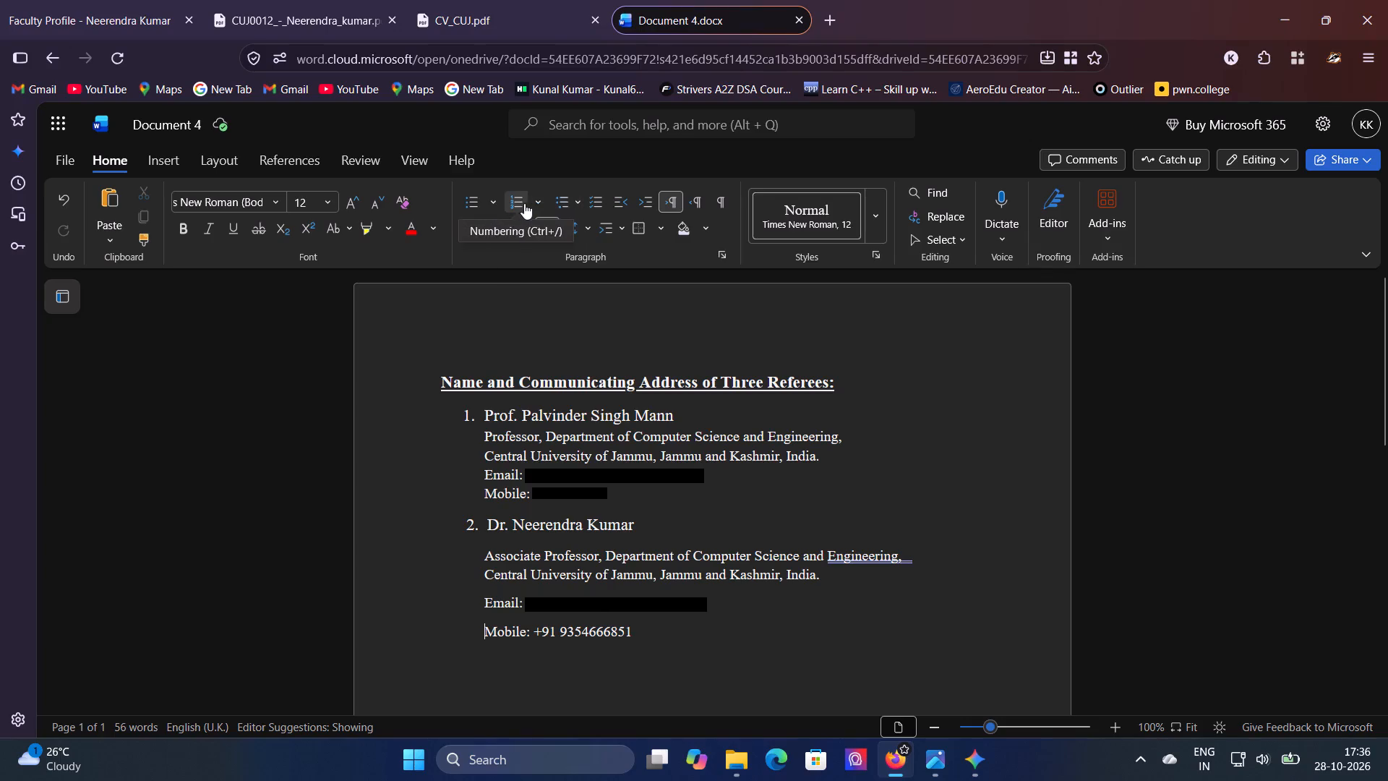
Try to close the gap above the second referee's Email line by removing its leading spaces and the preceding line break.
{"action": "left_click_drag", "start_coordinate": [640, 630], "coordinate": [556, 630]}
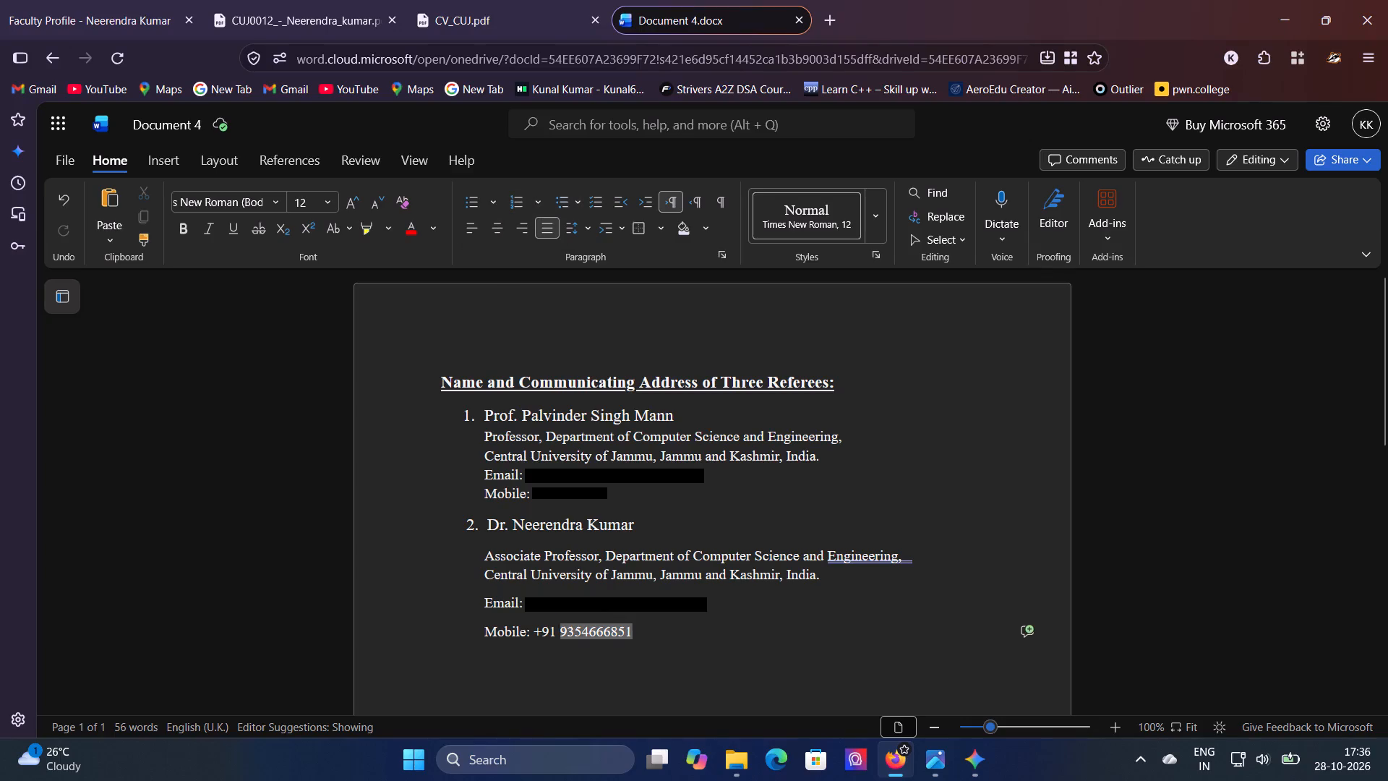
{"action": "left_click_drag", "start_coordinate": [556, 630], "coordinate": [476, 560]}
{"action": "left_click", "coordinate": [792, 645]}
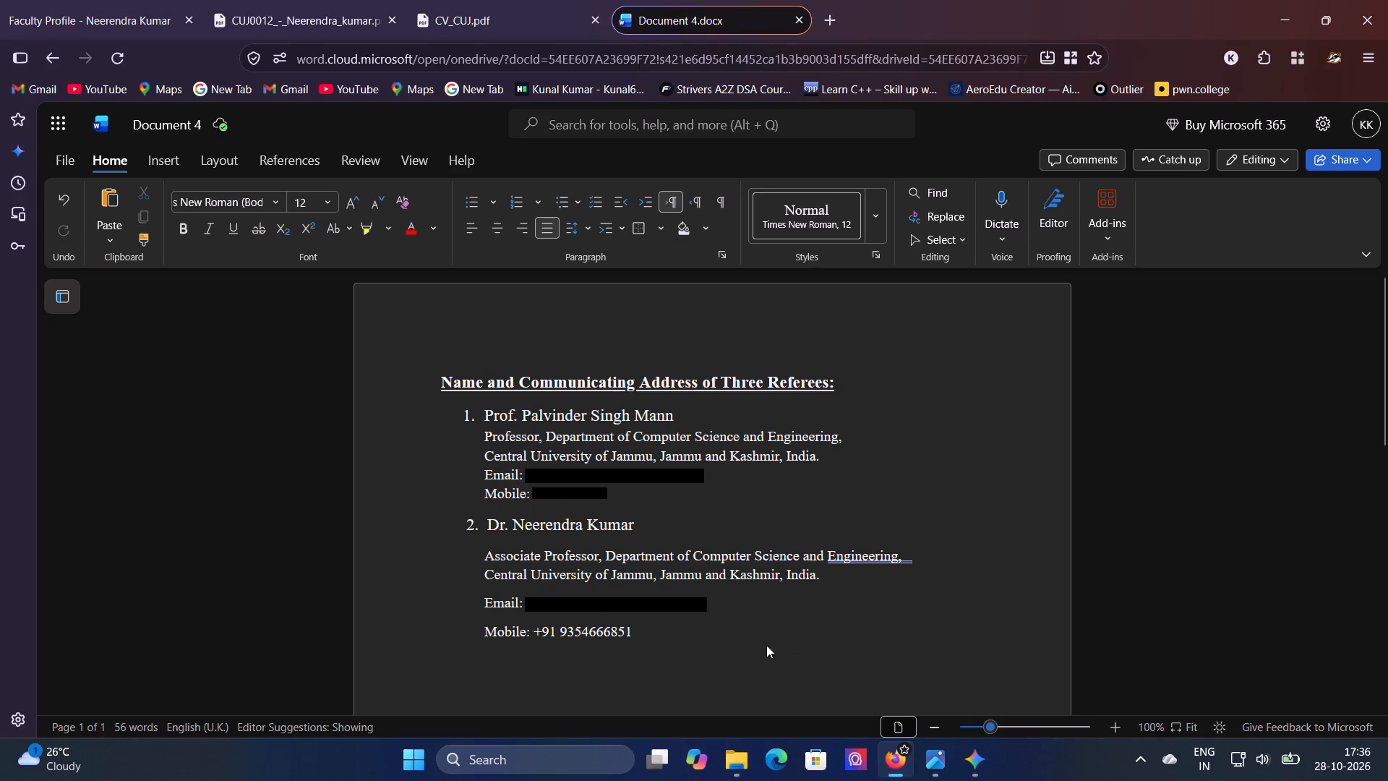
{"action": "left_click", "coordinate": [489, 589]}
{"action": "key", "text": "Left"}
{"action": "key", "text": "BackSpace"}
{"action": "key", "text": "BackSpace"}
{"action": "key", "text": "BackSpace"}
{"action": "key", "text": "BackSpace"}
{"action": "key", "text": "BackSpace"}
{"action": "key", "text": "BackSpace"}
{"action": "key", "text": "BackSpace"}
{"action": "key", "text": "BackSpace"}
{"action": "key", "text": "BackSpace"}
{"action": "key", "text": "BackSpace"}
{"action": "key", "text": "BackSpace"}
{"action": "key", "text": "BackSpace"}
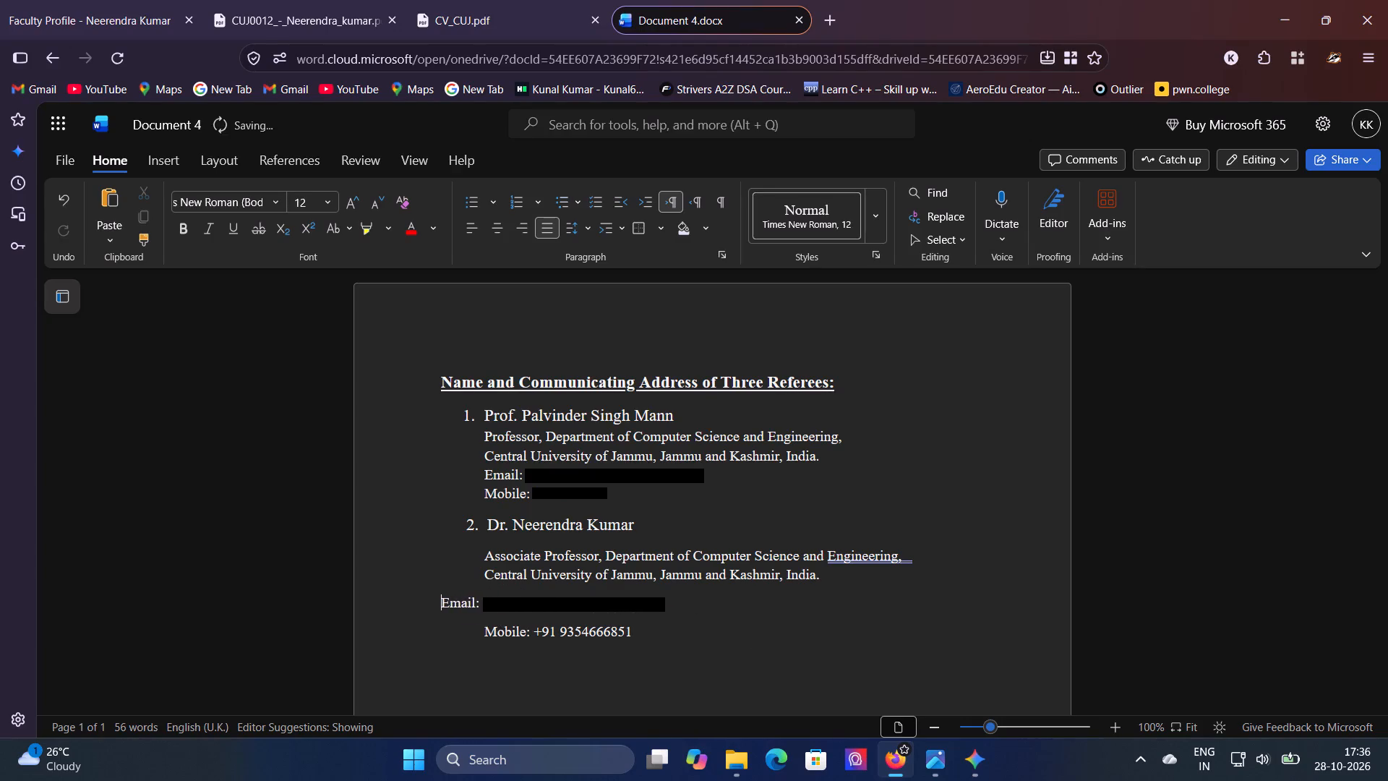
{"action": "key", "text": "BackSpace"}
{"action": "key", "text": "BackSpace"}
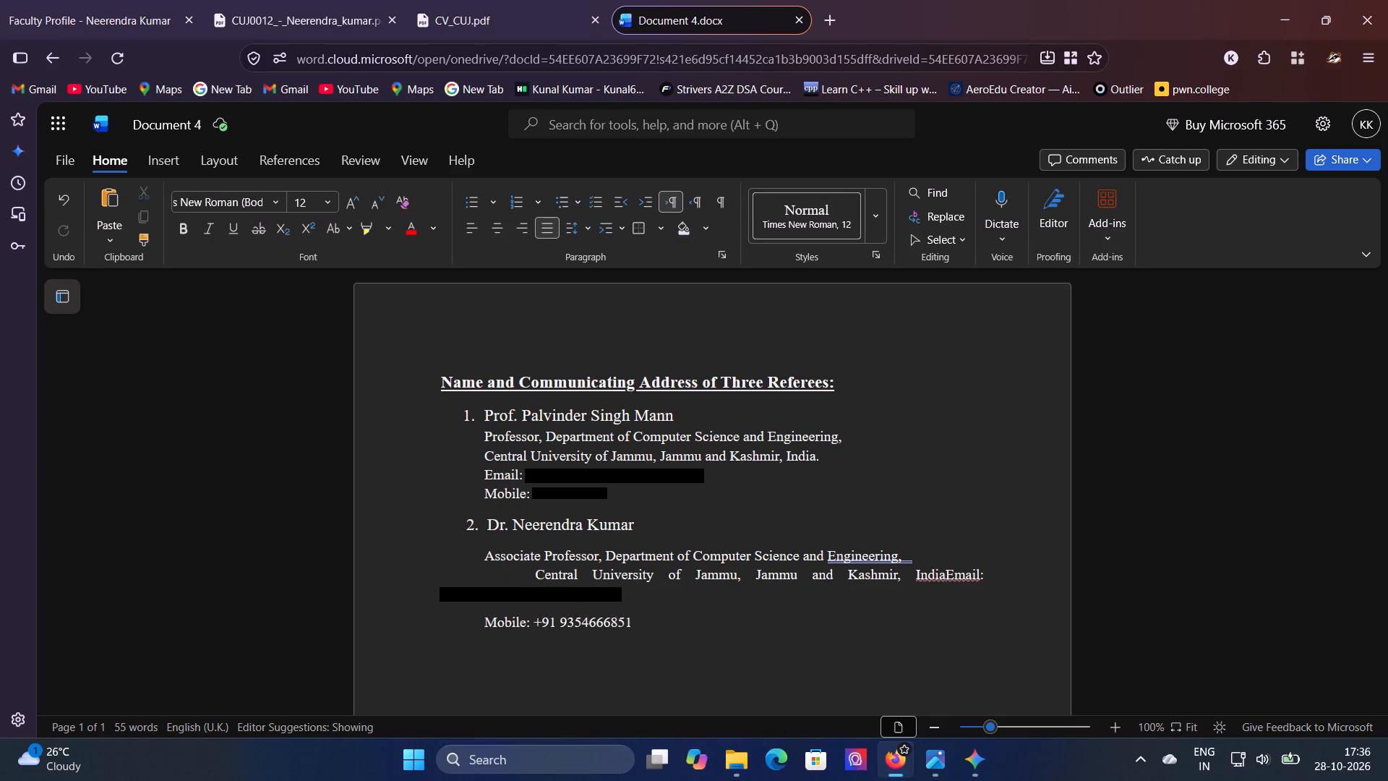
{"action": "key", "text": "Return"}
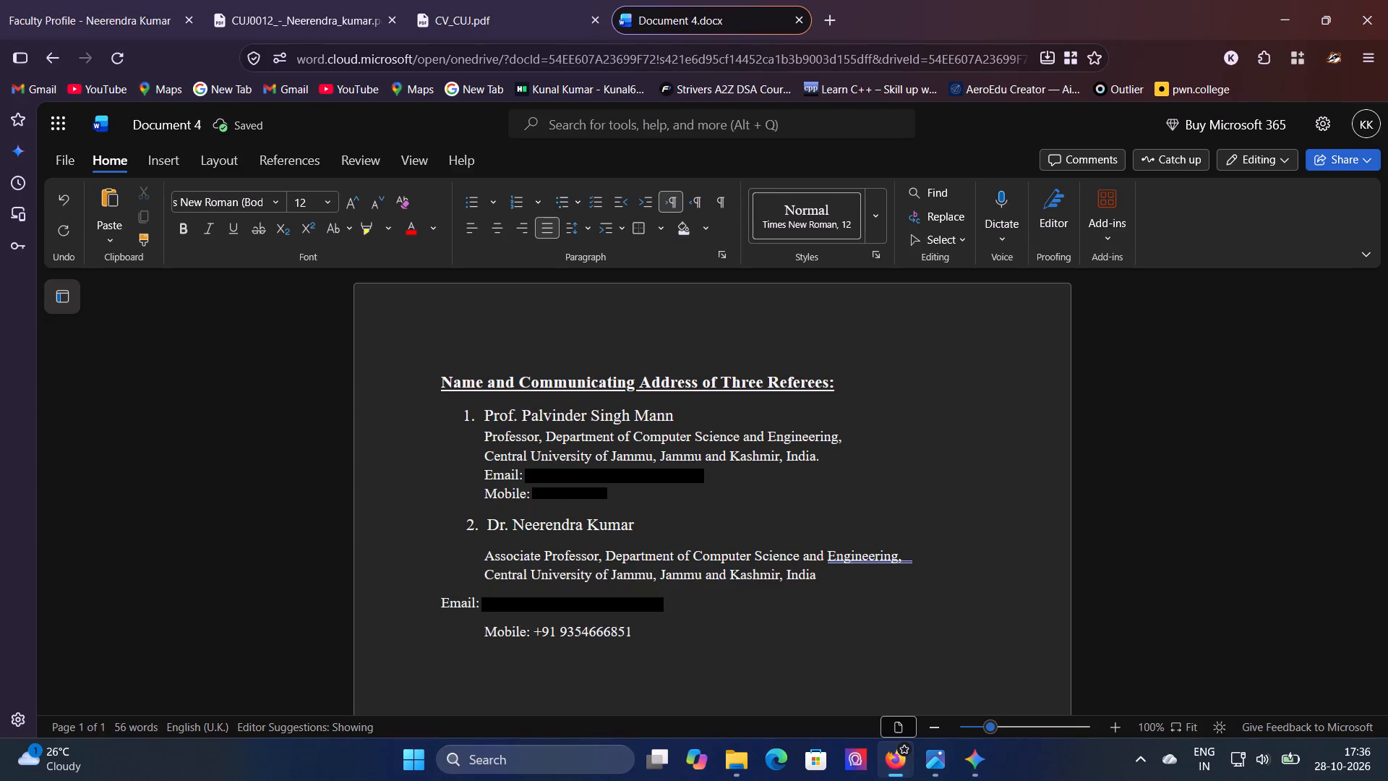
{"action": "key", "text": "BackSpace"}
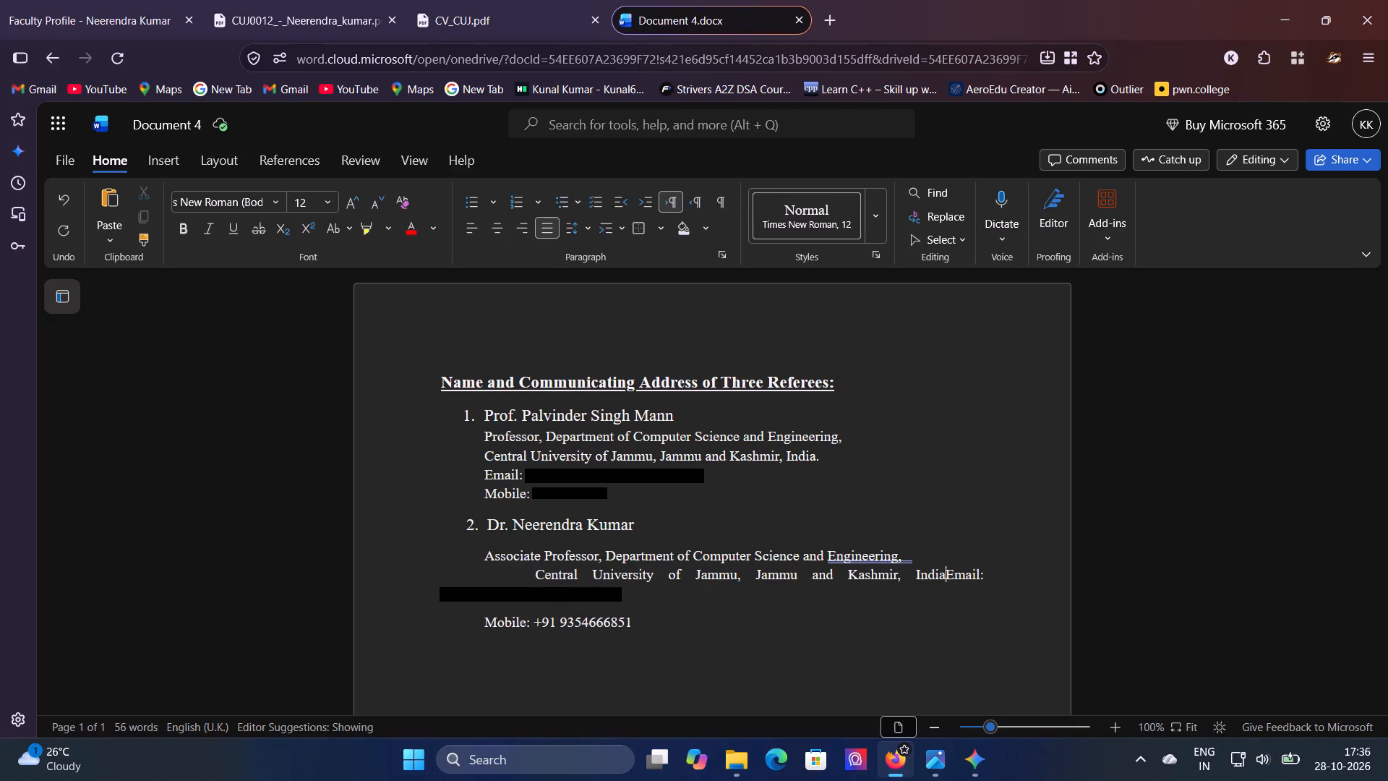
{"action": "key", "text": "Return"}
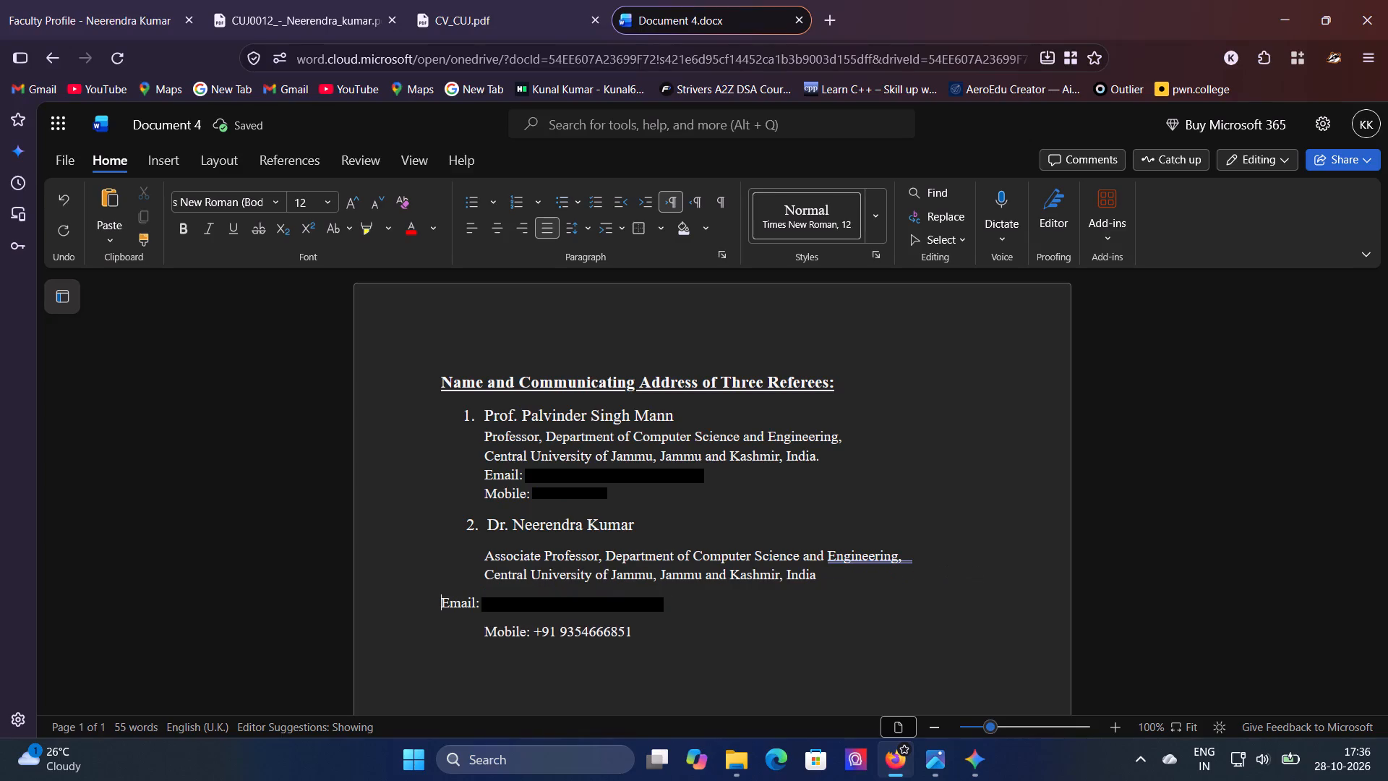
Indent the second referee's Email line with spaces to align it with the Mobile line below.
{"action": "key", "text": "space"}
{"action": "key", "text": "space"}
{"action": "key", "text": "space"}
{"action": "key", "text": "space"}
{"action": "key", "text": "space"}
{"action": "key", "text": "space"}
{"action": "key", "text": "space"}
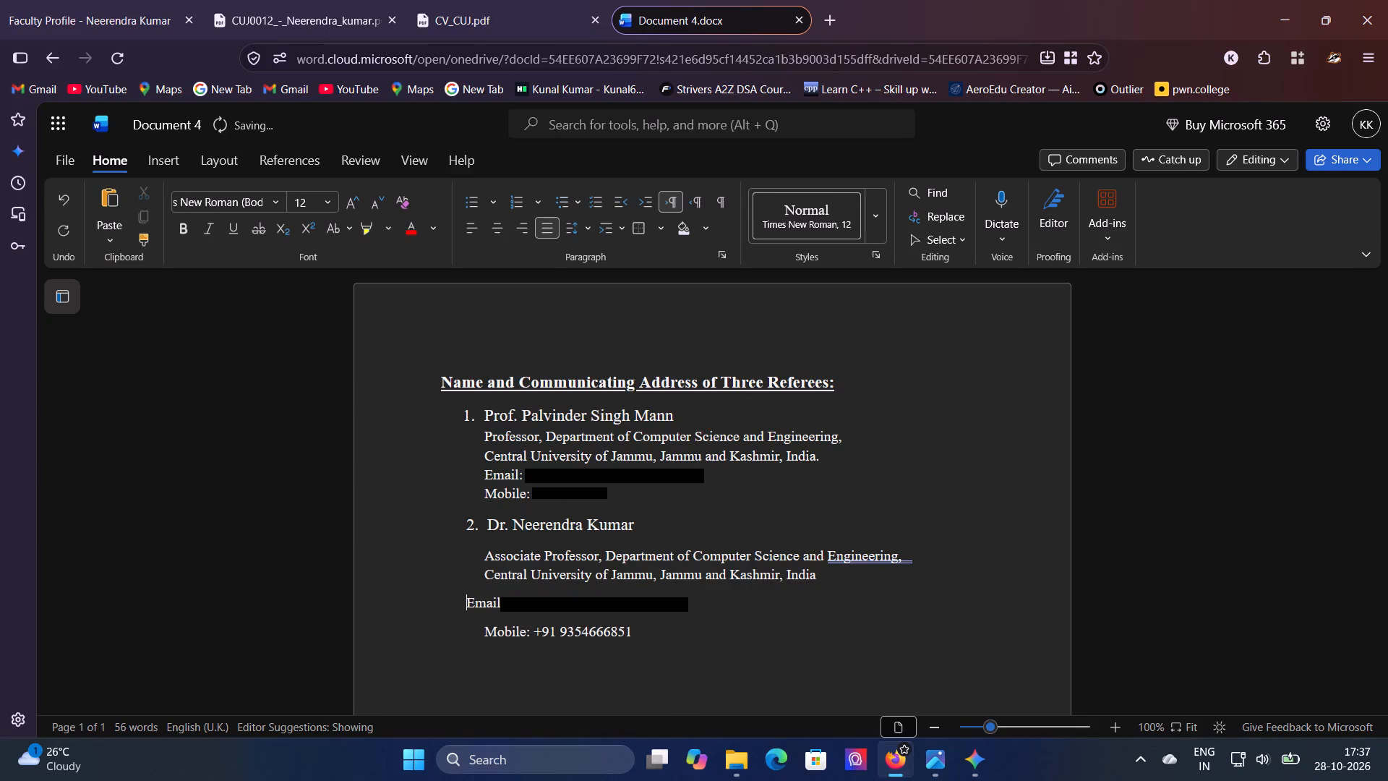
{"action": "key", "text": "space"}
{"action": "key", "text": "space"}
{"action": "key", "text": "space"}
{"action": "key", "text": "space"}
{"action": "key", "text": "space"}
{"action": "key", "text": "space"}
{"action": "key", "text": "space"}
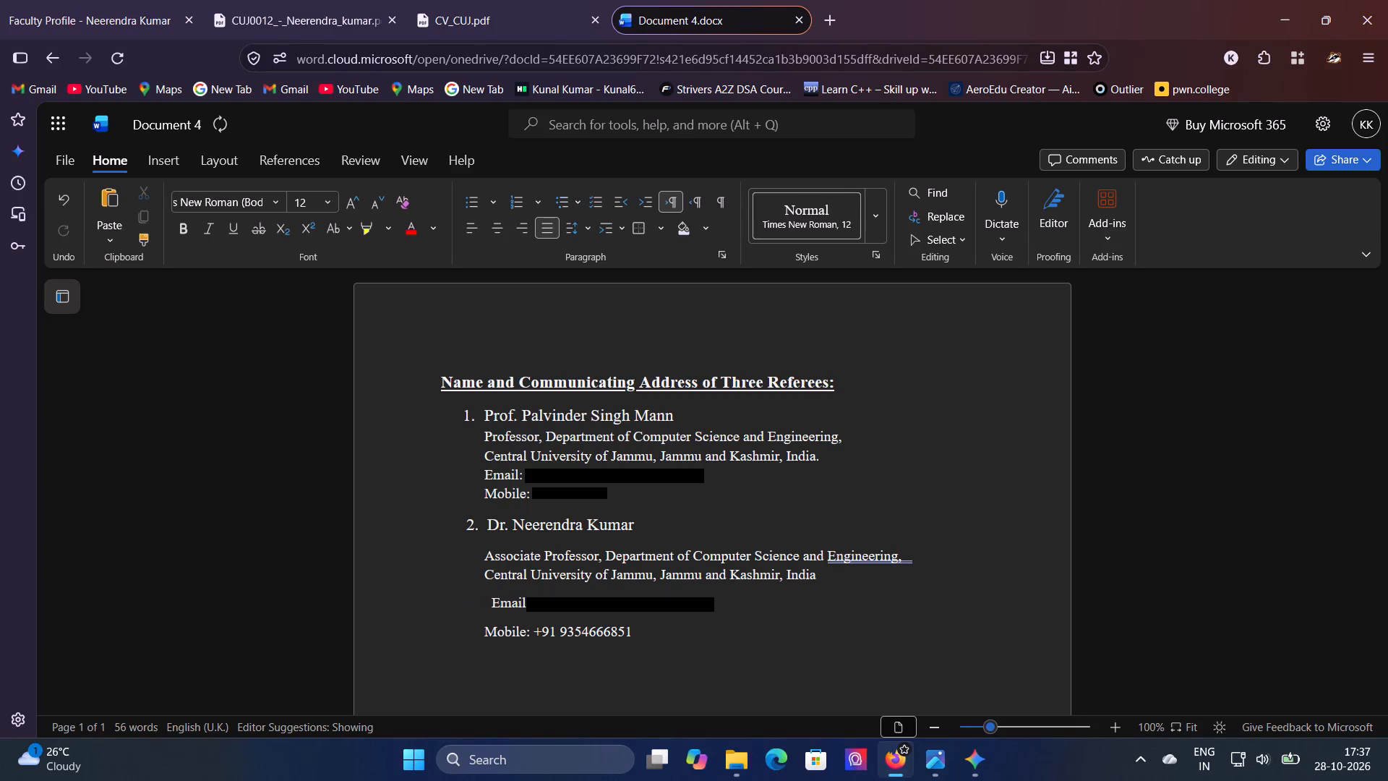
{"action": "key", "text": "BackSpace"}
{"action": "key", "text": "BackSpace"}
Start the third referee's numbered entry below the second referee's mobile number with the text "3. Dr.".
{"action": "scroll", "coordinate": [698, 578], "scroll_direction": "down", "scroll_amount": 1}
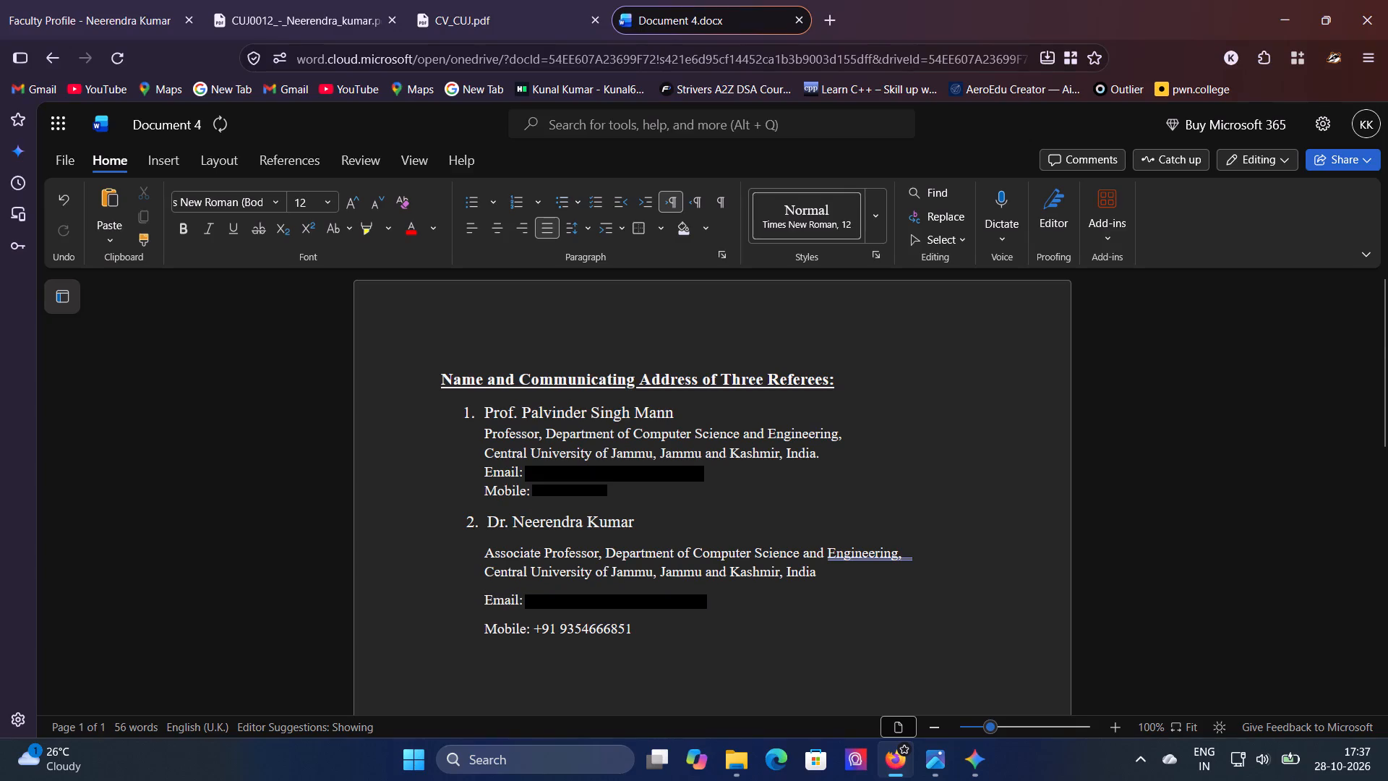
{"action": "scroll", "coordinate": [698, 578], "scroll_direction": "down", "scroll_amount": 1}
{"action": "scroll", "coordinate": [710, 594], "scroll_direction": "up", "scroll_amount": 2}
{"action": "scroll", "coordinate": [677, 532], "scroll_direction": "down", "scroll_amount": 2}
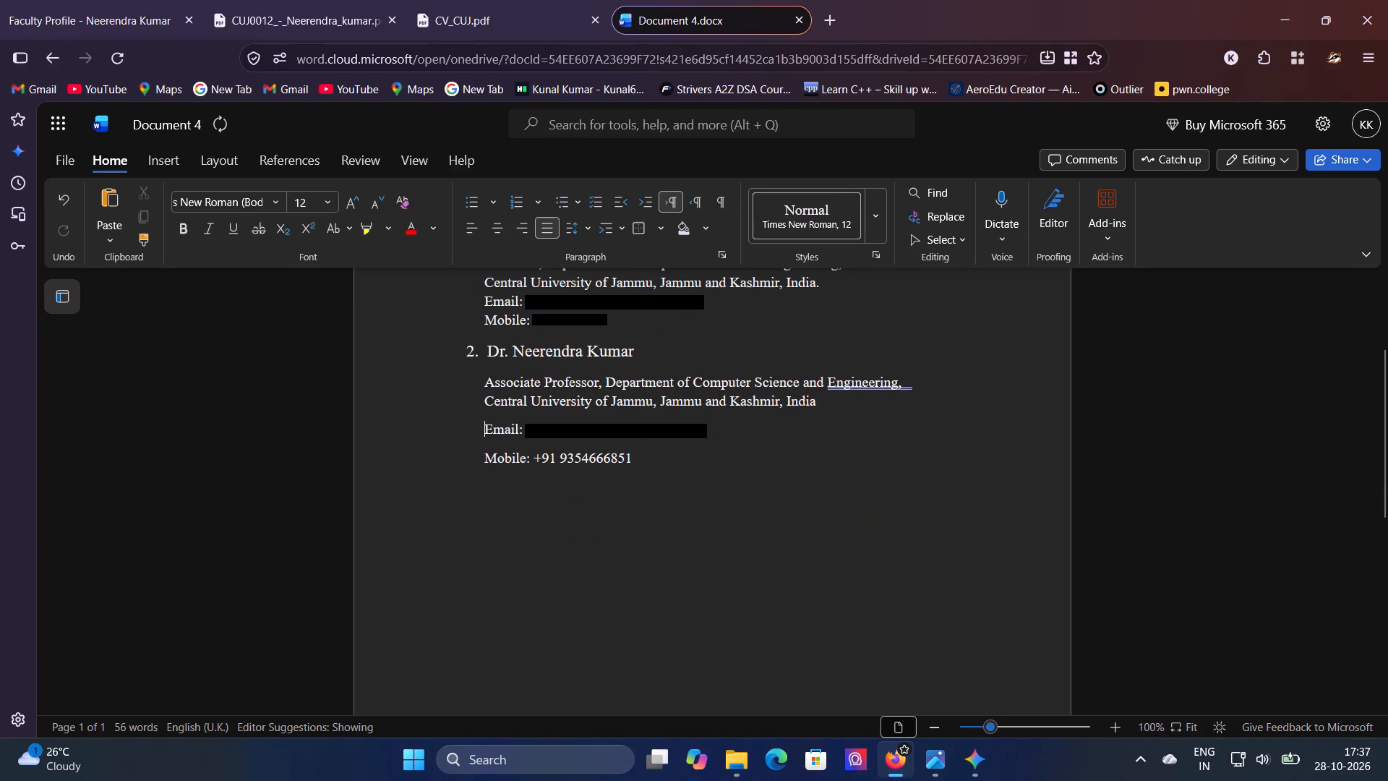
{"action": "left_click", "coordinate": [651, 452]}
{"action": "key", "text": "Return"}
{"action": "key", "text": "Tab"}
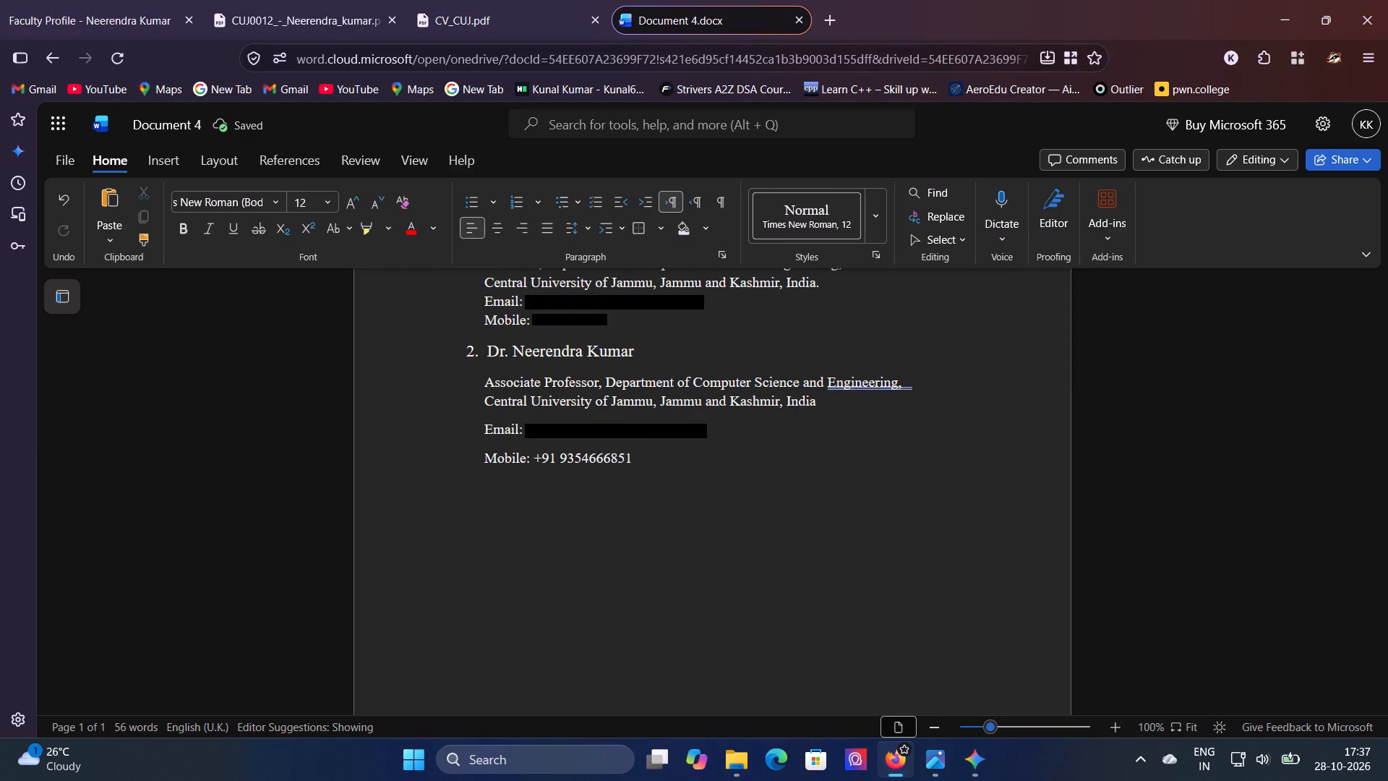
{"action": "key", "text": "Tab"}
{"action": "key", "text": "BackSpace"}
{"action": "key", "text": "BackSpace"}
{"action": "key", "text": "3"}
{"action": "type", "text": ". Dr"}
{"action": "key", "text": "period"}
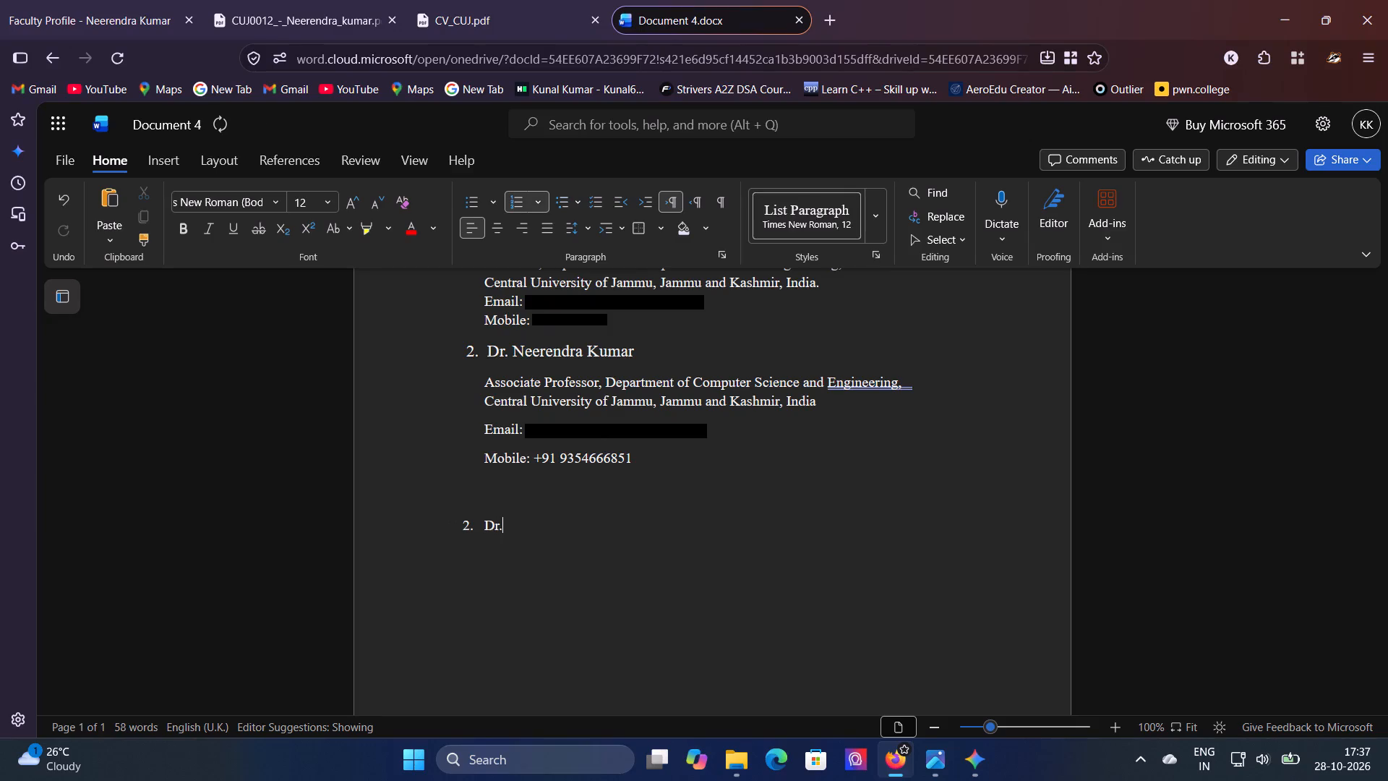
{"action": "left_click", "coordinate": [937, 762]}
{"action": "left_click", "coordinate": [1001, 704]}
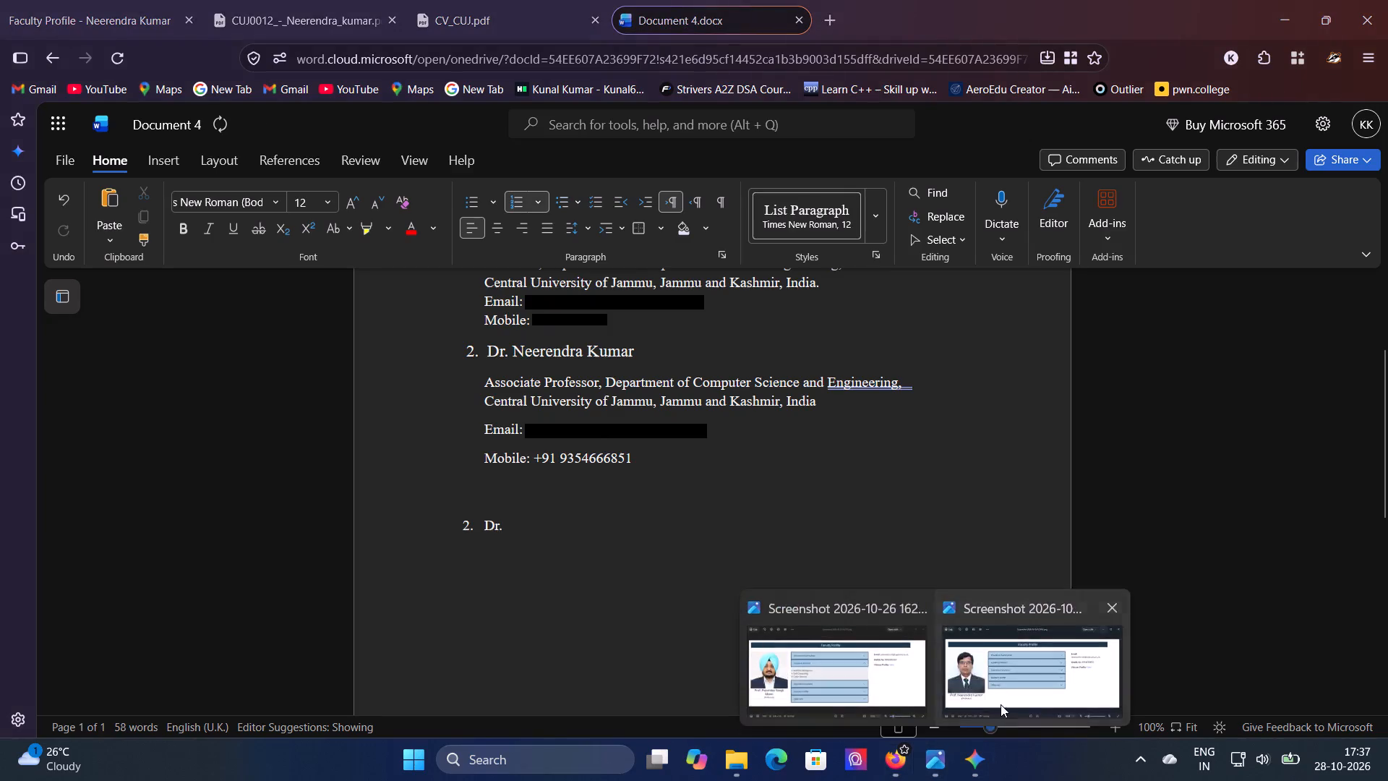
{"action": "left_click", "coordinate": [741, 763]}
{"action": "scroll", "coordinate": [901, 553], "scroll_direction": "down", "scroll_amount": 3}
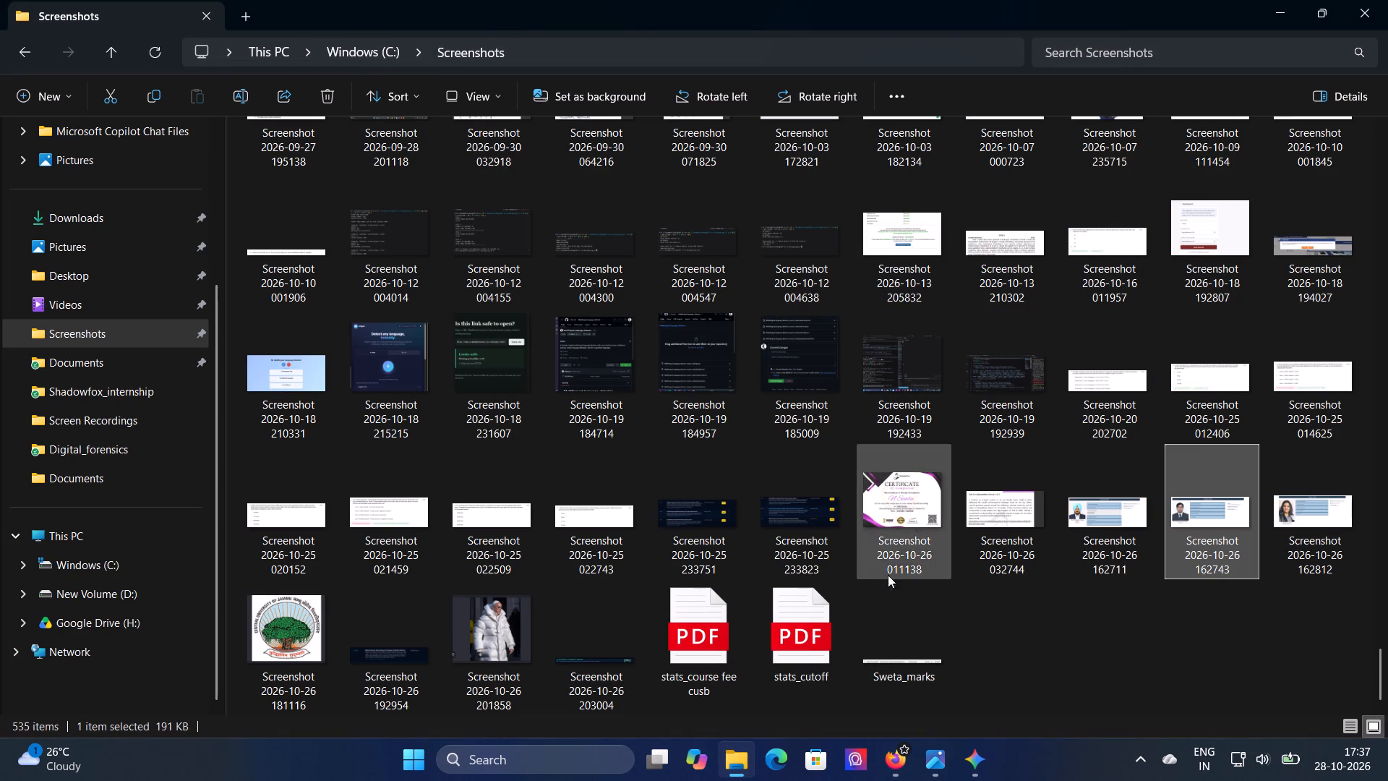
{"action": "scroll", "coordinate": [888, 575], "scroll_direction": "down", "scroll_amount": 2}
{"action": "double_click", "coordinate": [1310, 520]}
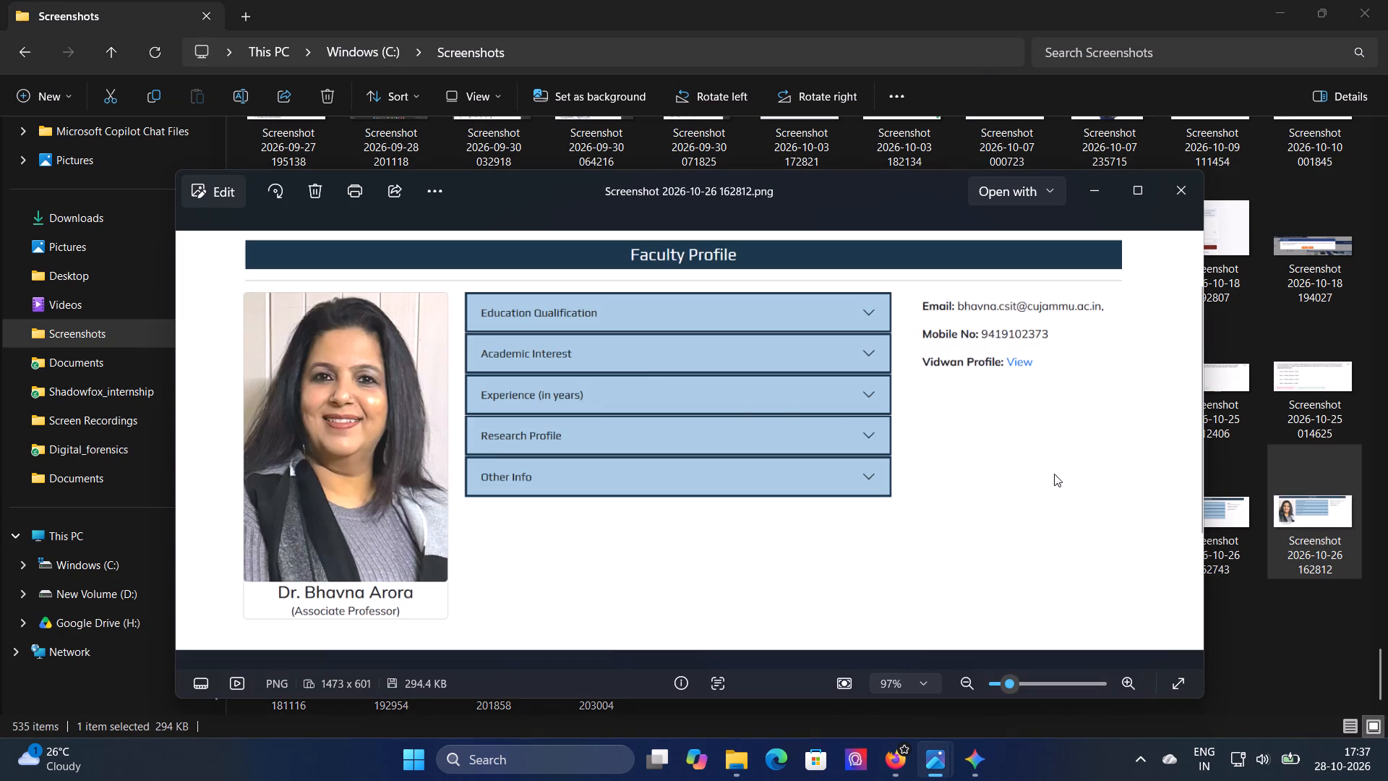
{"action": "scroll", "coordinate": [447, 534], "scroll_direction": "down", "scroll_amount": 2}
{"action": "left_click", "coordinate": [1173, 187]}
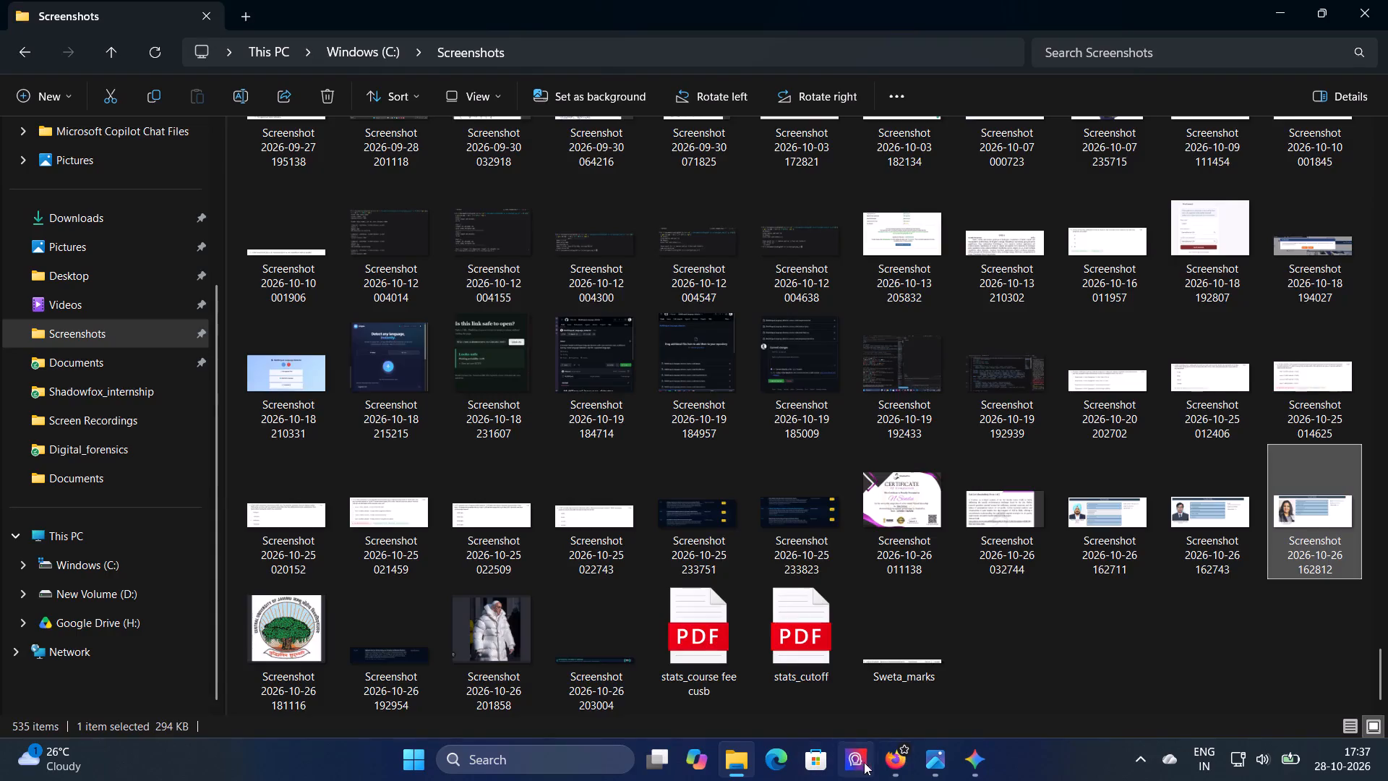
Switch to the browser and go back from the second referee's profile to the Computer Science and Information Technology department's home page.
{"action": "left_click", "coordinate": [894, 770]}
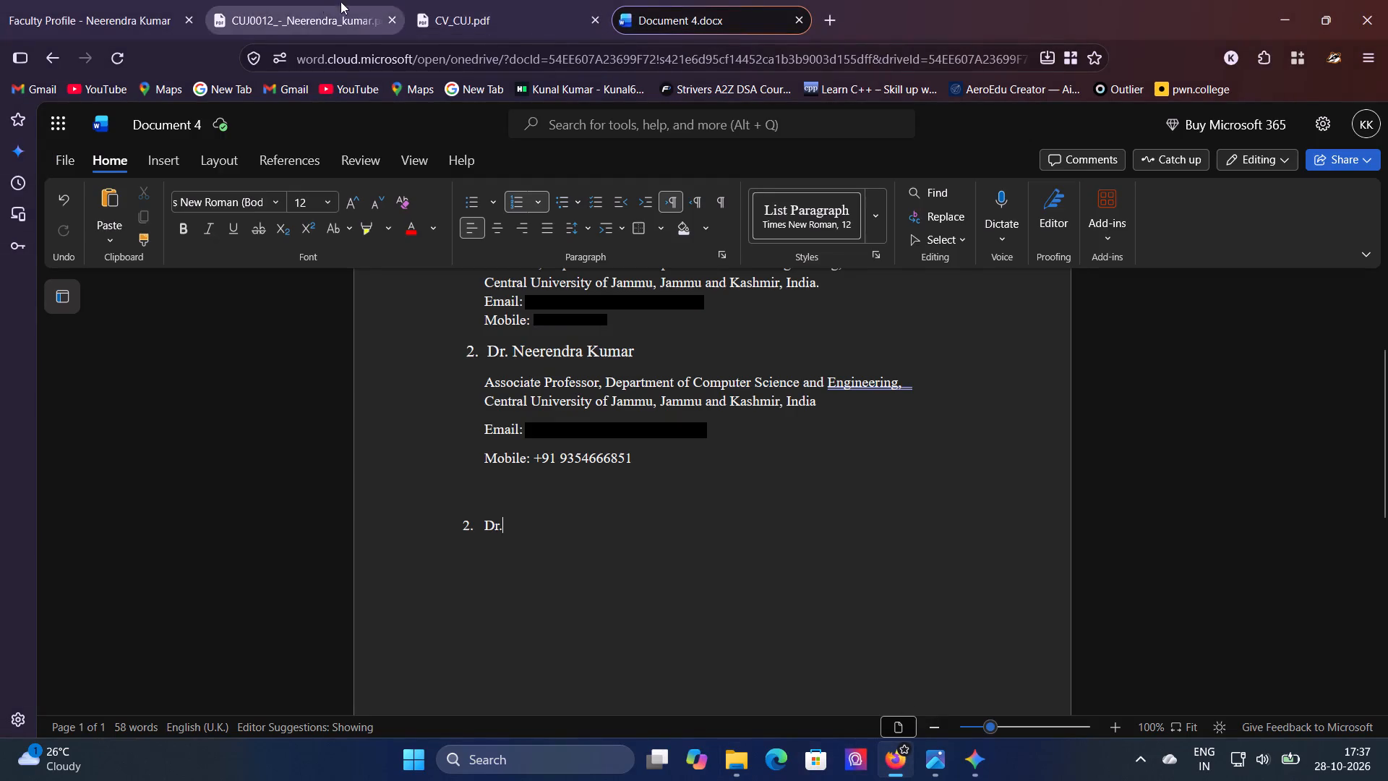
{"action": "left_click", "coordinate": [316, 1]}
{"action": "left_click", "coordinate": [132, 4]}
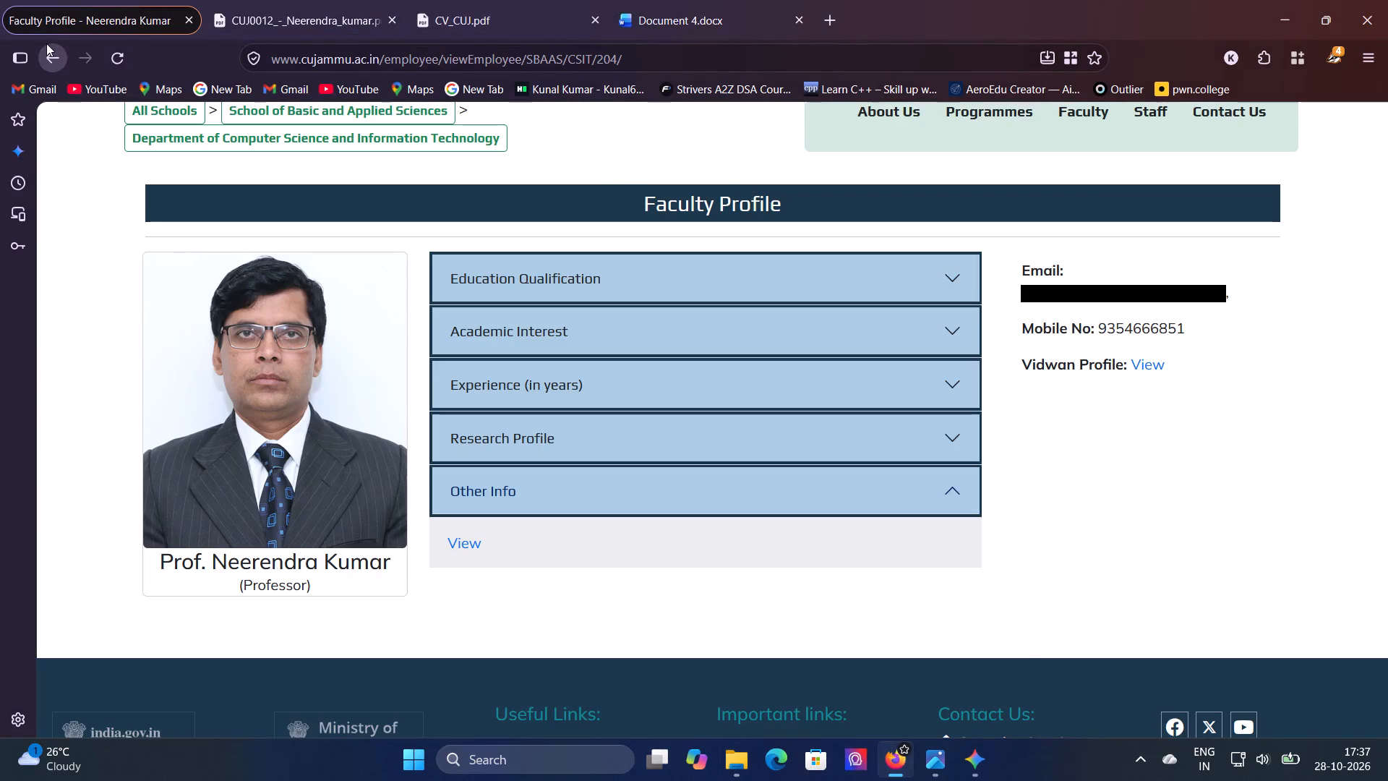
{"action": "left_click", "coordinate": [46, 50]}
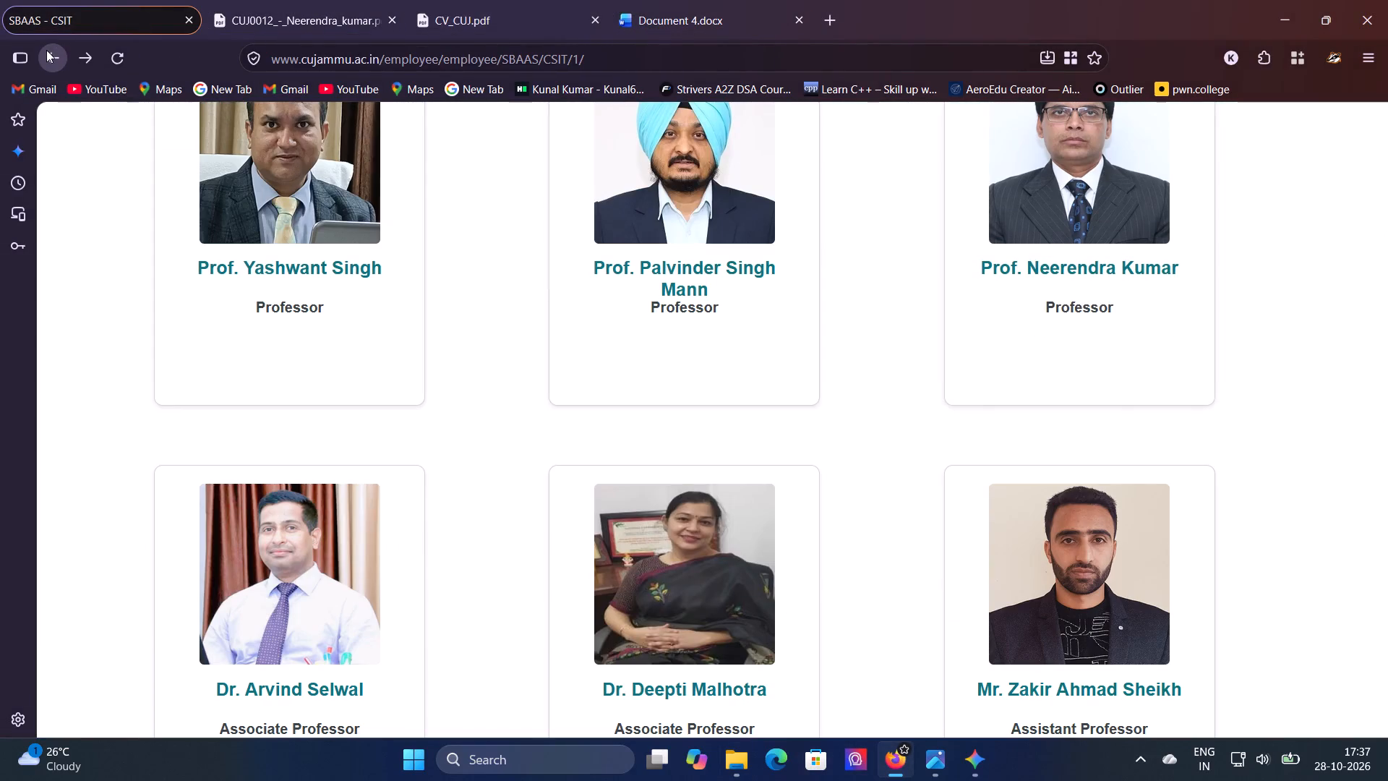
{"action": "left_click", "coordinate": [46, 50]}
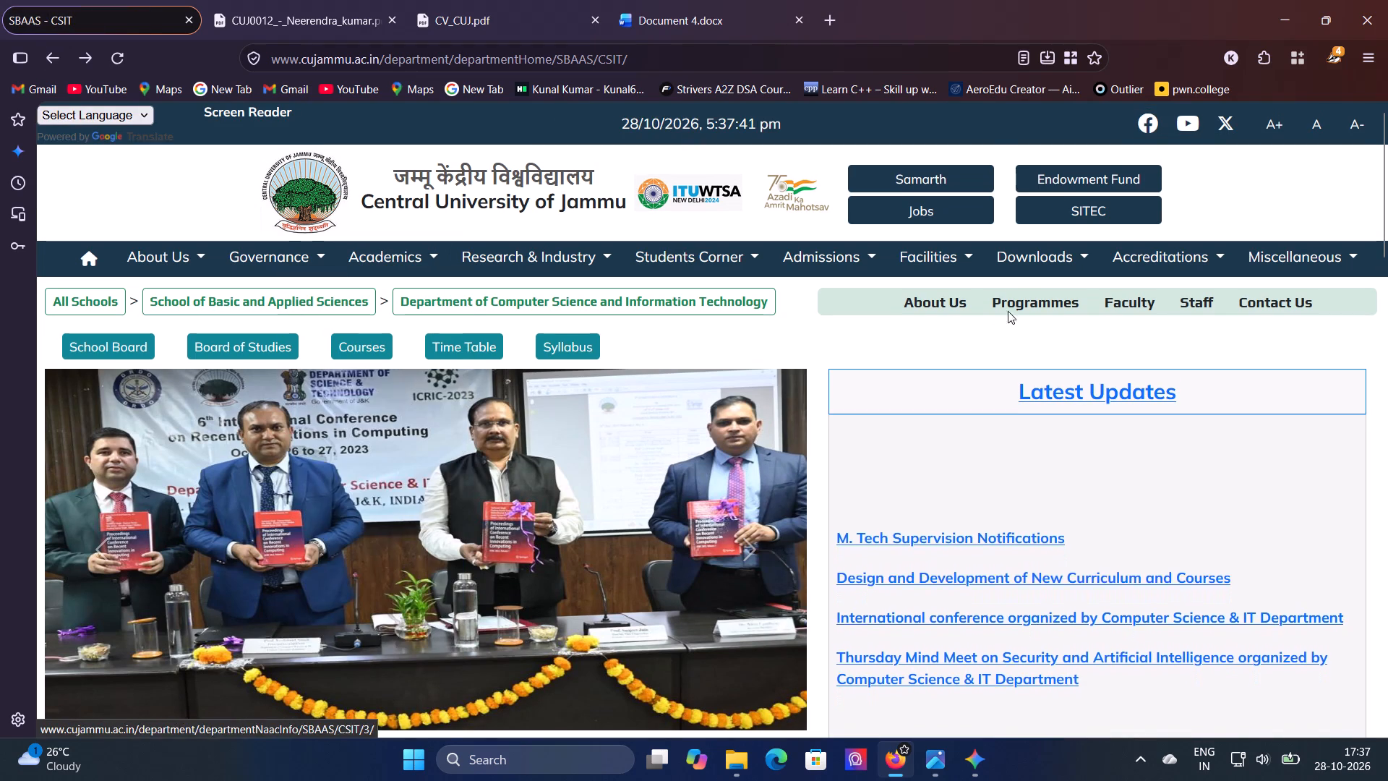
Look through the department's home page from top to bottom and back for a way to the third referee's faculty profile.
{"action": "scroll", "coordinate": [981, 357], "scroll_direction": "down", "scroll_amount": 3}
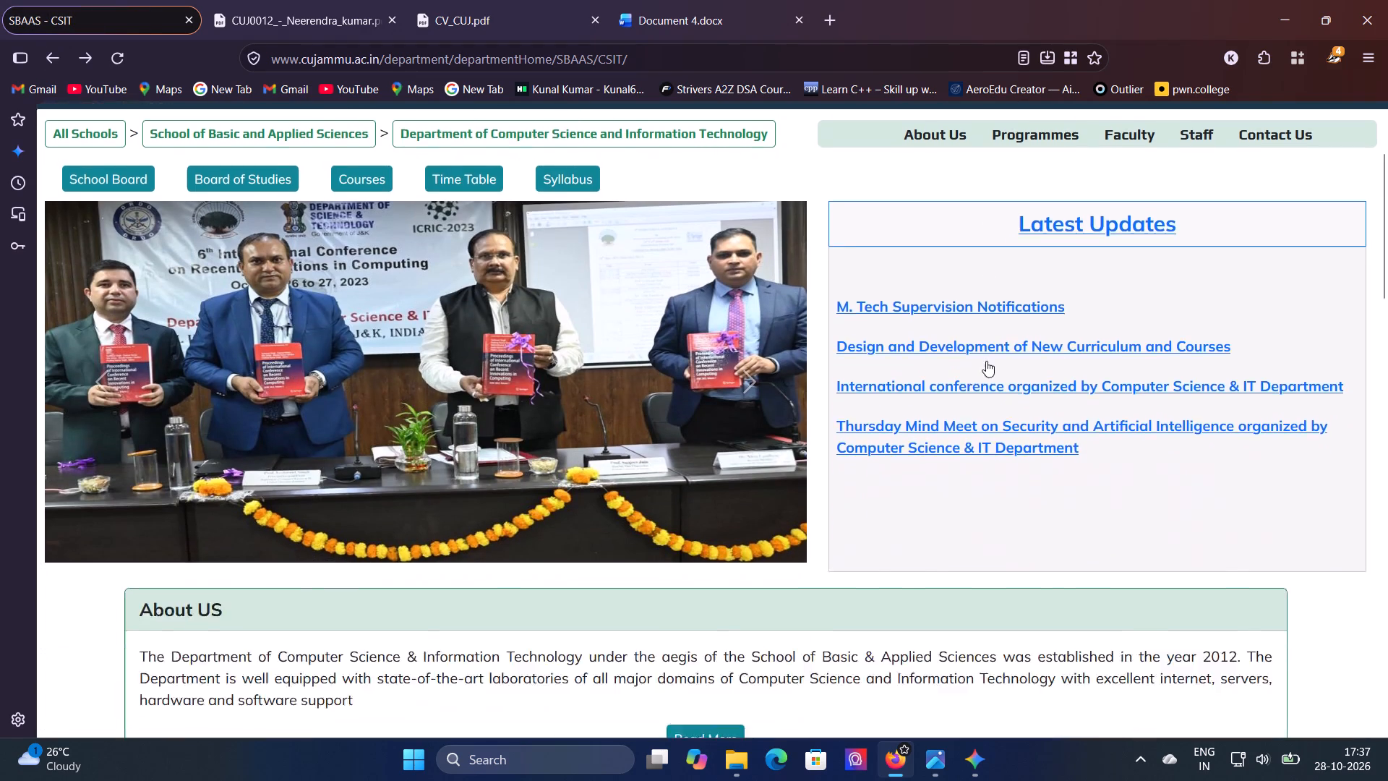
{"action": "scroll", "coordinate": [985, 401], "scroll_direction": "down", "scroll_amount": 6}
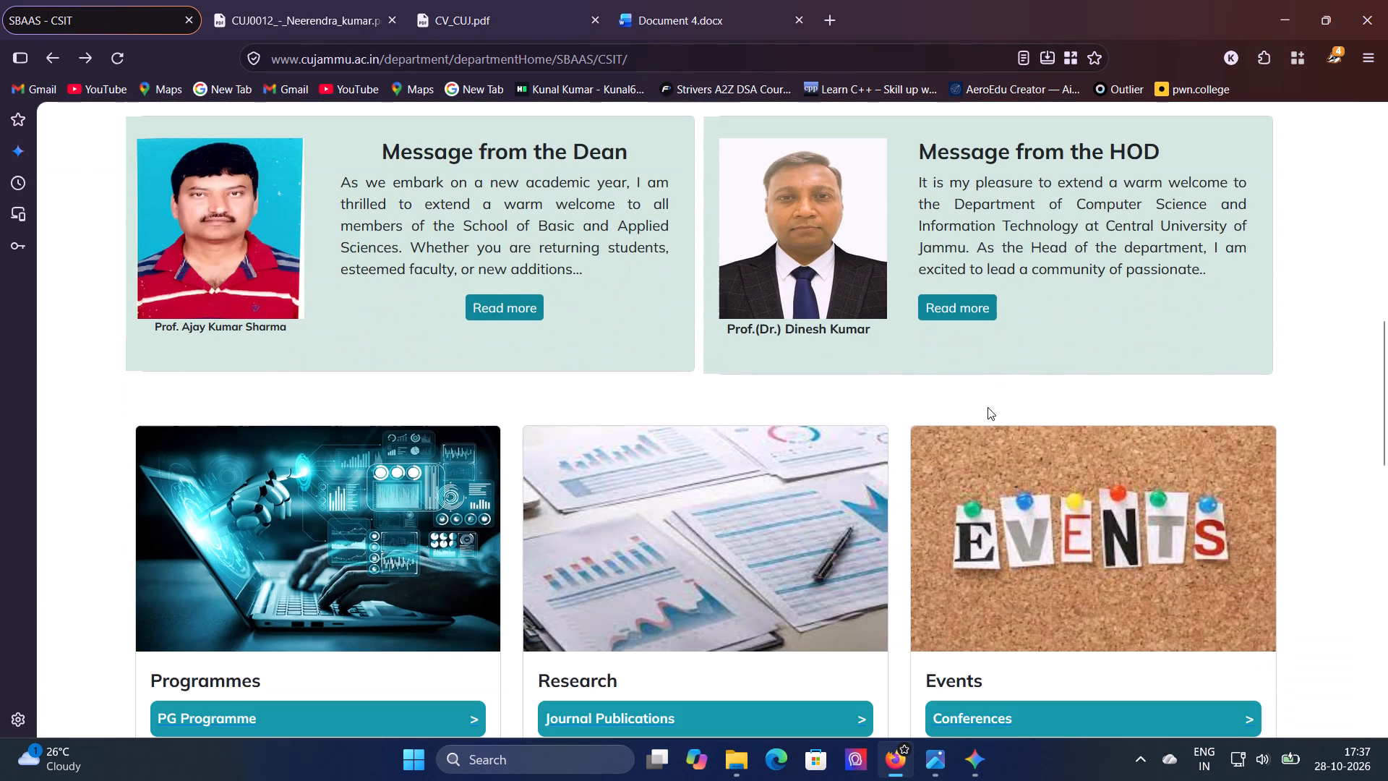
{"action": "scroll", "coordinate": [990, 407], "scroll_direction": "up", "scroll_amount": 2}
{"action": "scroll", "coordinate": [990, 407], "scroll_direction": "down", "scroll_amount": 5}
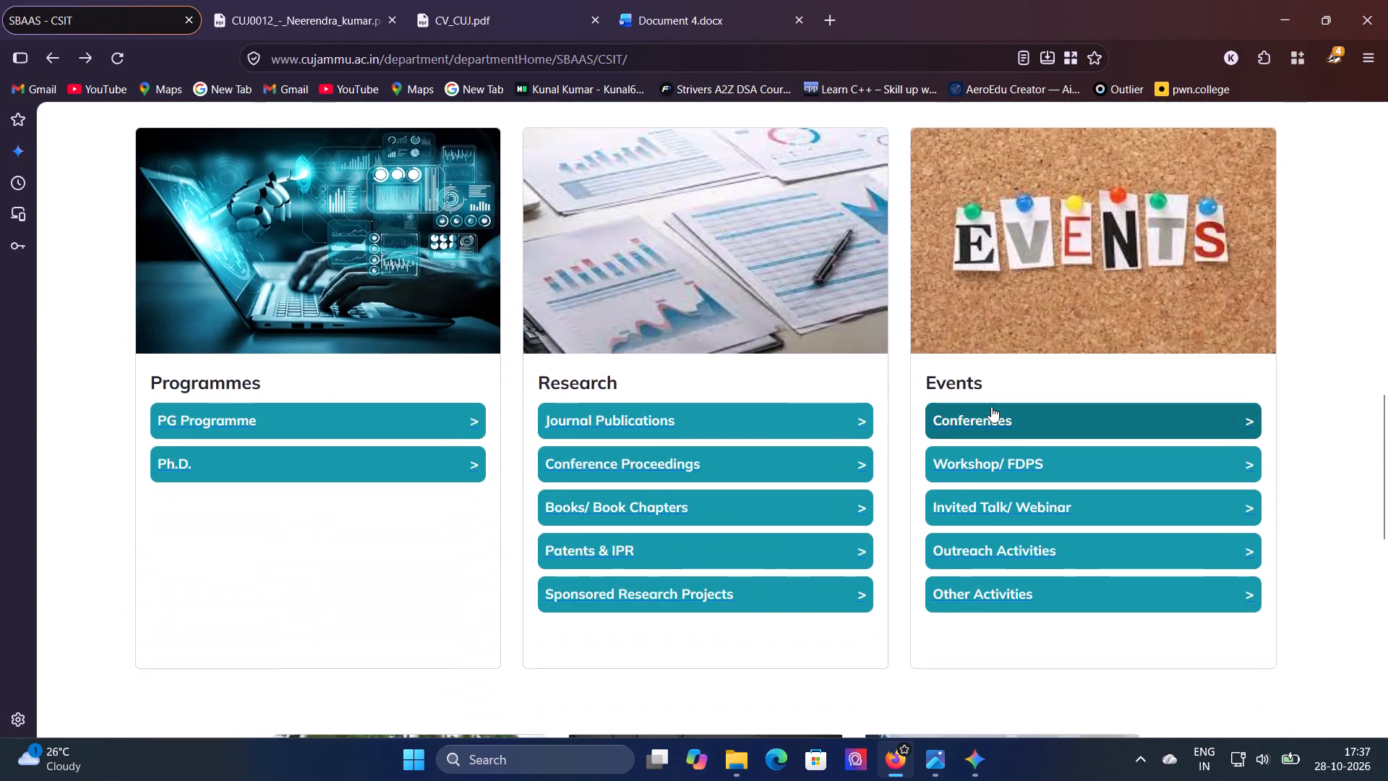
{"action": "scroll", "coordinate": [991, 406], "scroll_direction": "down", "scroll_amount": 7}
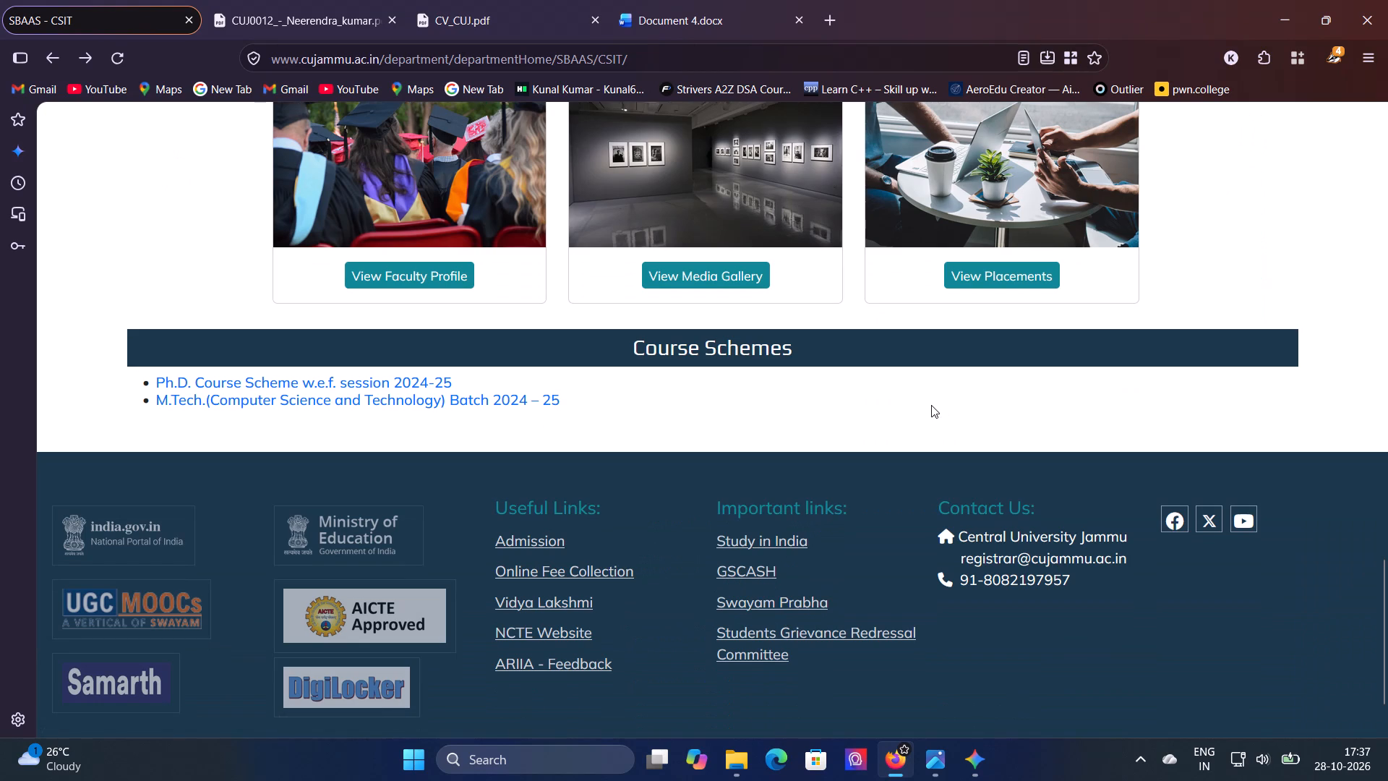
{"action": "scroll", "coordinate": [929, 401], "scroll_direction": "up", "scroll_amount": 3}
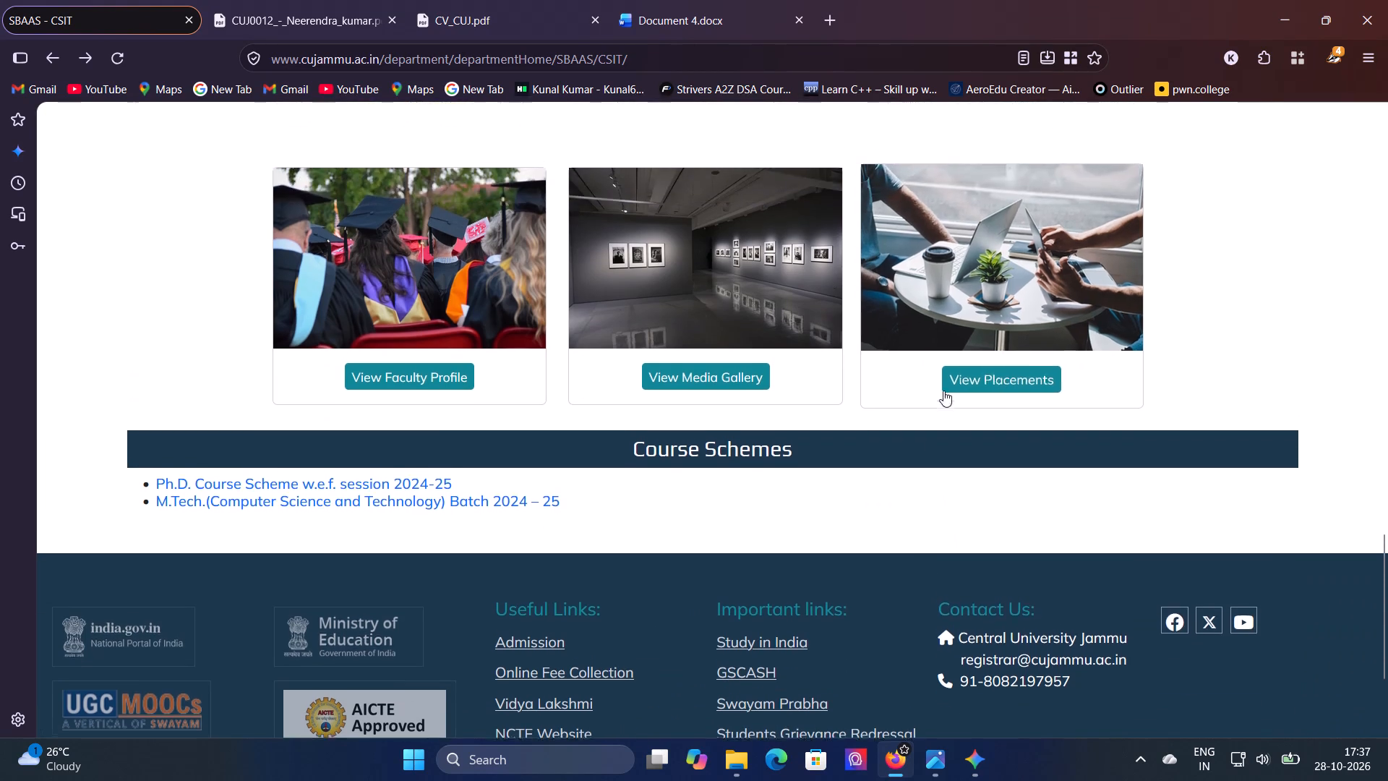
{"action": "scroll", "coordinate": [943, 390], "scroll_direction": "up", "scroll_amount": 8}
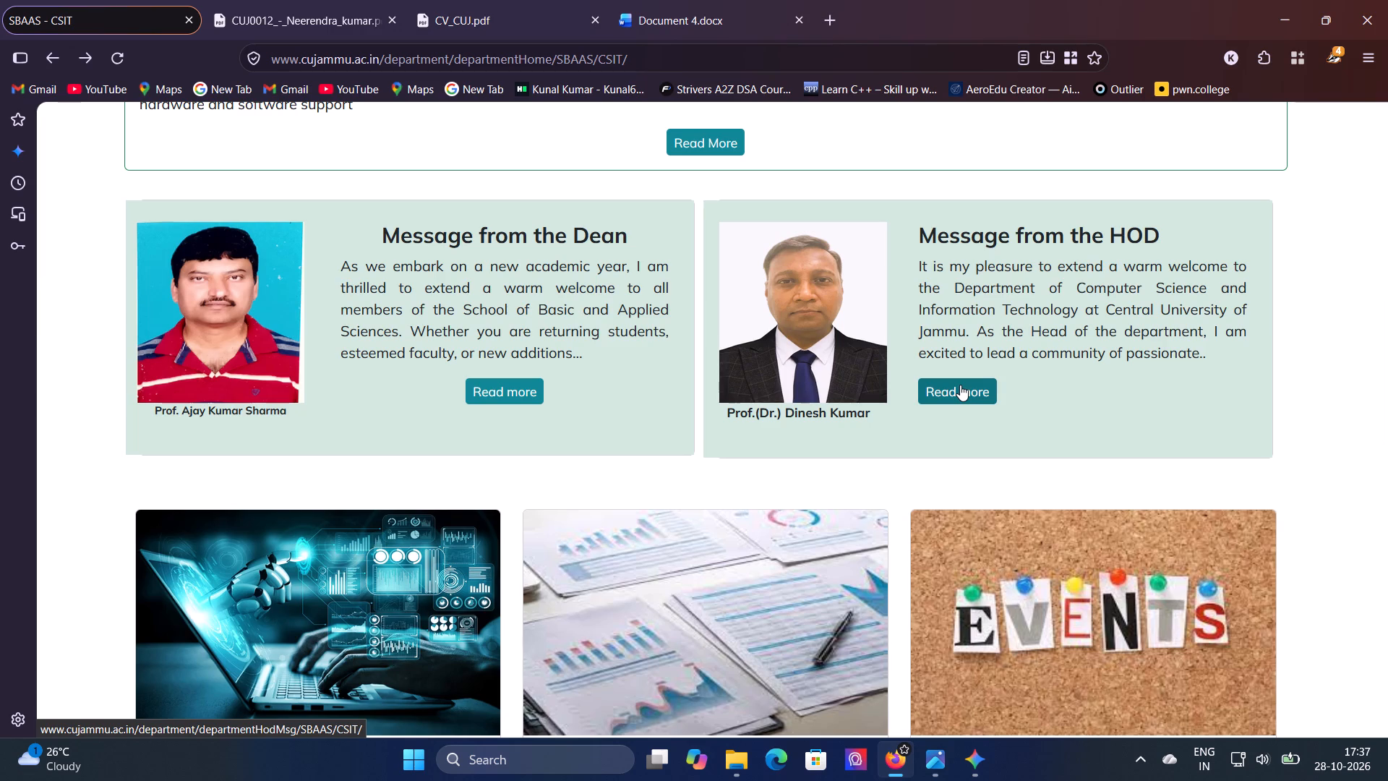
{"action": "scroll", "coordinate": [960, 385], "scroll_direction": "up", "scroll_amount": 6}
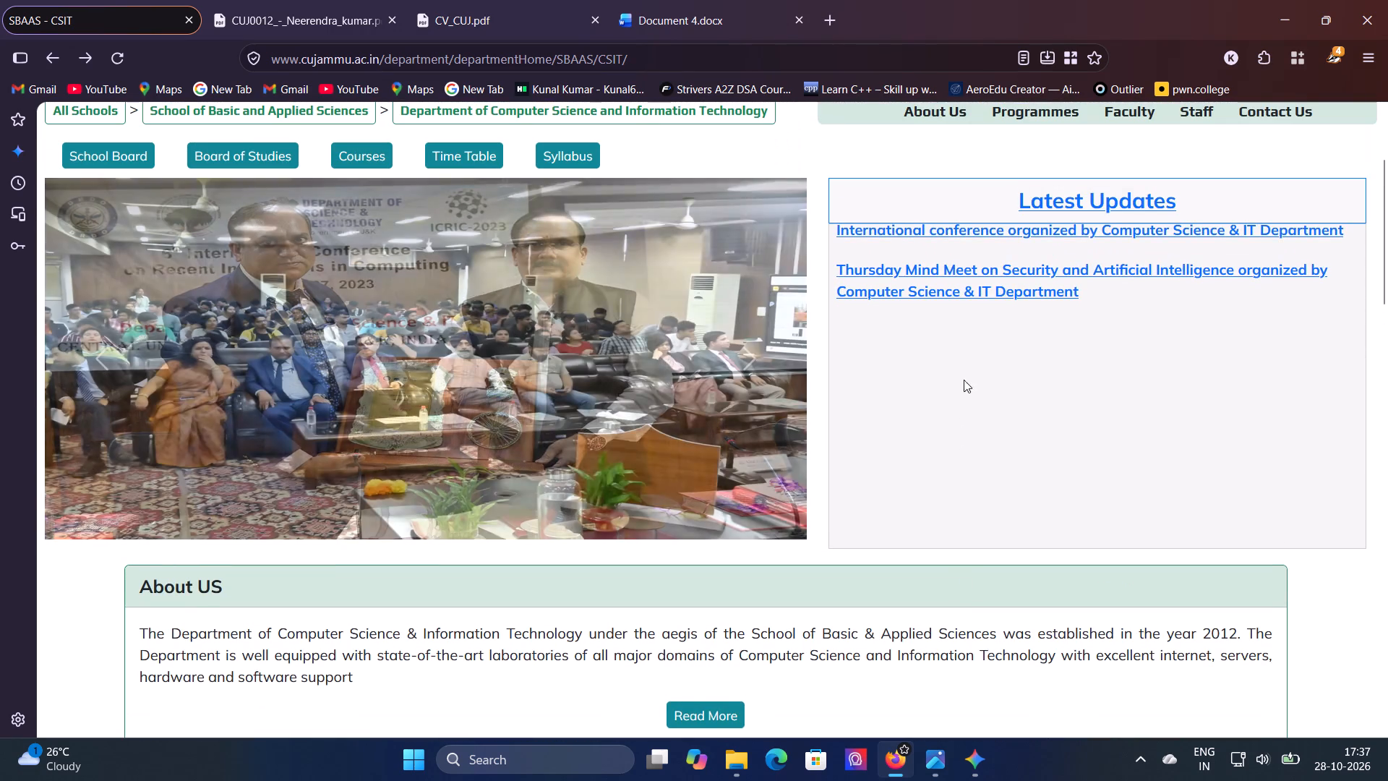
{"action": "scroll", "coordinate": [972, 371], "scroll_direction": "up", "scroll_amount": 2}
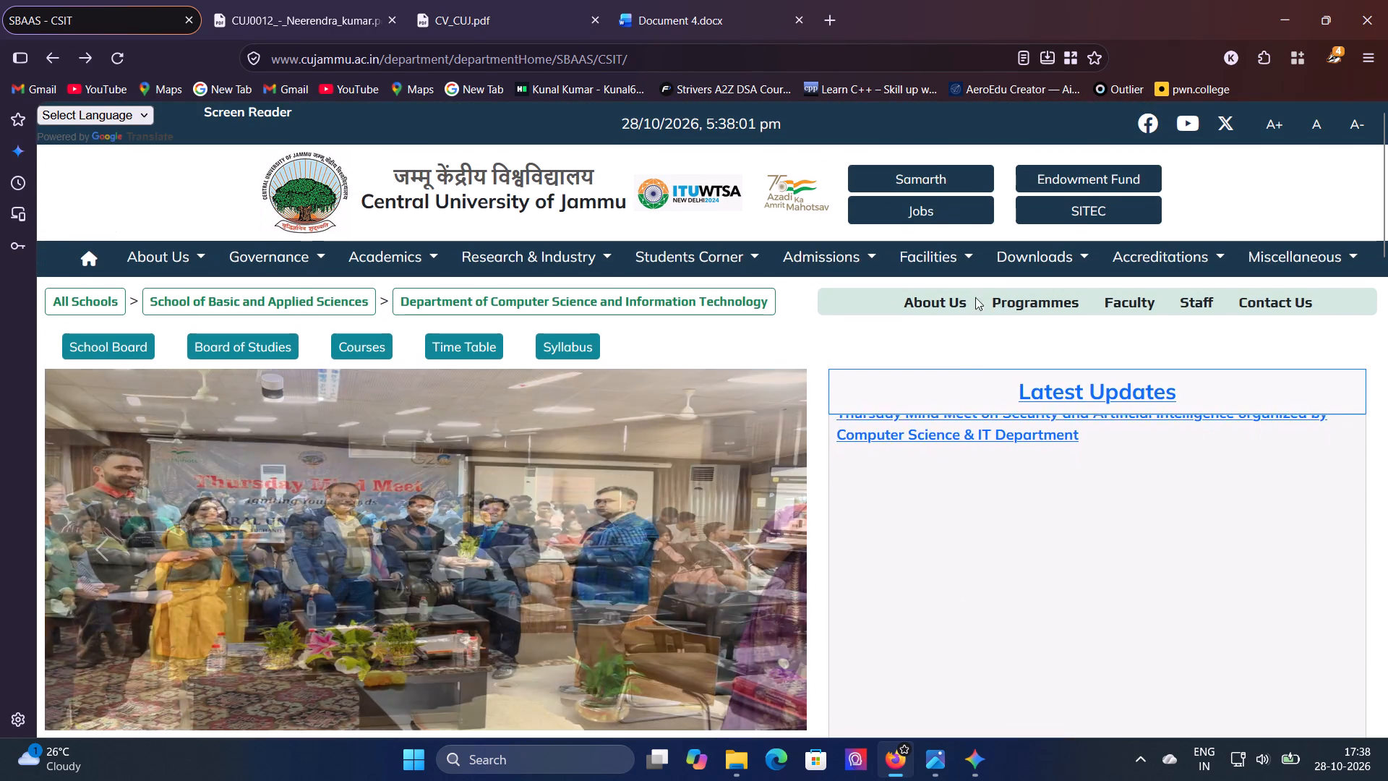
Examine the department's About Us and Programmes pages, and open its Staff page.
{"action": "left_click", "coordinate": [936, 302]}
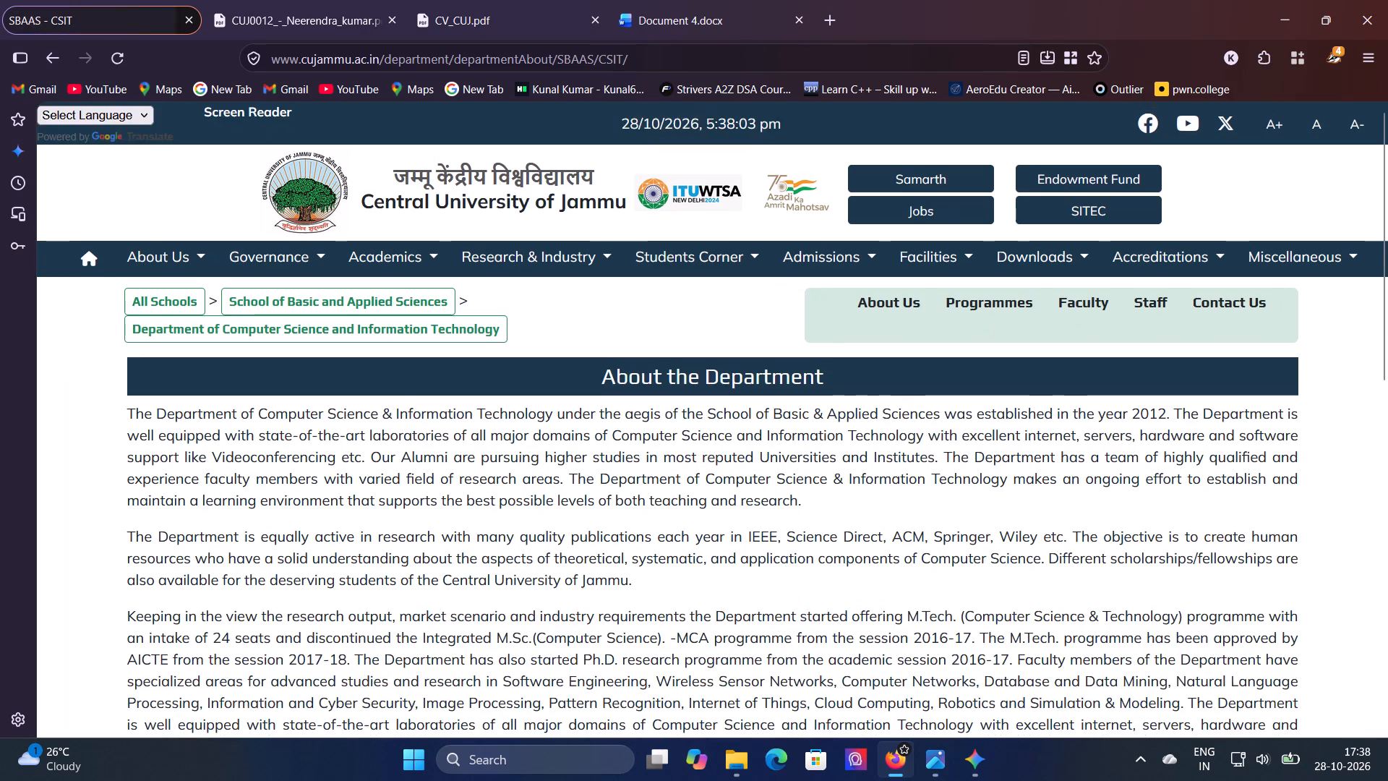
{"action": "scroll", "coordinate": [997, 421], "scroll_direction": "down", "scroll_amount": 7}
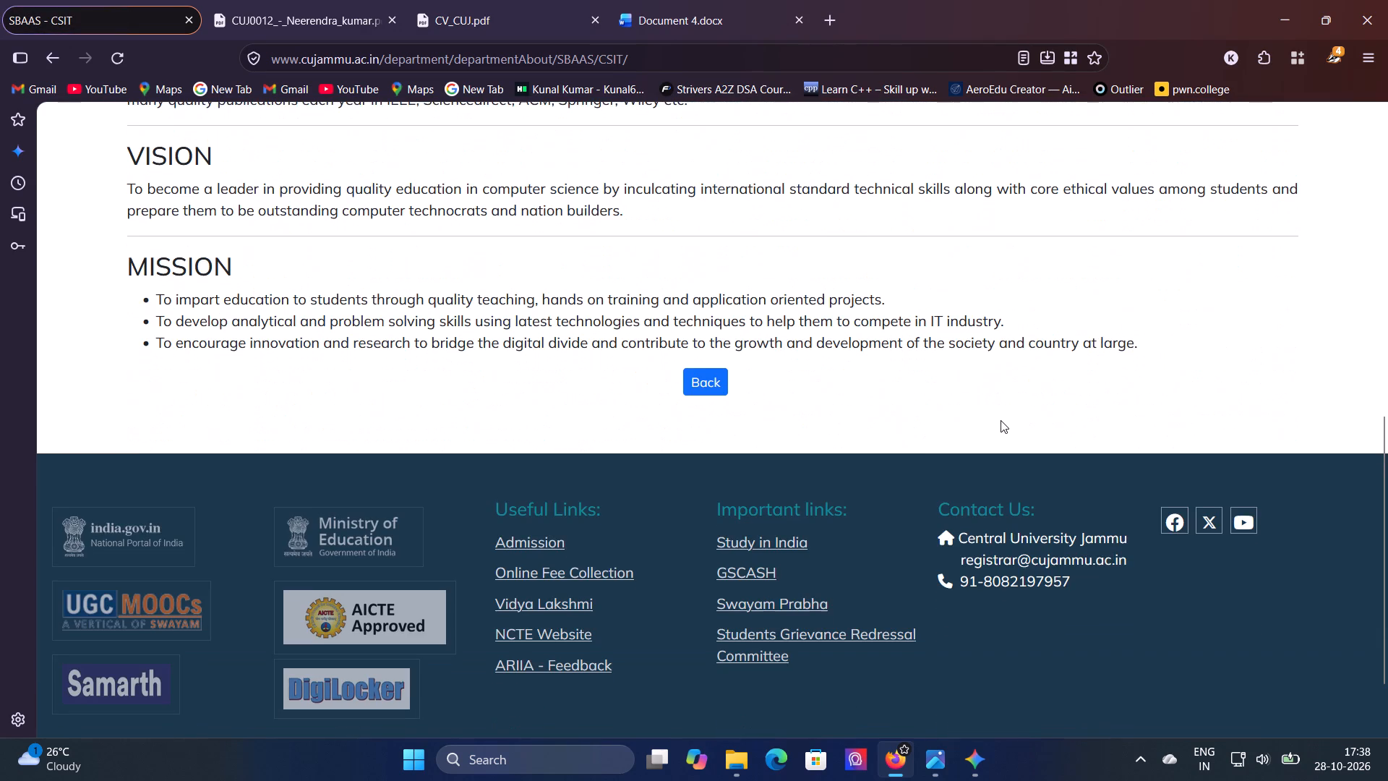
{"action": "scroll", "coordinate": [1006, 420], "scroll_direction": "up", "scroll_amount": 6}
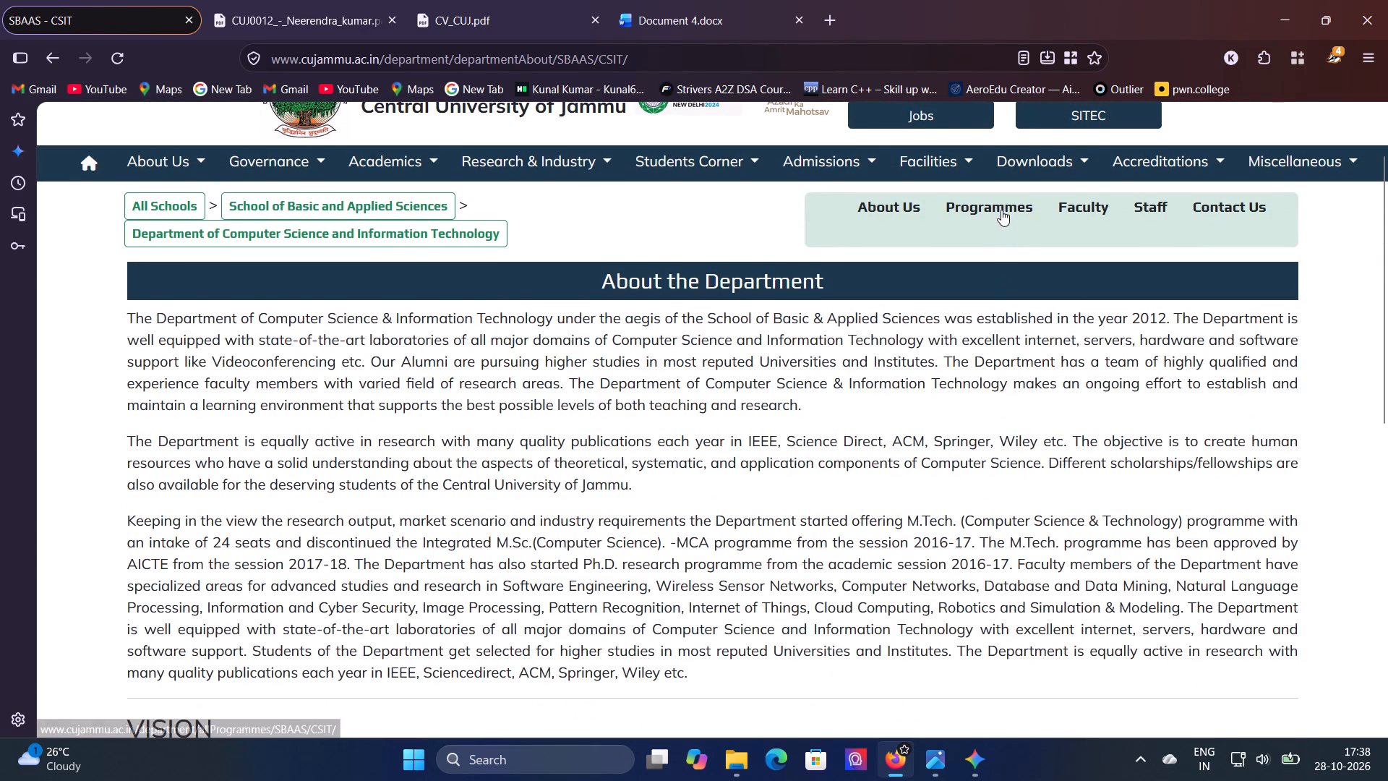
{"action": "left_click", "coordinate": [1001, 207]}
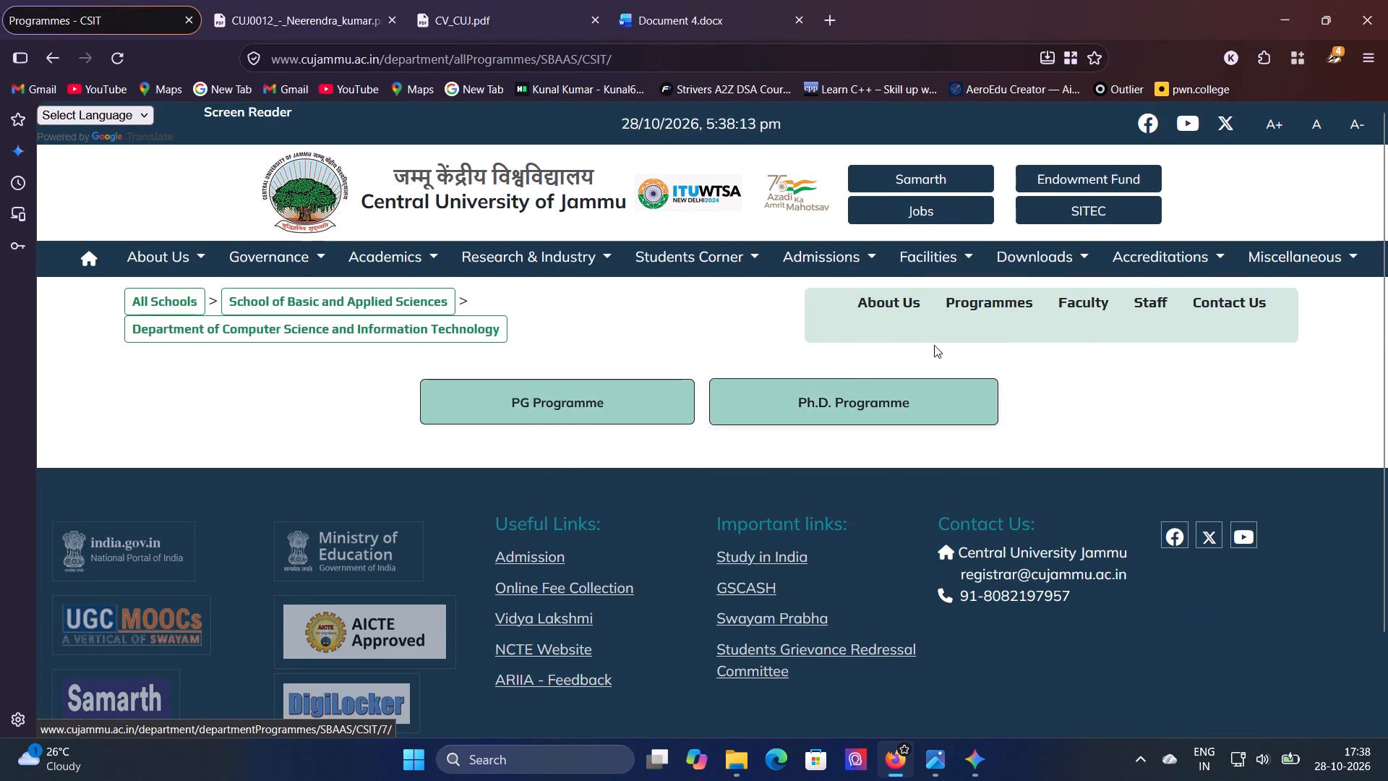
{"action": "left_click", "coordinate": [1144, 300]}
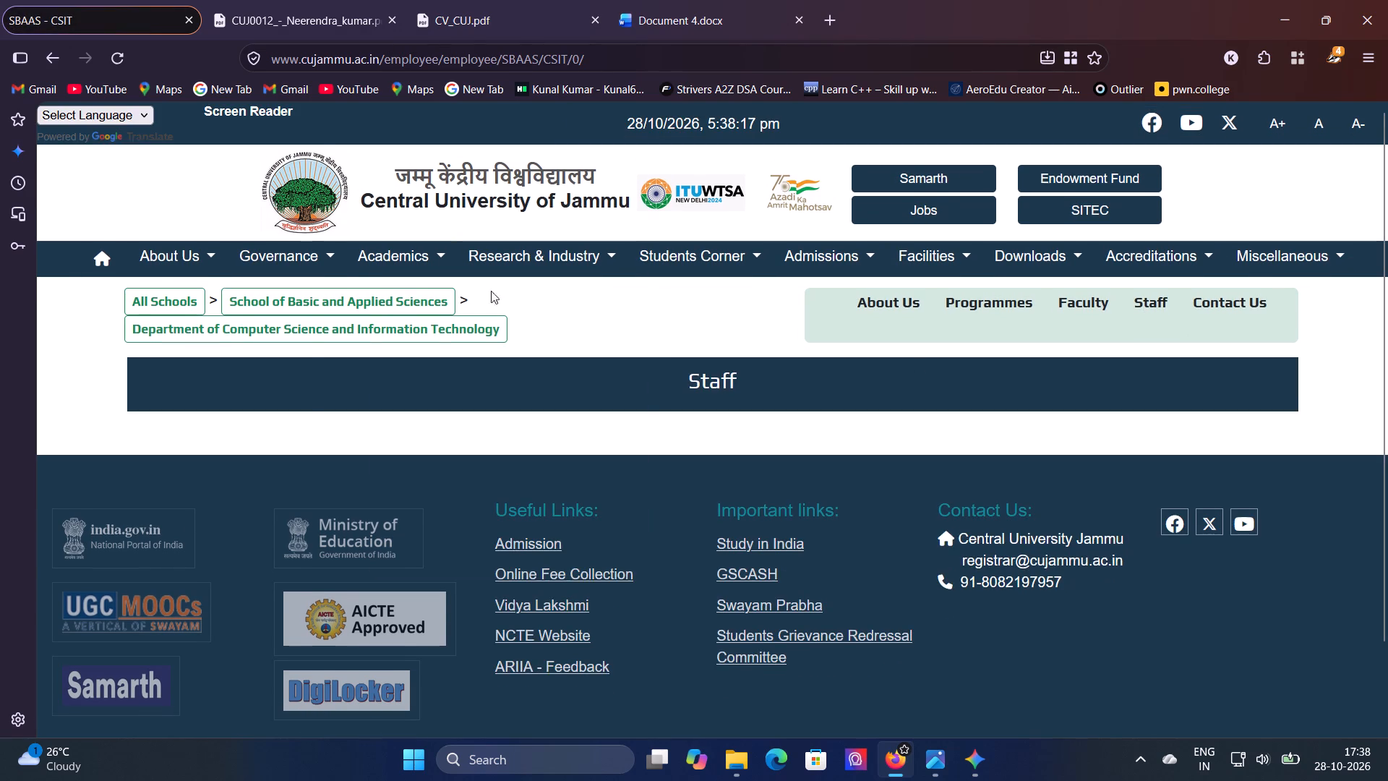
Open the faculty listing of the School of Engineering's Computer Science and Engineering department on the university website.
{"action": "left_click_drag", "start_coordinate": [52, 56], "coordinate": [57, 65]}
{"action": "left_click", "coordinate": [58, 66]}
{"action": "left_click", "coordinate": [58, 66]}
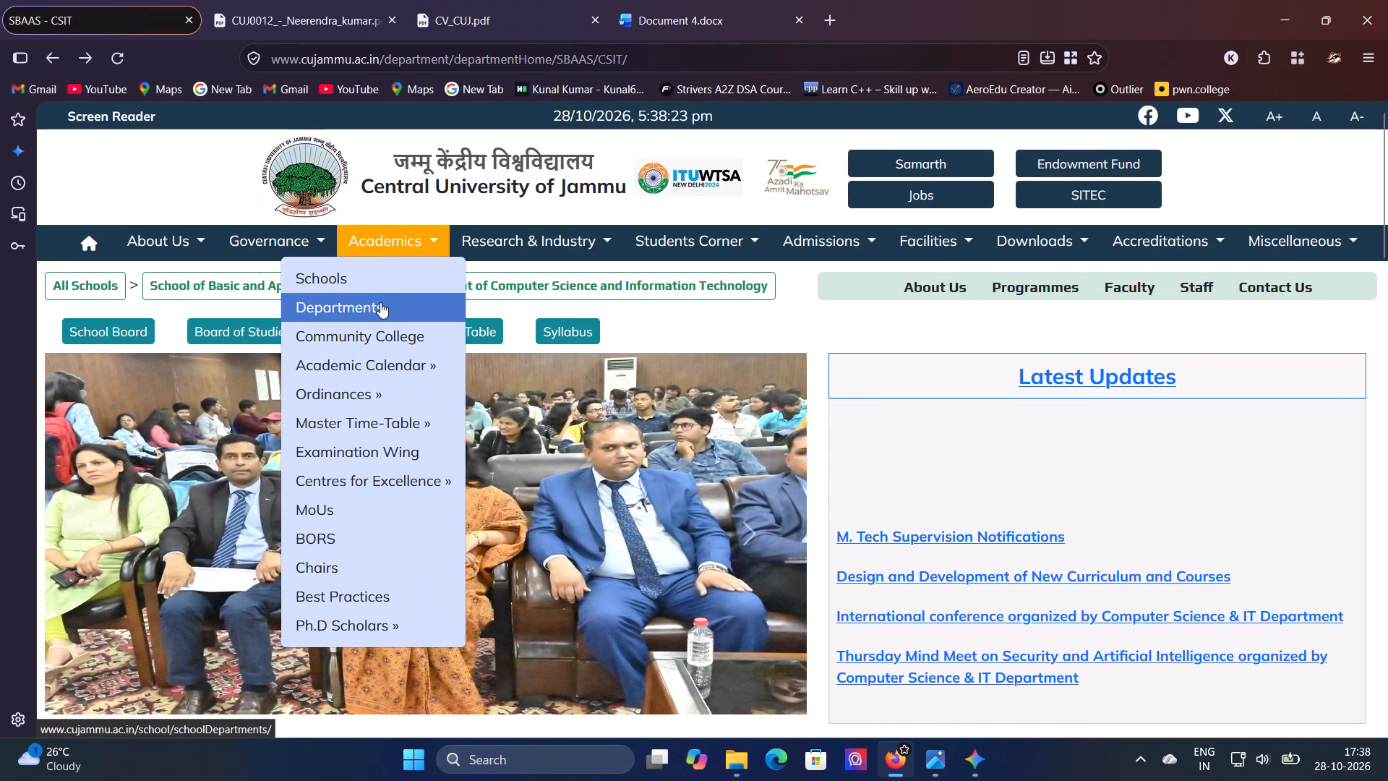
{"action": "left_click", "coordinate": [380, 302]}
{"action": "scroll", "coordinate": [525, 389], "scroll_direction": "down", "scroll_amount": 5}
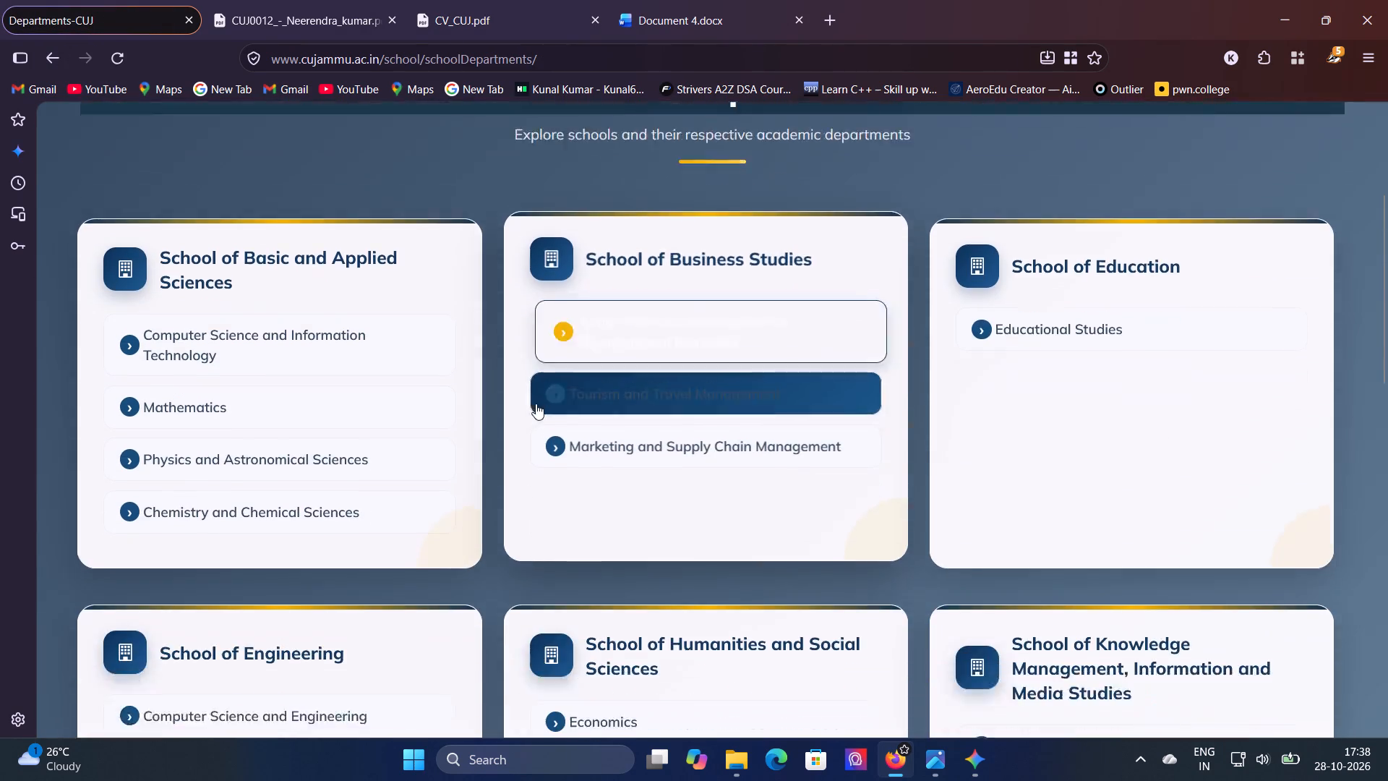
{"action": "left_click", "coordinate": [370, 486]}
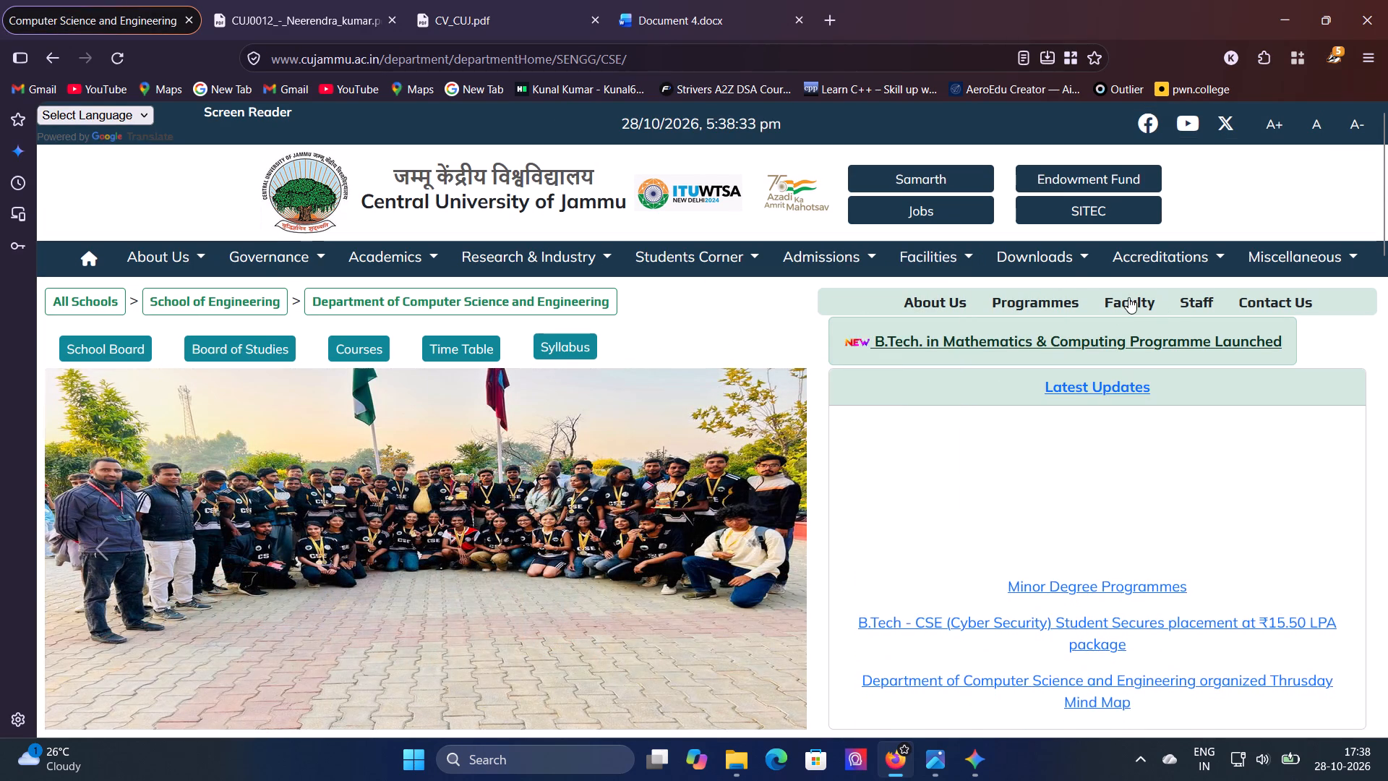
{"action": "left_click", "coordinate": [1128, 295]}
{"action": "scroll", "coordinate": [1011, 354], "scroll_direction": "down", "scroll_amount": 2}
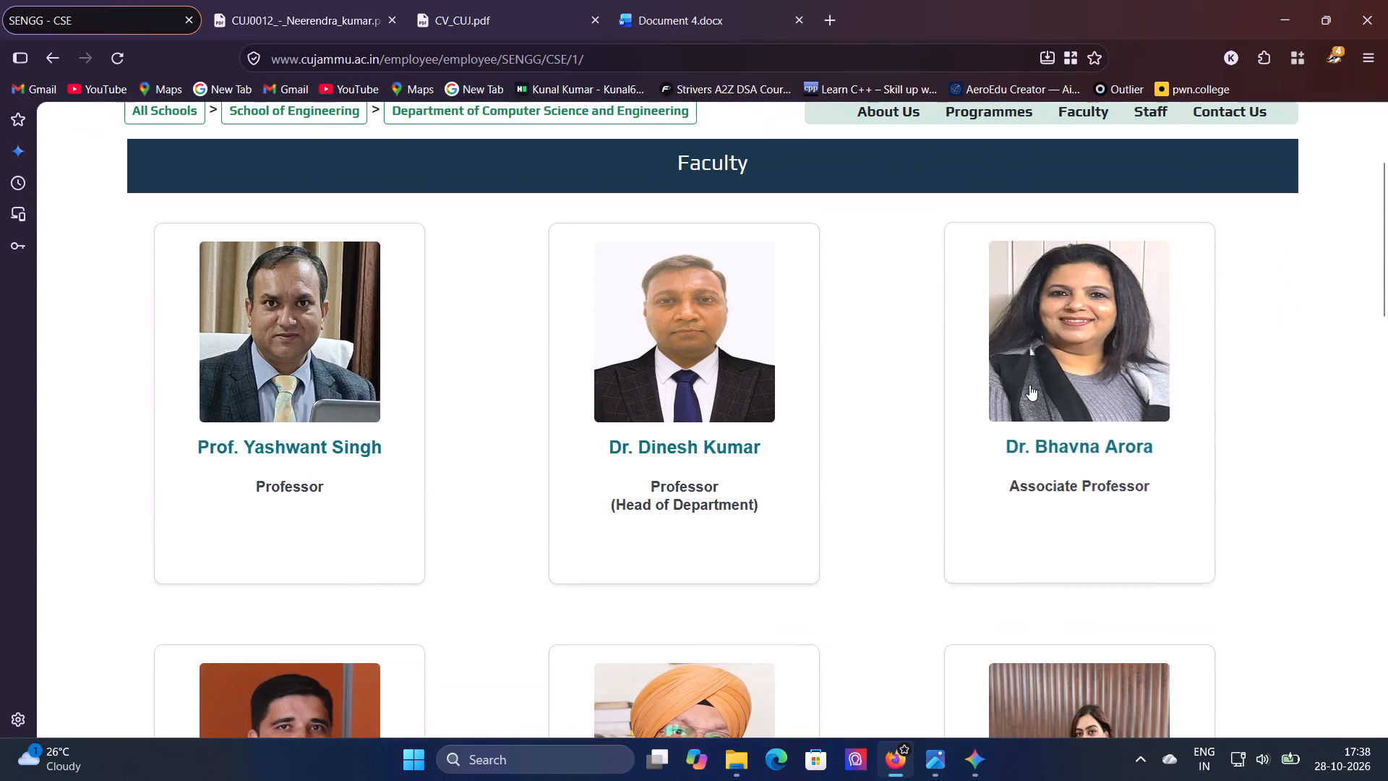
Examine the female Associate Professor's faculty profile, checking her contact details, Other Info section and Vidwan profile link.
{"action": "left_click", "coordinate": [1079, 416]}
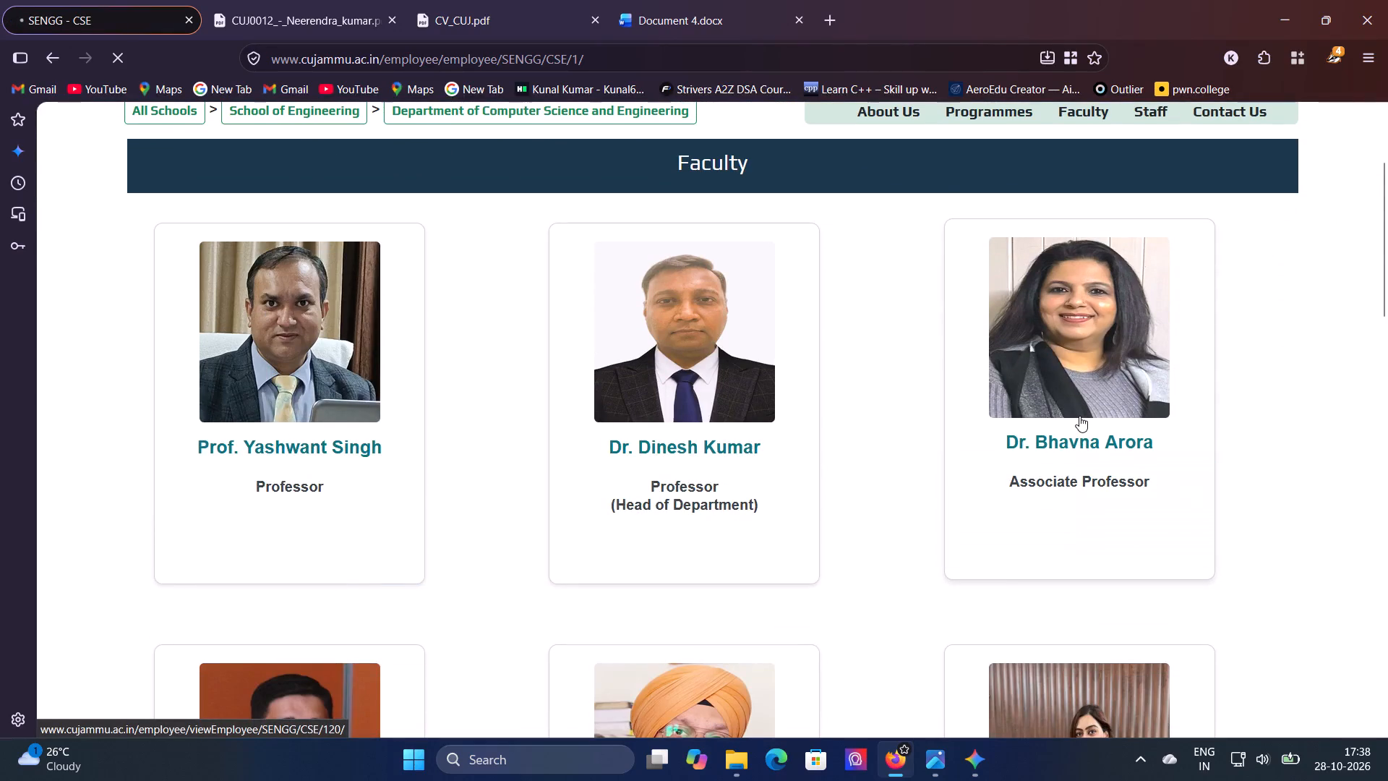
{"action": "scroll", "coordinate": [1034, 464], "scroll_direction": "down", "scroll_amount": 3}
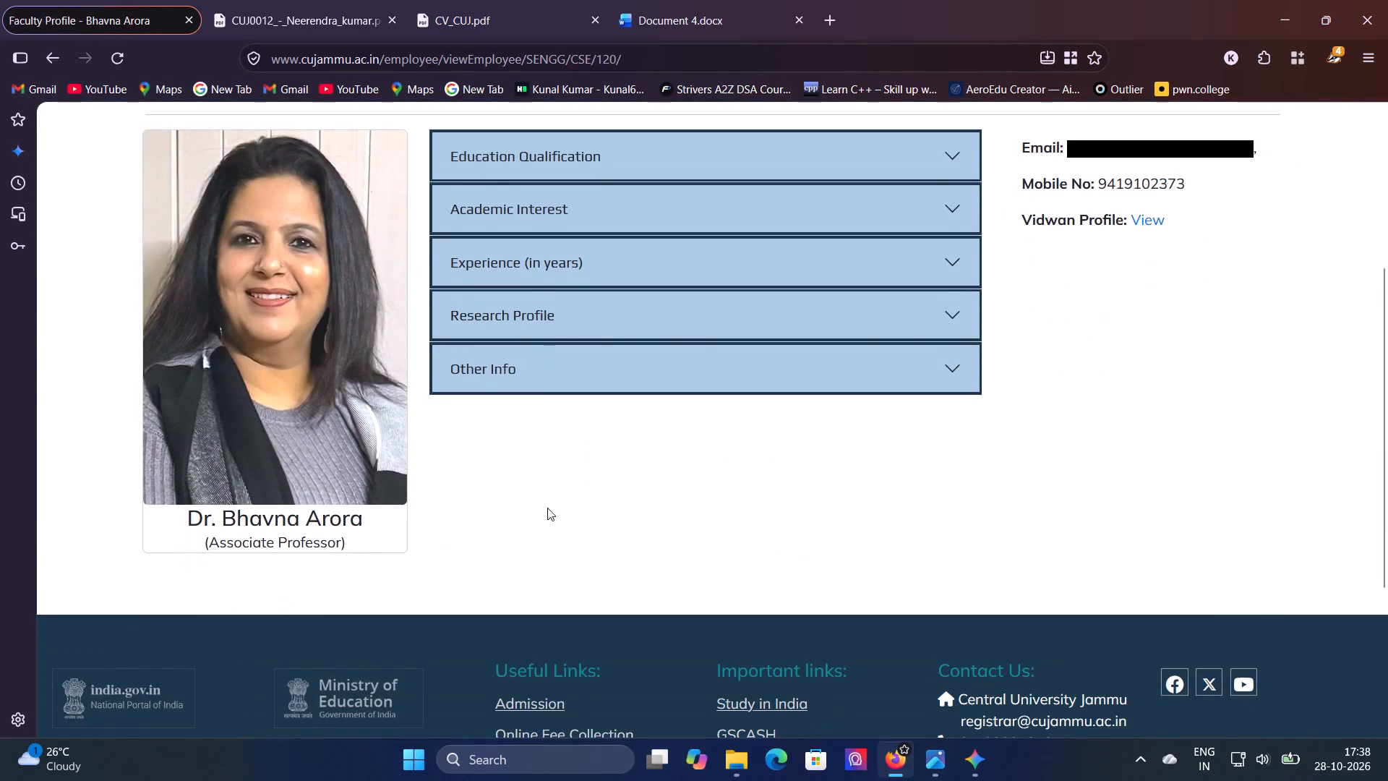
{"action": "left_click", "coordinate": [951, 369]}
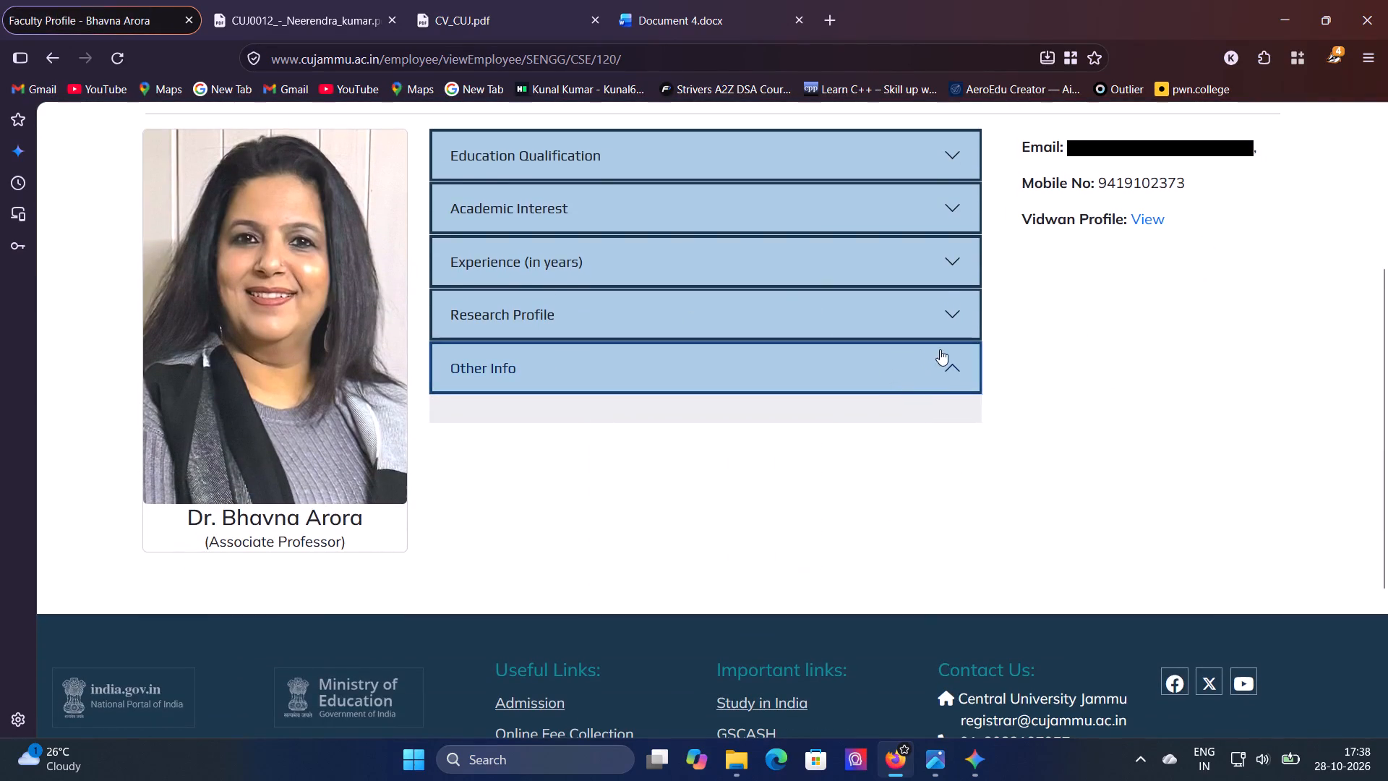
{"action": "left_click", "coordinate": [948, 367]}
{"action": "left_click", "coordinate": [1154, 218]}
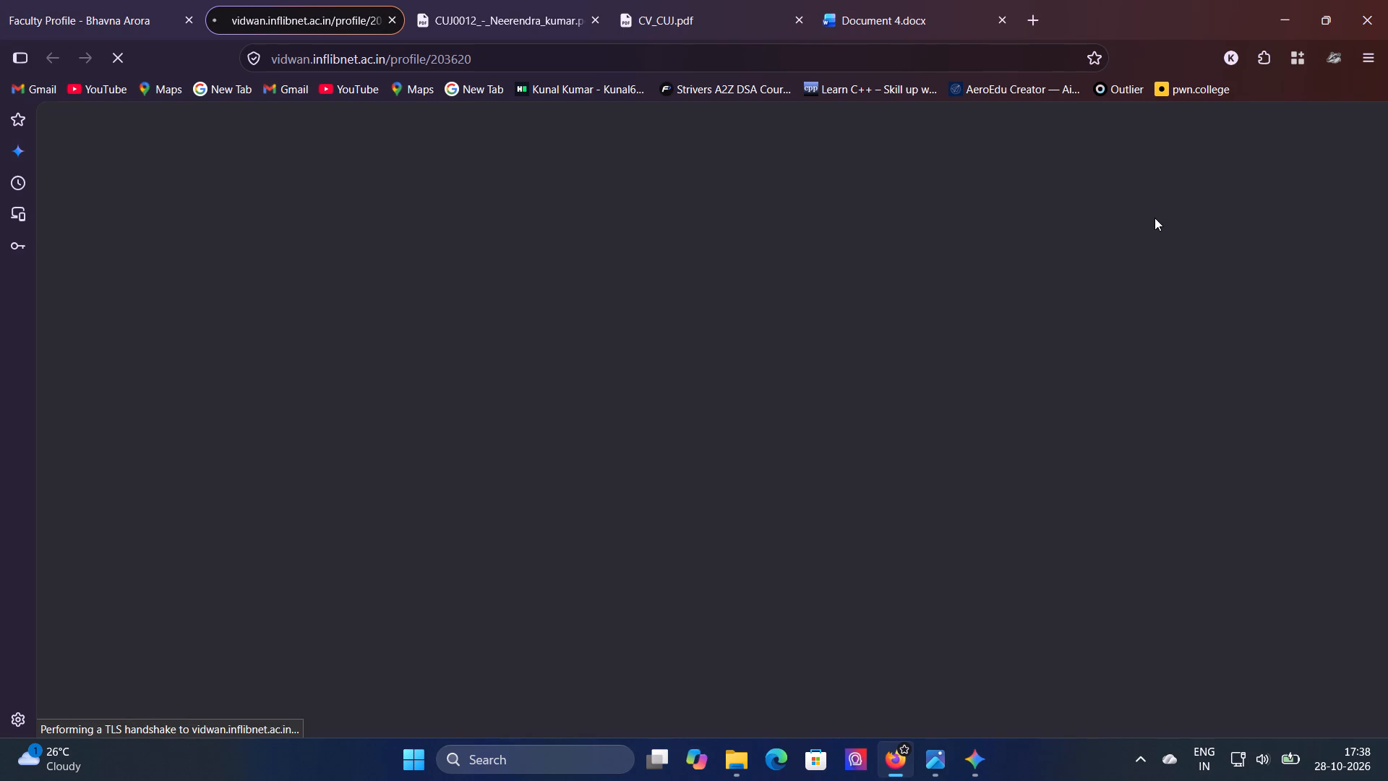
{"action": "left_click", "coordinate": [392, 22]}
In the Word document, complete the third referee's entry after "Dr." with the Associate Professor's first name and surname.
{"action": "left_click", "coordinate": [694, 9]}
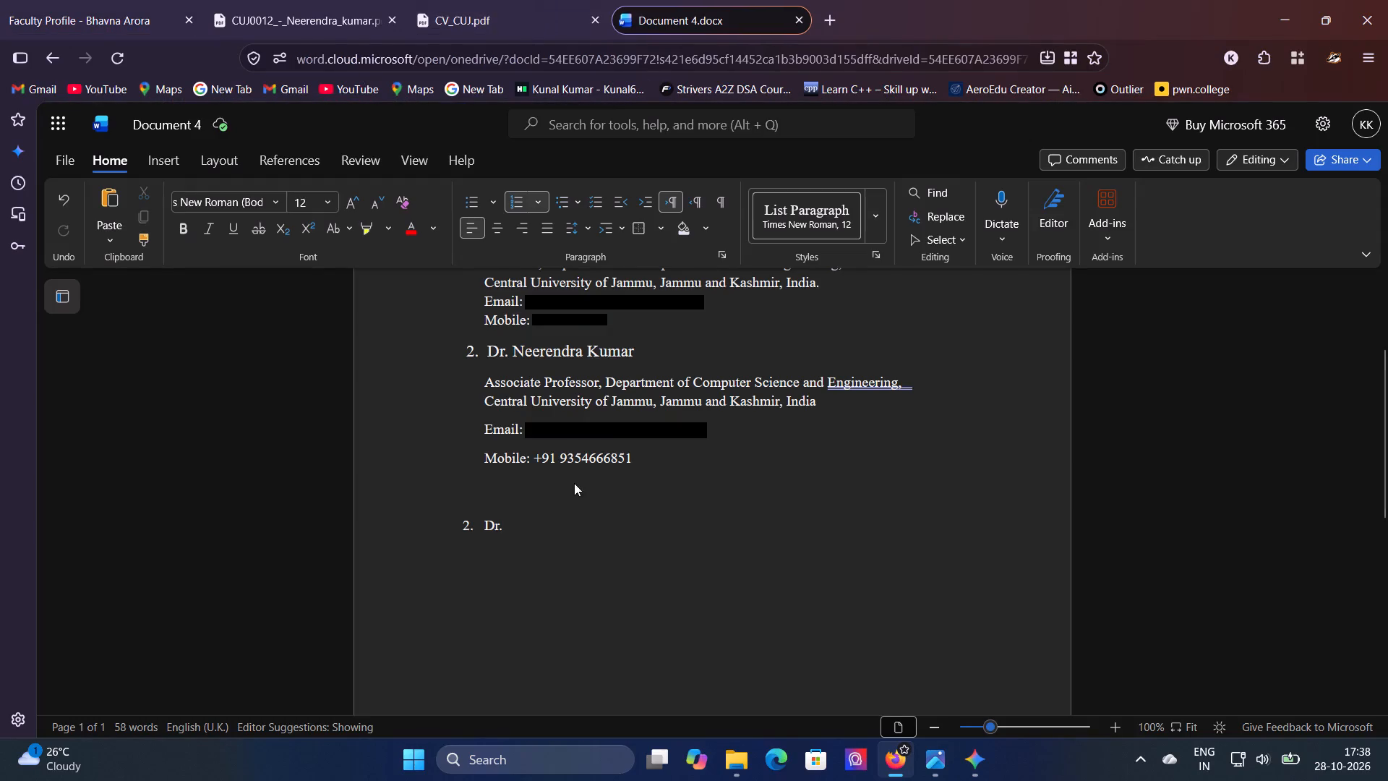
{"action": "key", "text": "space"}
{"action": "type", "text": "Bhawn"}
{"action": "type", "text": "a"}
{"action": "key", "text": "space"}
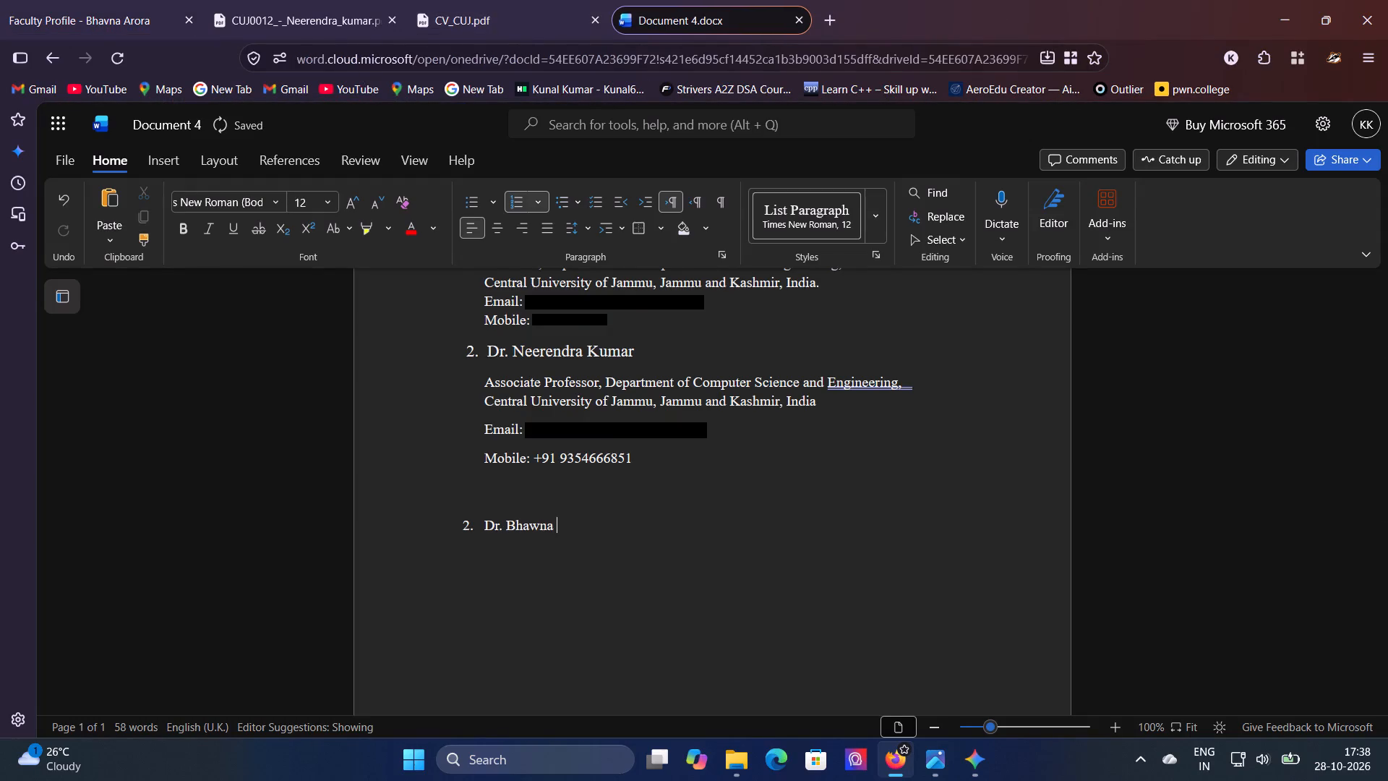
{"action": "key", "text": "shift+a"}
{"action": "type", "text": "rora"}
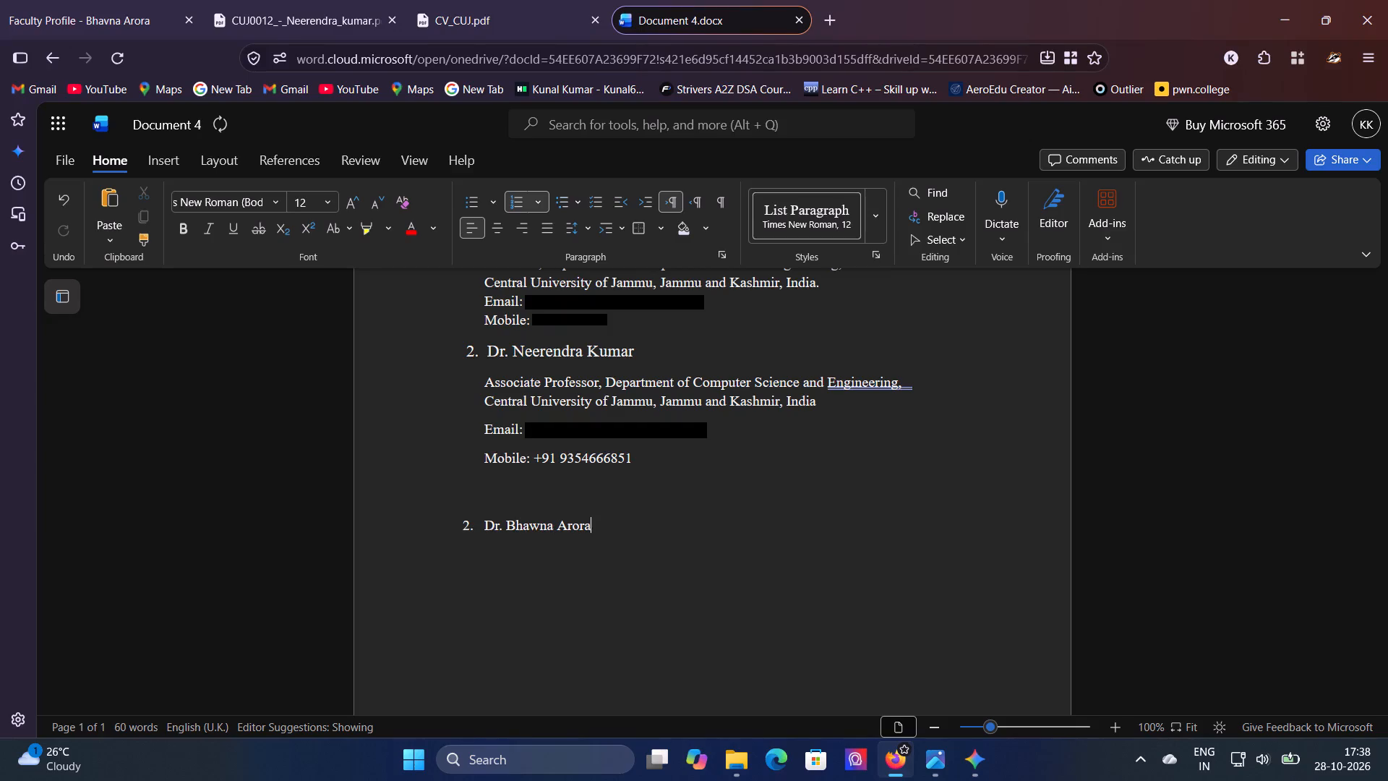
Add an unnumbered line below the third referee's name and indent it with spaces.
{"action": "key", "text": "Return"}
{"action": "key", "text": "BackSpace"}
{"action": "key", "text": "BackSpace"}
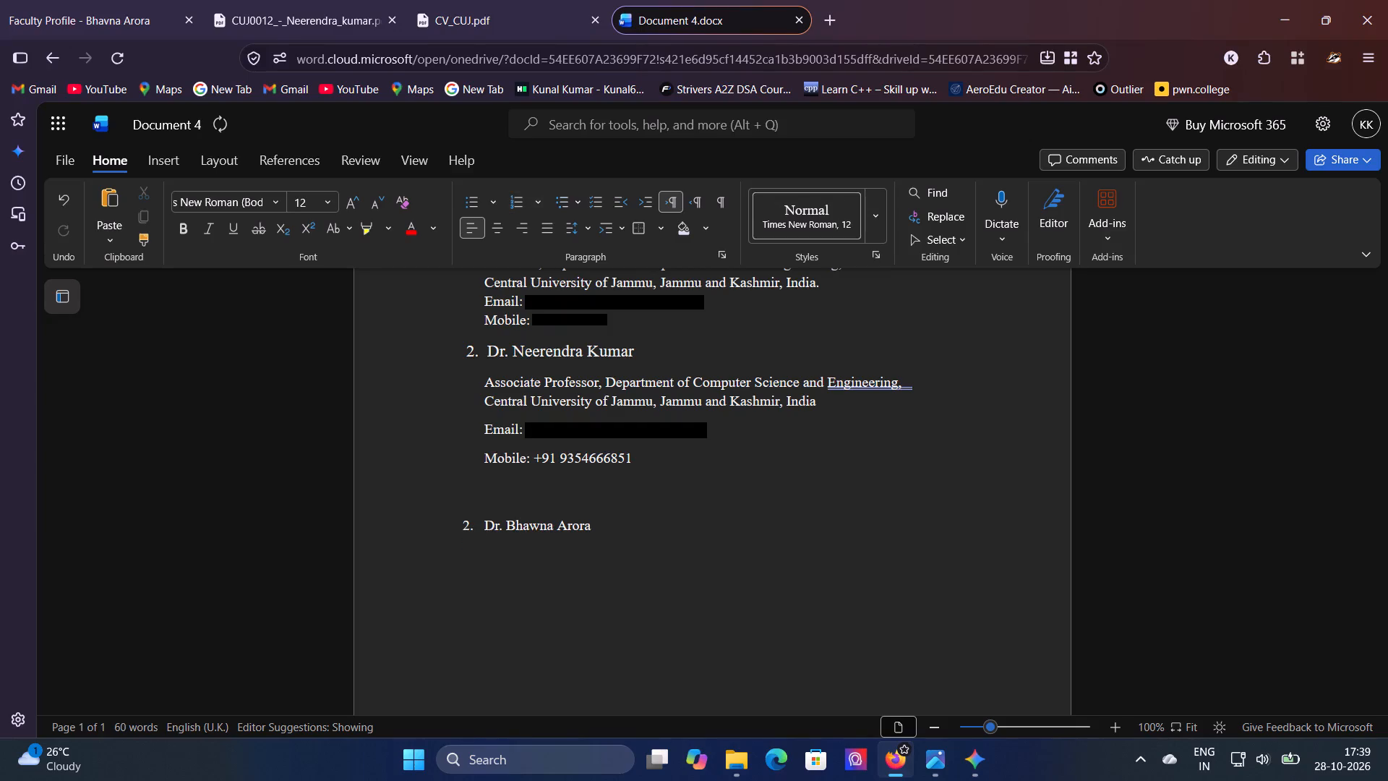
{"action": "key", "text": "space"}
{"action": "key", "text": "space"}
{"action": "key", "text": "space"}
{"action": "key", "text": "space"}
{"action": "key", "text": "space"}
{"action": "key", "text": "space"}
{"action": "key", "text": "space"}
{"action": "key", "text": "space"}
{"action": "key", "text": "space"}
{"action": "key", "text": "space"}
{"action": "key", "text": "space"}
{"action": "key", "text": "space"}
{"action": "scroll", "coordinate": [578, 487], "scroll_direction": "up", "scroll_amount": 1}
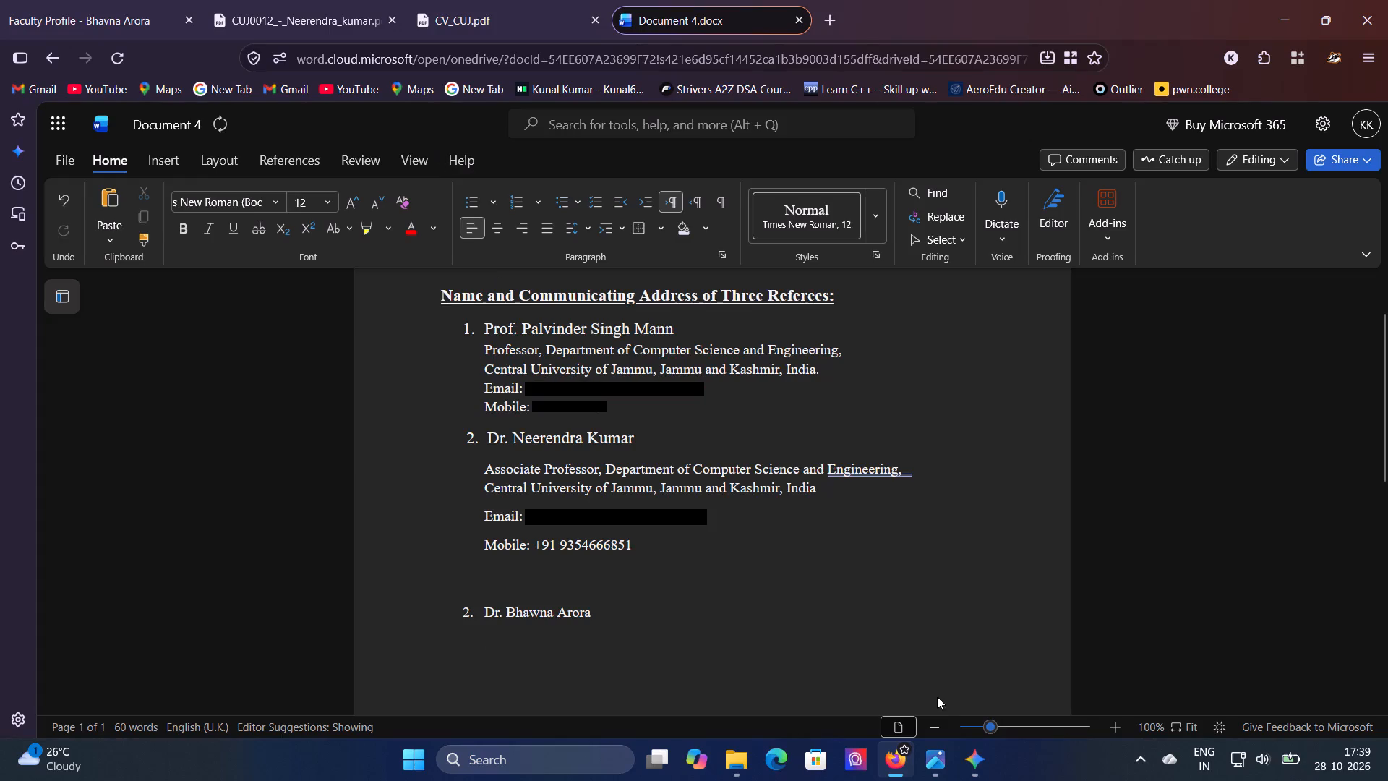
{"action": "left_click", "coordinate": [938, 759]}
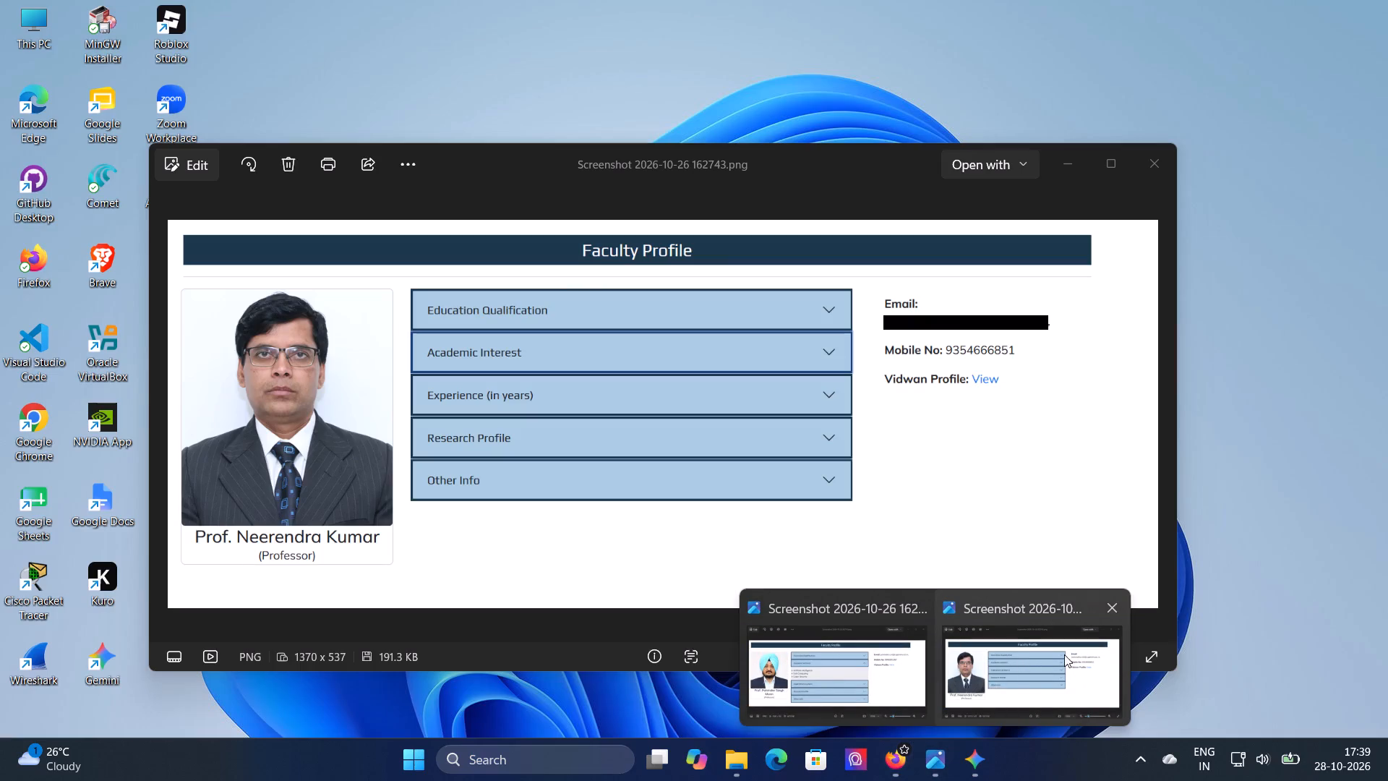
{"action": "left_click", "coordinate": [739, 763]}
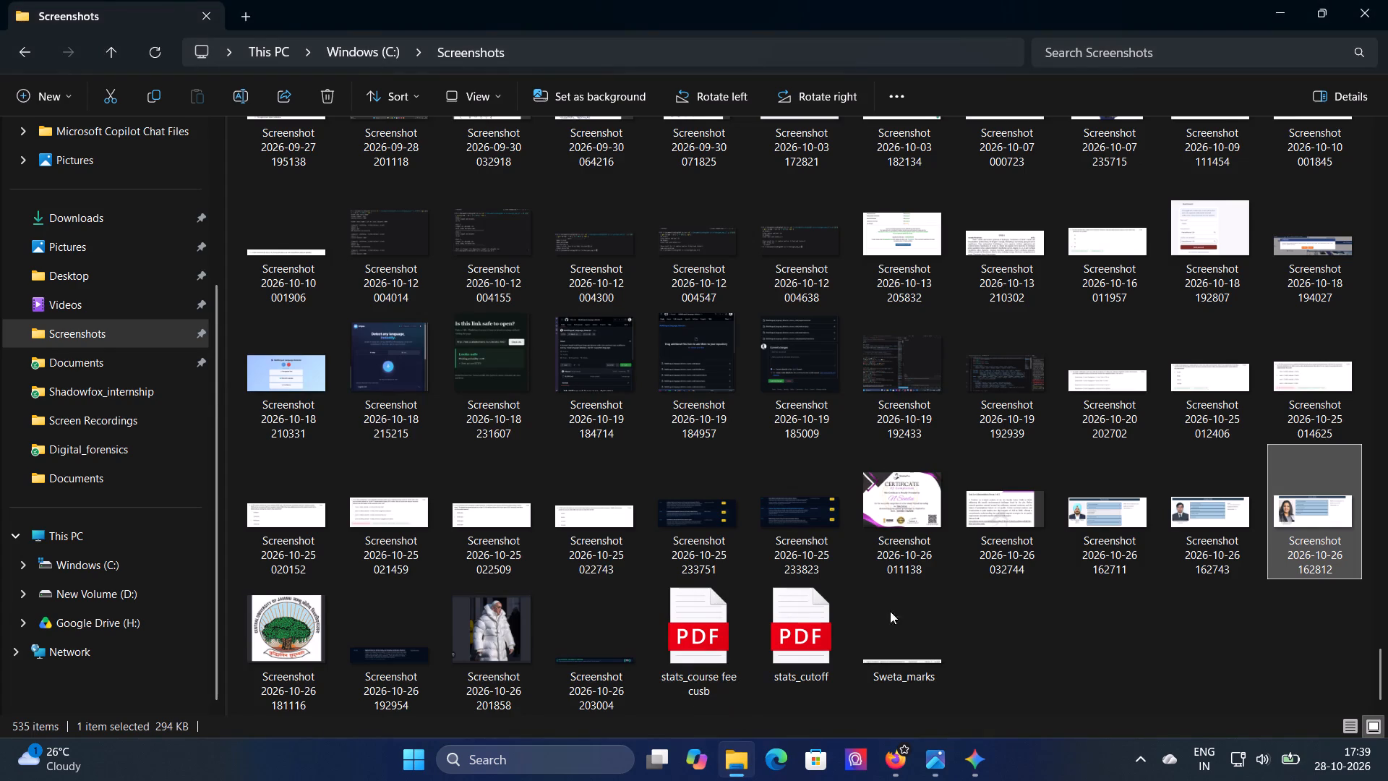
{"action": "double_click", "coordinate": [1308, 496]}
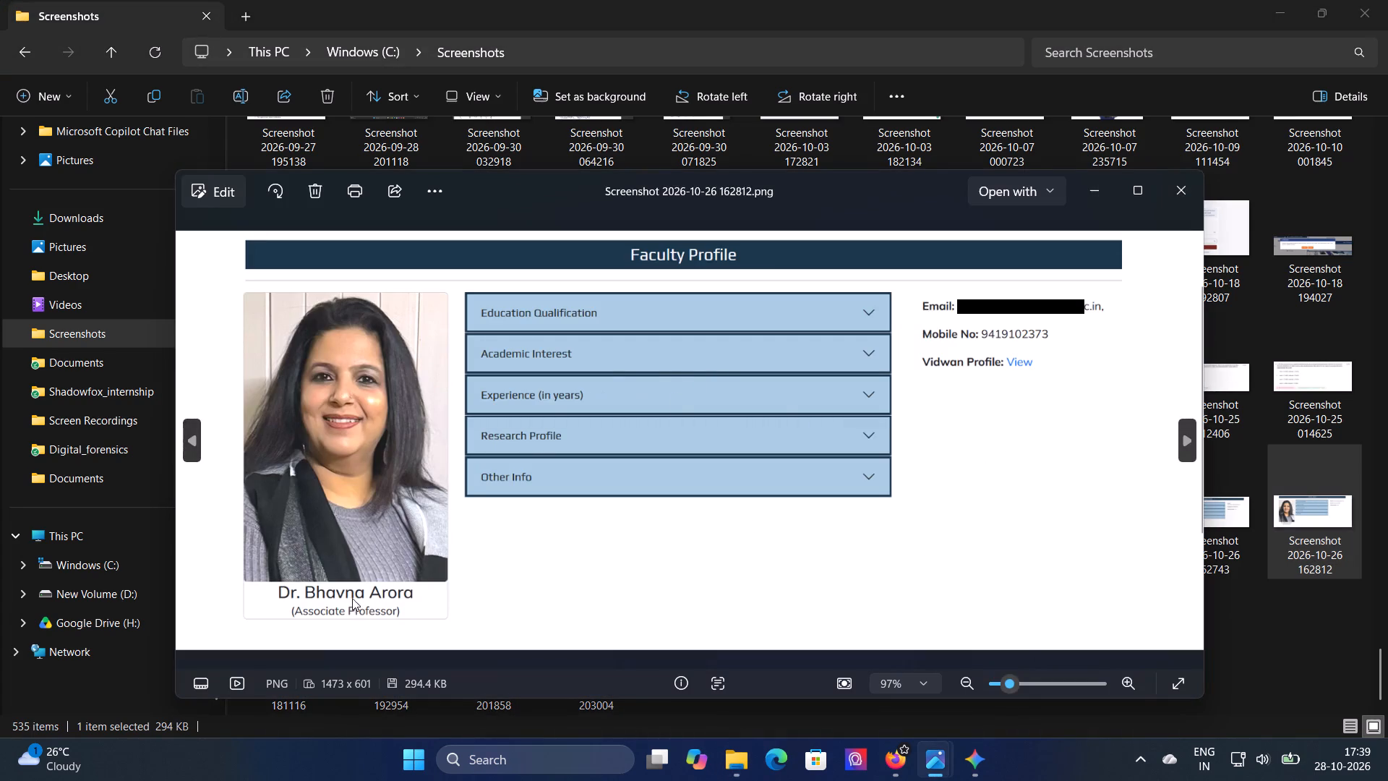
{"action": "left_click", "coordinate": [1098, 192]}
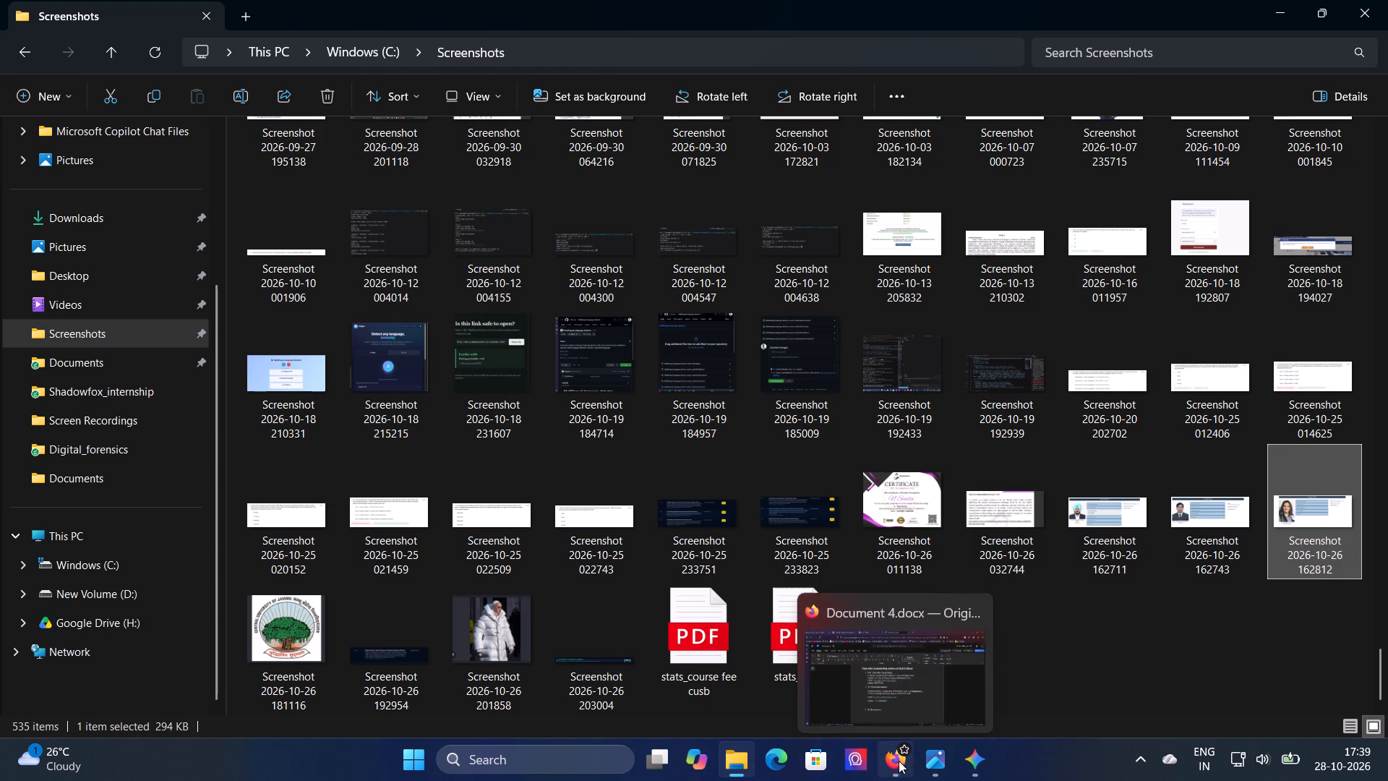
{"action": "left_click", "coordinate": [890, 665]}
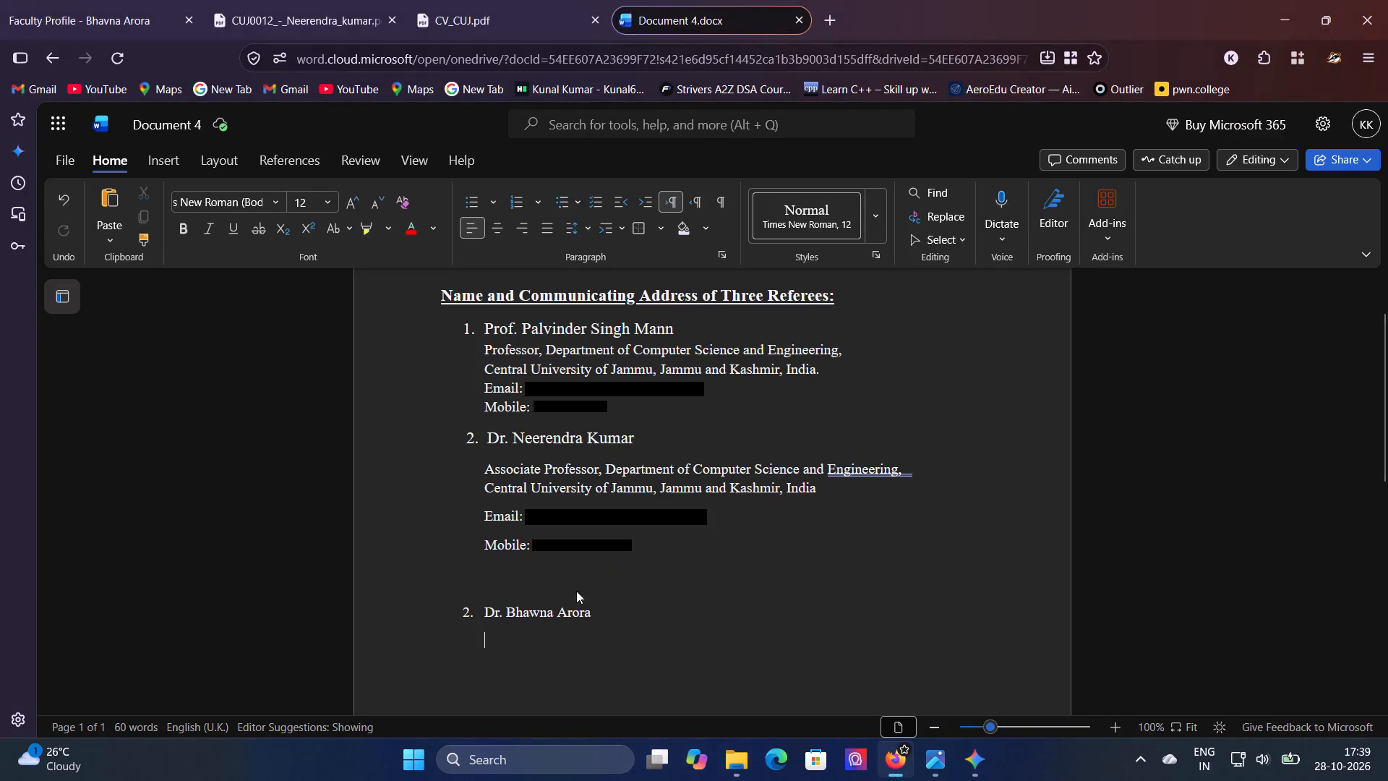
Replace the "w" in the third referee's first name with "n".
{"action": "left_click", "coordinate": [541, 613]}
{"action": "key", "text": "BackSpace"}
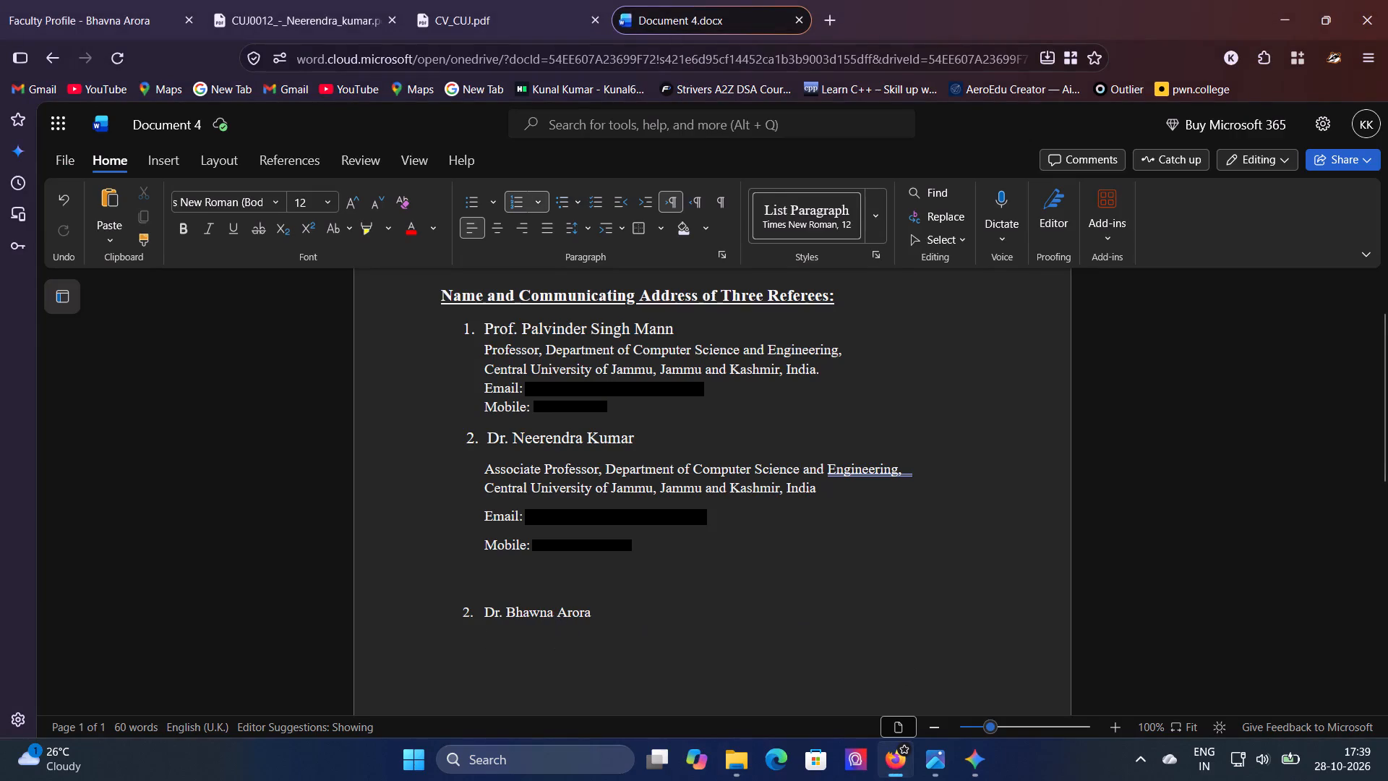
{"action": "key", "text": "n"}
Add an unnumbered line directly below the third referee's name starting with "Associate Professor, ".
{"action": "key", "text": "Right"}
{"action": "key", "text": "Right"}
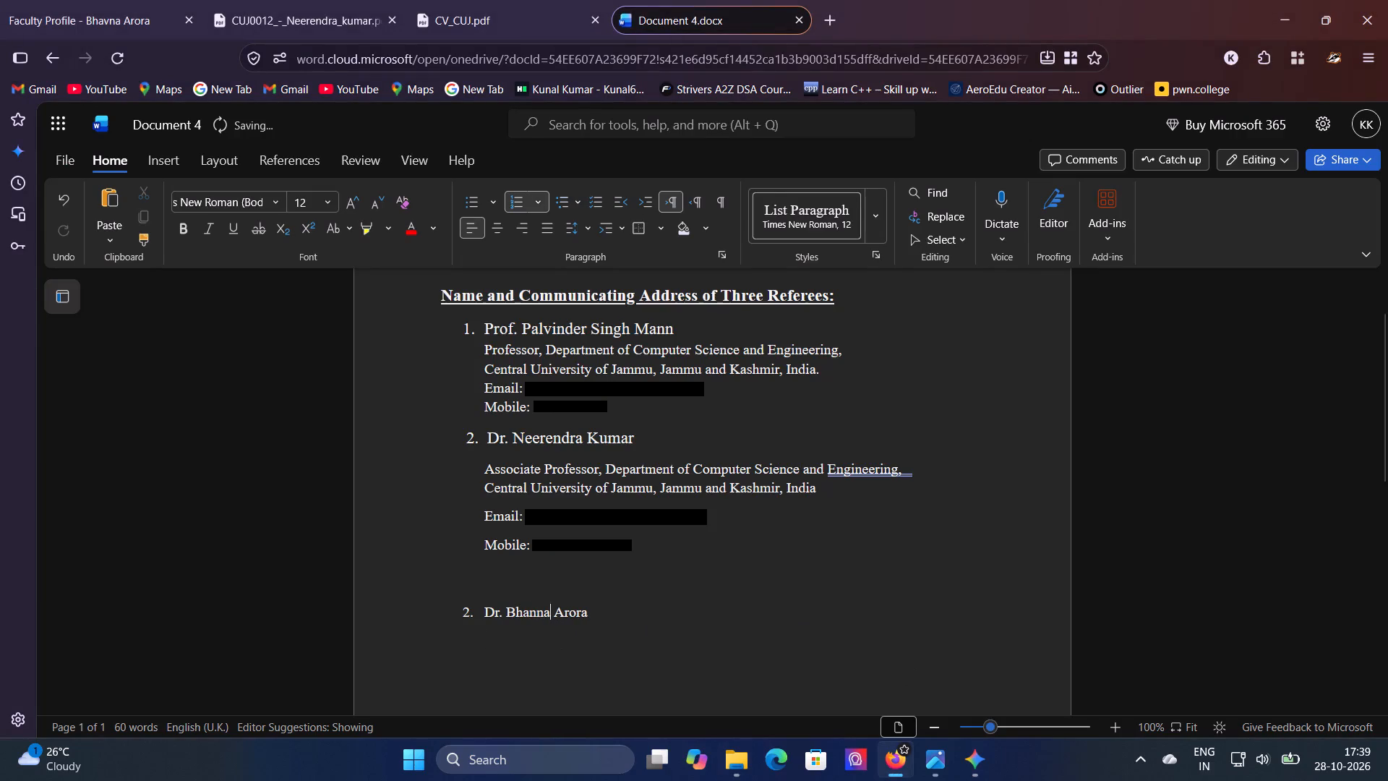
{"action": "key", "text": "Right"}
{"action": "key", "text": "Right"}
{"action": "key", "text": "Right"}
{"action": "key", "text": "Right"}
{"action": "key", "text": "Right"}
{"action": "key", "text": "Right"}
{"action": "key", "text": "Return"}
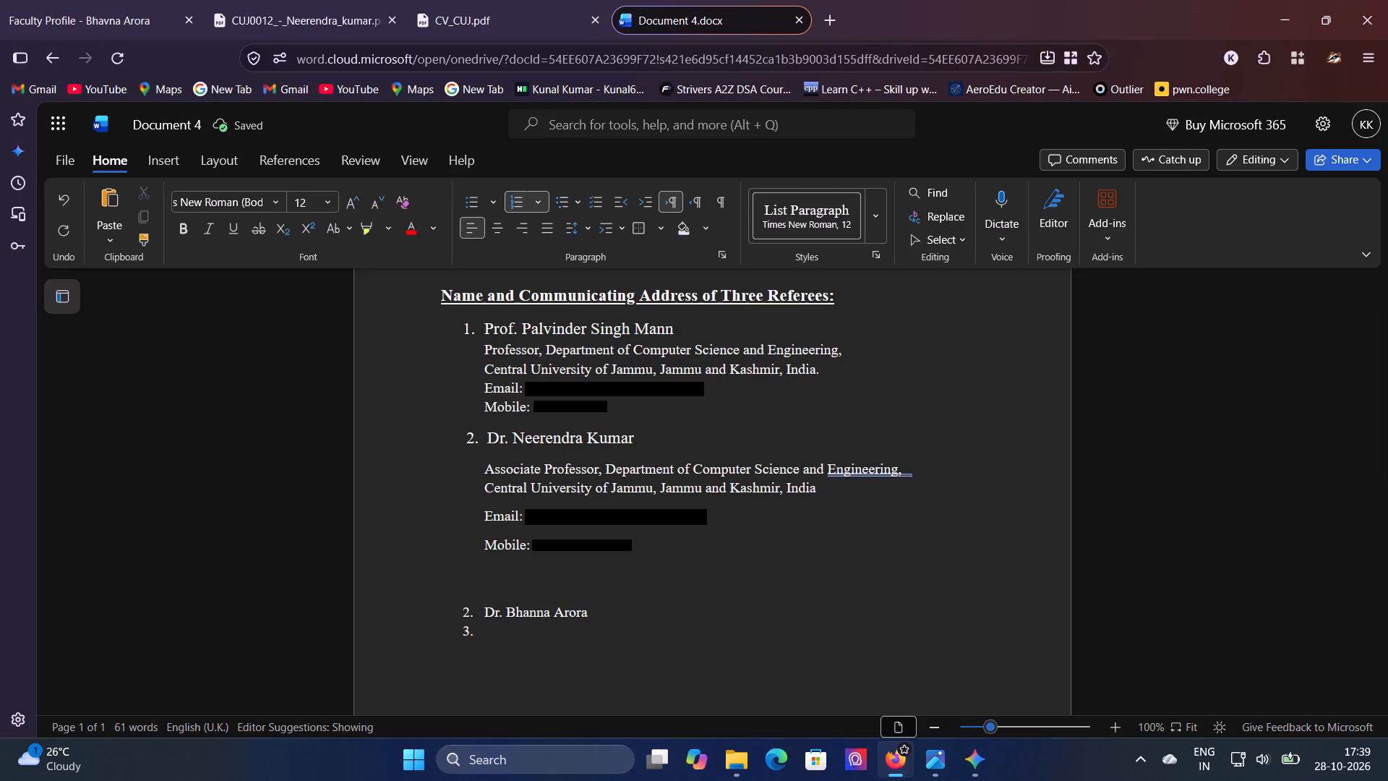
{"action": "key", "text": "BackSpace"}
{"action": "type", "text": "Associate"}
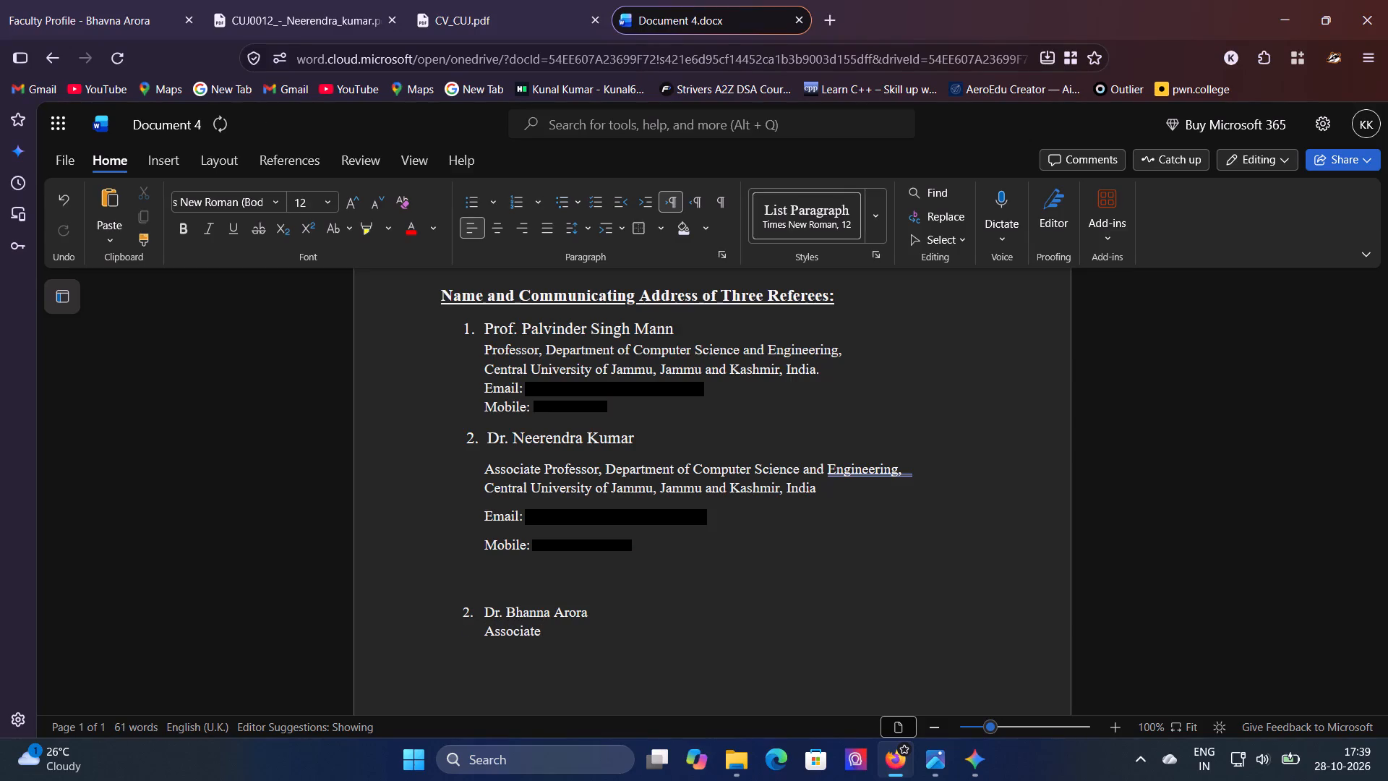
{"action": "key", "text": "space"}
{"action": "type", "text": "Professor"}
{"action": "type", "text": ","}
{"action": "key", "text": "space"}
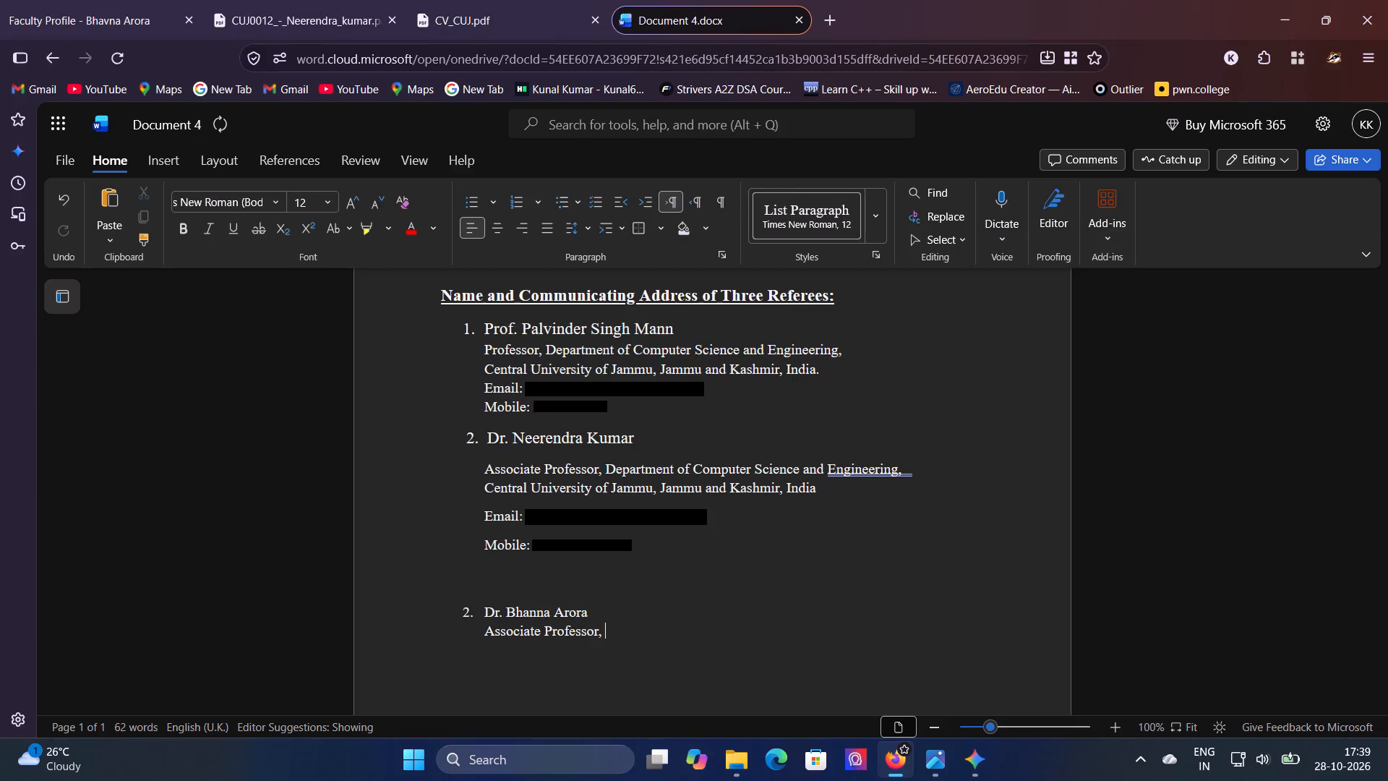
Complete the third referee's title line with "Department of Computer Science and Engineering," and start a new line below it.
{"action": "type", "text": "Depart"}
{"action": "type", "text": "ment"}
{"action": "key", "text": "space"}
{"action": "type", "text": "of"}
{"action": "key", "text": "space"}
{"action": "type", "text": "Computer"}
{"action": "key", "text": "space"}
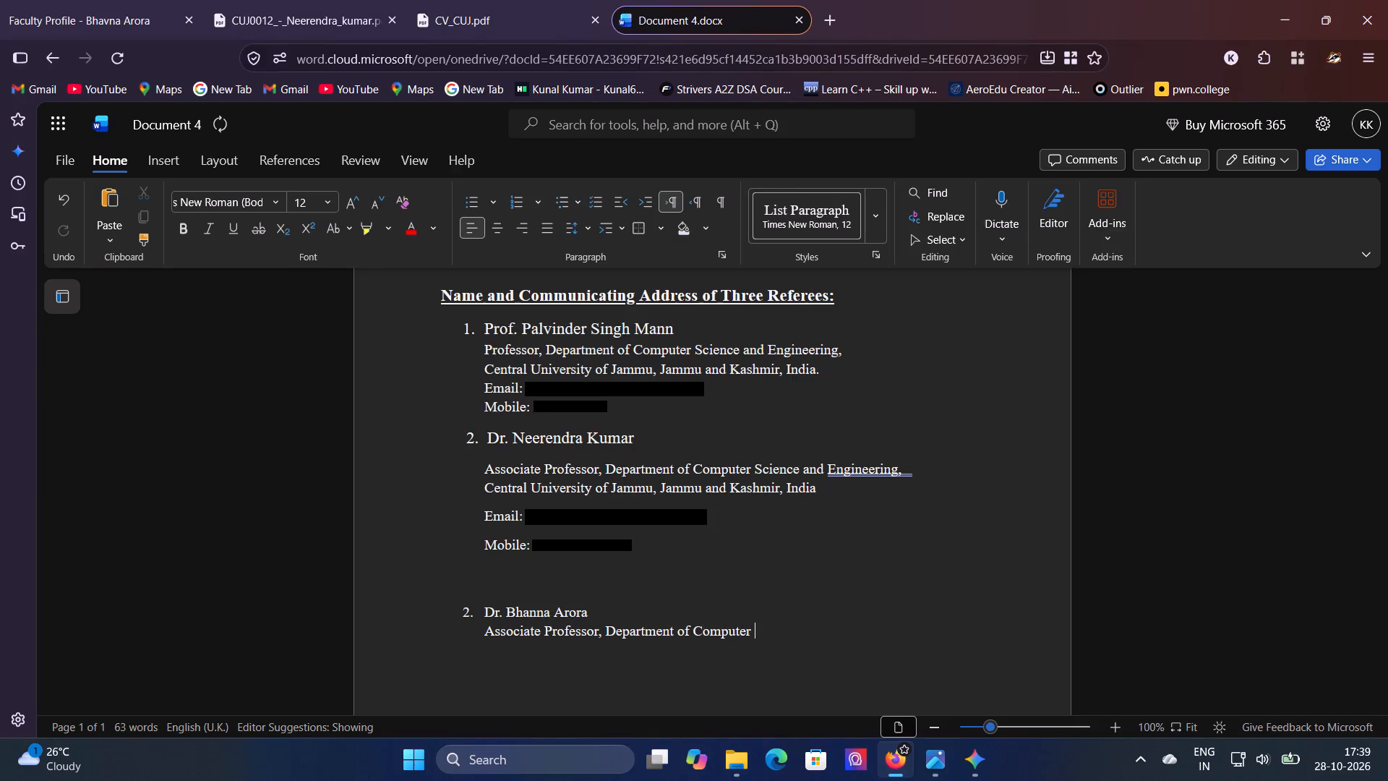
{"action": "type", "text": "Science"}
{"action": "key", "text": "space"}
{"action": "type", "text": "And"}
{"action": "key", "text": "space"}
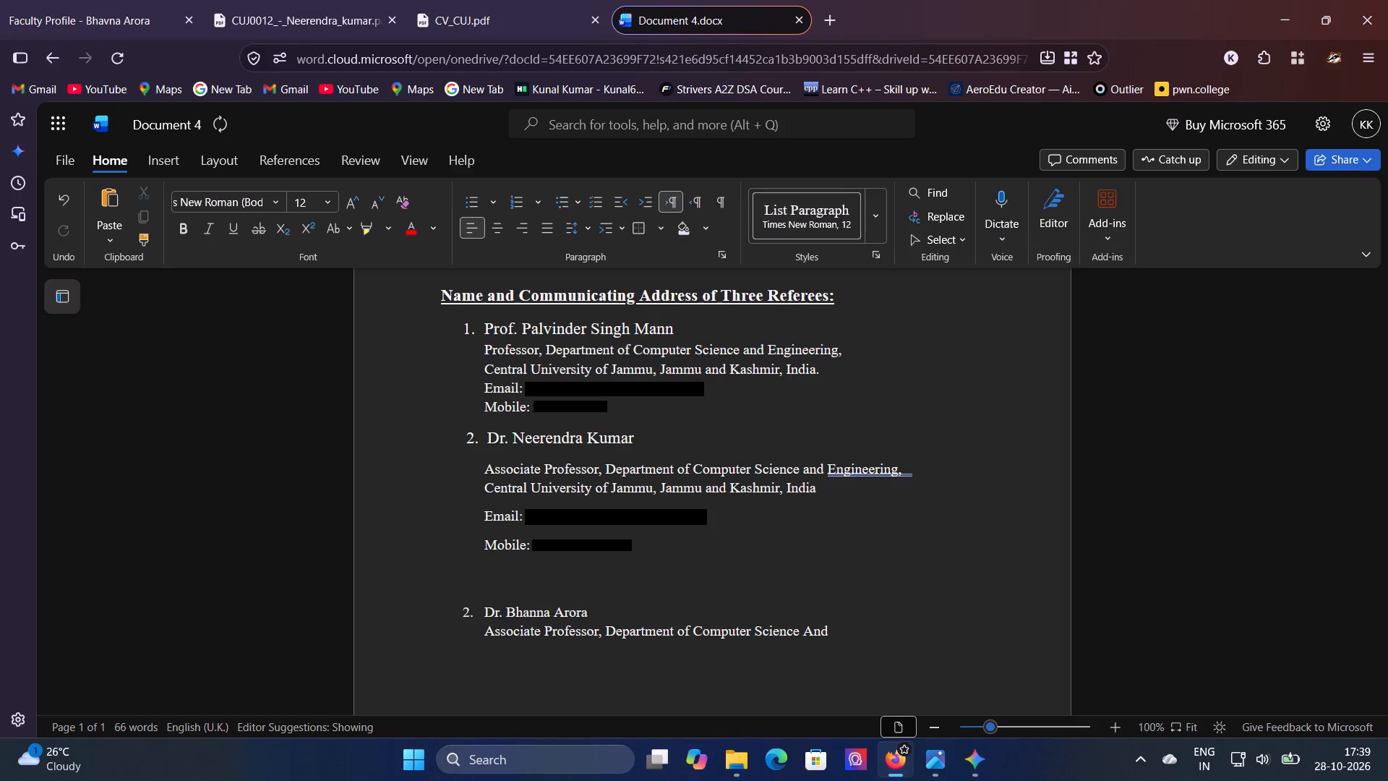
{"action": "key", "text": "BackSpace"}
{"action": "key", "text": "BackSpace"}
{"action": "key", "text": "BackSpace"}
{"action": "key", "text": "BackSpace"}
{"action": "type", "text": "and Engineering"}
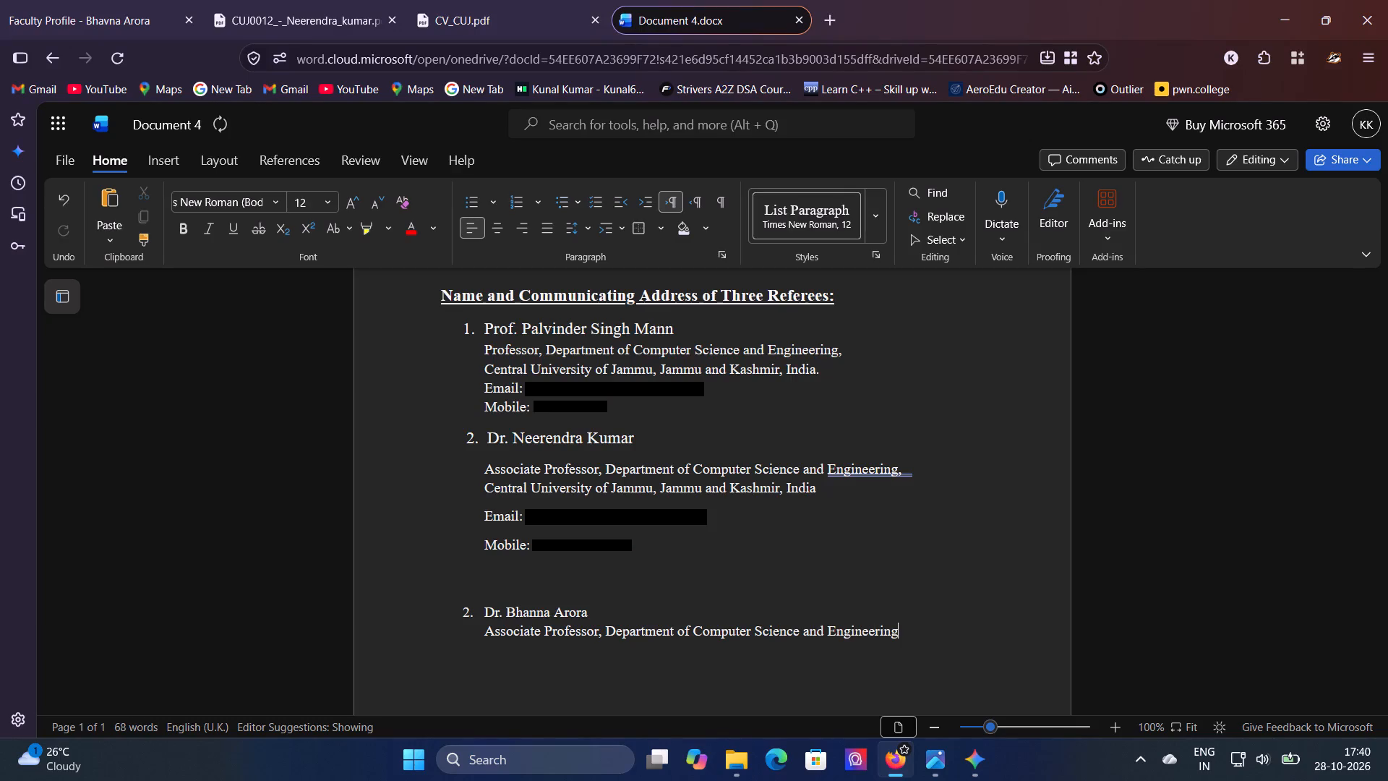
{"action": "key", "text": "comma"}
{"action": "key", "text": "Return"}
Add the address line "Central University of Jammu, Jammu and Kashmir, India." below the third referee's designation.
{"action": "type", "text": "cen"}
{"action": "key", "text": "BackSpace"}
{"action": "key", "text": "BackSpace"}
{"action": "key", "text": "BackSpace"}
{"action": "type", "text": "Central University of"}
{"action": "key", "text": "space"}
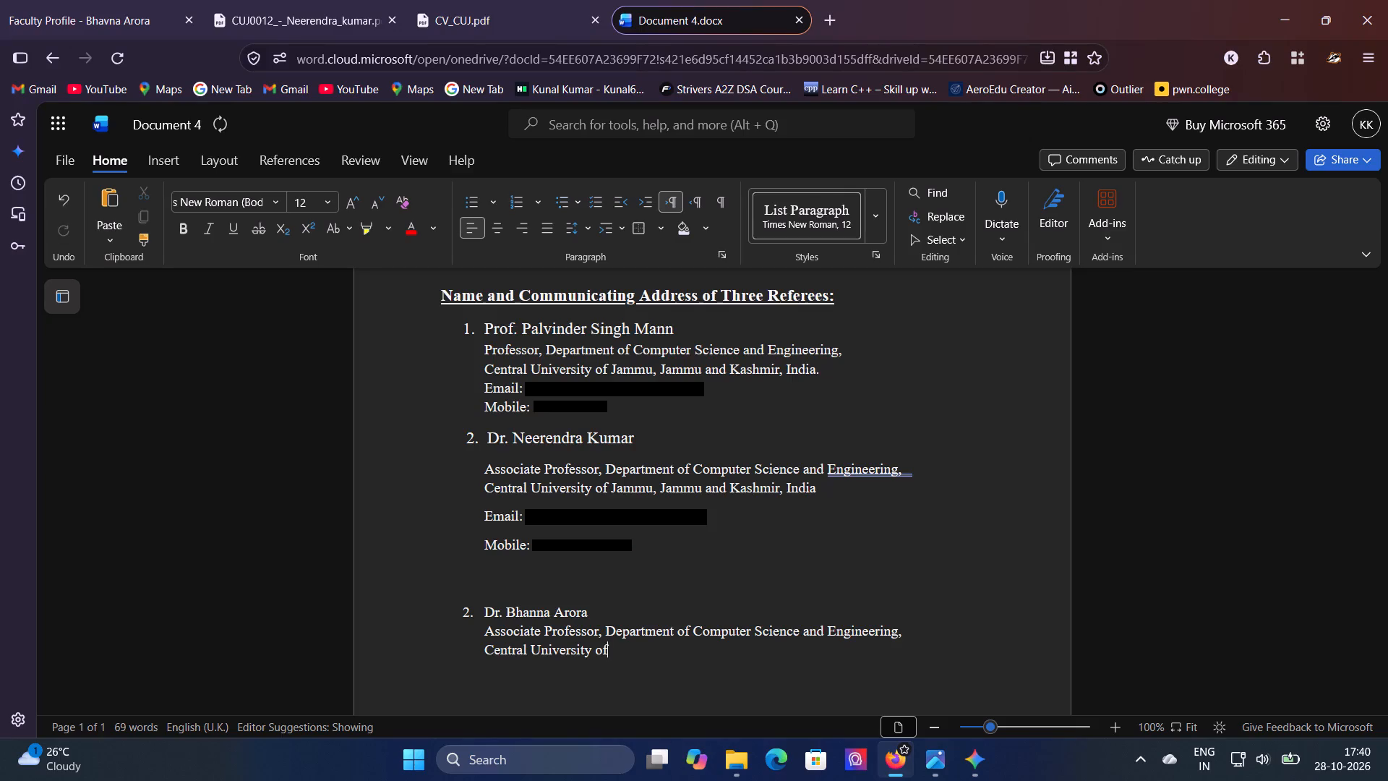
{"action": "type", "text": "Jamm"}
{"action": "type", "text": "u, Jammu and Kashmir"}
{"action": "key", "text": "space"}
{"action": "key", "text": "BackSpace"}
{"action": "type", "text": ","}
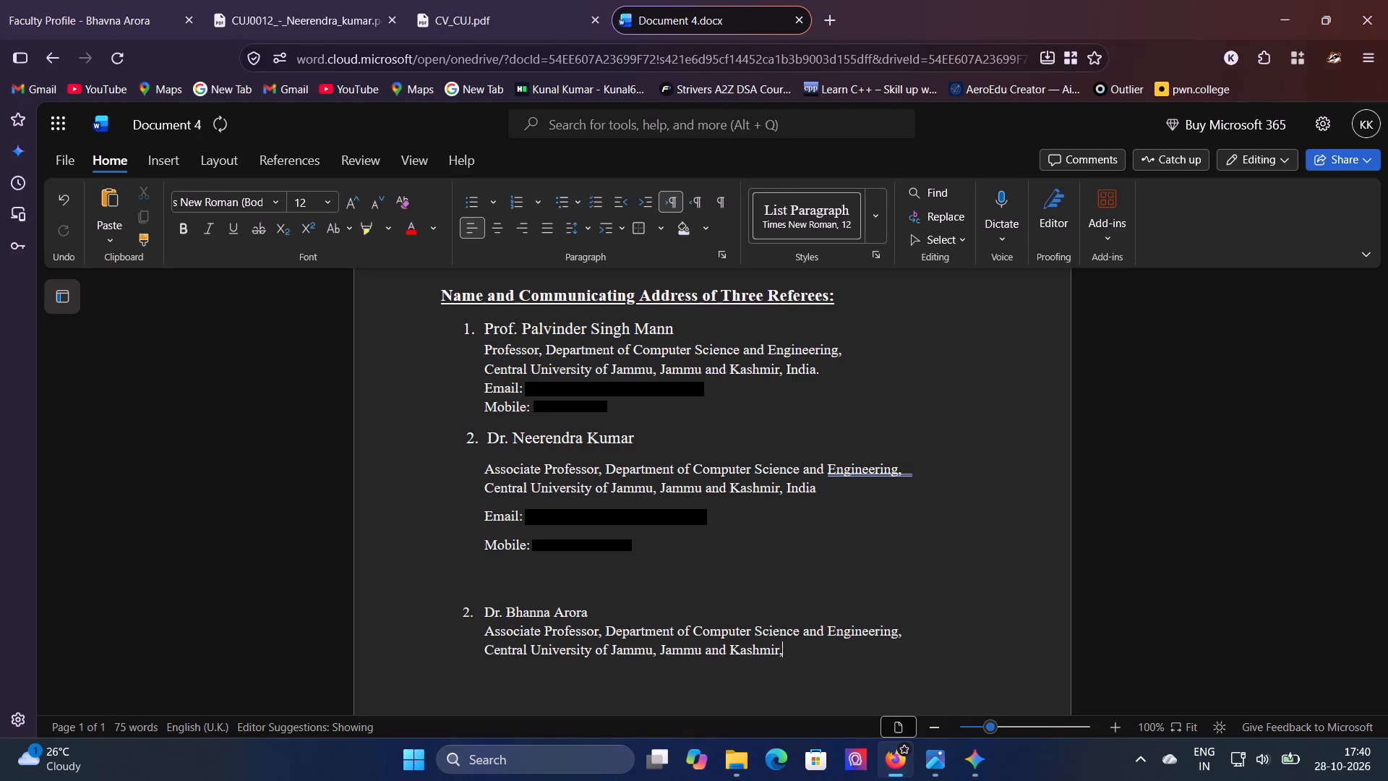
{"action": "key", "text": "space"}
{"action": "type", "text": "India"}
{"action": "key", "text": "period"}
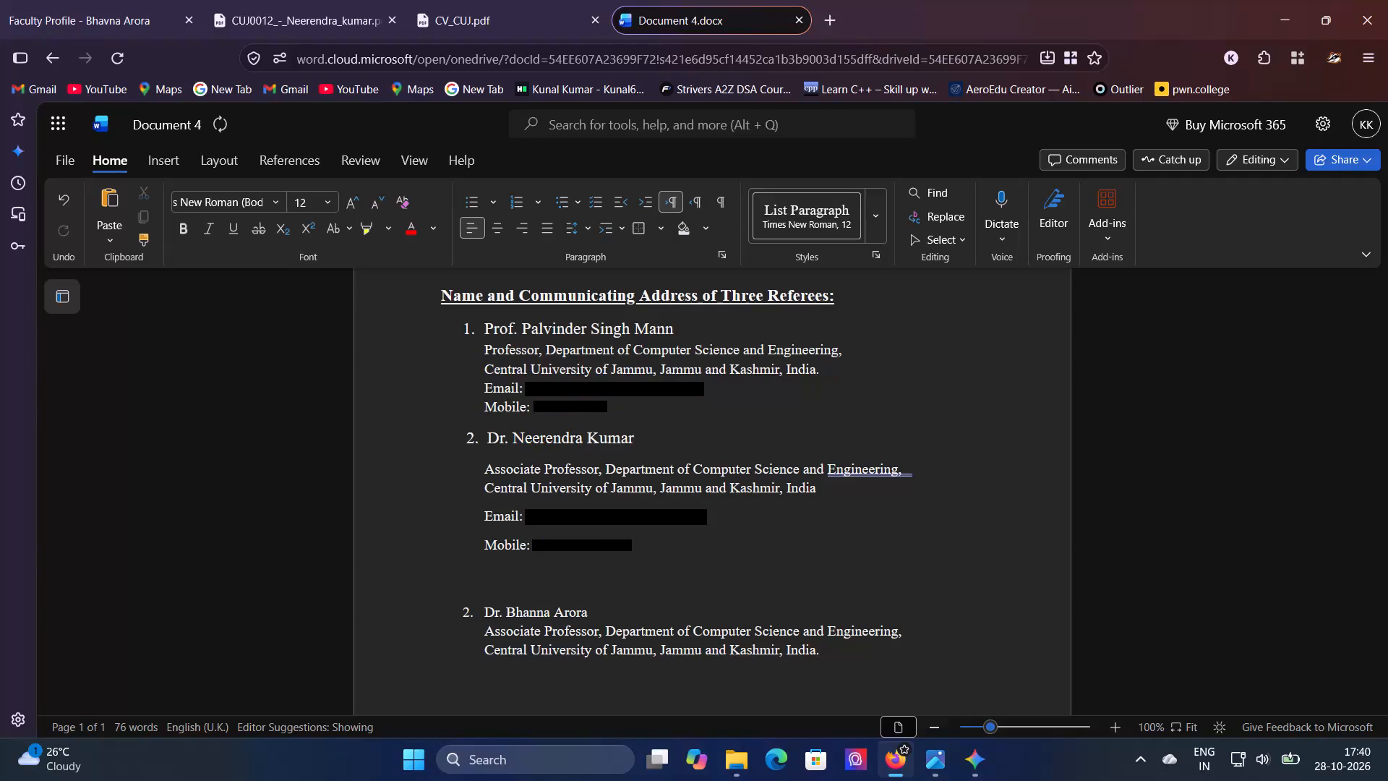
Start an "Email:" line below the third referee's address and bring up the saved faculty profile screenshot to consult the email.
{"action": "key", "text": "Return"}
{"action": "type", "text": "Email:"}
{"action": "key", "text": "space"}
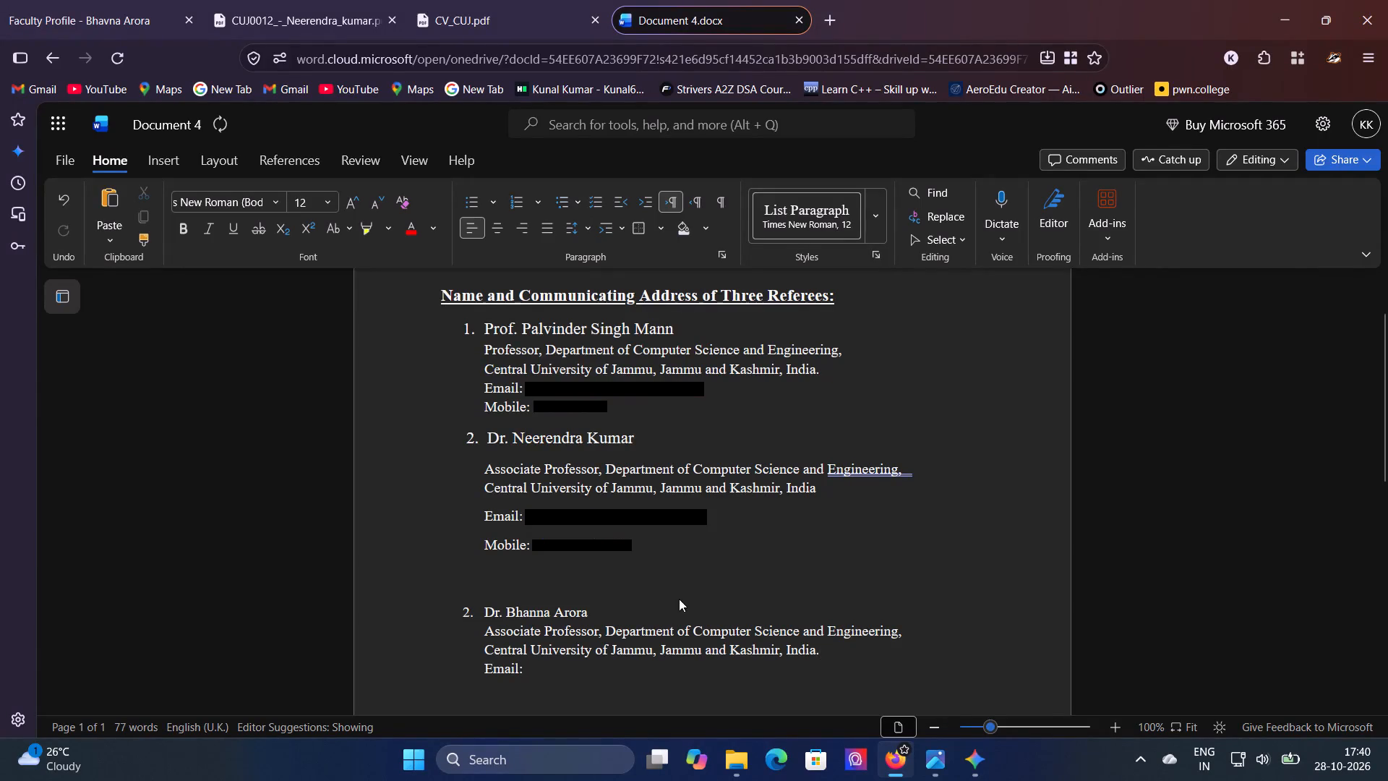
{"action": "left_click", "coordinate": [1071, 688]}
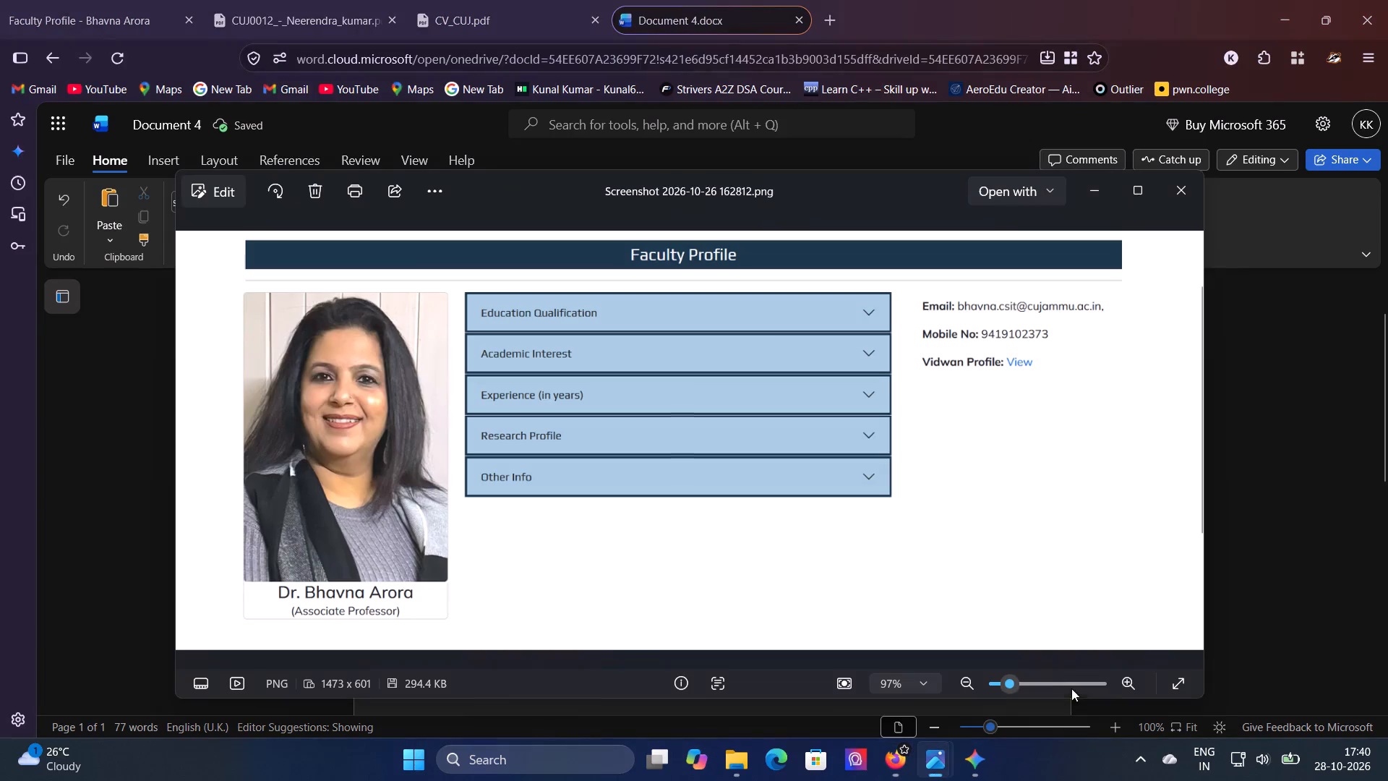
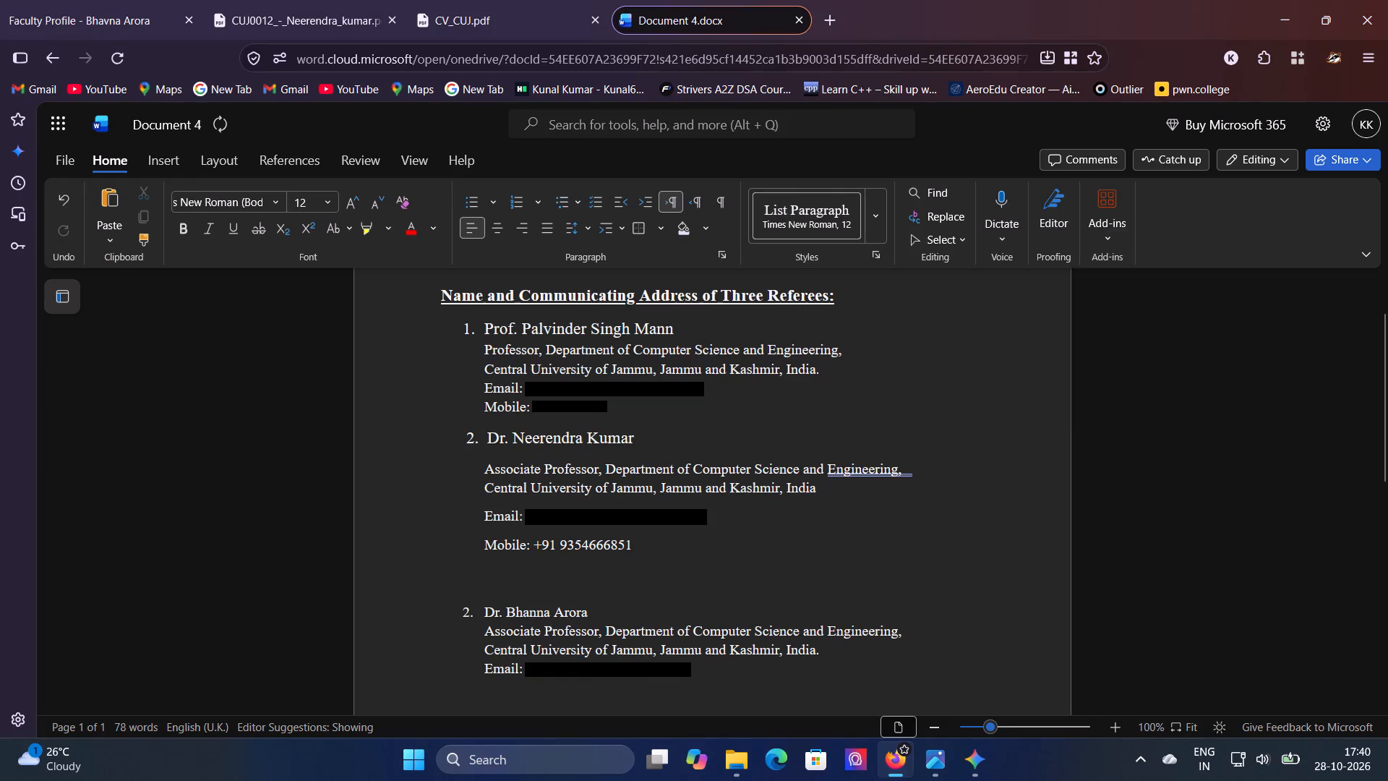
Add a "Mobile:" label on a new line below the third referee's email, correcting its capitalisation.
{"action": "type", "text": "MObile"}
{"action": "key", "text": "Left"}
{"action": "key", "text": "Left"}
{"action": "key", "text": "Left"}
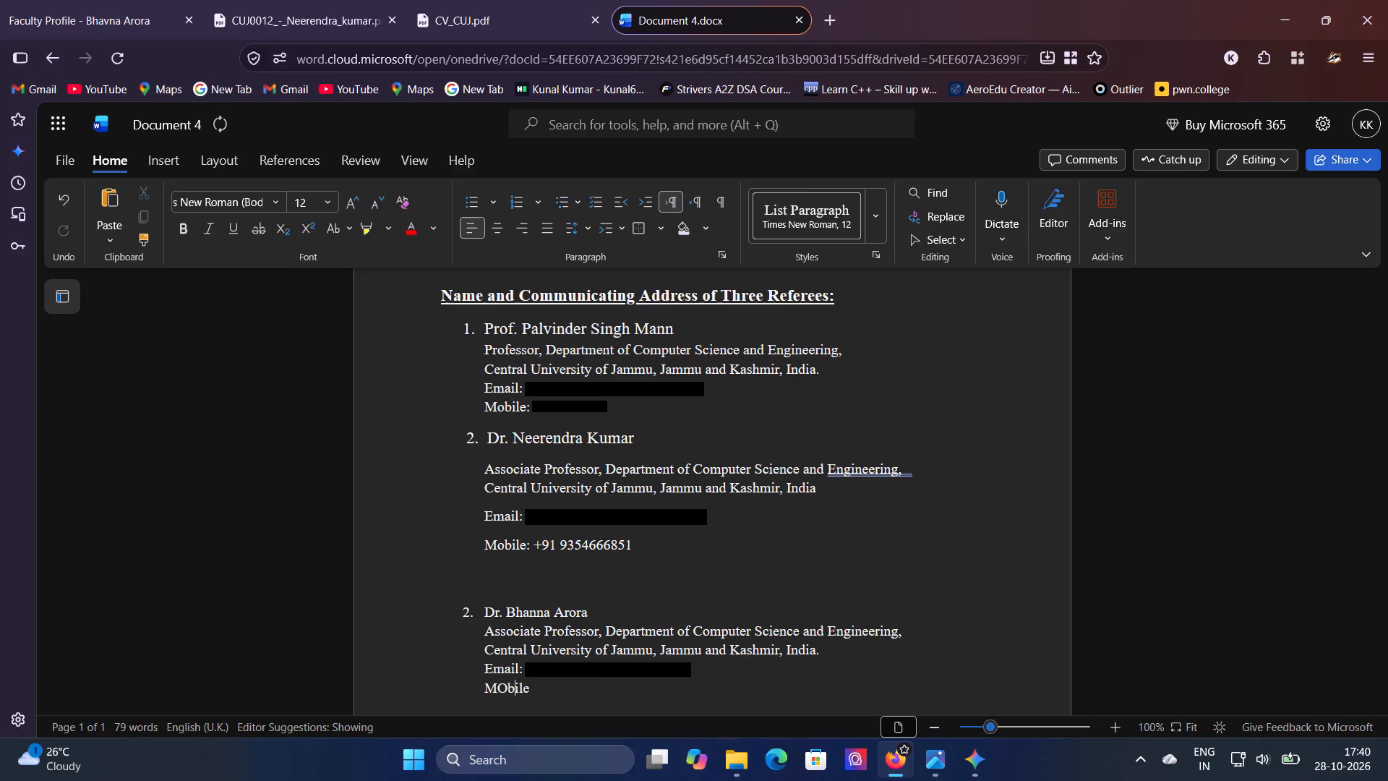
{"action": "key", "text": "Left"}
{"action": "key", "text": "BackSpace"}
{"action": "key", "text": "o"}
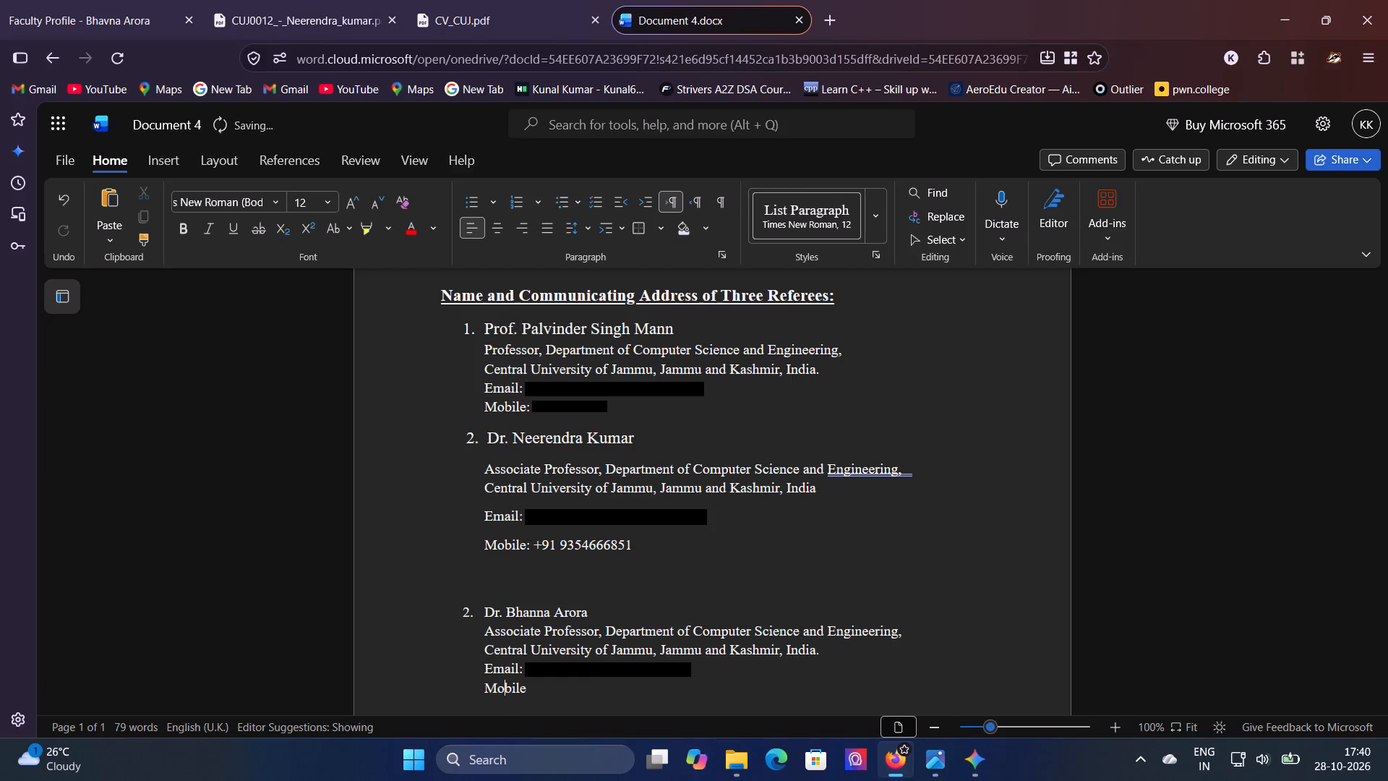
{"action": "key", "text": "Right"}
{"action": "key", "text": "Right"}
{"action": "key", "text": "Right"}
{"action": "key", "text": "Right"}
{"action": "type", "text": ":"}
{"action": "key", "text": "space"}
Check the third referee's mobile number in the saved faculty profile screenshot and return to the document.
{"action": "scroll", "coordinate": [849, 691], "scroll_direction": "up", "scroll_amount": 1}
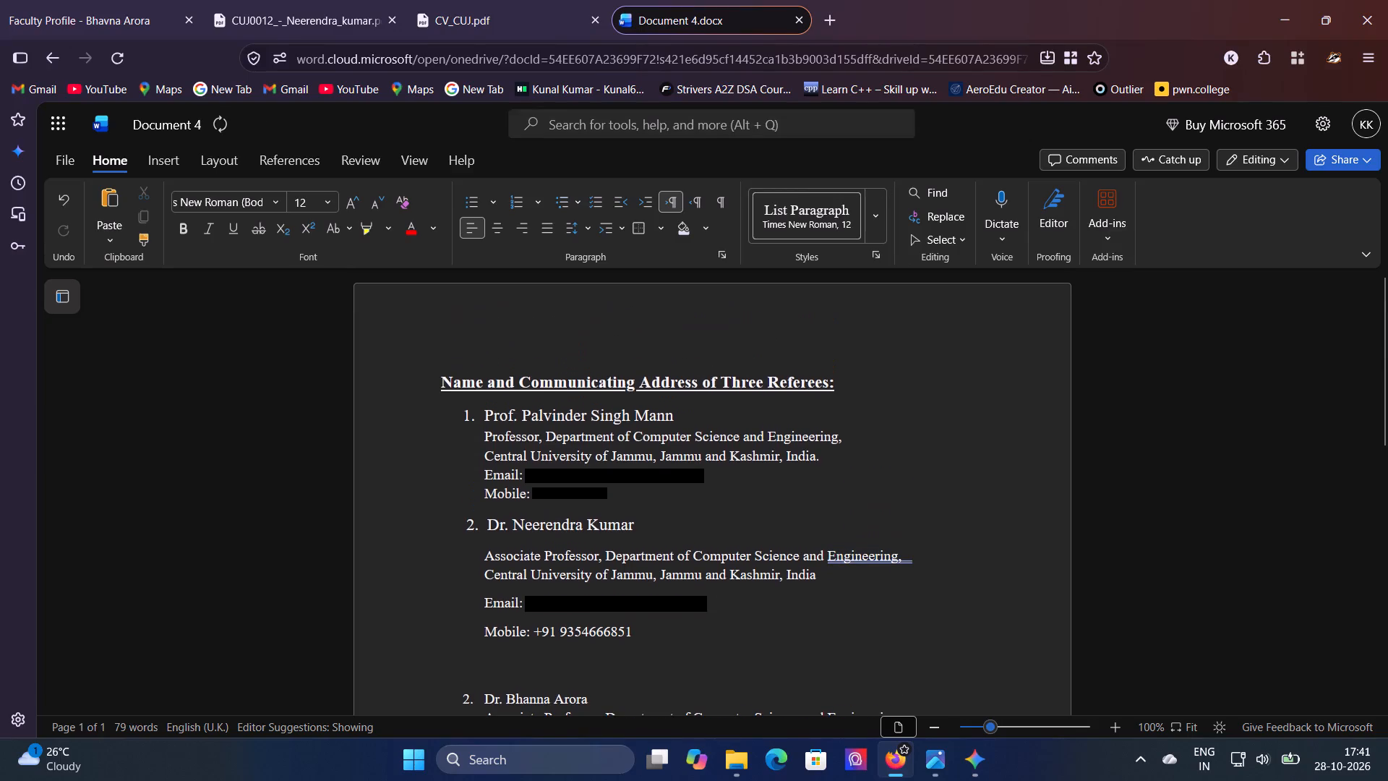
{"action": "left_click", "coordinate": [1122, 687]}
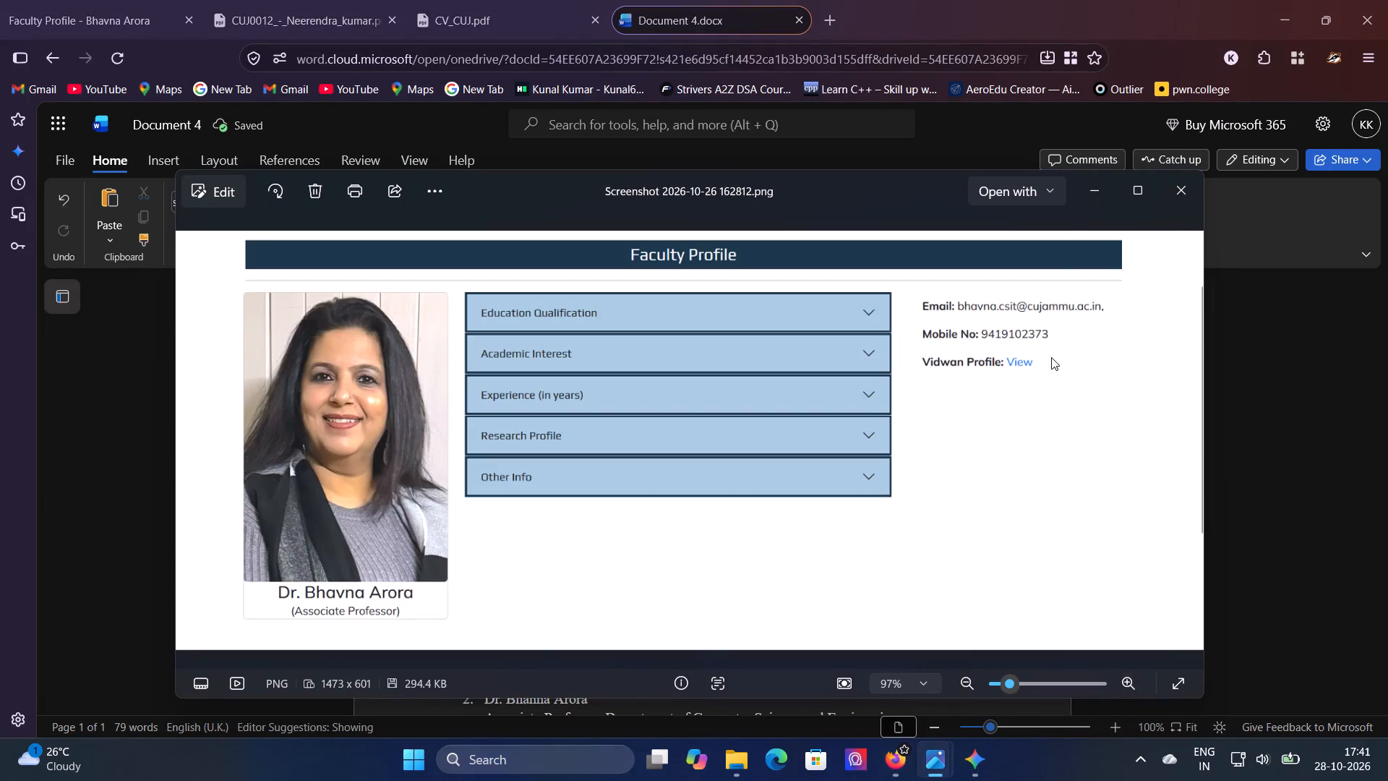
{"action": "left_click", "coordinate": [1100, 195]}
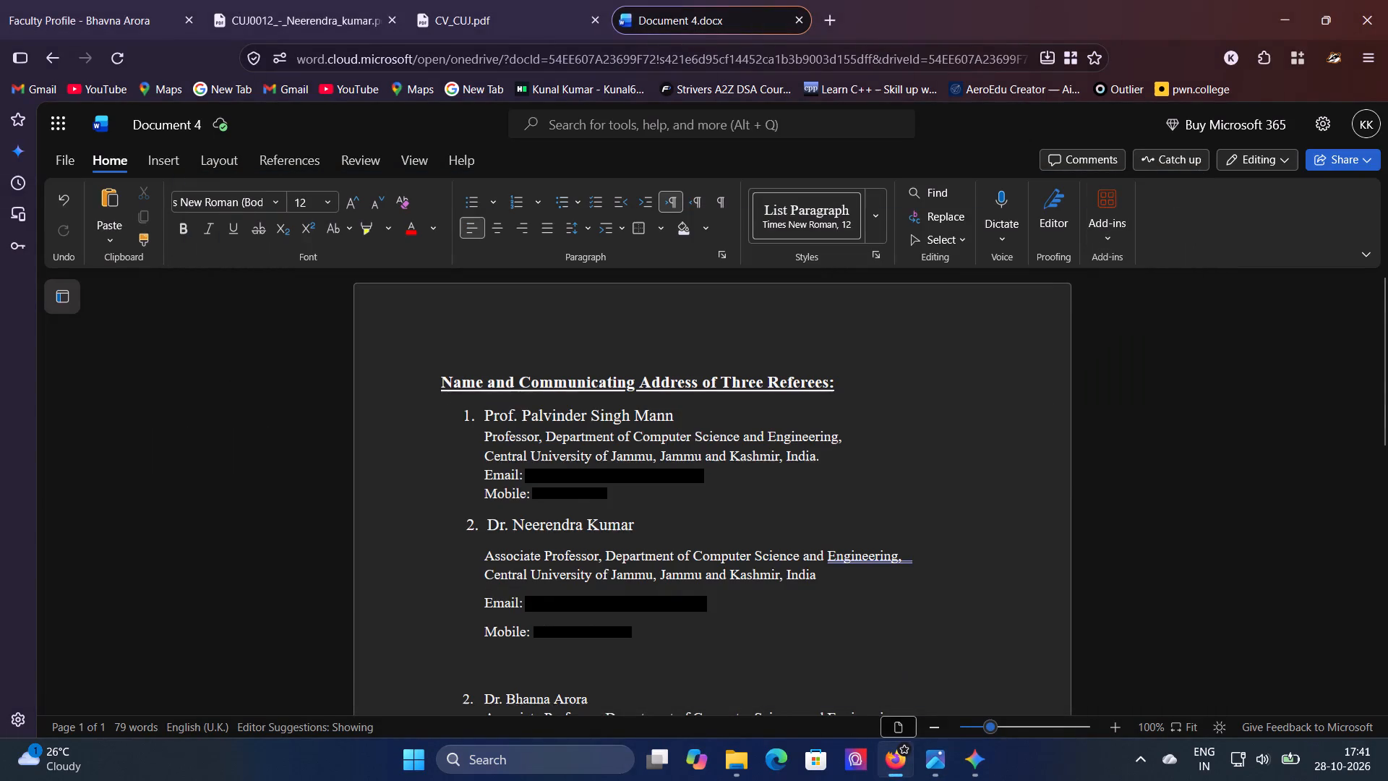
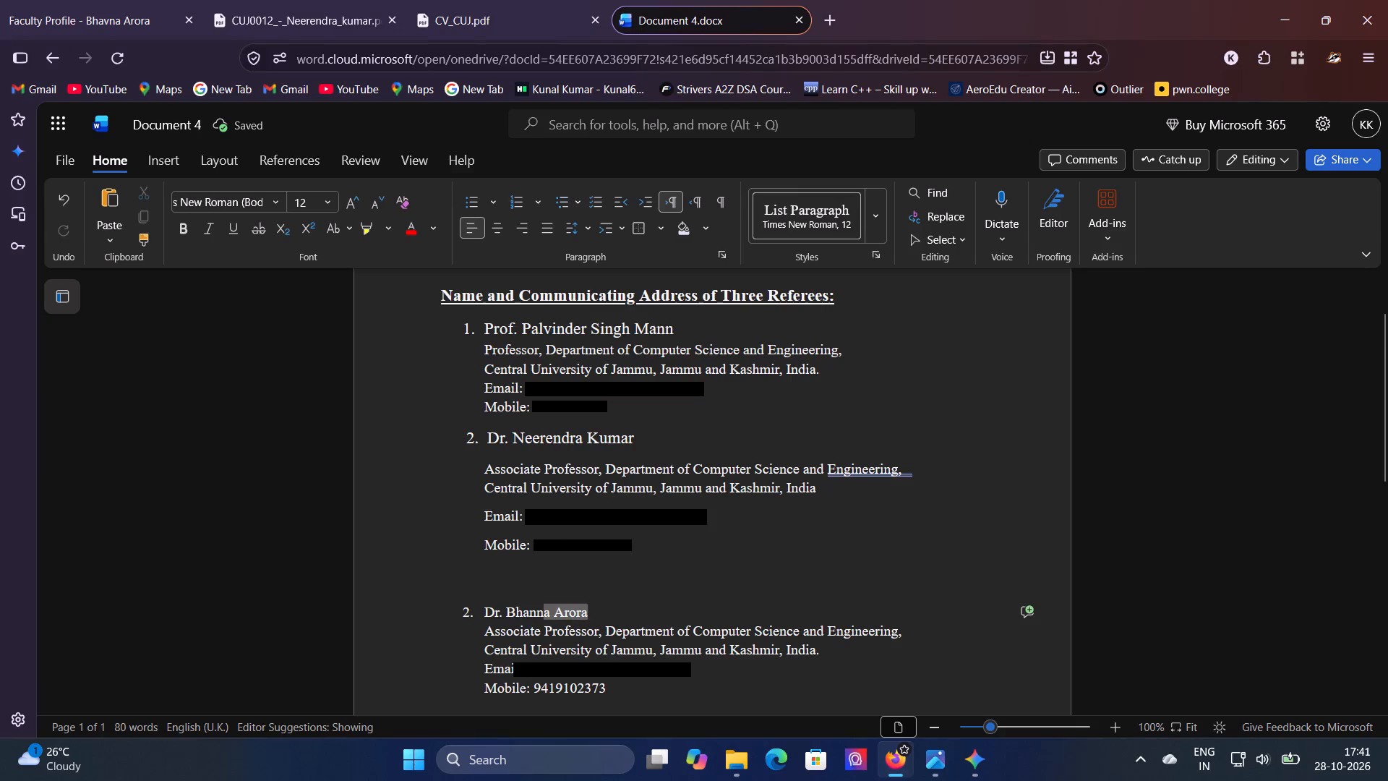
Set the font size of the last referee's name line to 14.
{"action": "left_click_drag", "start_coordinate": [525, 612], "coordinate": [467, 610]}
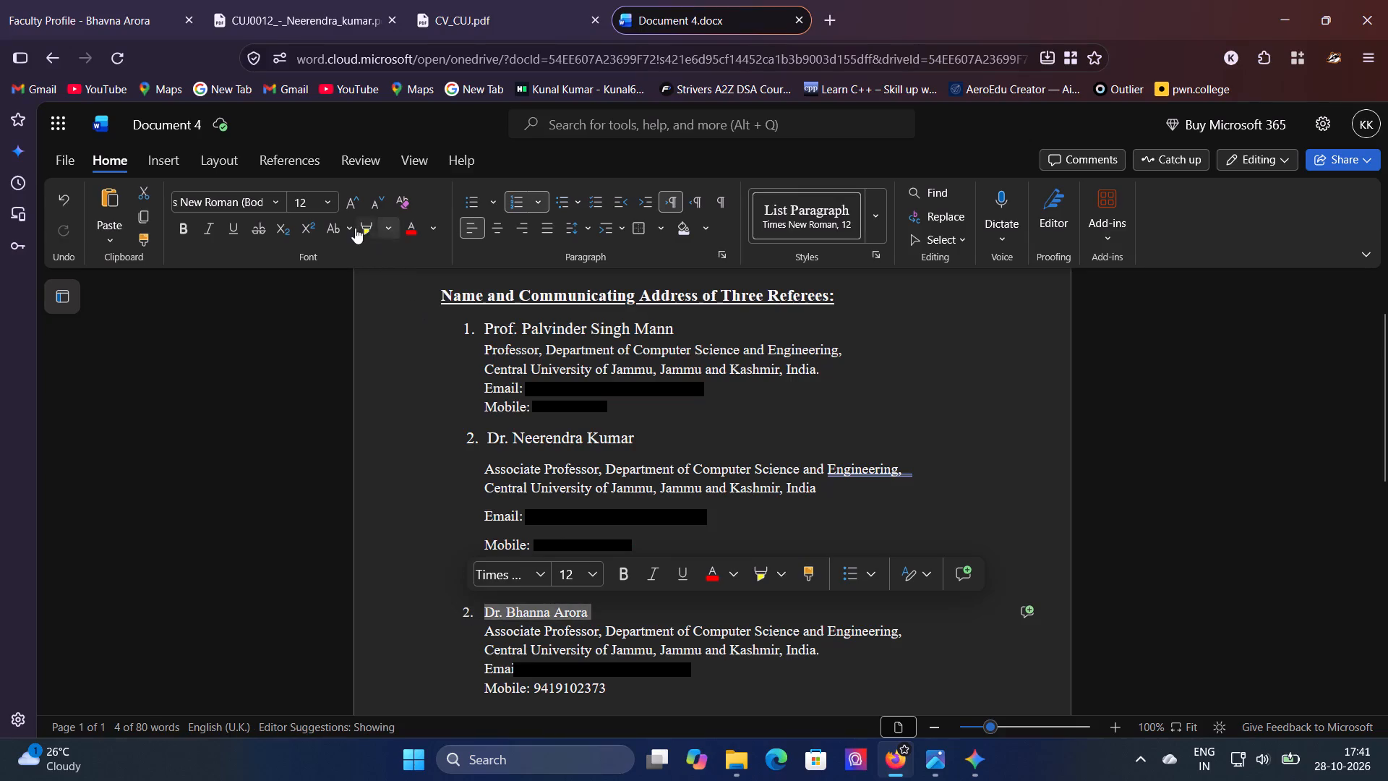
{"action": "left_click", "coordinate": [332, 205]}
{"action": "left_click", "coordinate": [310, 351]}
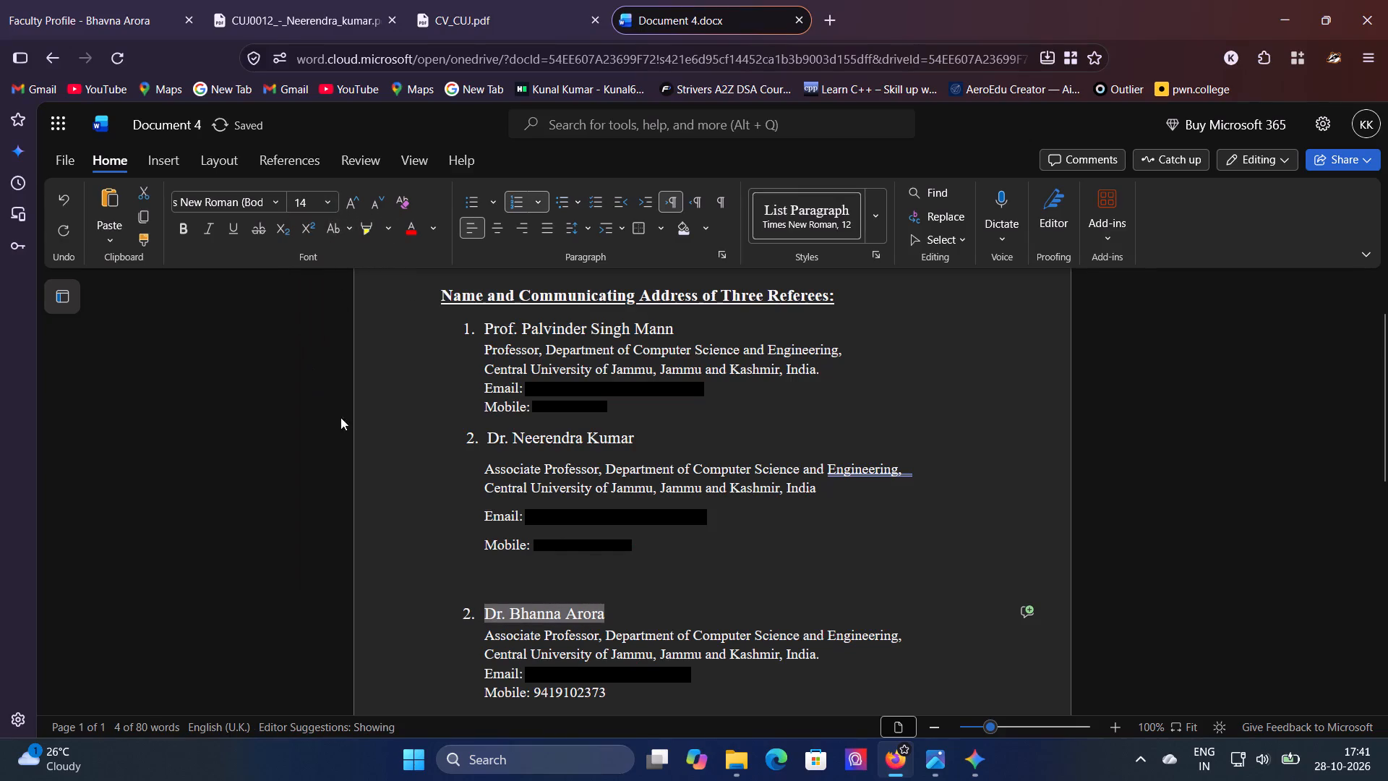
Delete the blank lines below the second referee's entry together with its mobile, email and university address lines.
{"action": "left_click", "coordinate": [711, 592]}
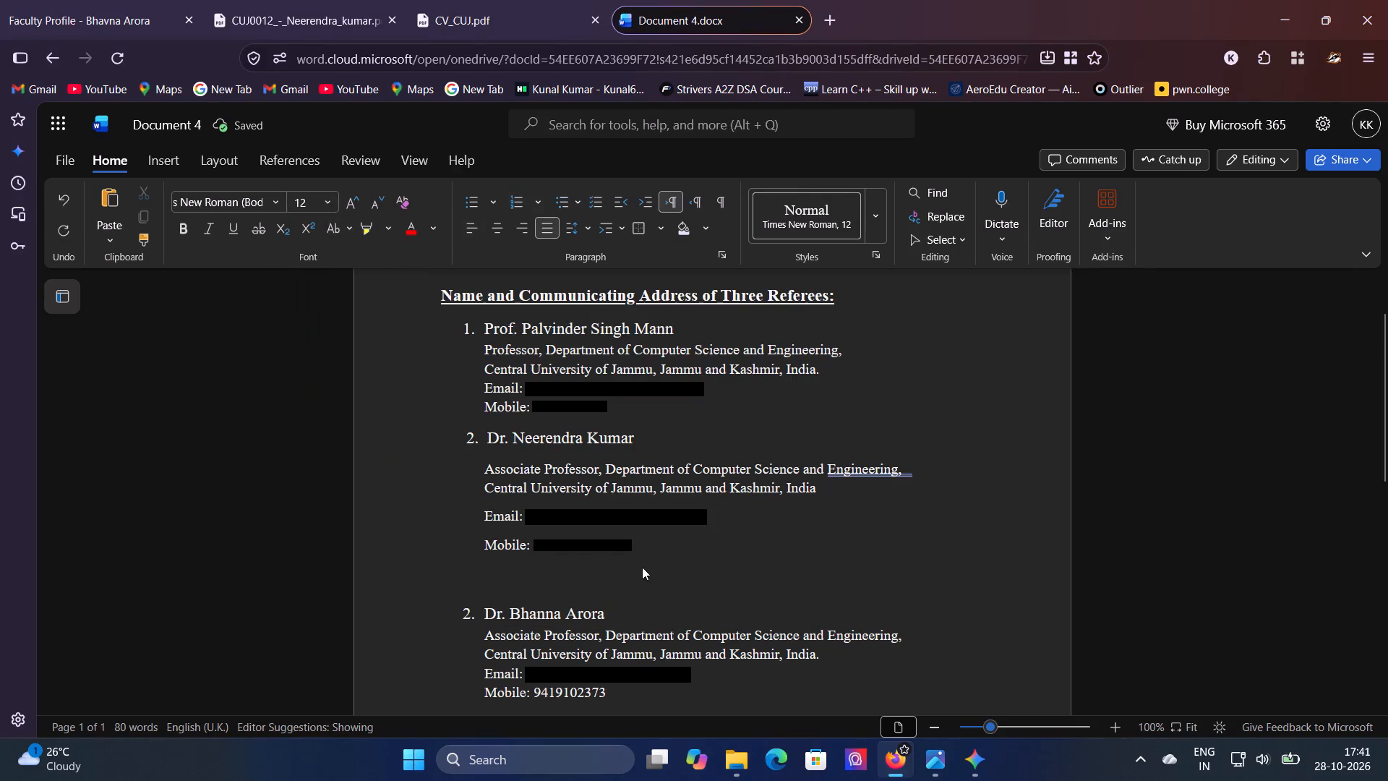
{"action": "left_click", "coordinate": [646, 548]}
{"action": "left_click", "coordinate": [481, 594]}
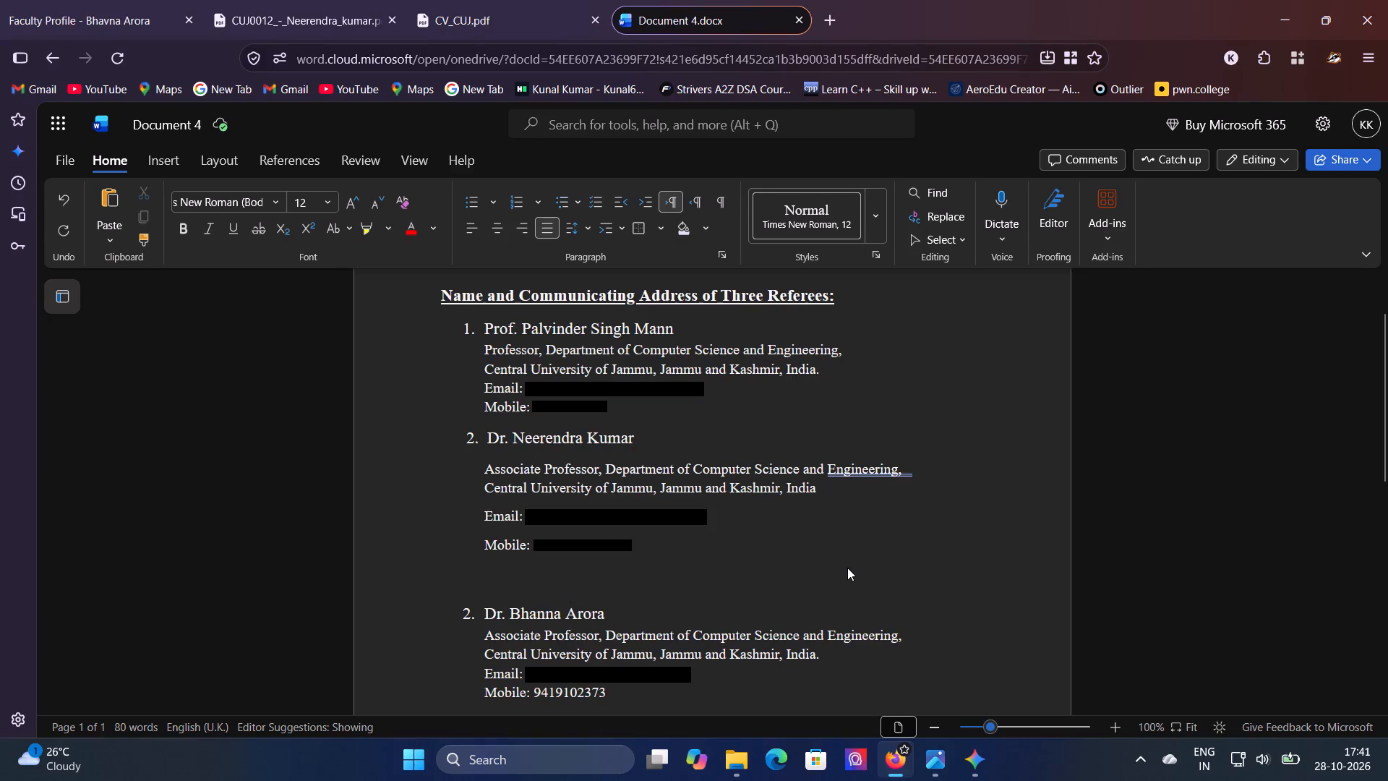
{"action": "key", "text": "BackSpace"}
{"action": "key", "text": "BackSpace"}
{"action": "key", "text": "BackSpace"}
{"action": "key", "text": "BackSpace"}
{"action": "key", "text": "BackSpace"}
{"action": "key", "text": "BackSpace"}
{"action": "key", "text": "BackSpace"}
{"action": "key", "text": "BackSpace"}
{"action": "key", "text": "BackSpace"}
{"action": "key", "text": "BackSpace"}
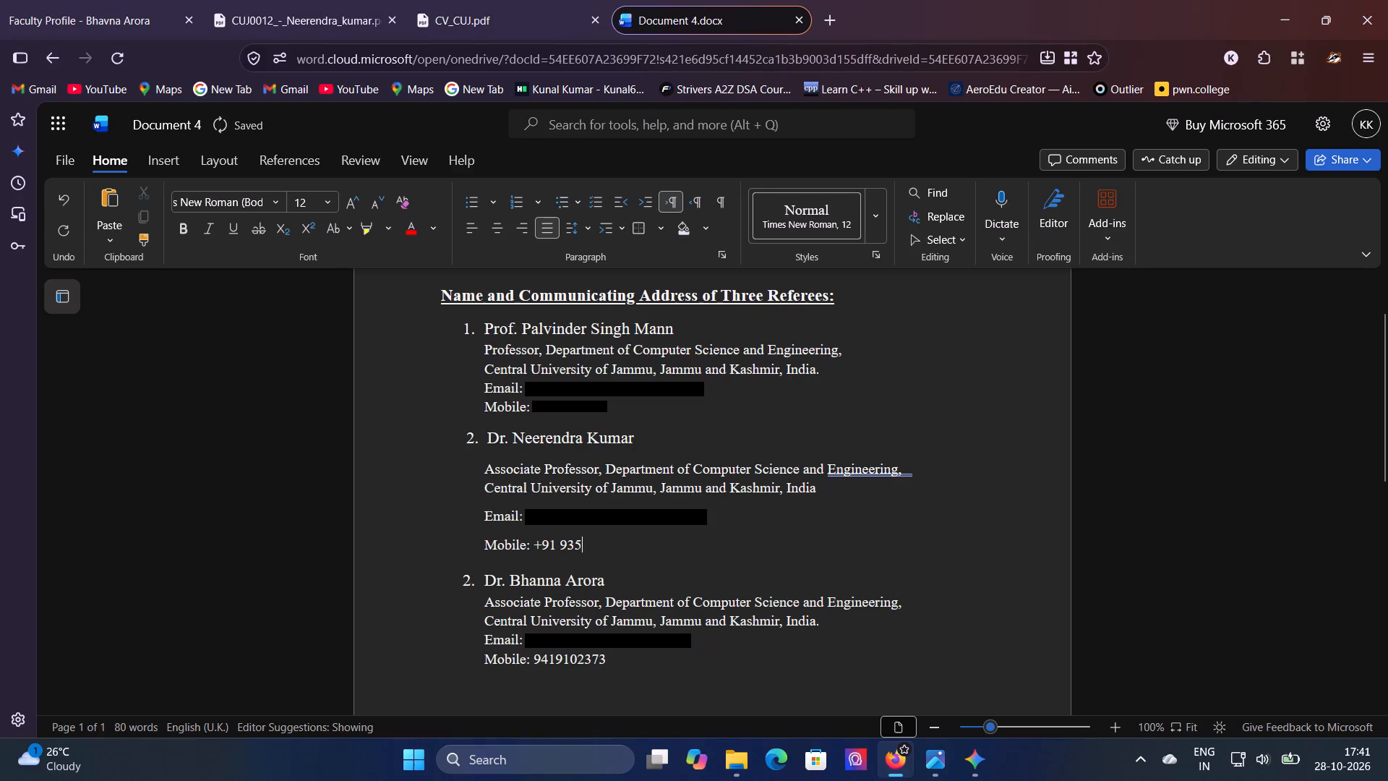
{"action": "key", "text": "BackSpace"}
{"action": "key", "text": "BackSpace"}
{"action": "key", "text": "BackSpace"}
{"action": "key", "text": "BackSpace"}
{"action": "key", "text": "BackSpace"}
{"action": "key", "text": "BackSpace"}
{"action": "key", "text": "BackSpace"}
{"action": "key", "text": "BackSpace"}
{"action": "key", "text": "BackSpace"}
{"action": "key", "text": "BackSpace"}
{"action": "key", "text": "BackSpace"}
{"action": "key", "text": "BackSpace"}
{"action": "key", "text": "BackSpace"}
{"action": "key", "text": "BackSpace"}
{"action": "key", "text": "BackSpace"}
{"action": "key", "text": "BackSpace"}
{"action": "key", "text": "BackSpace"}
{"action": "key", "text": "BackSpace"}
{"action": "key", "text": "BackSpace"}
{"action": "key", "text": "BackSpace"}
{"action": "key", "text": "BackSpace"}
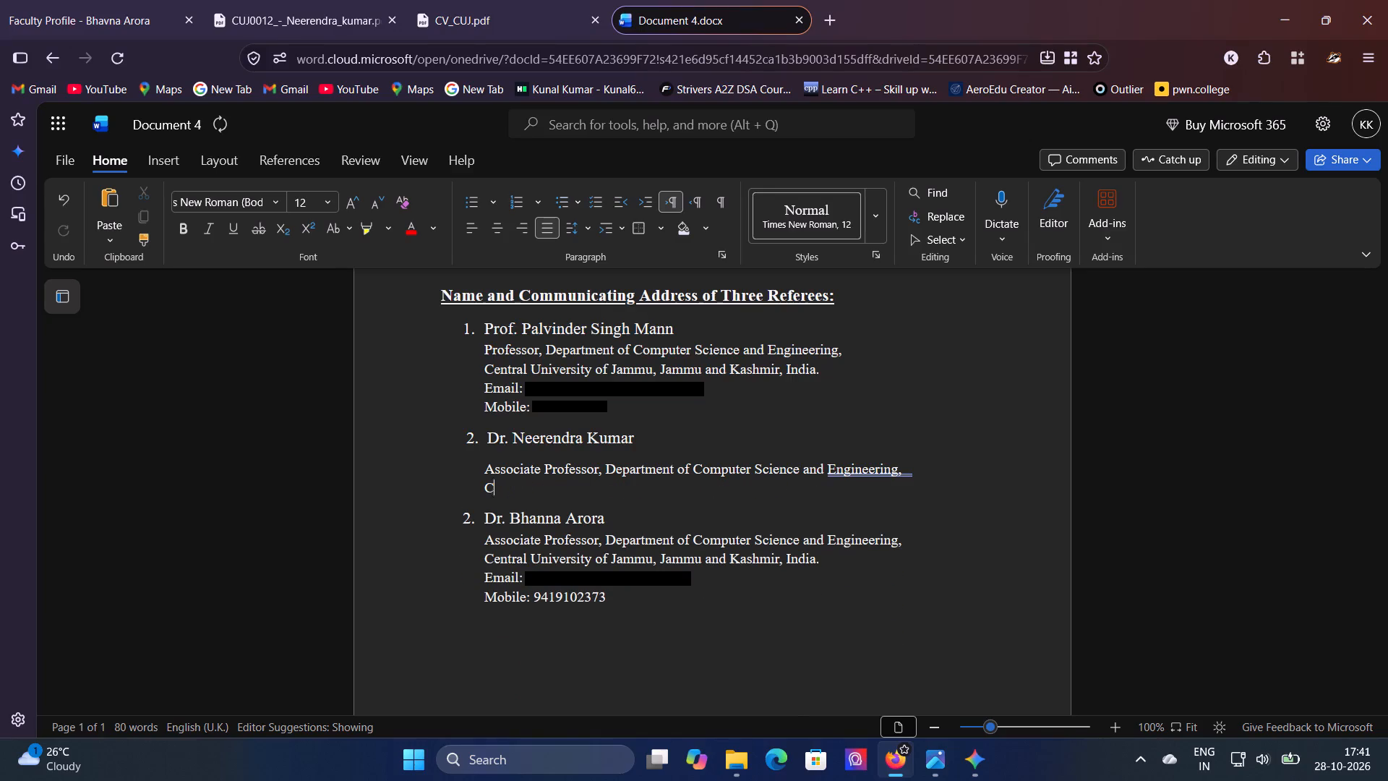
{"action": "key", "text": "BackSpace"}
Delete the second referee's designation and department line, leaving only the name in that entry.
{"action": "key", "text": "BackSpace"}
{"action": "key", "text": "BackSpace"}
{"action": "key", "text": "BackSpace"}
{"action": "key", "text": "BackSpace"}
{"action": "key", "text": "BackSpace"}
{"action": "key", "text": "BackSpace"}
{"action": "key", "text": "BackSpace"}
{"action": "key", "text": "BackSpace"}
{"action": "key", "text": "BackSpace"}
{"action": "key", "text": "BackSpace"}
{"action": "key", "text": "BackSpace"}
{"action": "key", "text": "BackSpace"}
{"action": "key", "text": "BackSpace"}
{"action": "key", "text": "BackSpace"}
{"action": "key", "text": "BackSpace"}
{"action": "key", "text": "BackSpace"}
{"action": "key", "text": "BackSpace"}
{"action": "key", "text": "BackSpace"}
{"action": "key", "text": "BackSpace"}
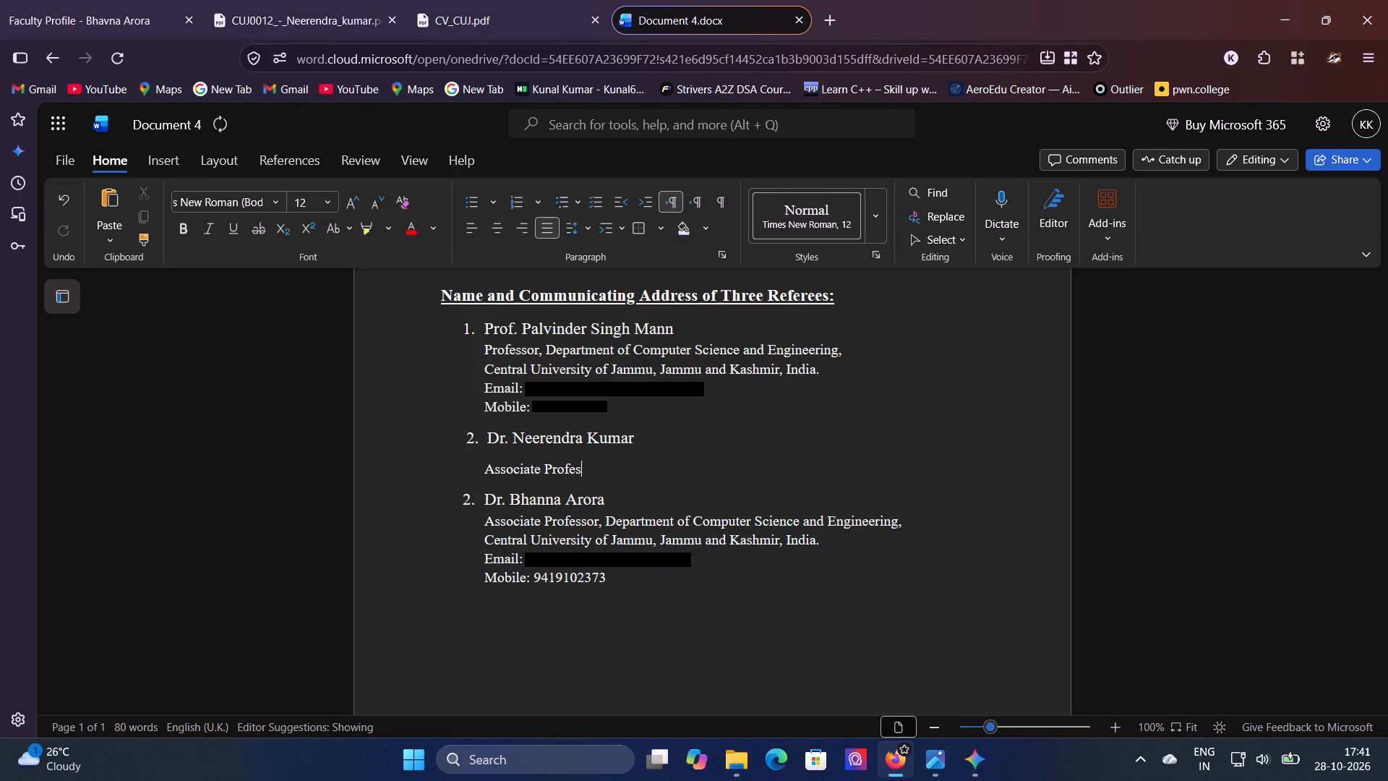
{"action": "key", "text": "BackSpace"}
{"action": "key", "text": "BackSpace"}
{"action": "key", "text": "BackSpace"}
{"action": "key", "text": "BackSpace"}
{"action": "key", "text": "BackSpace"}
{"action": "key", "text": "BackSpace"}
{"action": "key", "text": "BackSpace"}
{"action": "key", "text": "BackSpace"}
{"action": "key", "text": "BackSpace"}
{"action": "key", "text": "BackSpace"}
{"action": "key", "text": "BackSpace"}
{"action": "key", "text": "BackSpace"}
{"action": "key", "text": "BackSpace"}
{"action": "key", "text": "BackSpace"}
{"action": "key", "text": "BackSpace"}
{"action": "key", "text": "BackSpace"}
{"action": "key", "text": "BackSpace"}
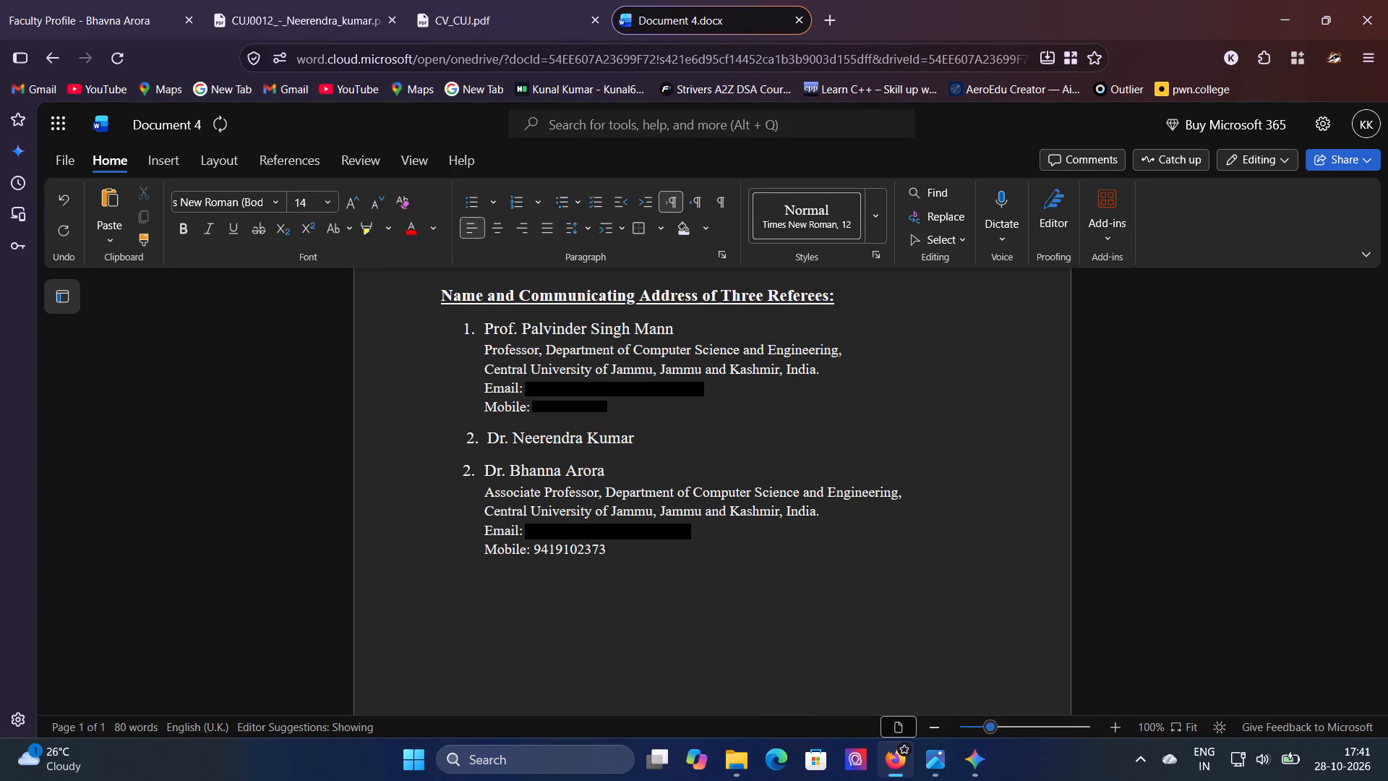
Delete the second referee's name and its list number.
{"action": "key", "text": "Return"}
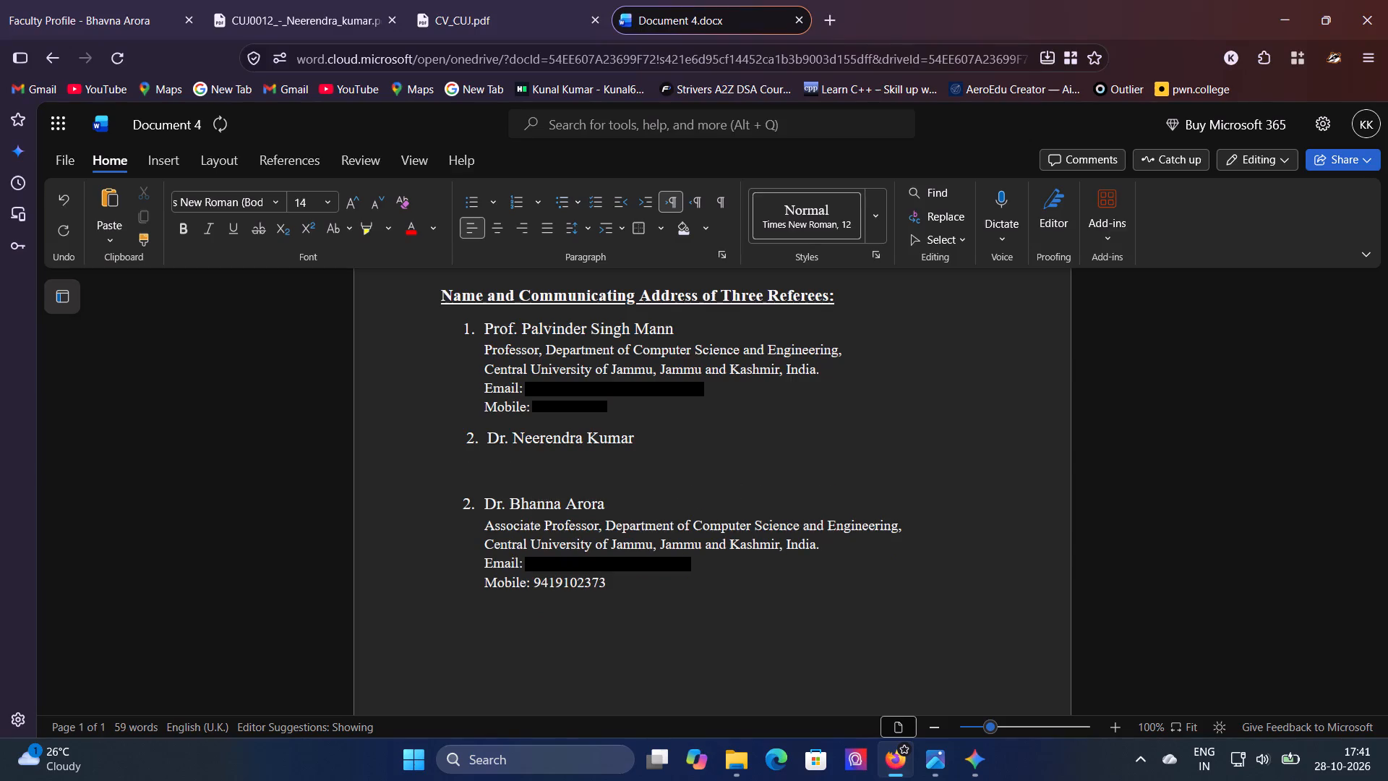
{"action": "key", "text": "BackSpace"}
{"action": "key", "text": "BackSpace"}
{"action": "key", "text": "BackSpace"}
{"action": "key", "text": "BackSpace"}
{"action": "key", "text": "BackSpace"}
{"action": "key", "text": "BackSpace"}
{"action": "key", "text": "BackSpace"}
{"action": "key", "text": "BackSpace"}
{"action": "key", "text": "BackSpace"}
{"action": "key", "text": "BackSpace"}
{"action": "key", "text": "BackSpace"}
{"action": "key", "text": "BackSpace"}
{"action": "key", "text": "BackSpace"}
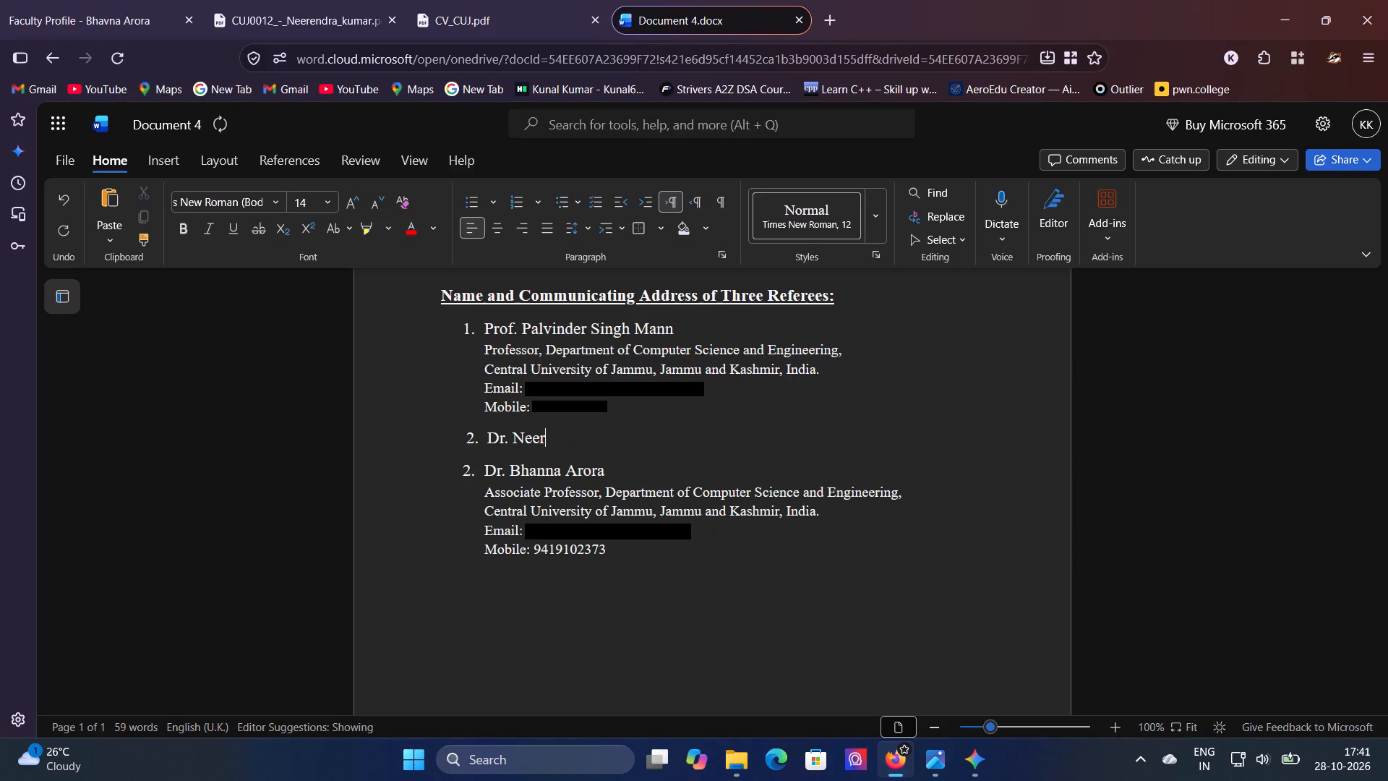
{"action": "key", "text": "BackSpace"}
{"action": "key", "text": "BackSpace"}
{"action": "key", "text": "BackSpace"}
{"action": "key", "text": "BackSpace"}
{"action": "key", "text": "BackSpace"}
{"action": "key", "text": "BackSpace"}
{"action": "key", "text": "BackSpace"}
{"action": "key", "text": "BackSpace"}
{"action": "key", "text": "BackSpace"}
{"action": "key", "text": "BackSpace"}
{"action": "key", "text": "BackSpace"}
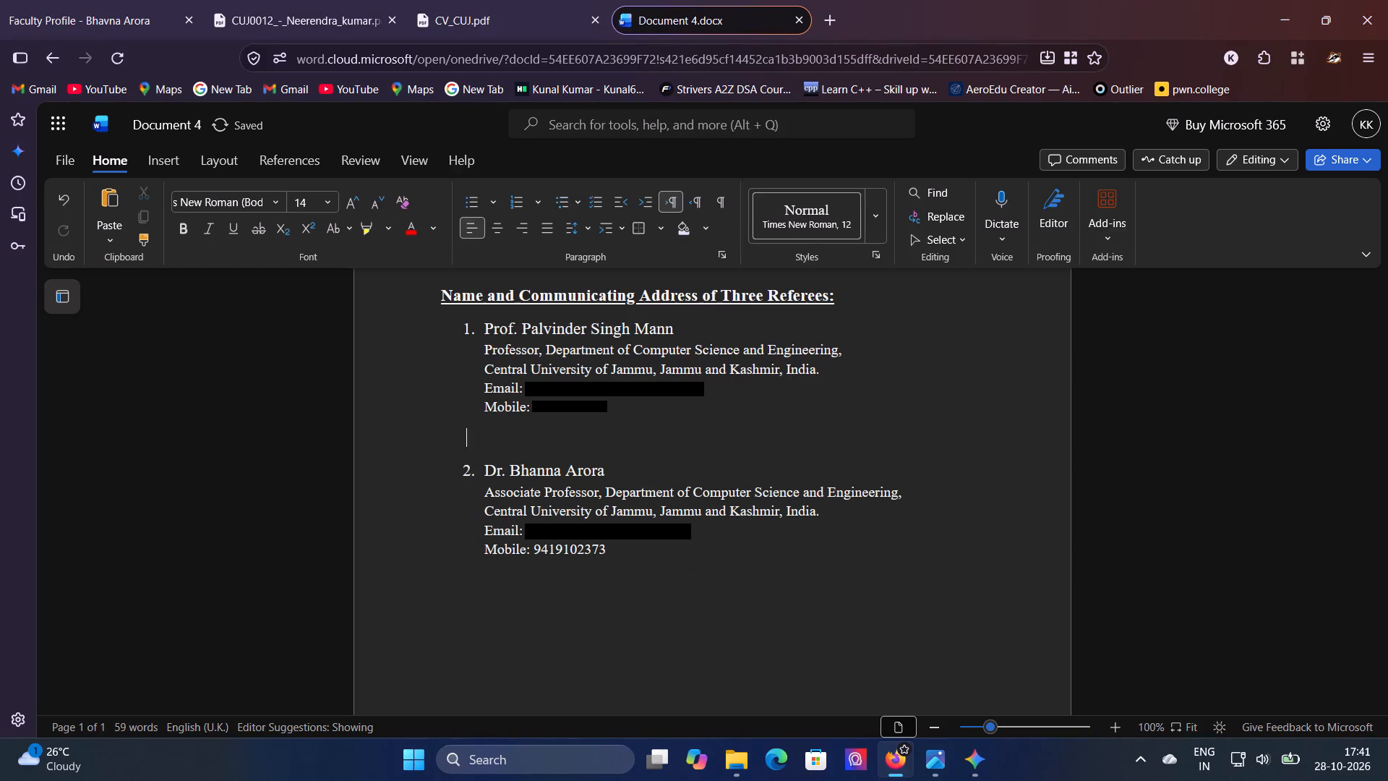
Remove the empty line between the first referee's mobile line and the Associate Professor's entry below it.
{"action": "key", "text": "BackSpace"}
{"action": "key", "text": "BackSpace"}
{"action": "key", "text": "BackSpace"}
{"action": "key", "text": "BackSpace"}
{"action": "key", "text": "BackSpace"}
{"action": "key", "text": "BackSpace"}
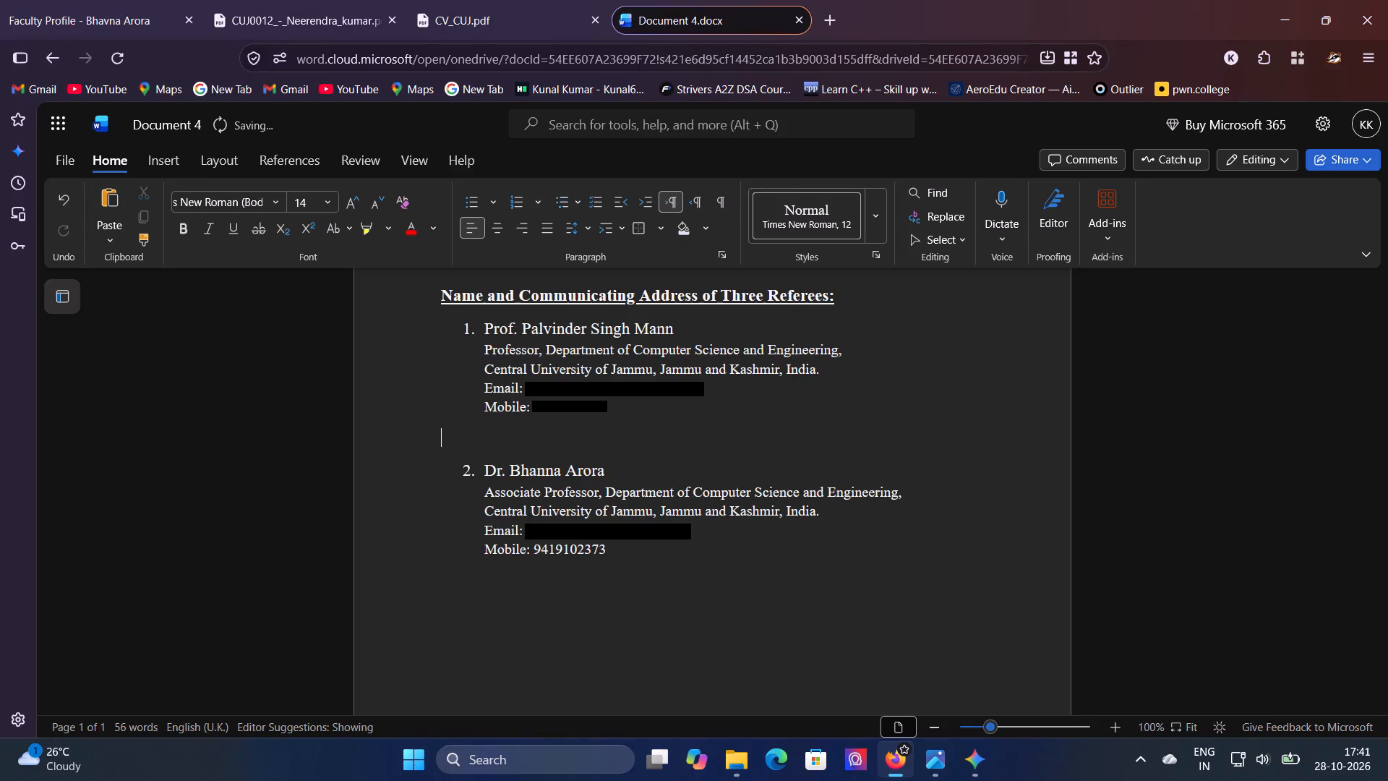
{"action": "key", "text": "BackSpace"}
{"action": "key", "text": "BackSpace"}
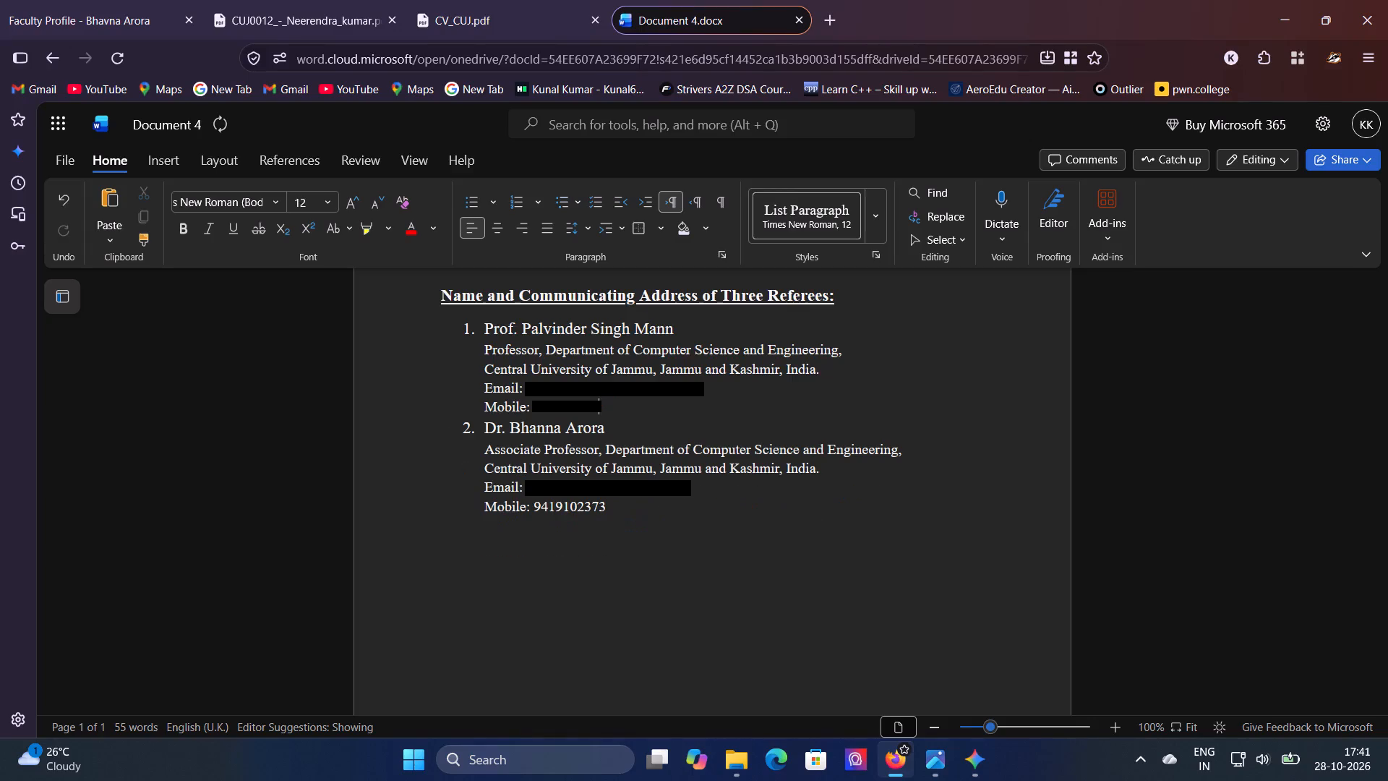
Check the first referee's mobile number in the saved faculty profile screenshot, and return to the Word document.
{"action": "left_click", "coordinate": [930, 764]}
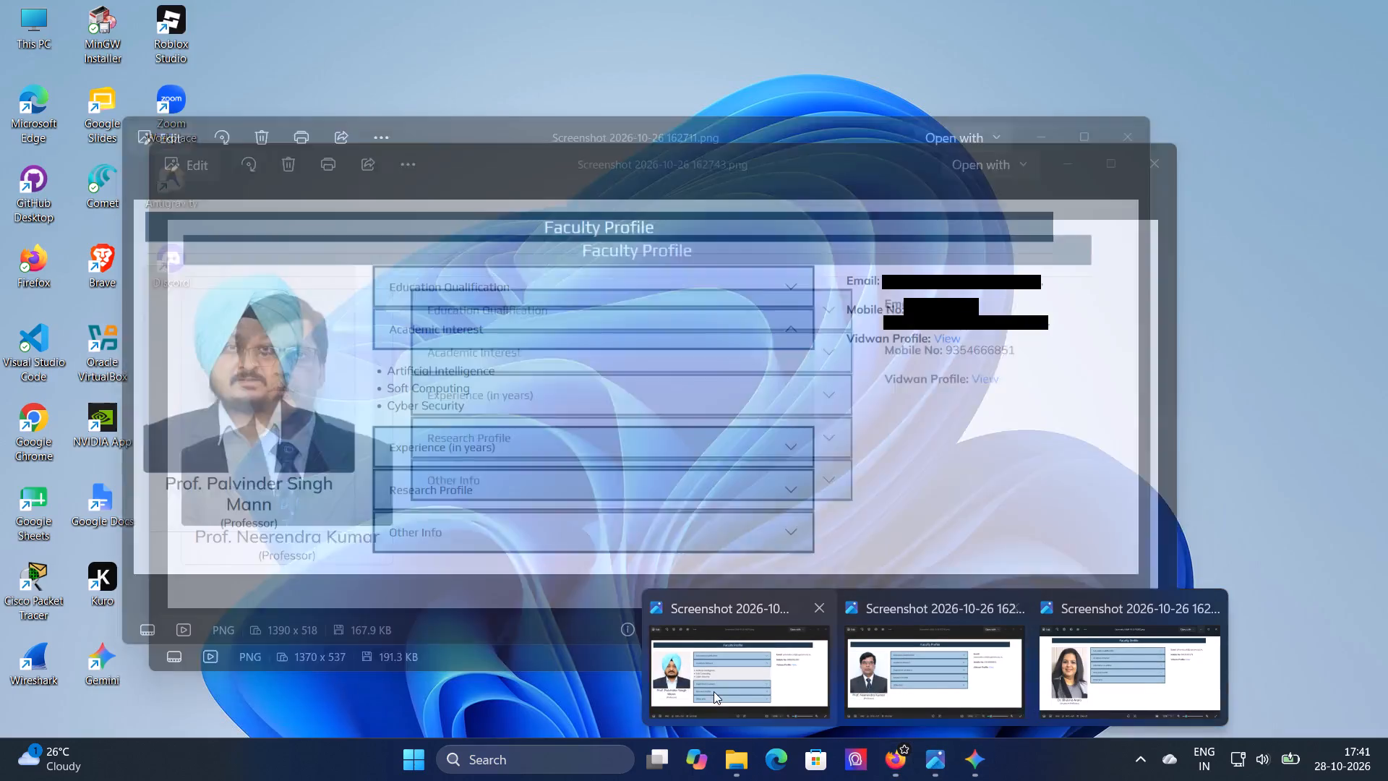
{"action": "left_click", "coordinate": [766, 680]}
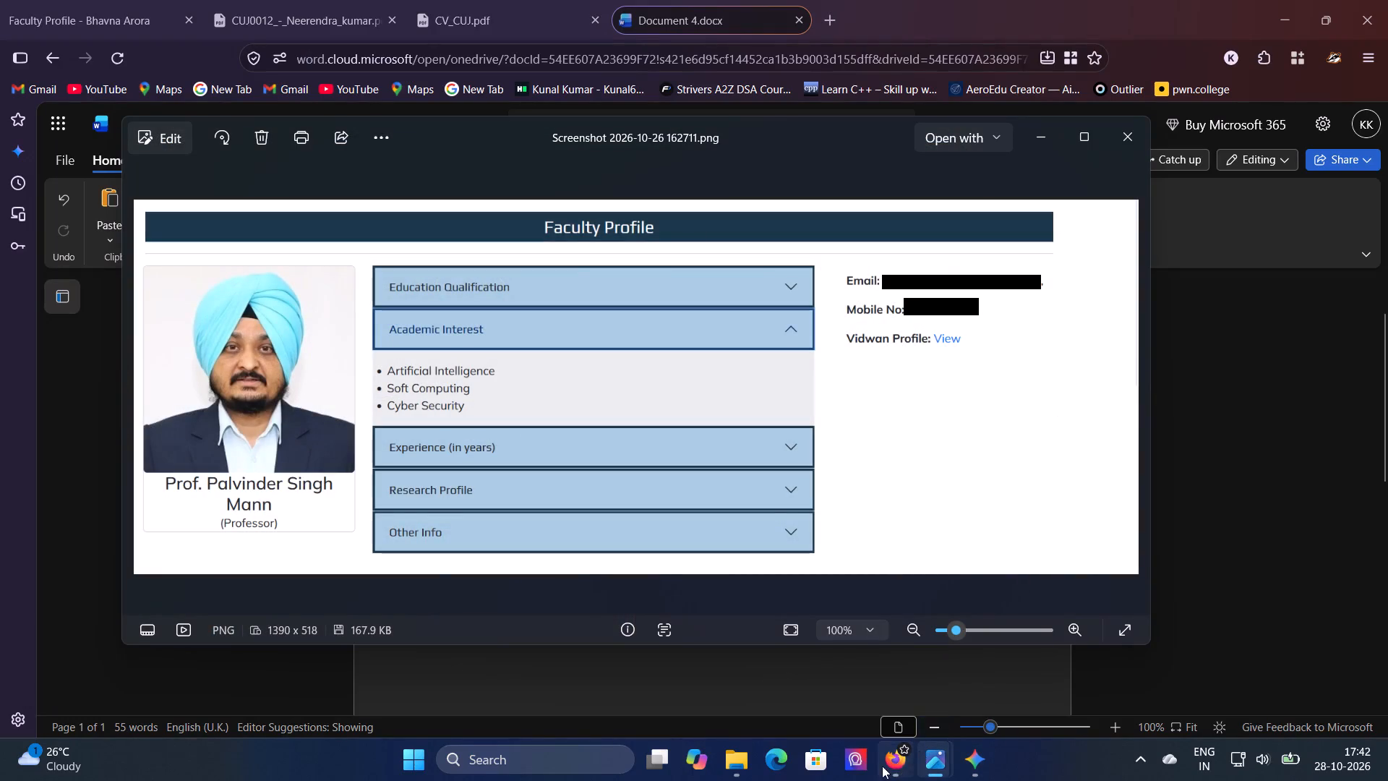
{"action": "left_click", "coordinate": [902, 759]}
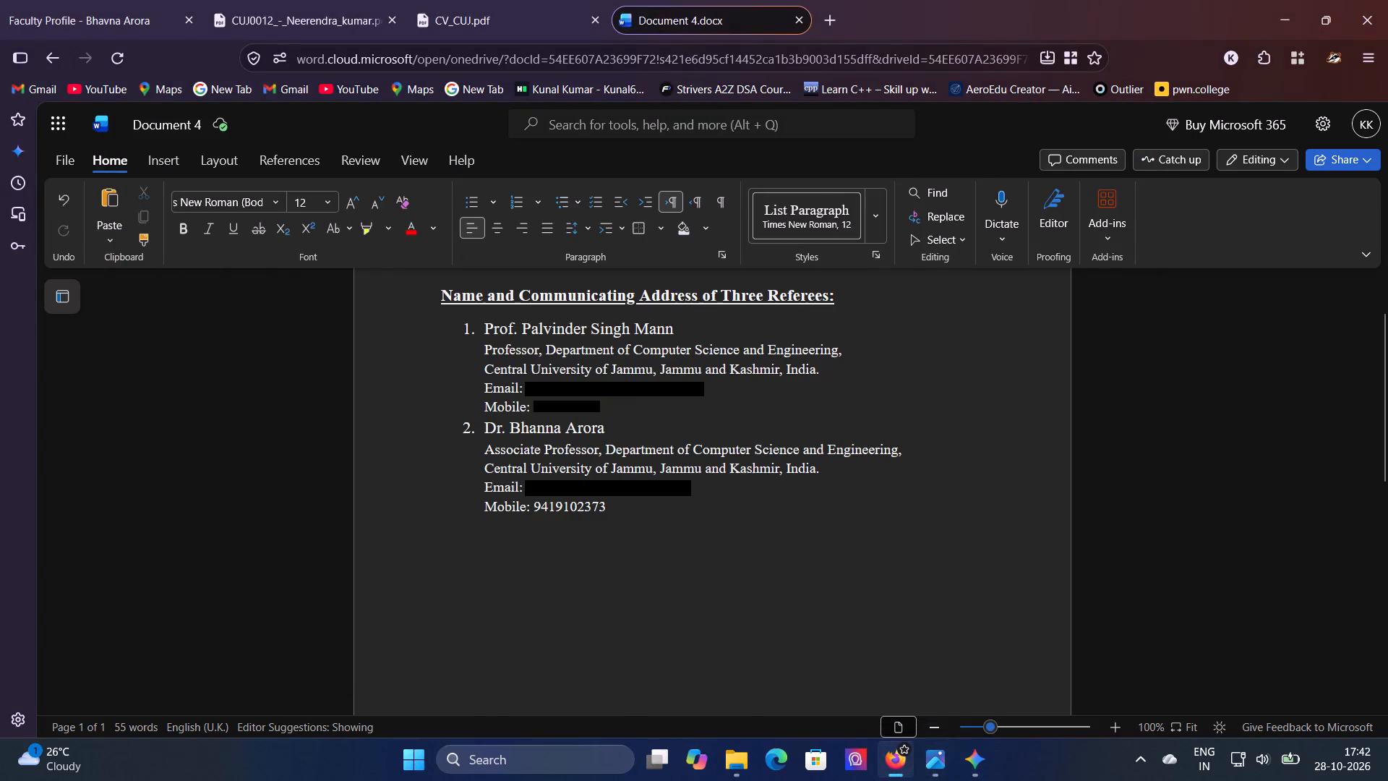
Complete the mobile number of the first listed referee with its final digit.
{"action": "key", "text": "7"}
Add blank lines below the first referee's mobile number and indent the last, unnumbered line with spaces for a new entry.
{"action": "key", "text": "Return"}
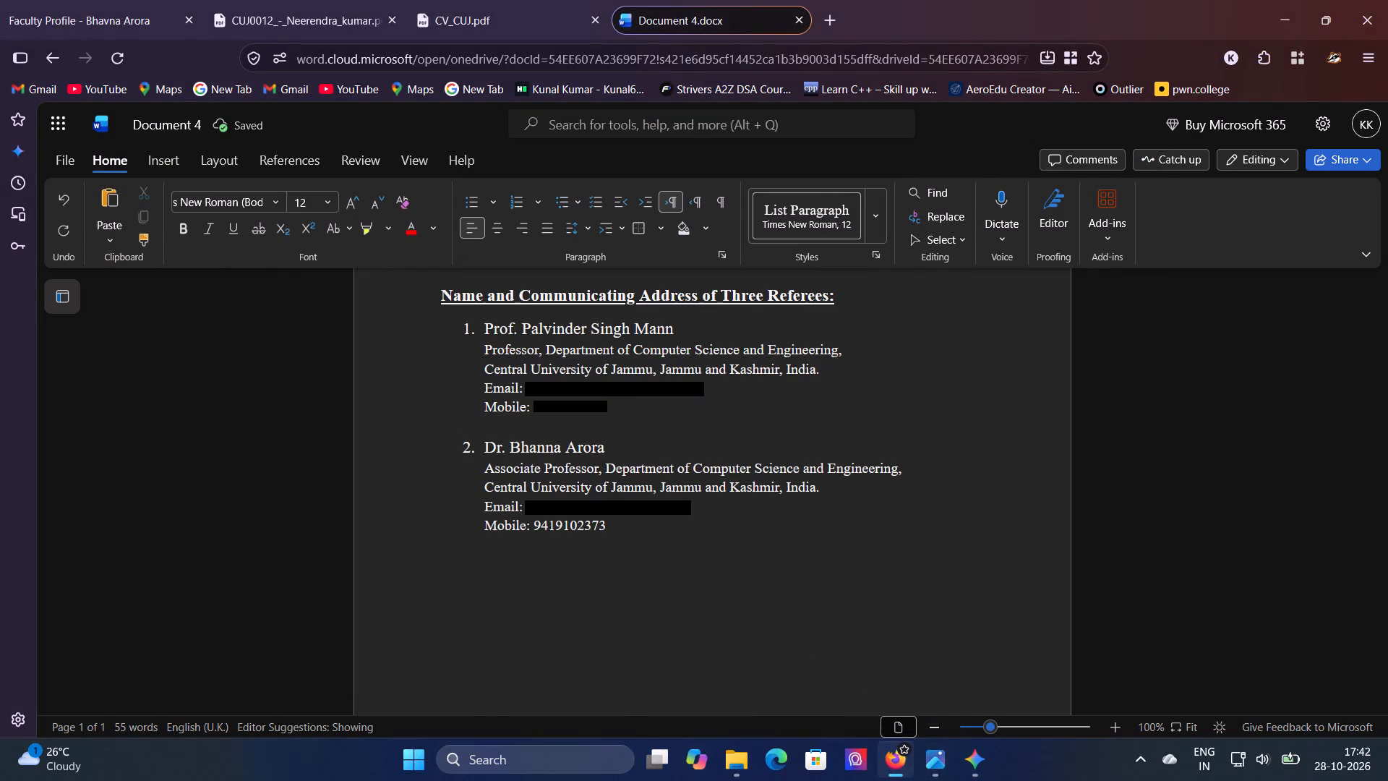
{"action": "key", "text": "Return"}
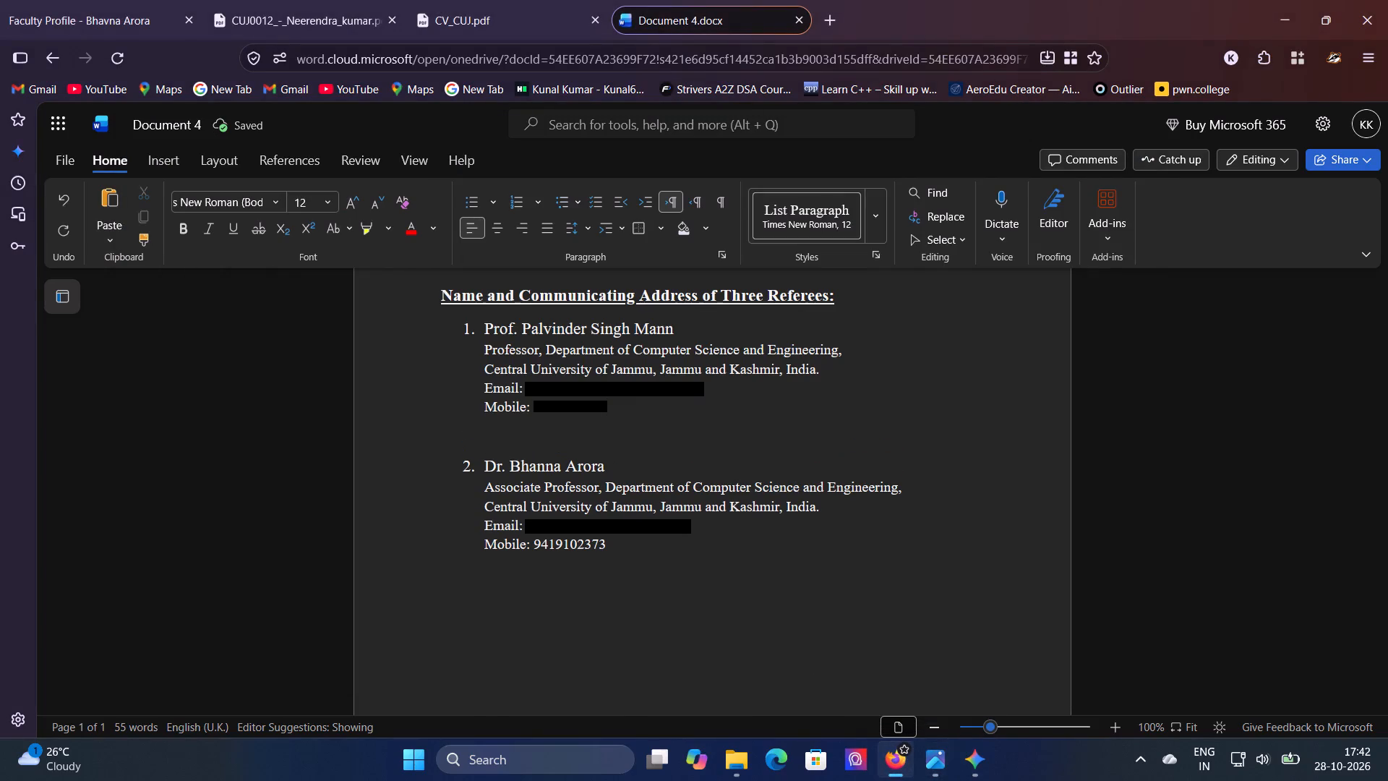
{"action": "key", "text": "3"}
{"action": "key", "text": "BackSpace"}
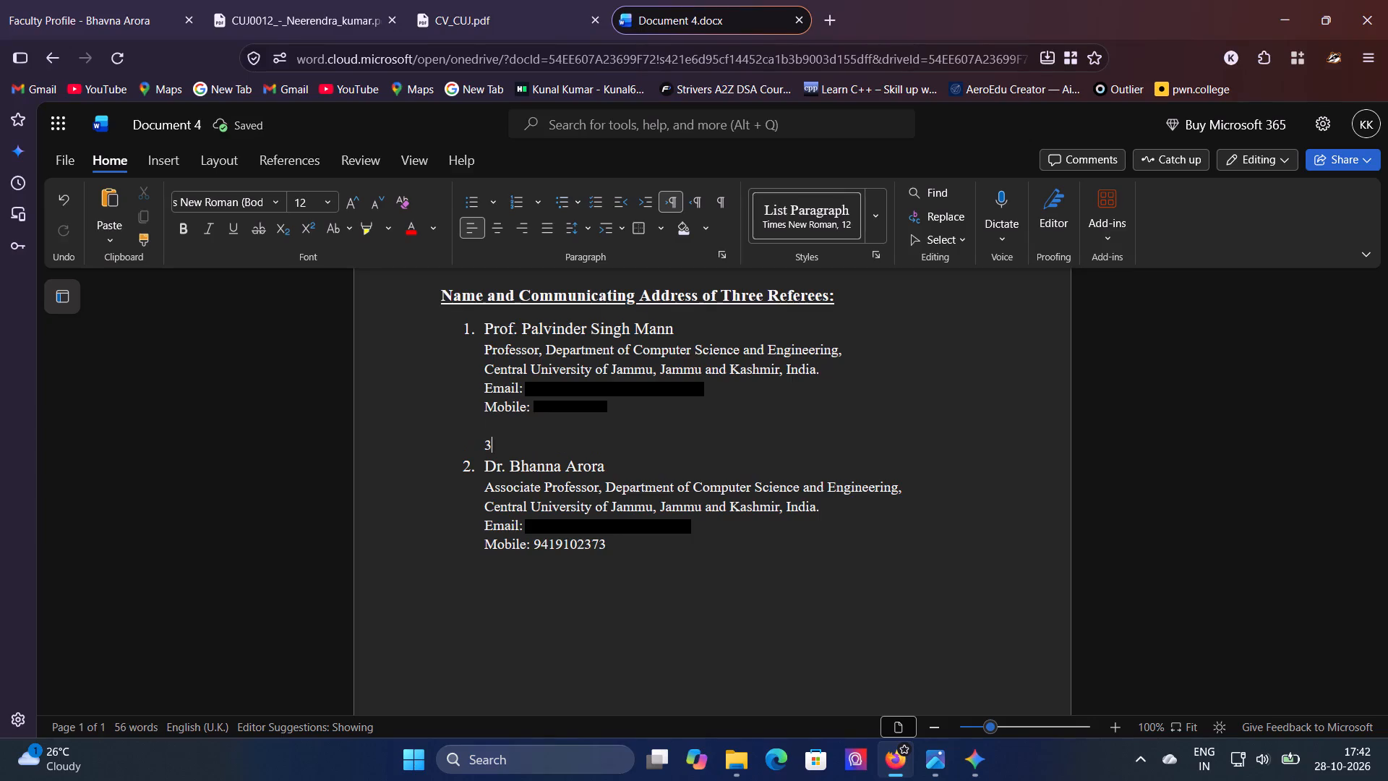
{"action": "key", "text": "BackSpace"}
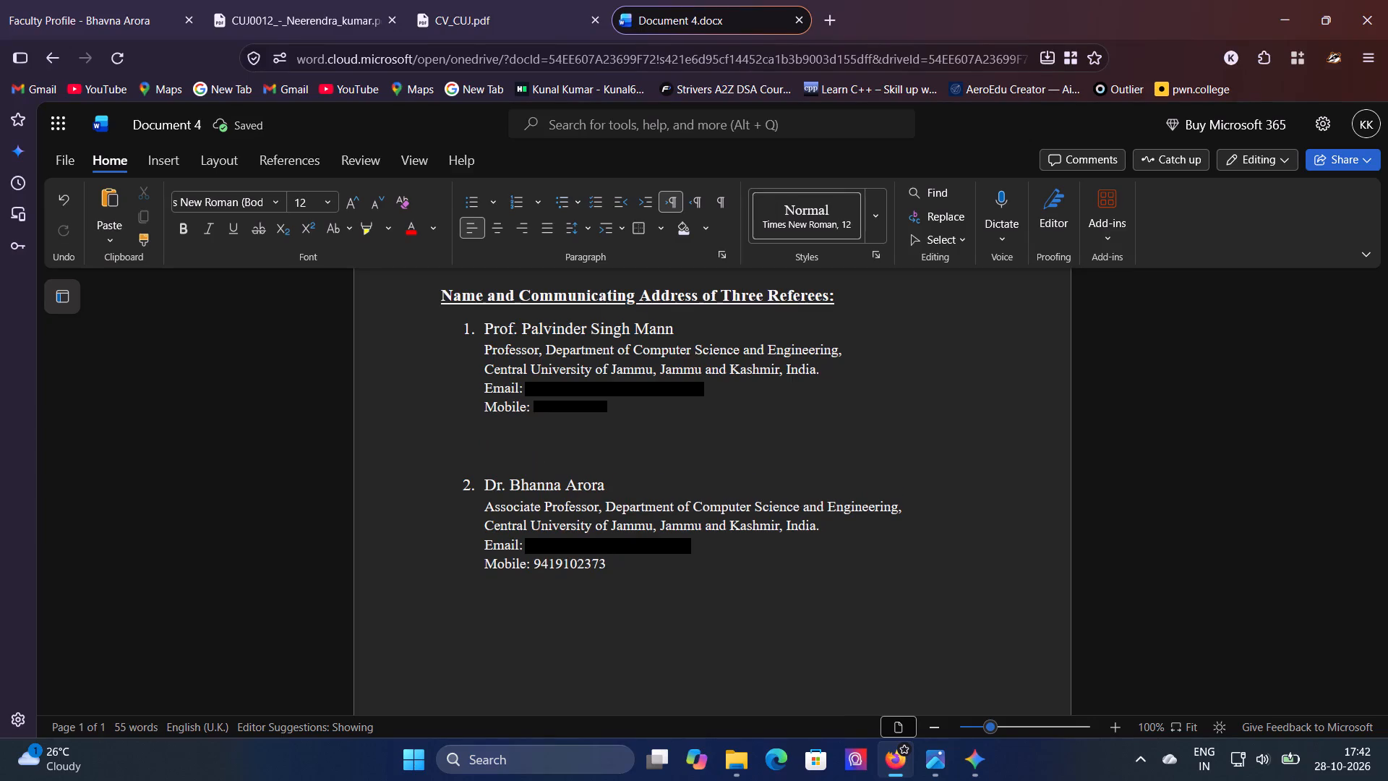
{"action": "key", "text": "space"}
{"action": "key", "text": "space"}
{"action": "key", "text": "space"}
{"action": "key", "text": "space"}
{"action": "key", "text": "space"}
{"action": "key", "text": "space"}
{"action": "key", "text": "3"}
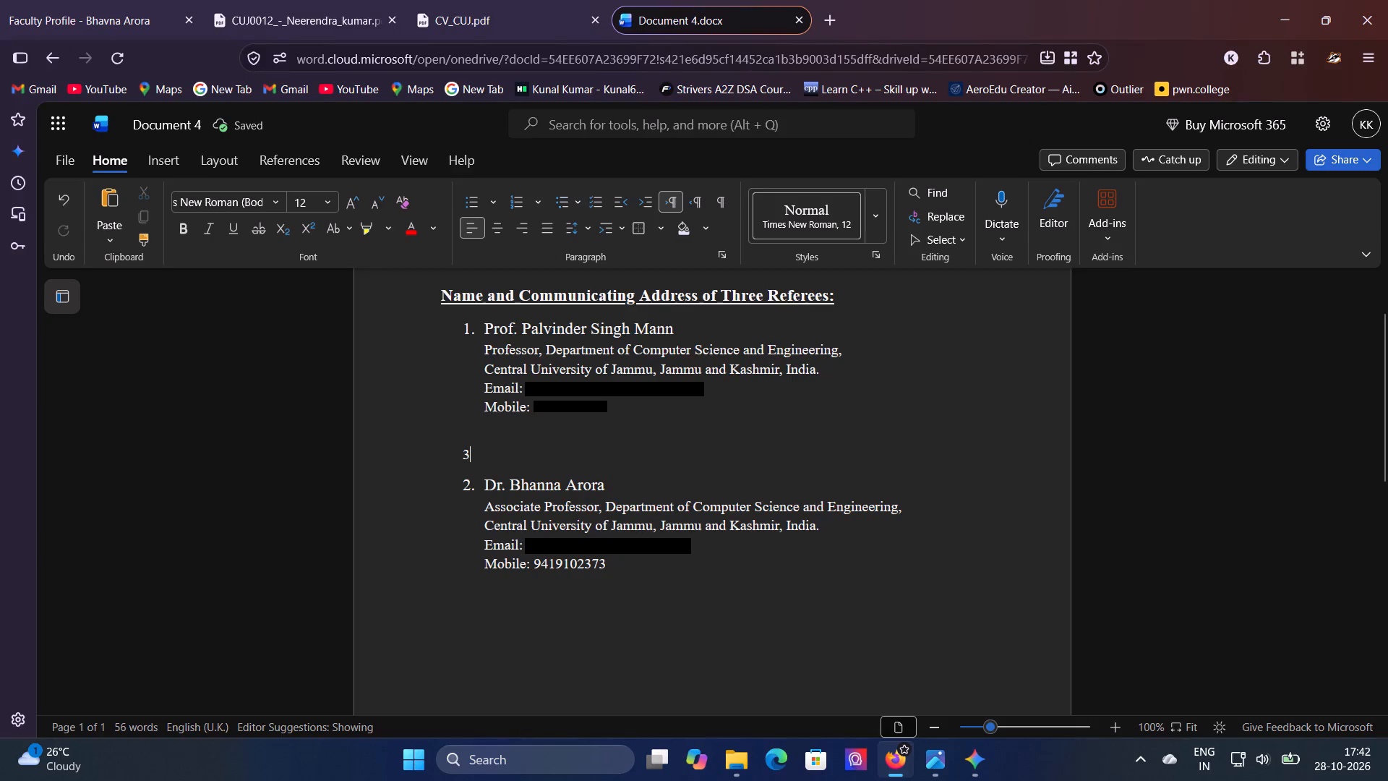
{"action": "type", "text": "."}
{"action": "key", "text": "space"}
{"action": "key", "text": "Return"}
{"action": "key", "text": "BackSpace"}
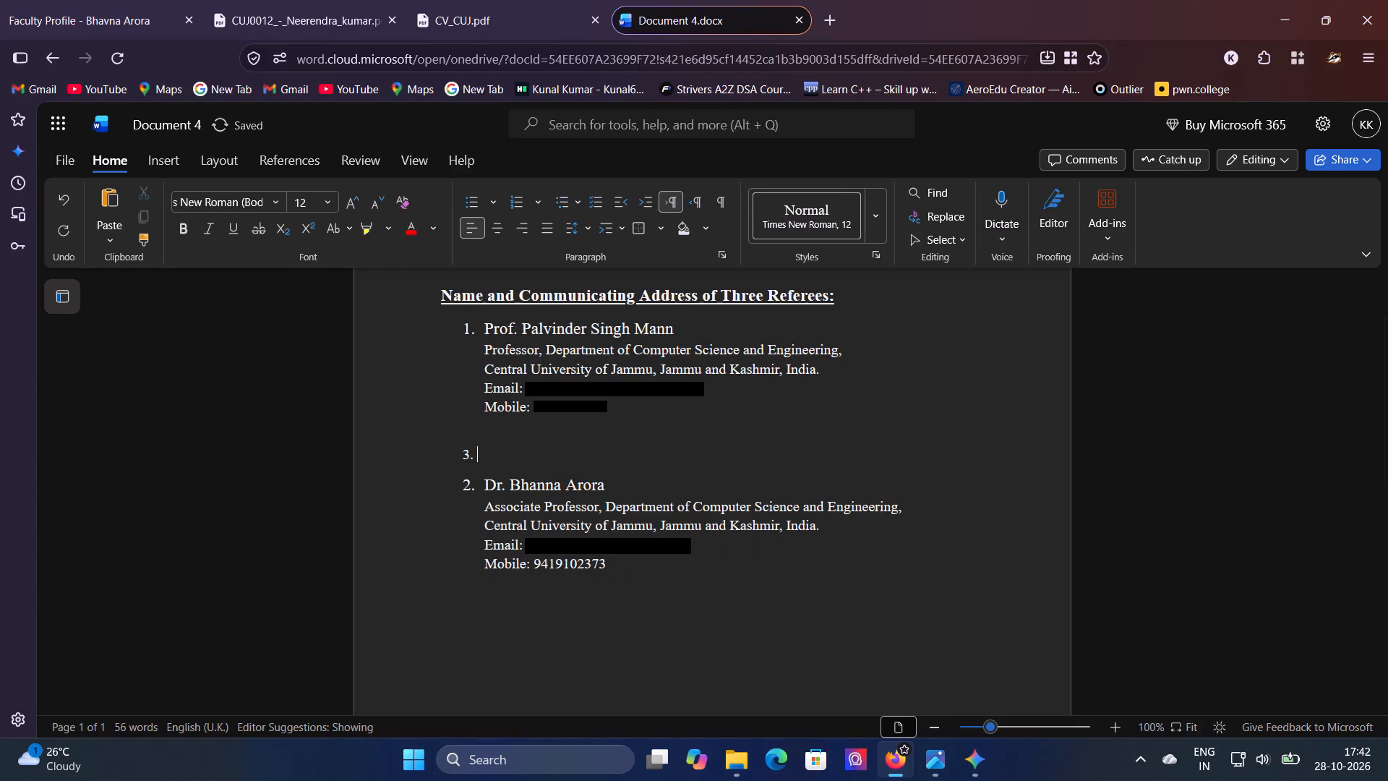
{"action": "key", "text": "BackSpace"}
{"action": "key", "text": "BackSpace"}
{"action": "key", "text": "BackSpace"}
Number the new entry line "2." above the existing second referee and set that number's font size to 14.
{"action": "key", "text": "2"}
{"action": "key", "text": "period"}
{"action": "key", "text": "space"}
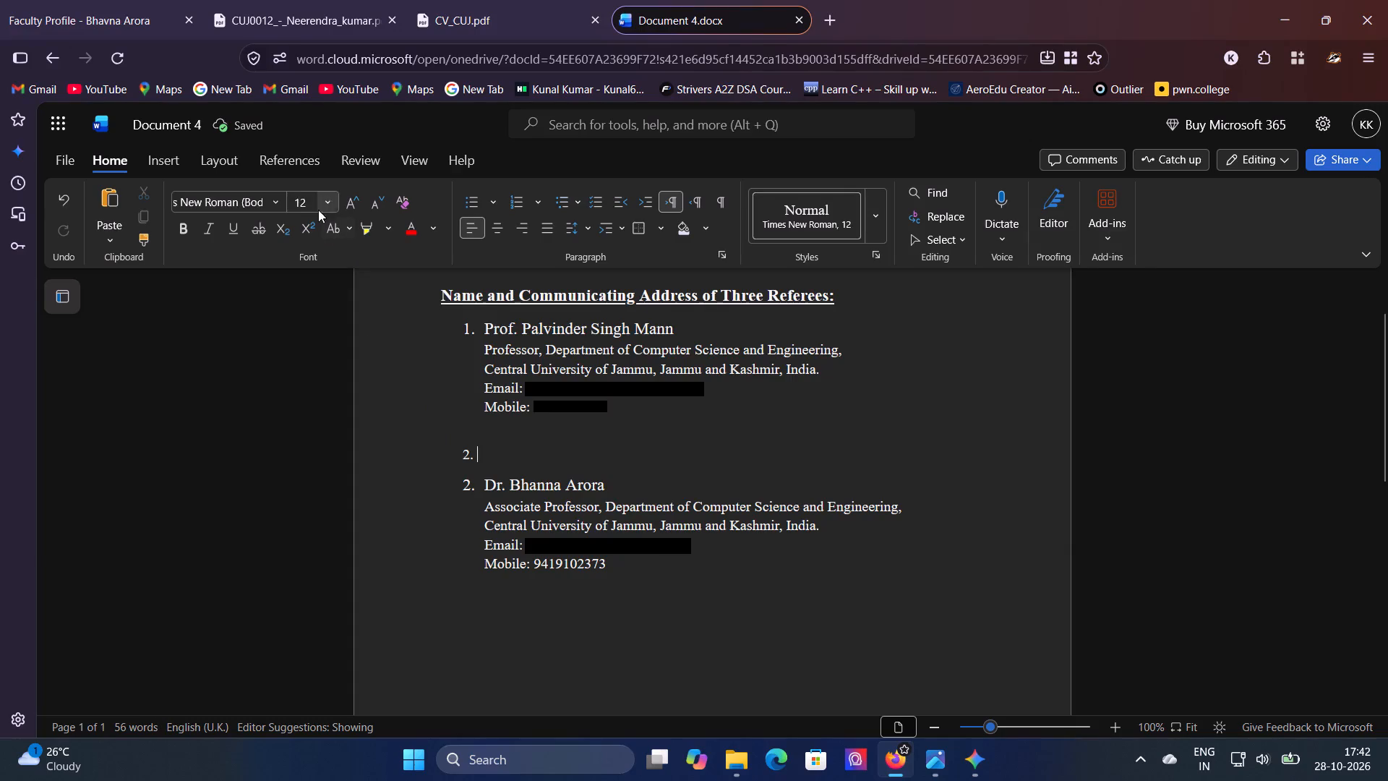
{"action": "left_click_drag", "start_coordinate": [478, 454], "coordinate": [447, 459]}
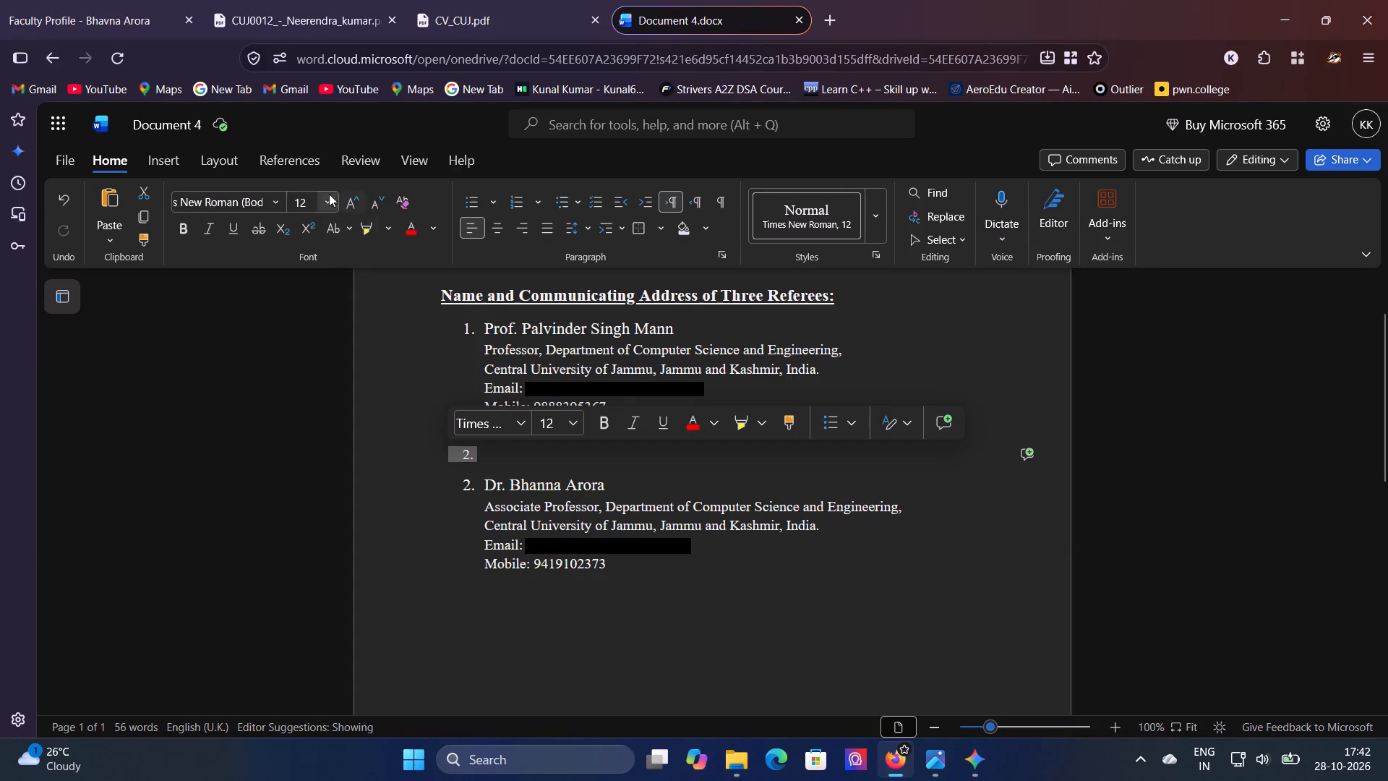
{"action": "left_click", "coordinate": [570, 427]}
{"action": "left_click", "coordinate": [611, 457]}
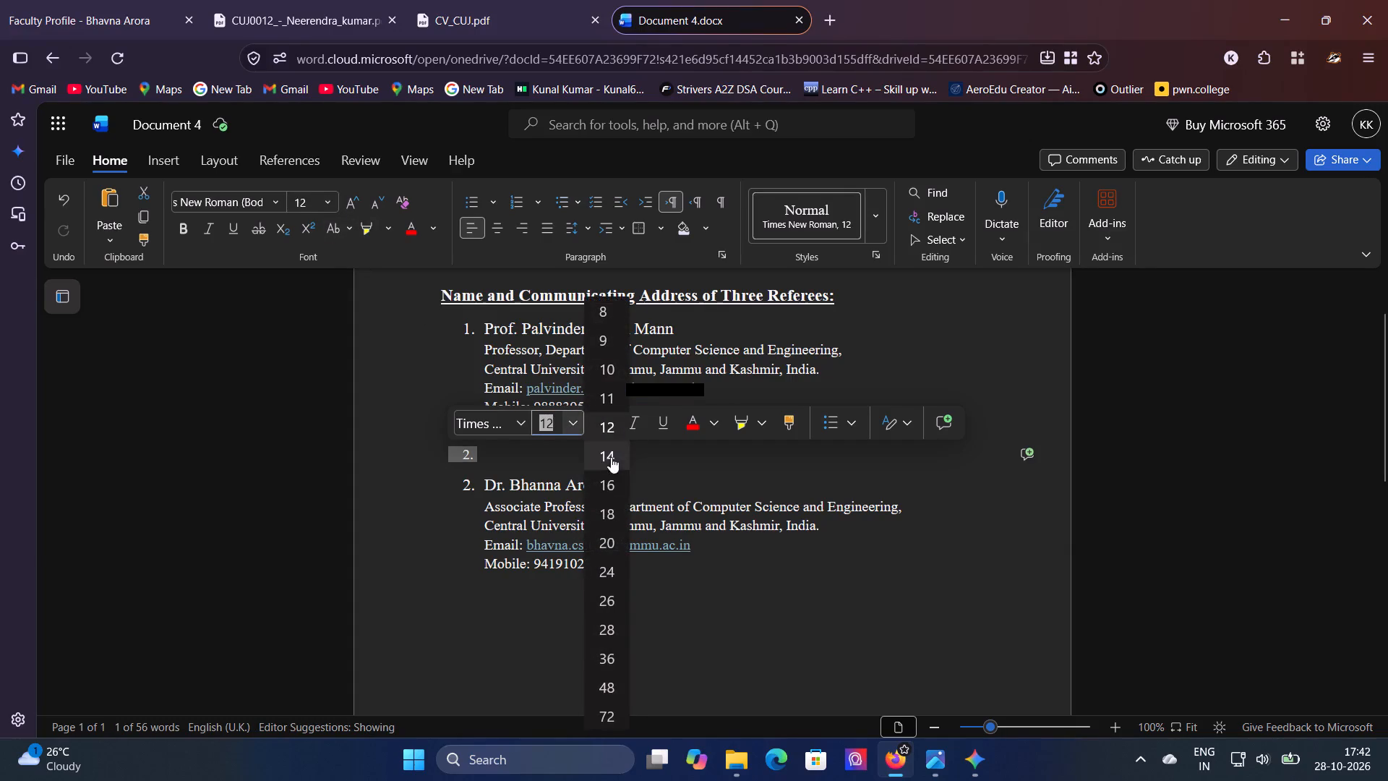
{"action": "left_click", "coordinate": [507, 470]}
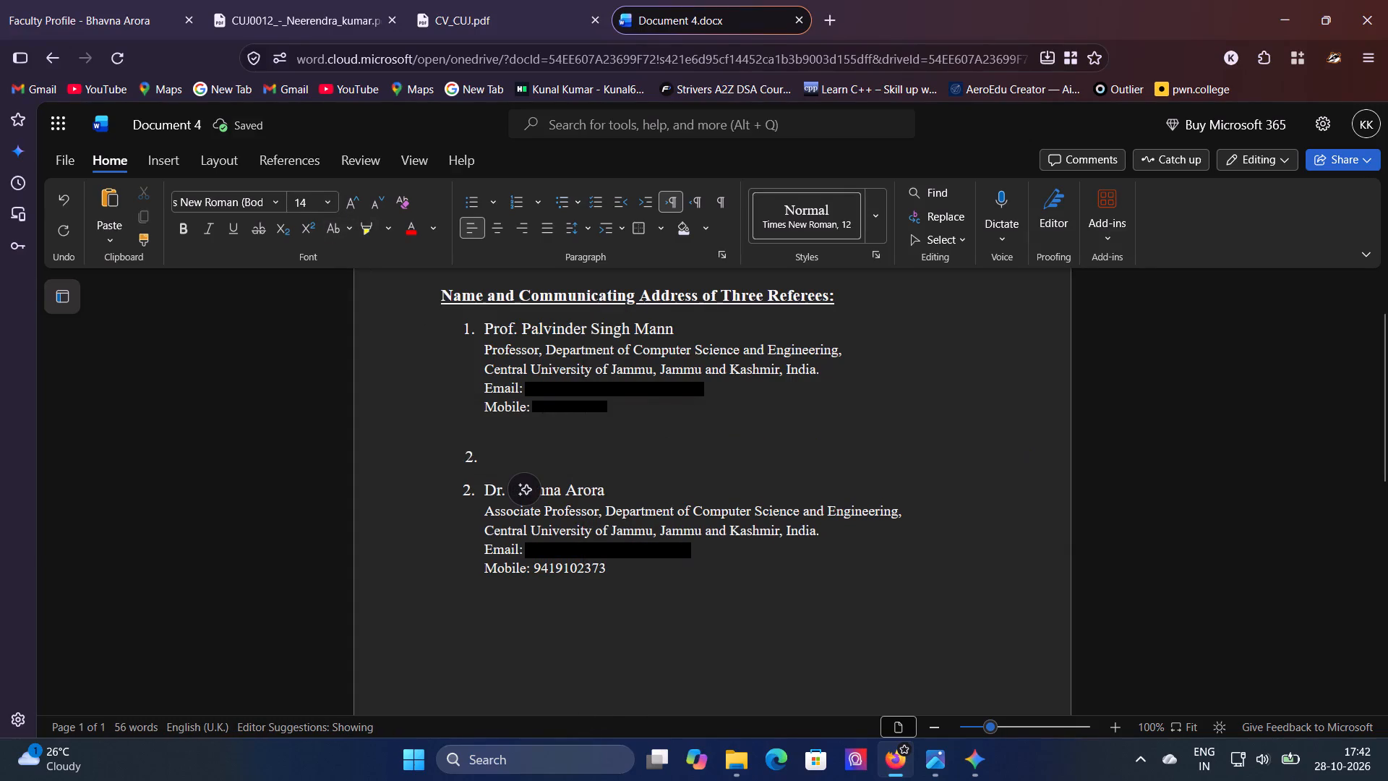
Shift the new entry's "2." one space toward the margin, keeping a space after the number.
{"action": "left_click", "coordinate": [464, 457]}
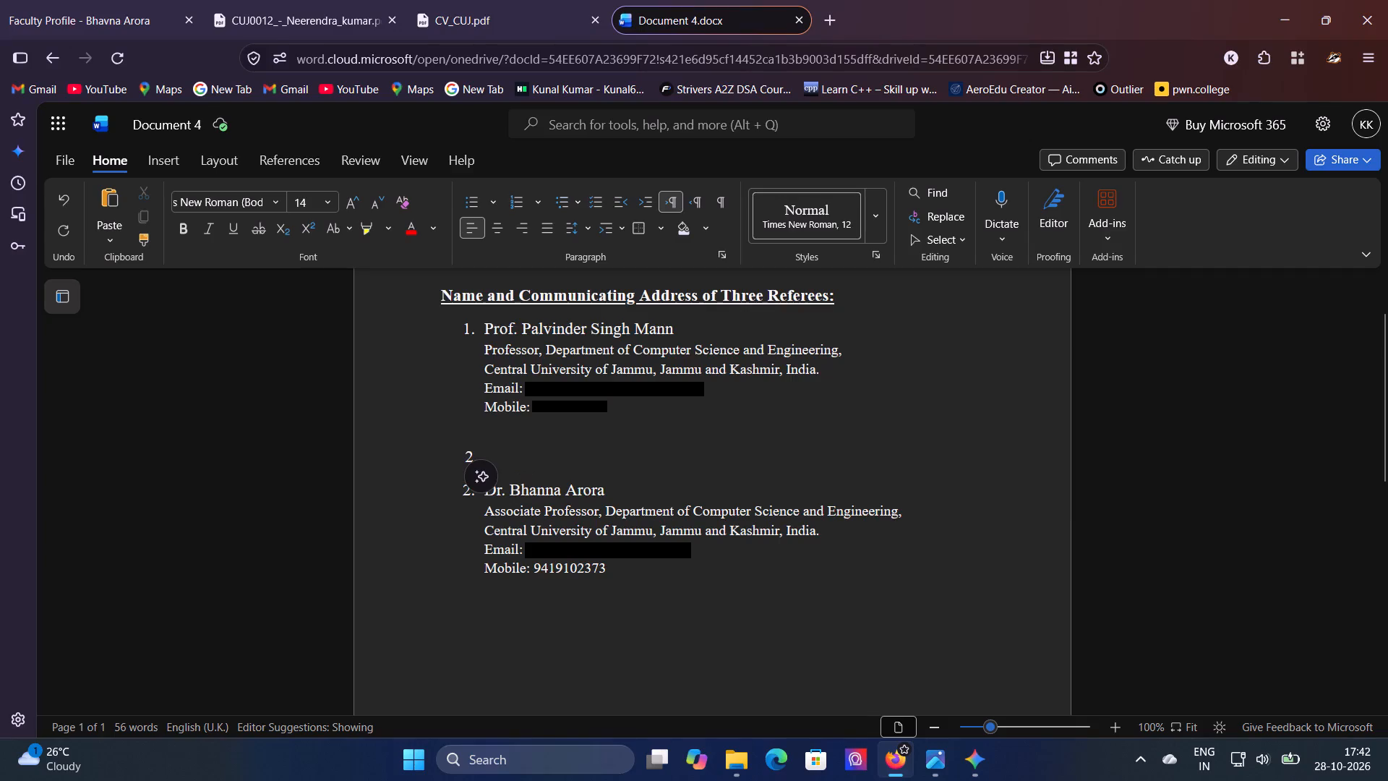
{"action": "key", "text": "BackSpace"}
{"action": "left_click", "coordinate": [480, 456]}
{"action": "key", "text": "BackSpace"}
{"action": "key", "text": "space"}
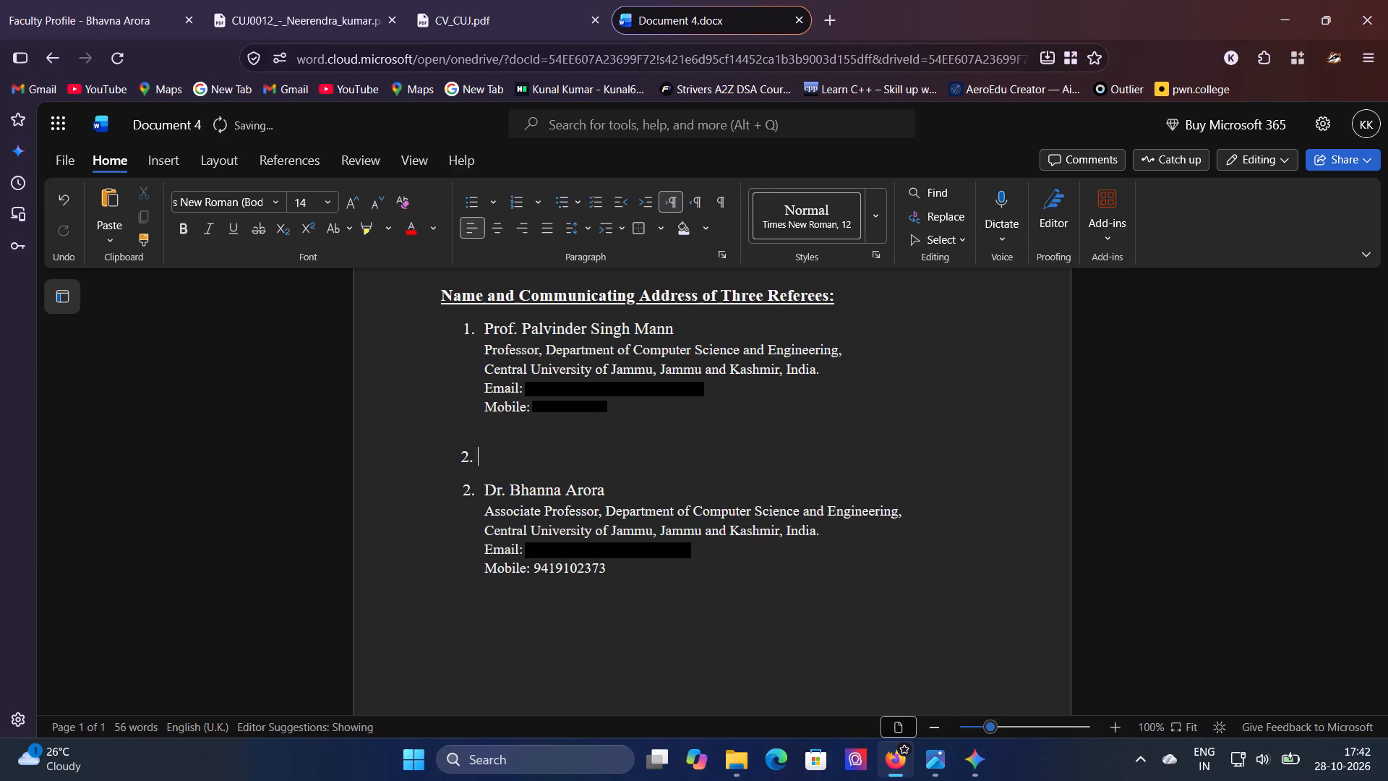
Enter the new second referee's name after "2.", preceded by the title "Dr.".
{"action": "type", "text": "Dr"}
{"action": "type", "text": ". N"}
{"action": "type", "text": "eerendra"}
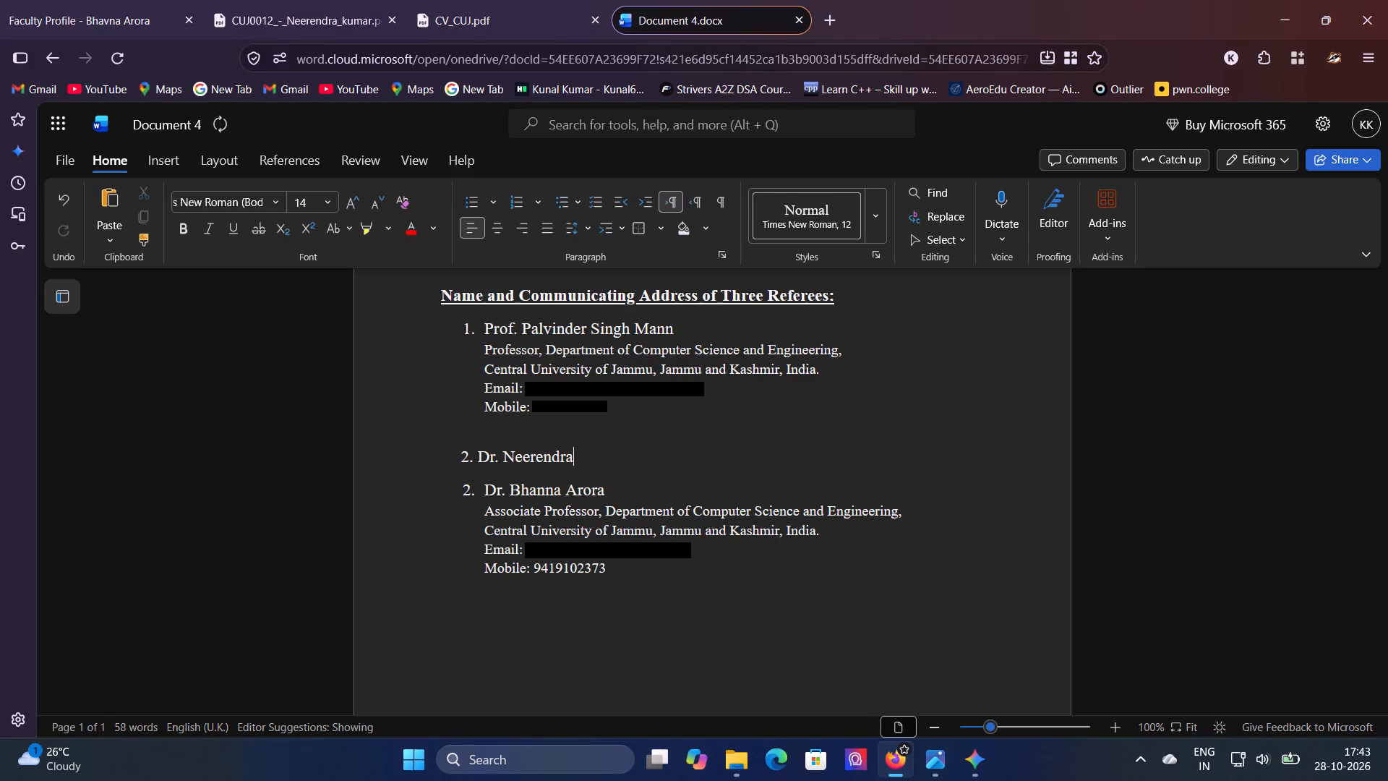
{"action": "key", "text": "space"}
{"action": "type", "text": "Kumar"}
Add a line below the second referee's name and set its font size to 12.
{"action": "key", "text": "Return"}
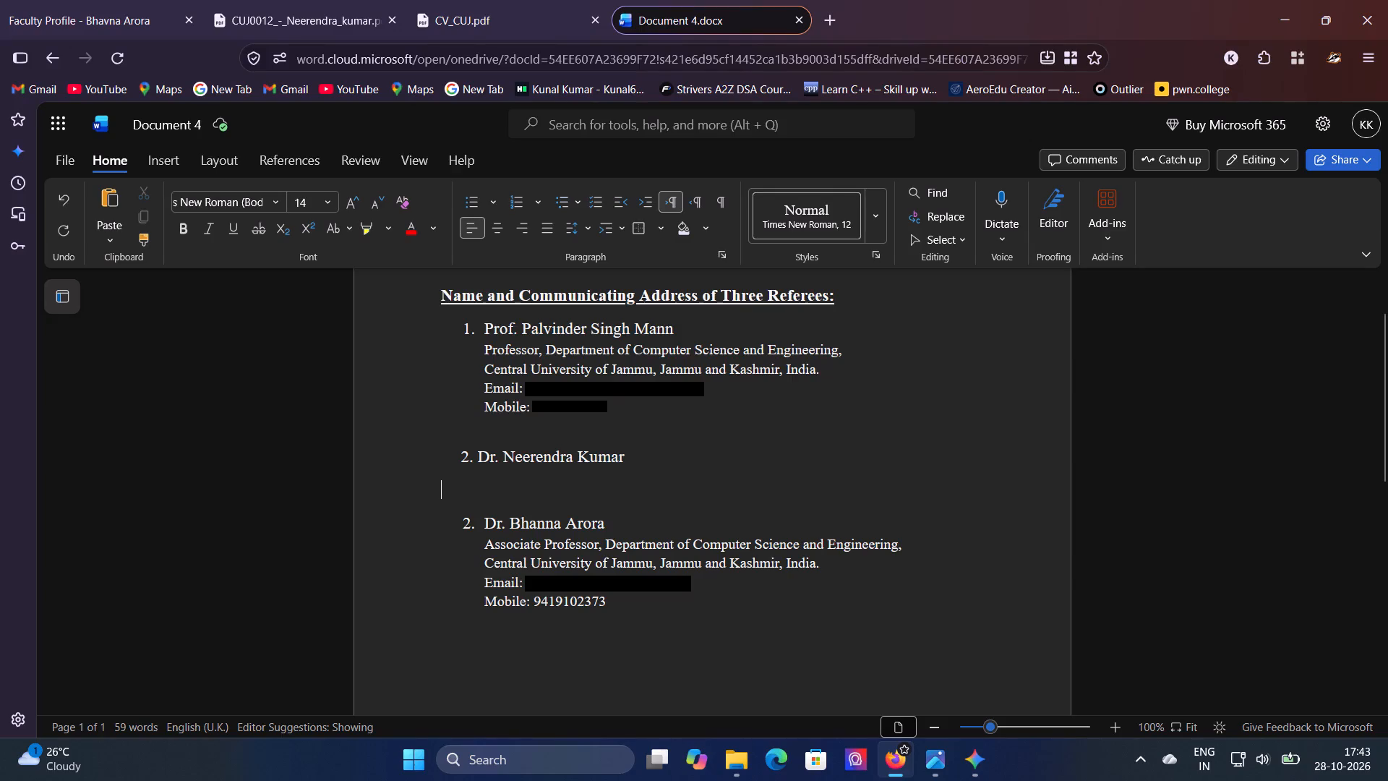
{"action": "left_click", "coordinate": [333, 205]}
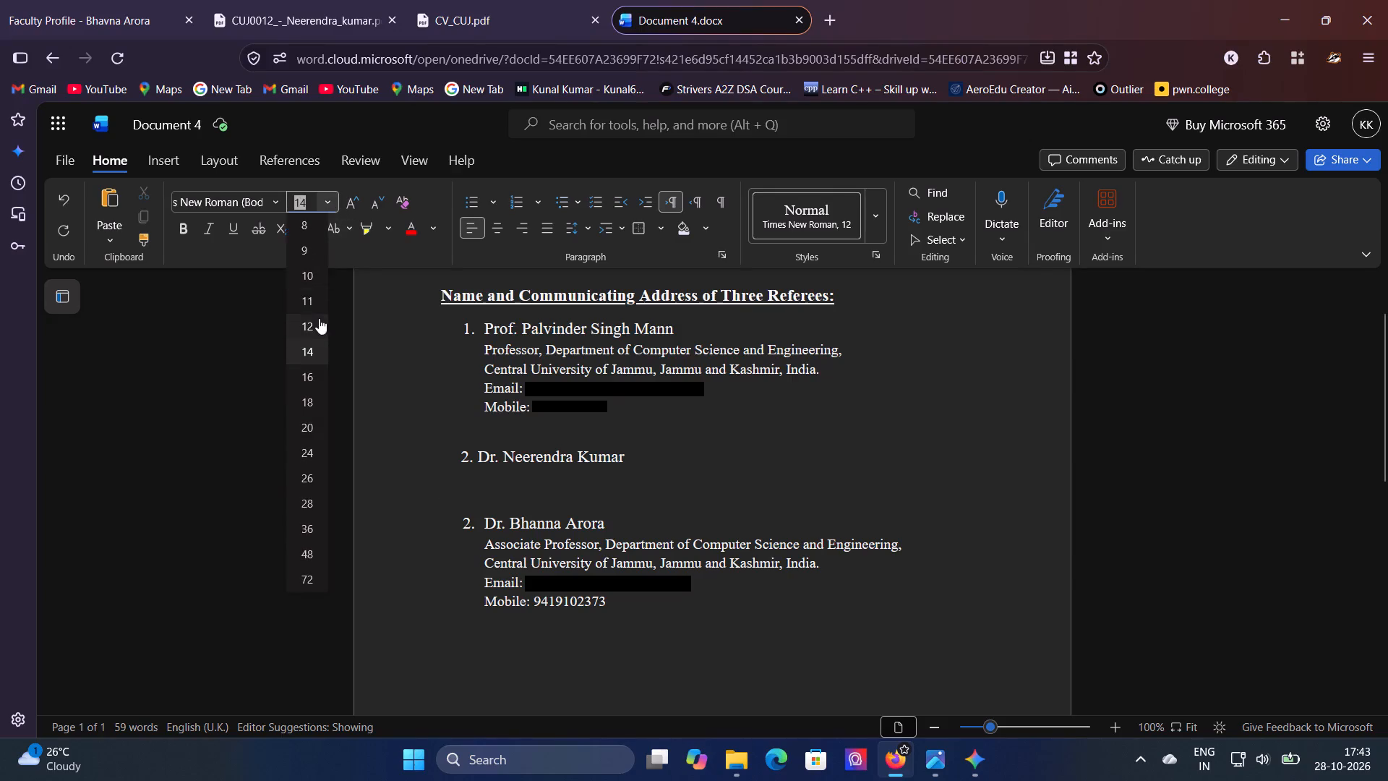
{"action": "left_click", "coordinate": [317, 322]}
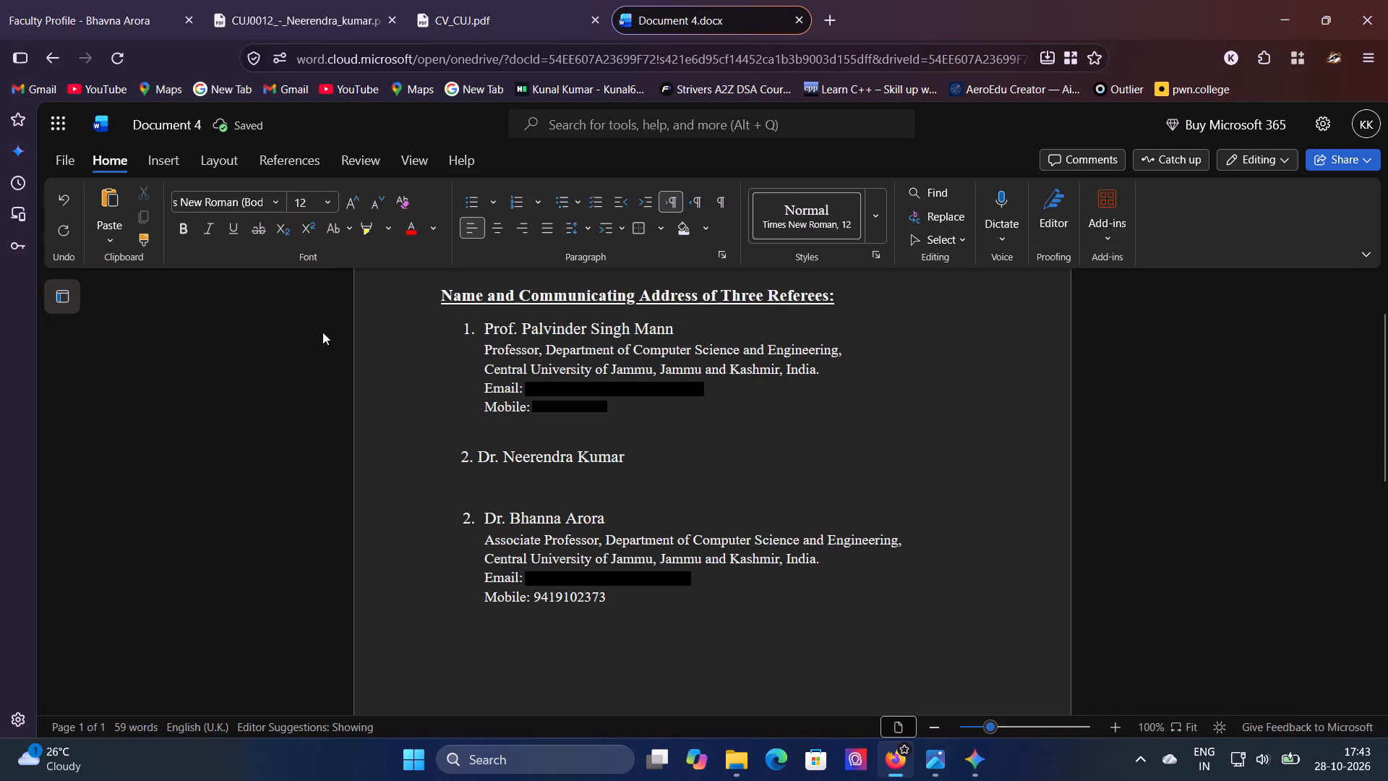
Insert an extra space between the number "2." and the second referee's name.
{"action": "left_click", "coordinate": [478, 455]}
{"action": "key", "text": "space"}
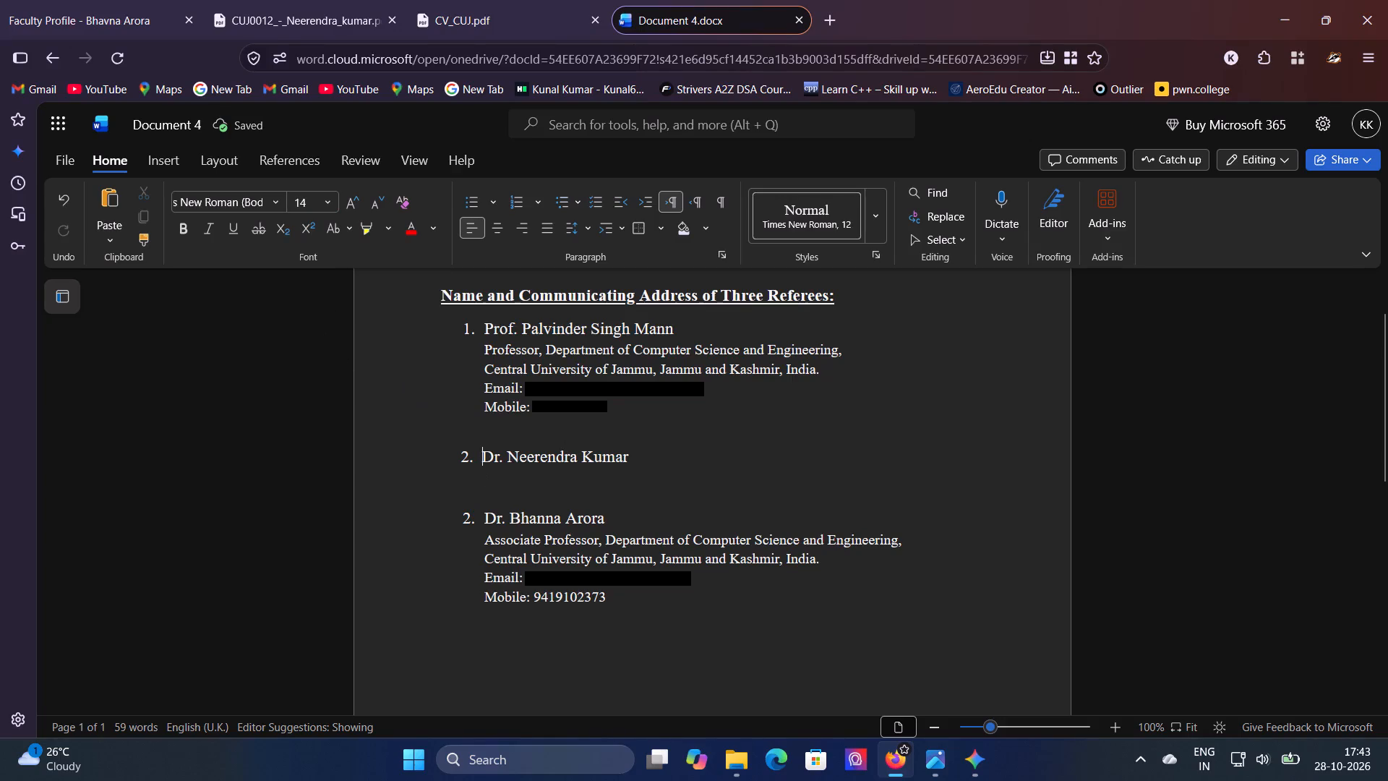
Start an indented line directly below the second referee's name with the letter "A" and set the font to Times New Roman, size 12.
{"action": "left_click", "coordinate": [637, 461]}
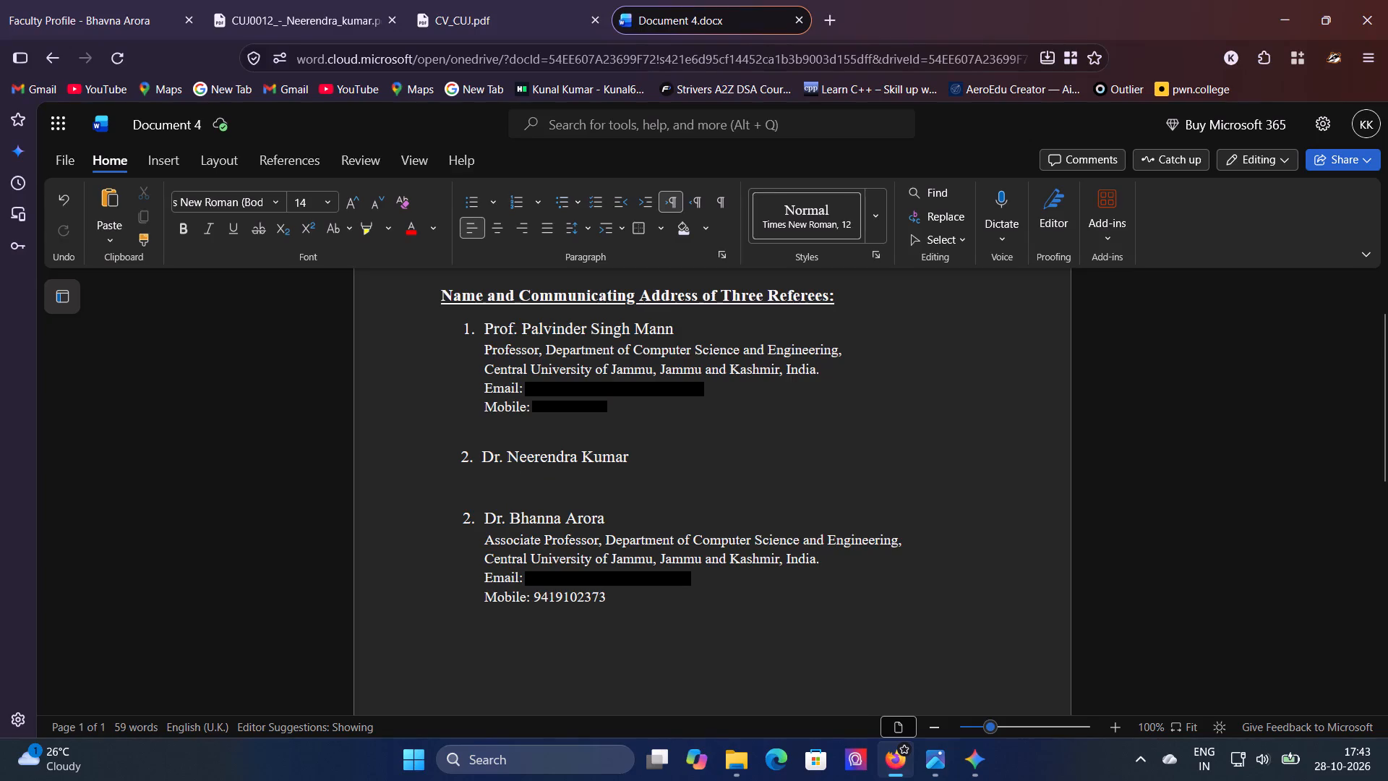
{"action": "left_click", "coordinate": [481, 471]}
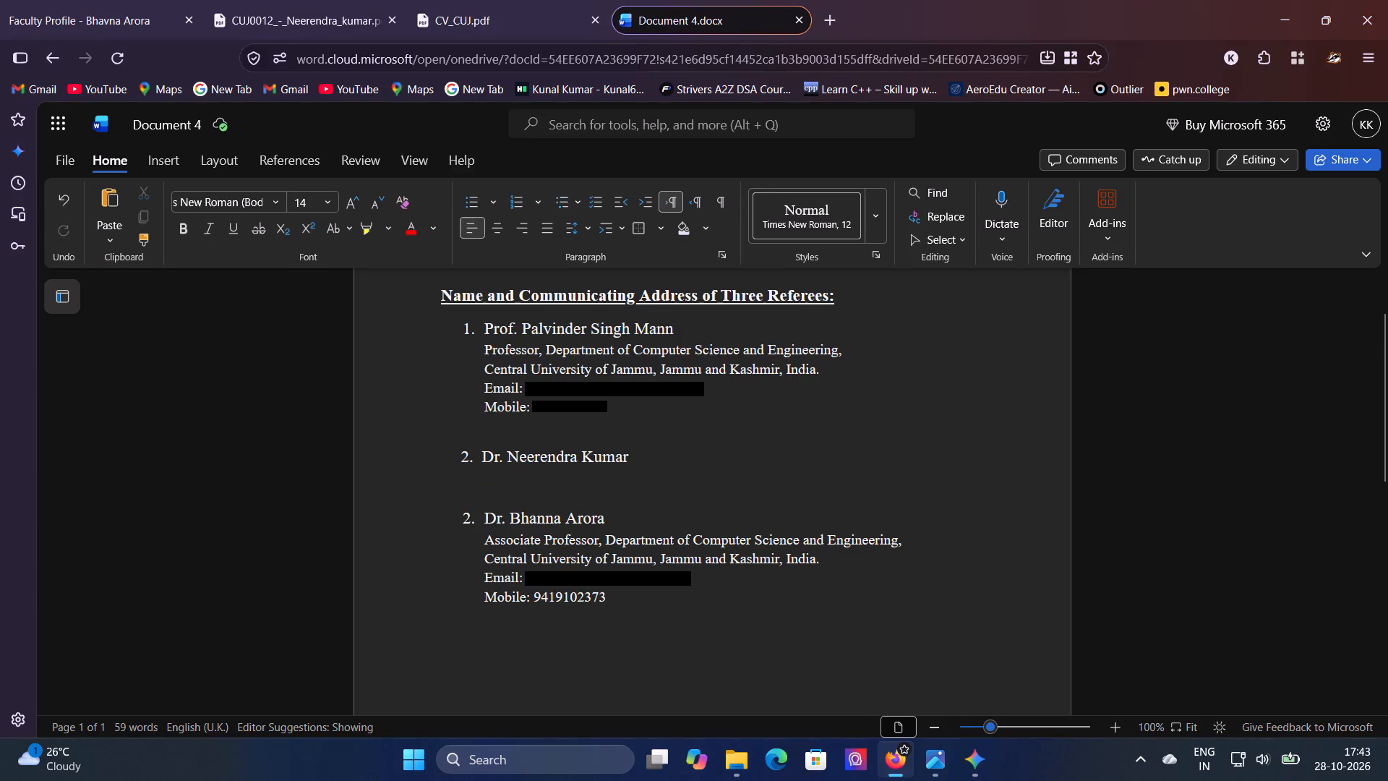
{"action": "left_click", "coordinate": [635, 460]}
{"action": "key", "text": "Return"}
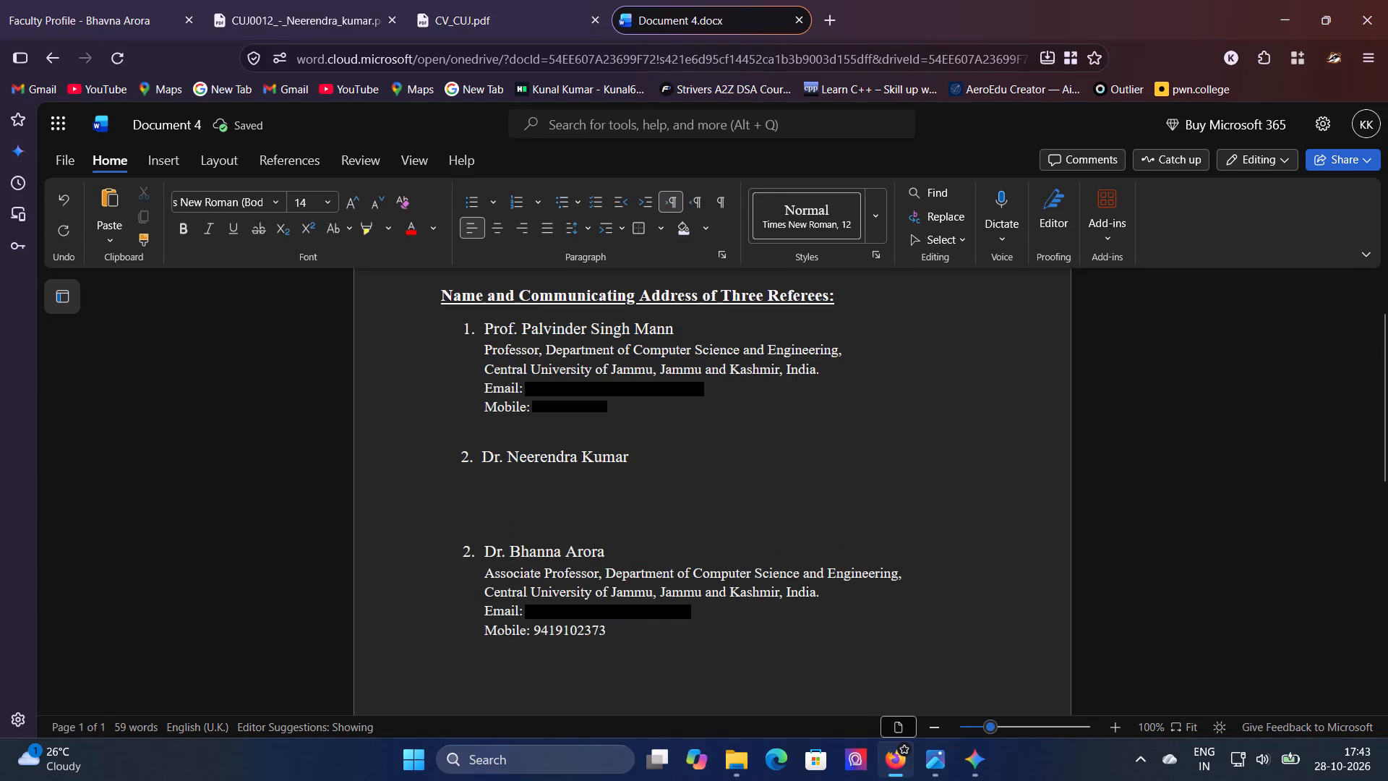
{"action": "key", "text": "Tab"}
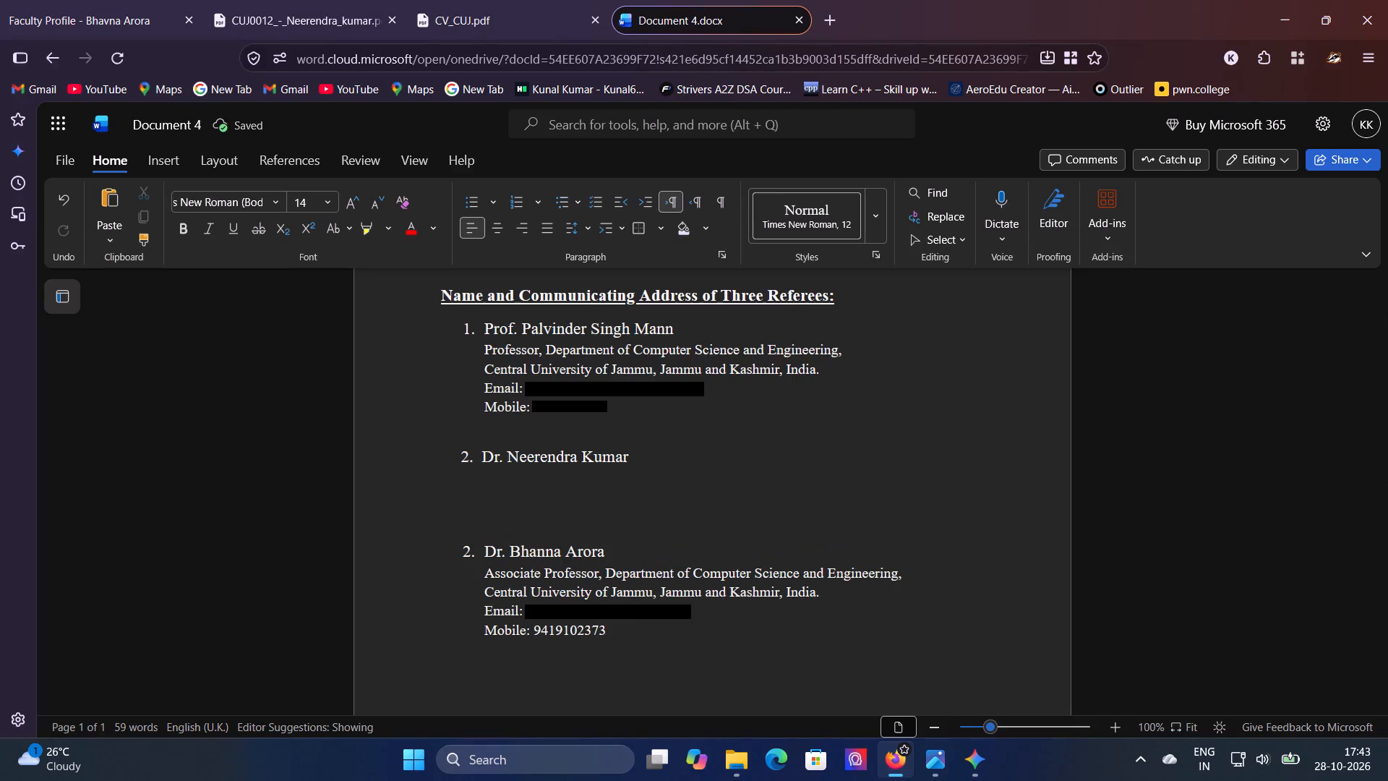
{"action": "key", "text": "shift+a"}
{"action": "left_click", "coordinate": [317, 201]}
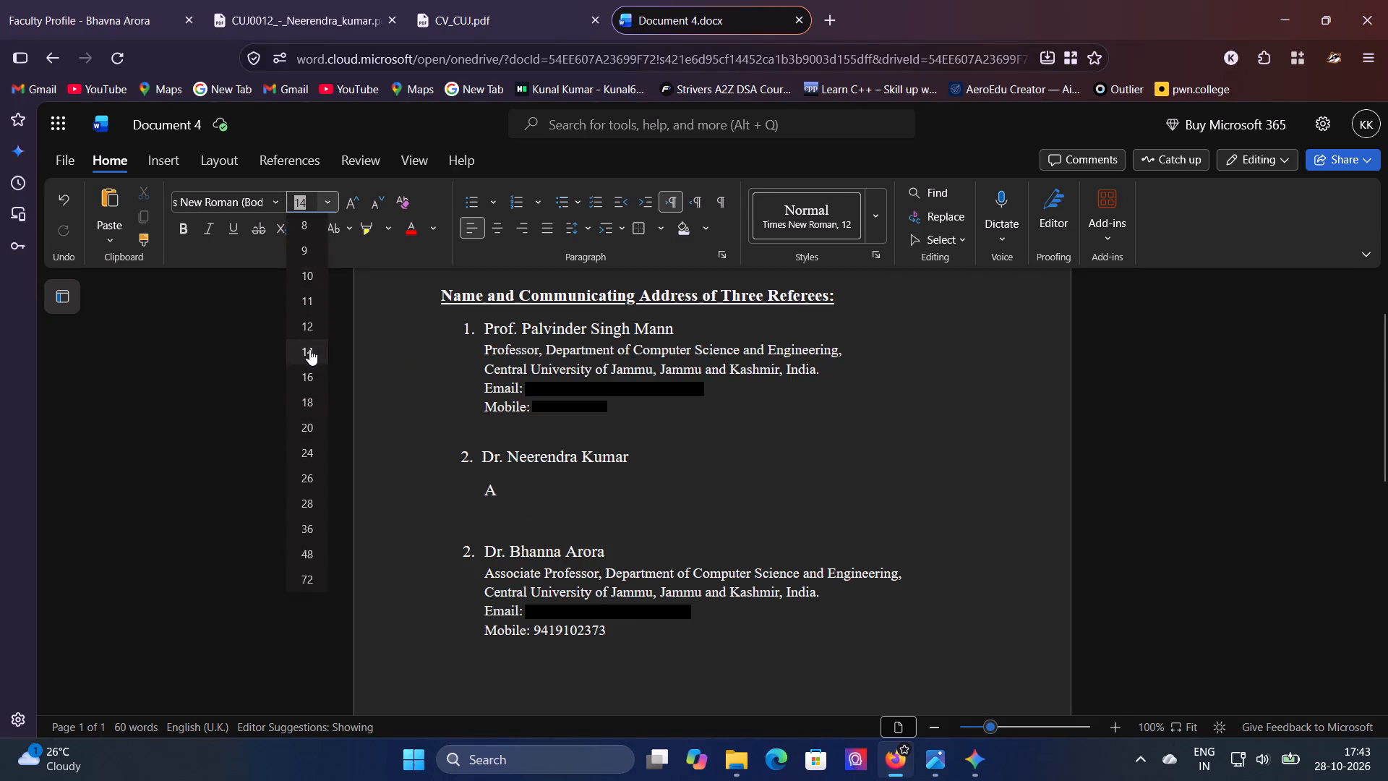
{"action": "left_click", "coordinate": [308, 330]}
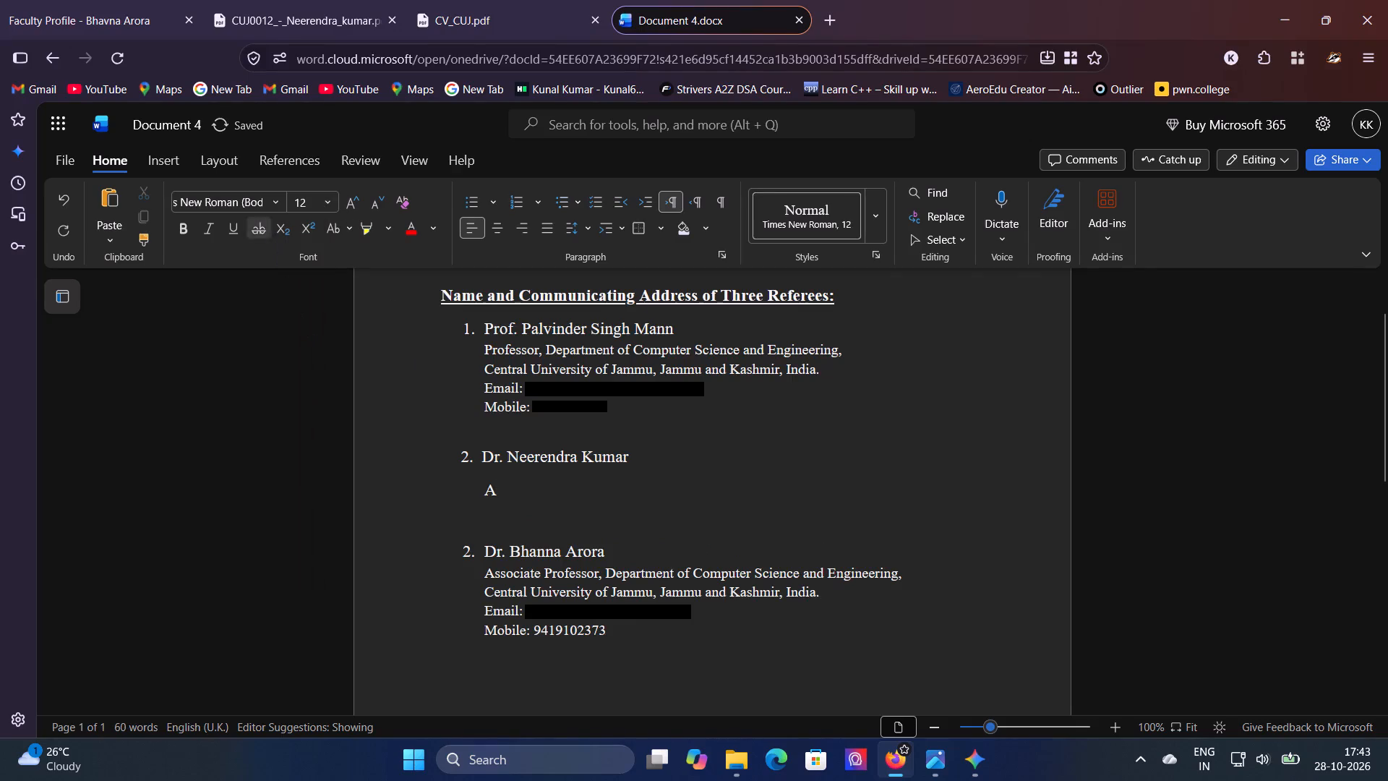
{"action": "scroll", "coordinate": [244, 209], "scroll_direction": "up", "scroll_amount": 2}
{"action": "left_click", "coordinate": [272, 202]}
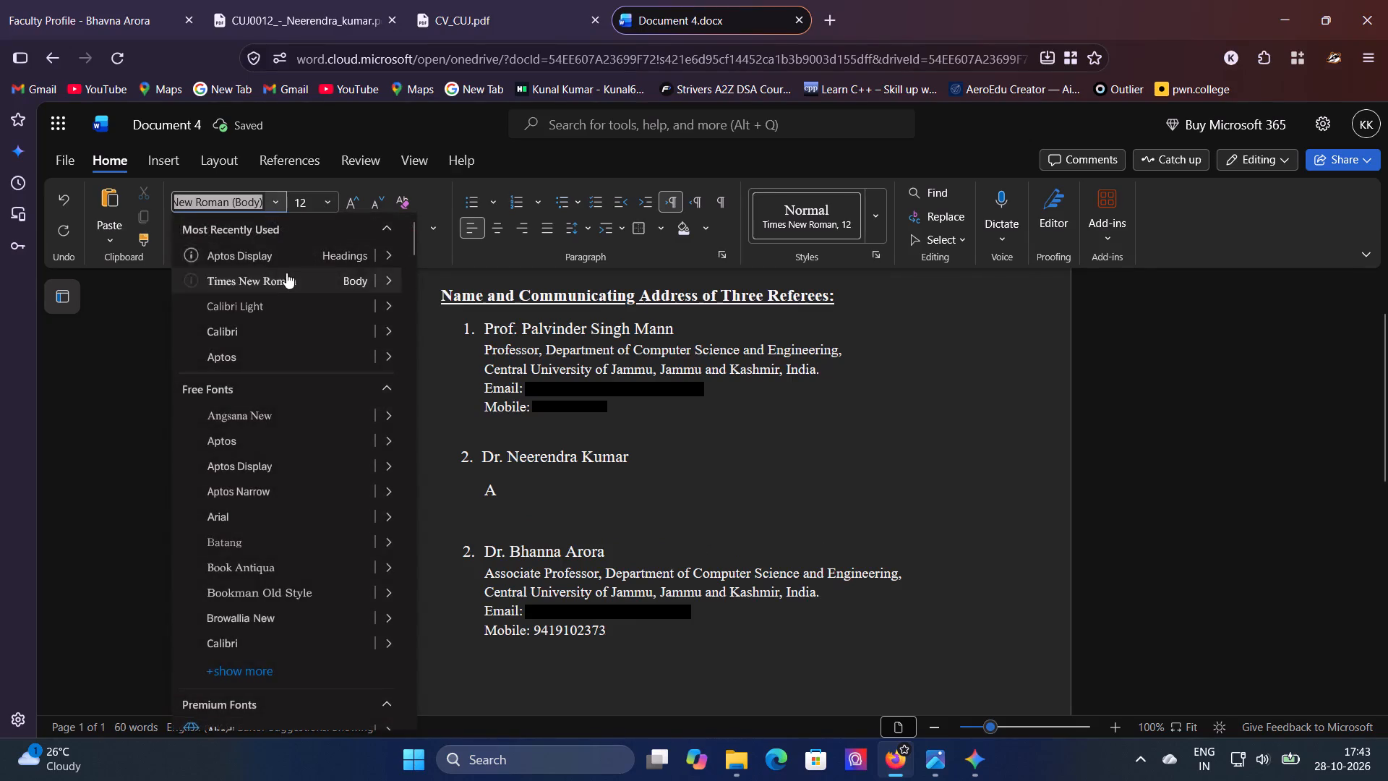
{"action": "left_click", "coordinate": [287, 283]}
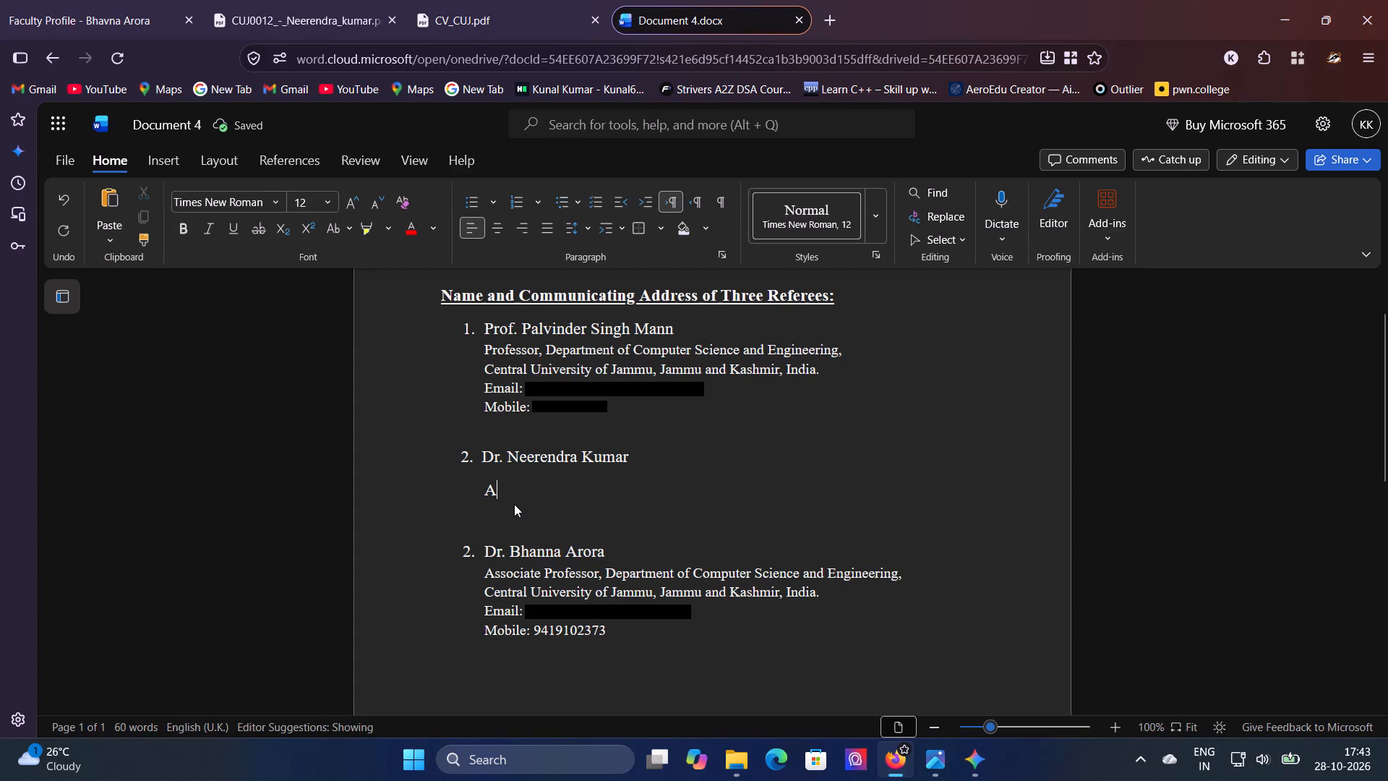
Clear the trial letters and indent from the line below the second referee's name and set its font size to 12.
{"action": "key", "text": "BackSpace"}
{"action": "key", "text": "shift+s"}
{"action": "key", "text": "BackSpace"}
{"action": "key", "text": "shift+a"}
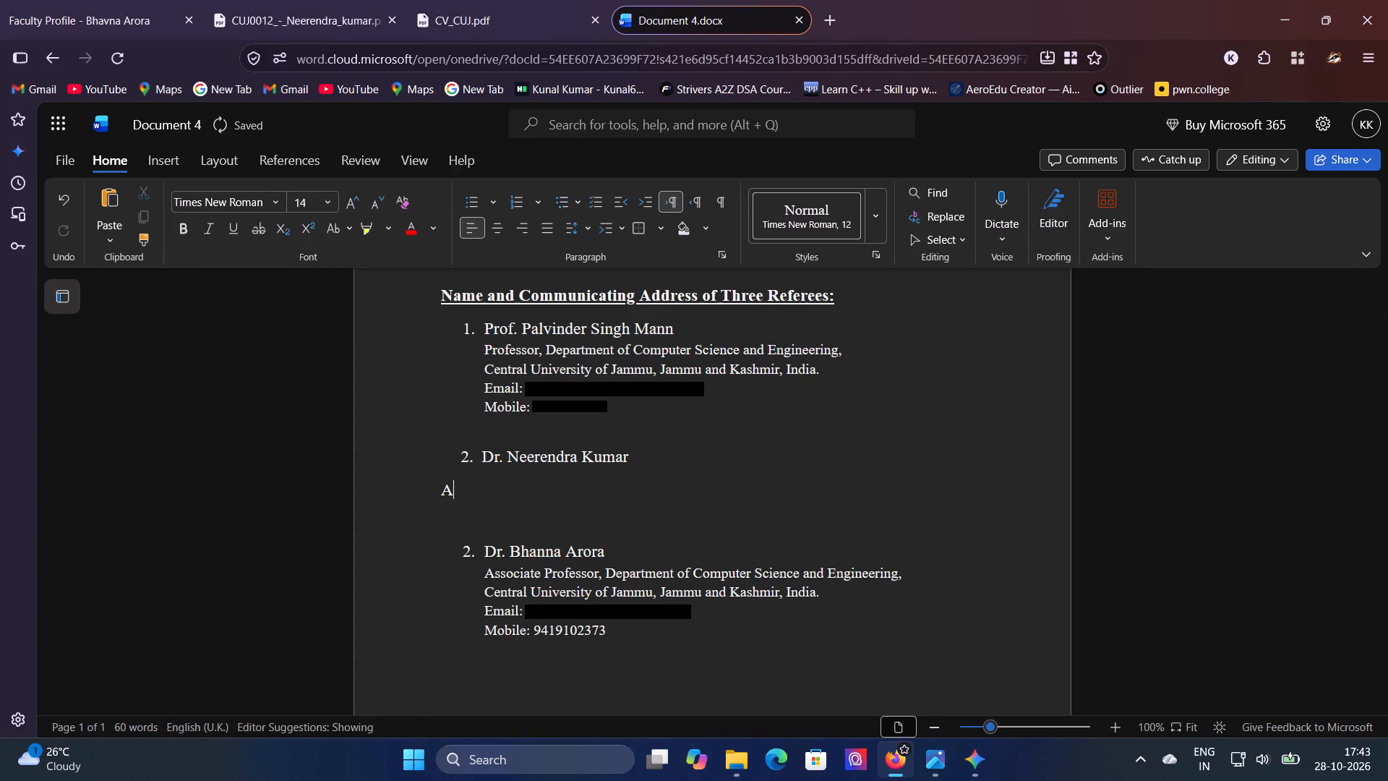
{"action": "key", "text": "BackSpace"}
{"action": "left_click", "coordinate": [326, 204]}
{"action": "left_click", "coordinate": [317, 325]}
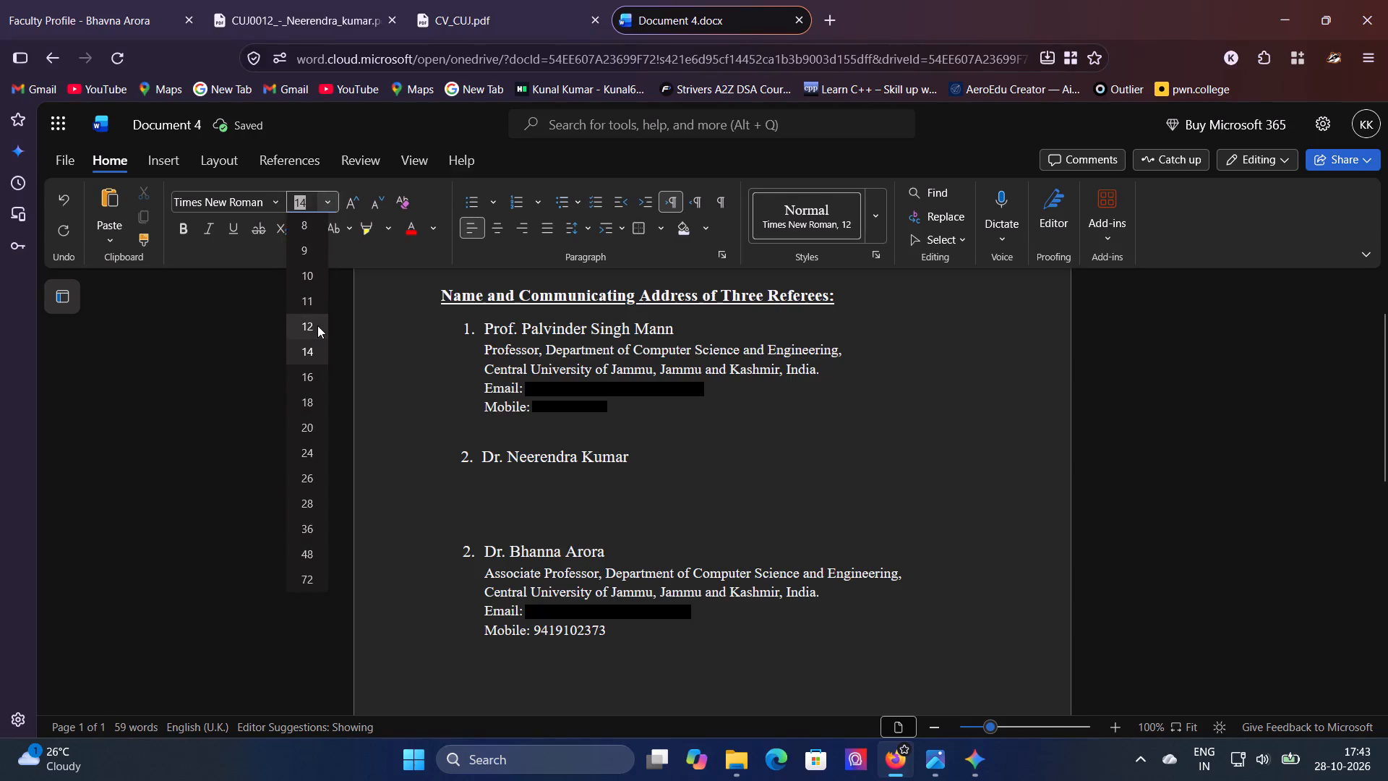
Enter an indented line reading "Associate Professor, Department Of" below the second referee's name.
{"action": "key", "text": "Tab"}
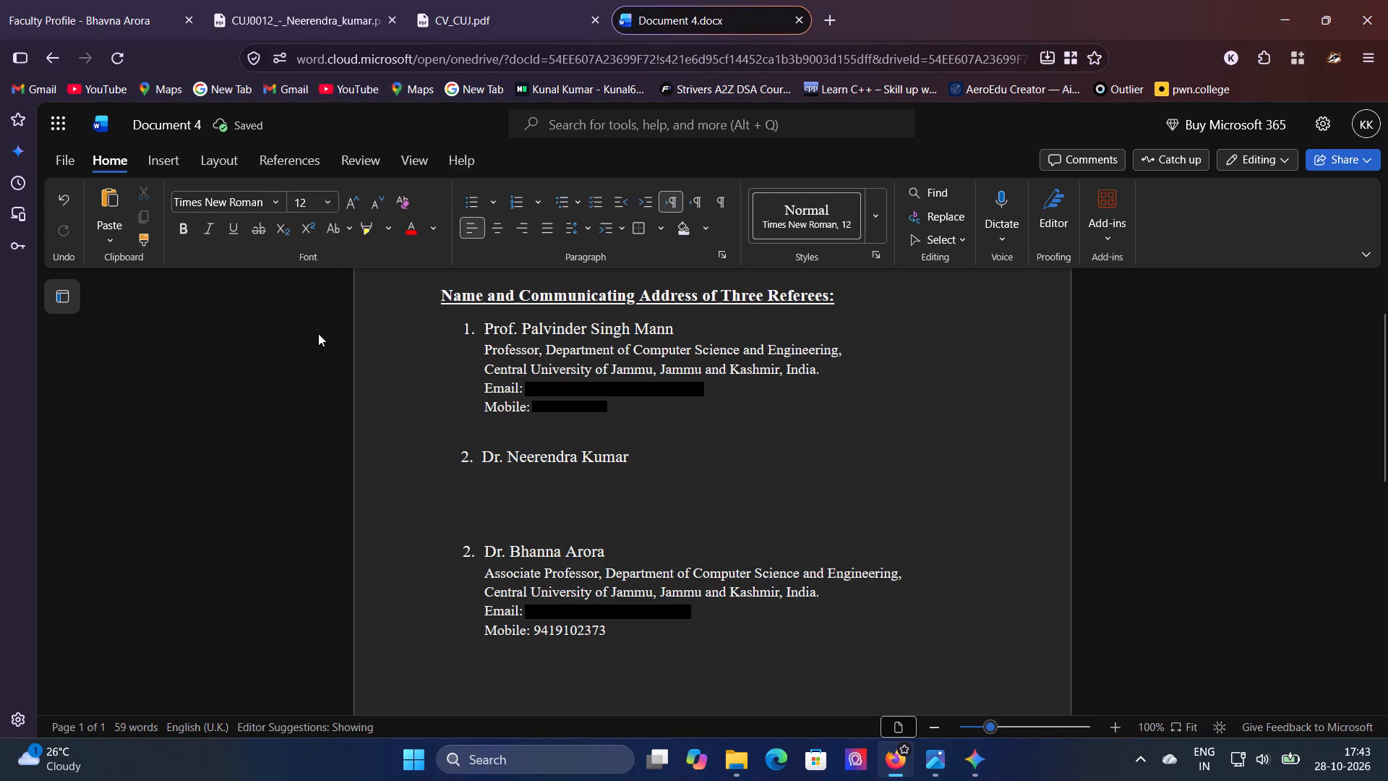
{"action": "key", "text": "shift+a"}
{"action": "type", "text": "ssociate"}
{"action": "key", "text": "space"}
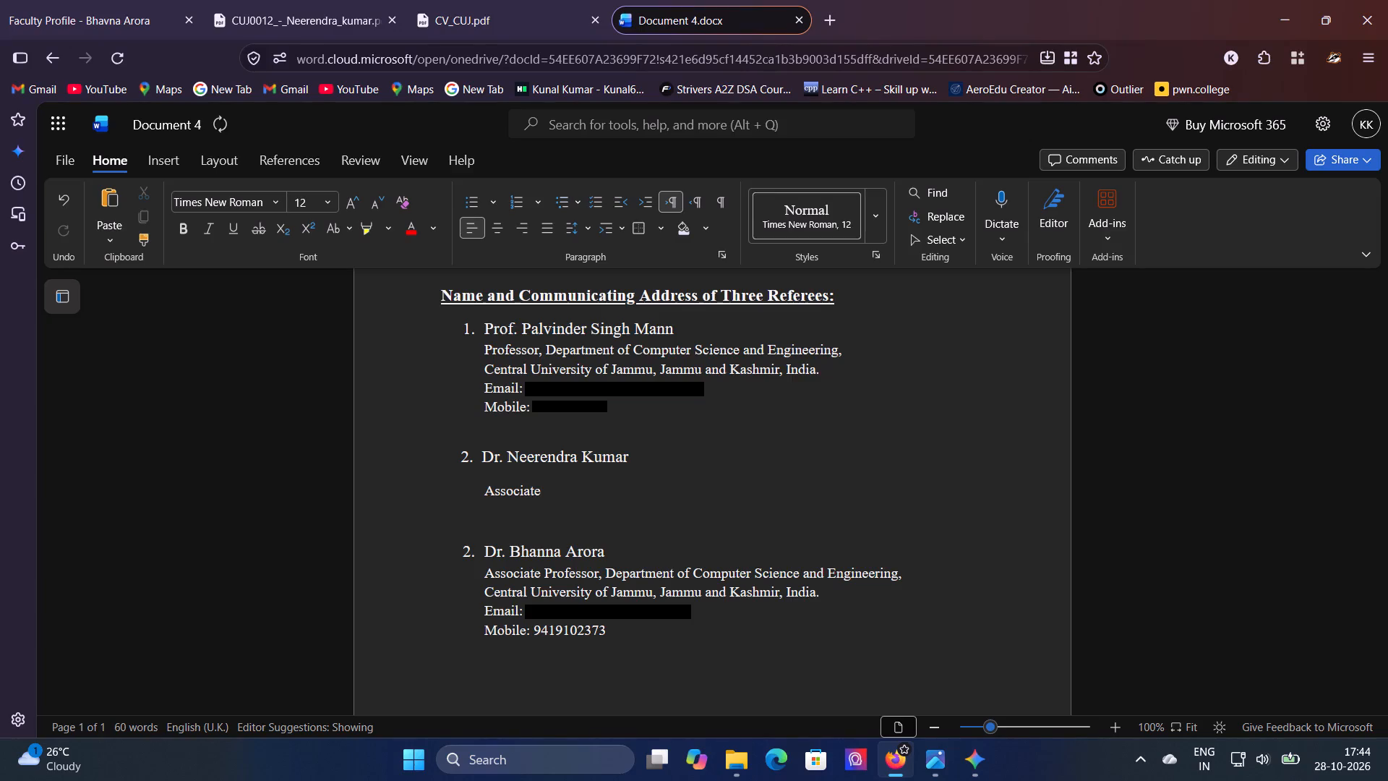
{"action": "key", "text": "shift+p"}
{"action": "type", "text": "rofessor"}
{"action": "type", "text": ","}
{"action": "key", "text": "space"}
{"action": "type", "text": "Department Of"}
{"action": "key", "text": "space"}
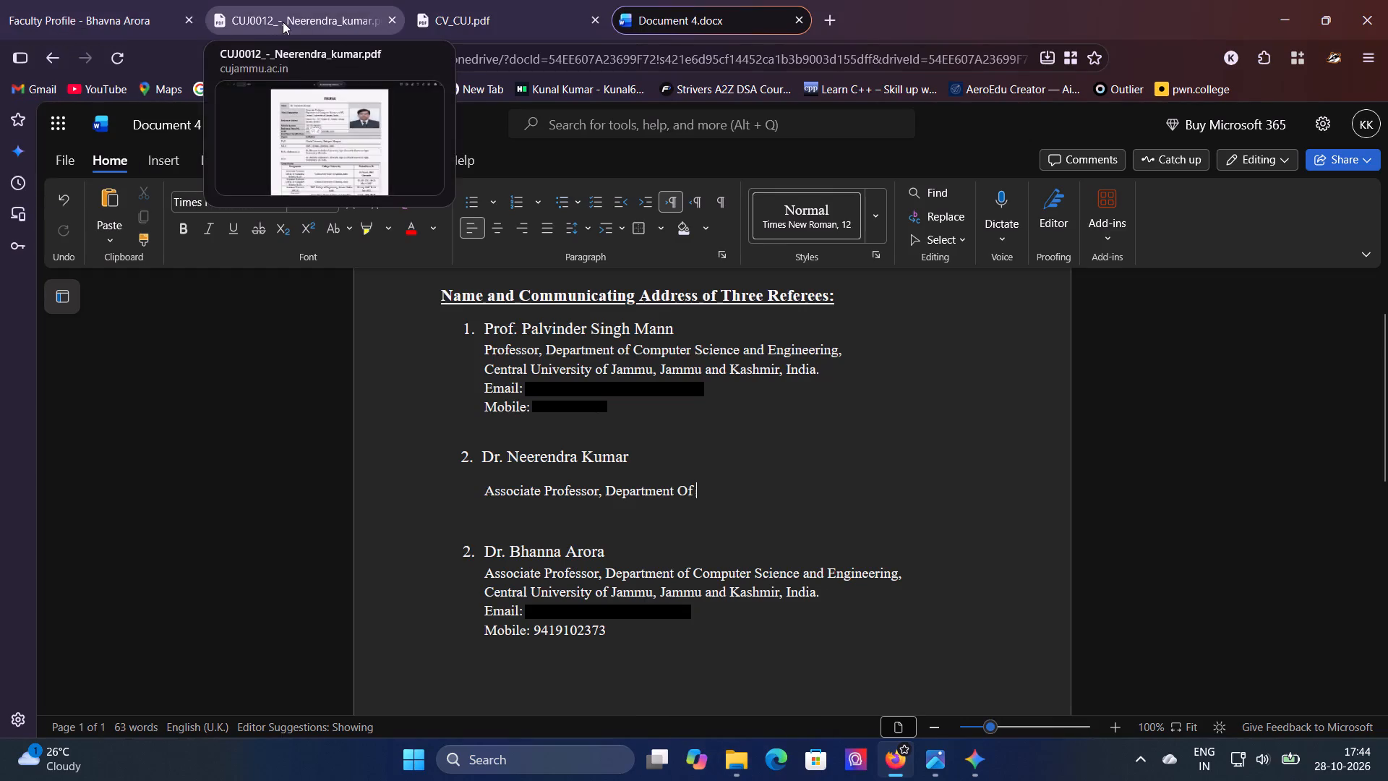
Open the Computer Science and Information Technology department's faculty list on the university website and look through the members' designations.
{"action": "left_click", "coordinate": [119, 0]}
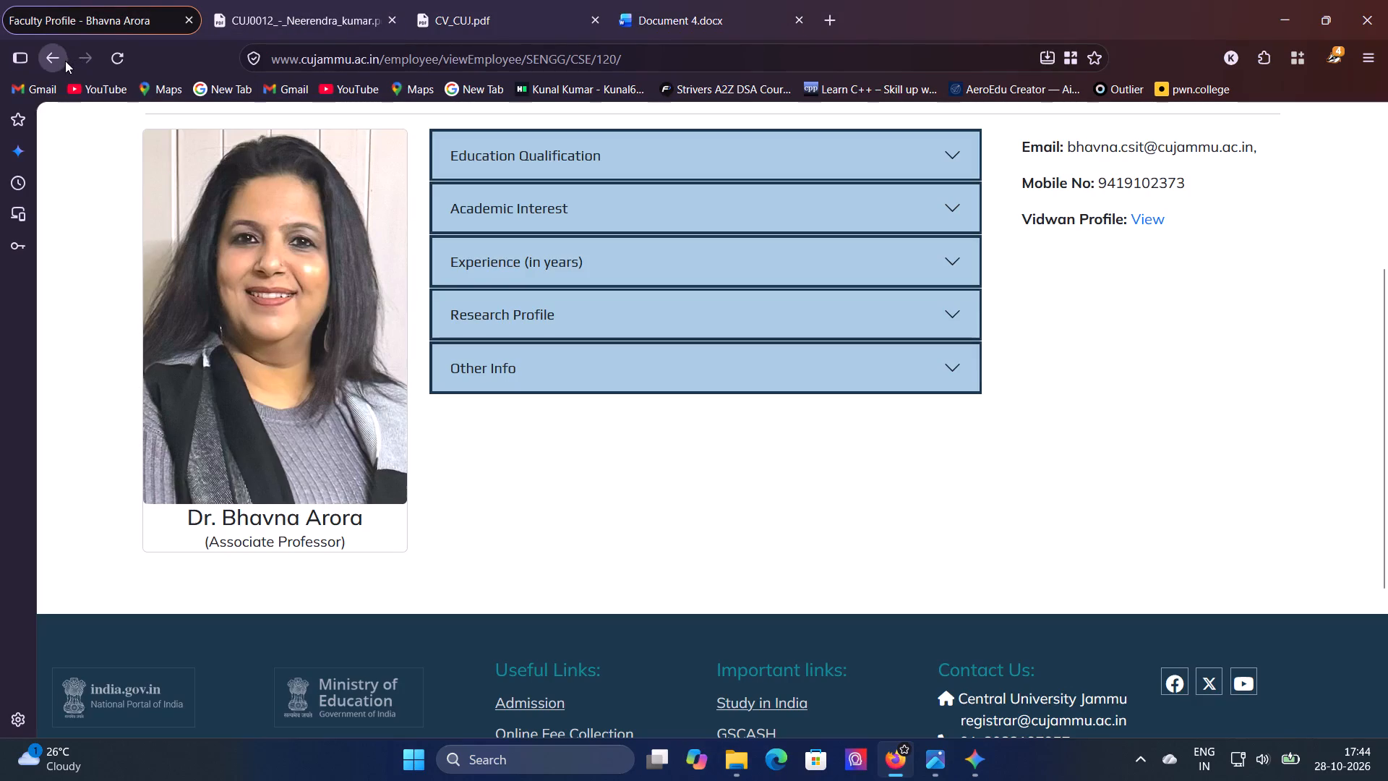
{"action": "left_click", "coordinate": [60, 58]}
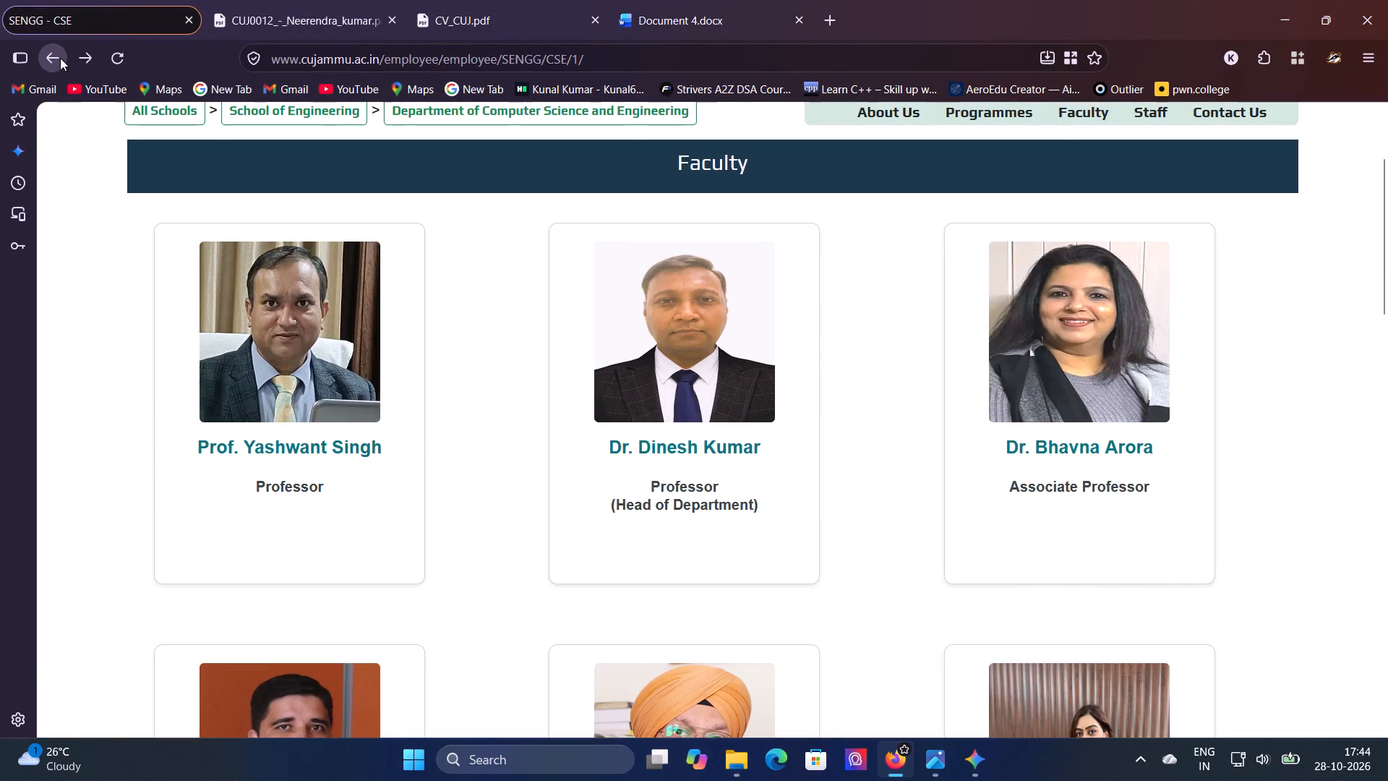
{"action": "left_click", "coordinate": [60, 58]}
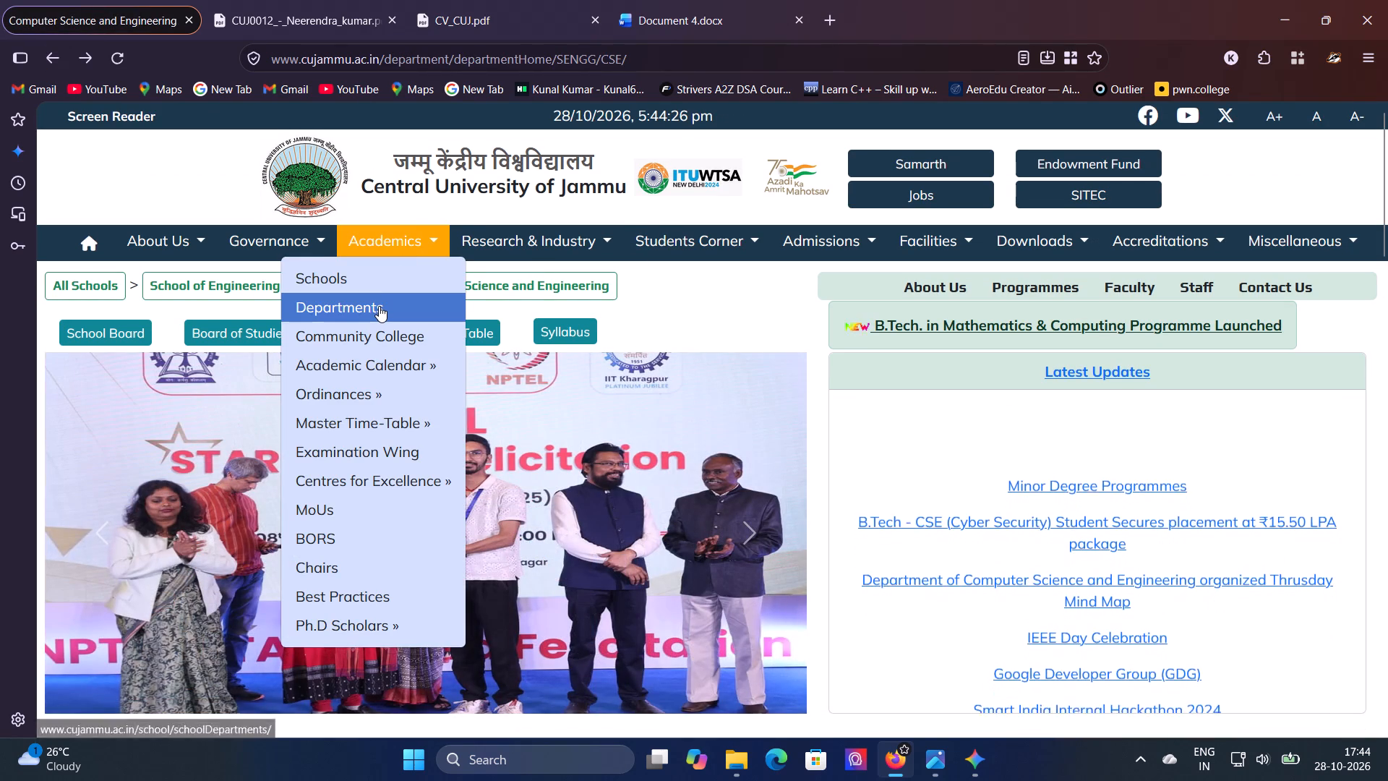
{"action": "left_click", "coordinate": [379, 307]}
{"action": "scroll", "coordinate": [450, 435], "scroll_direction": "down", "scroll_amount": 2}
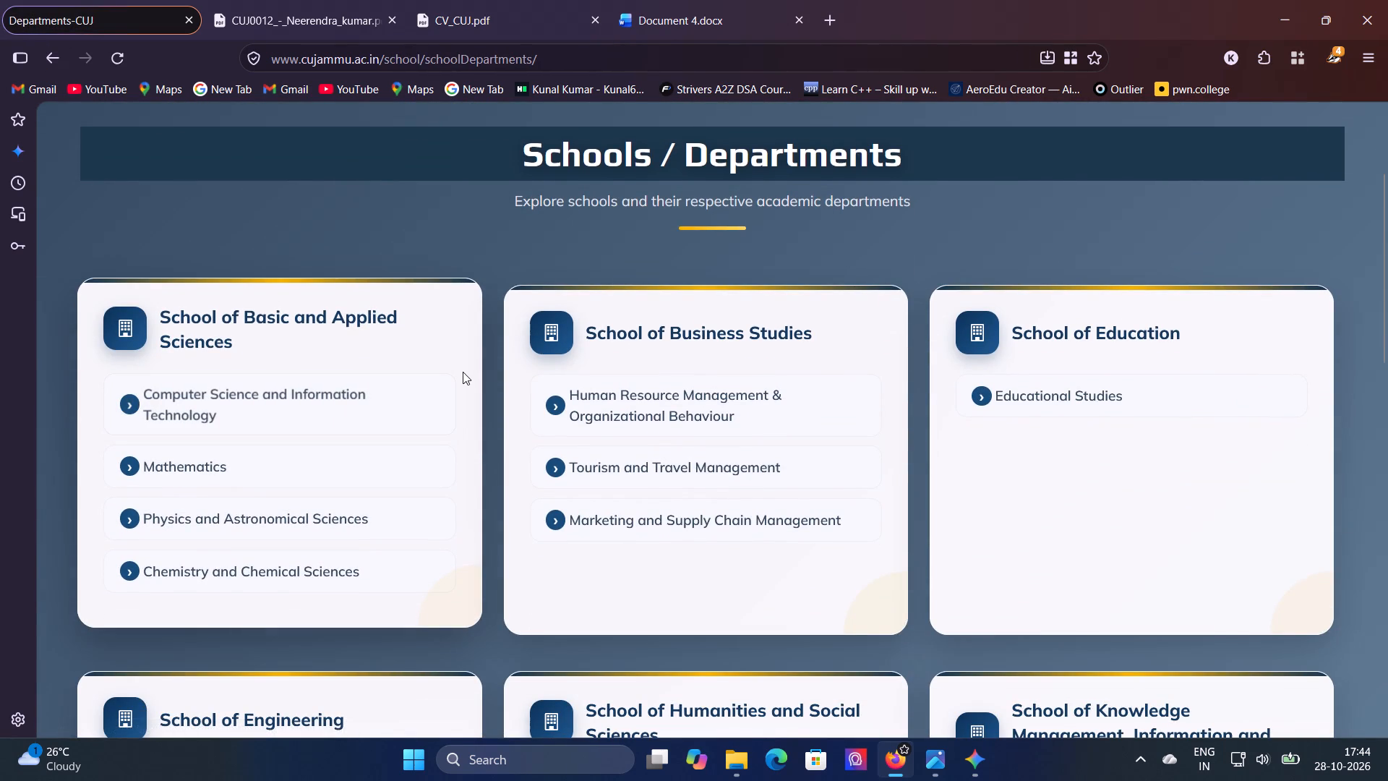
{"action": "left_click", "coordinate": [335, 402]}
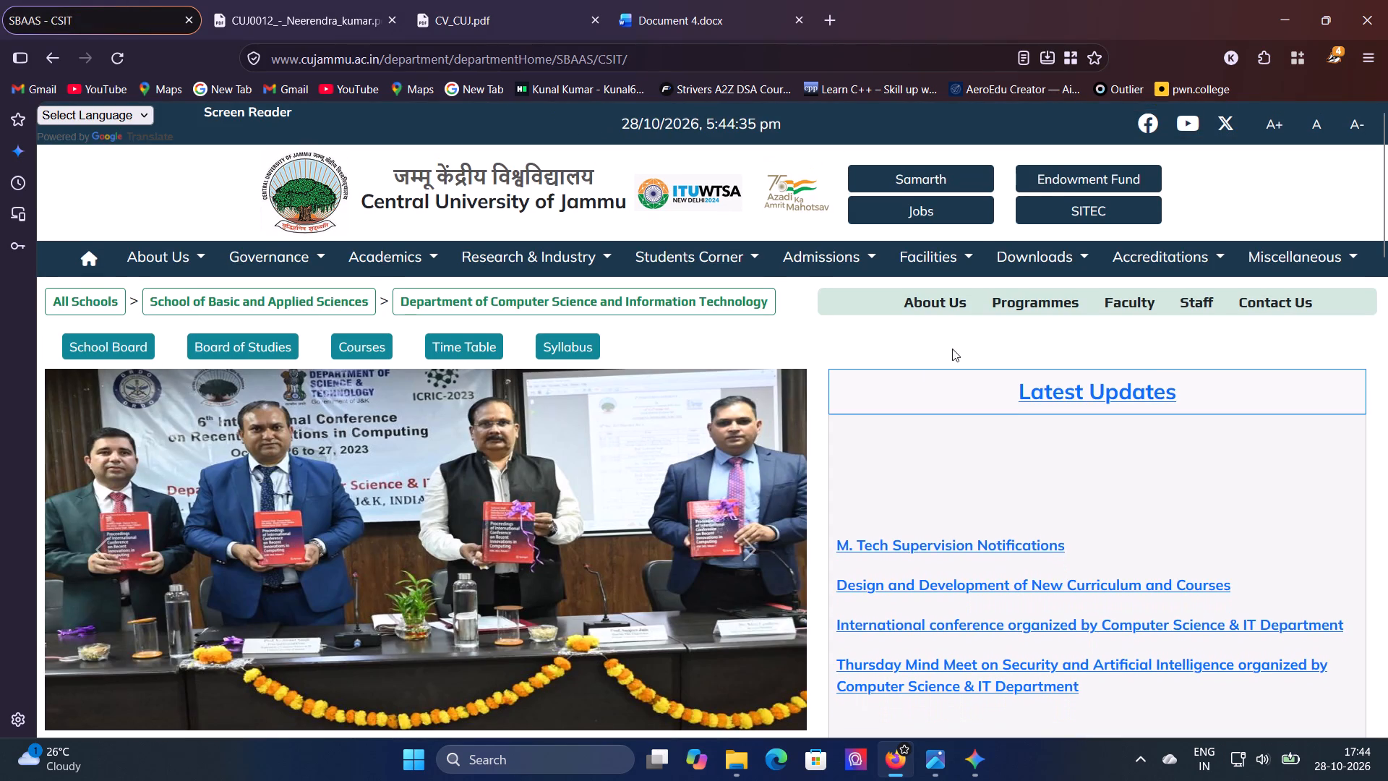
{"action": "left_click", "coordinate": [1126, 292]}
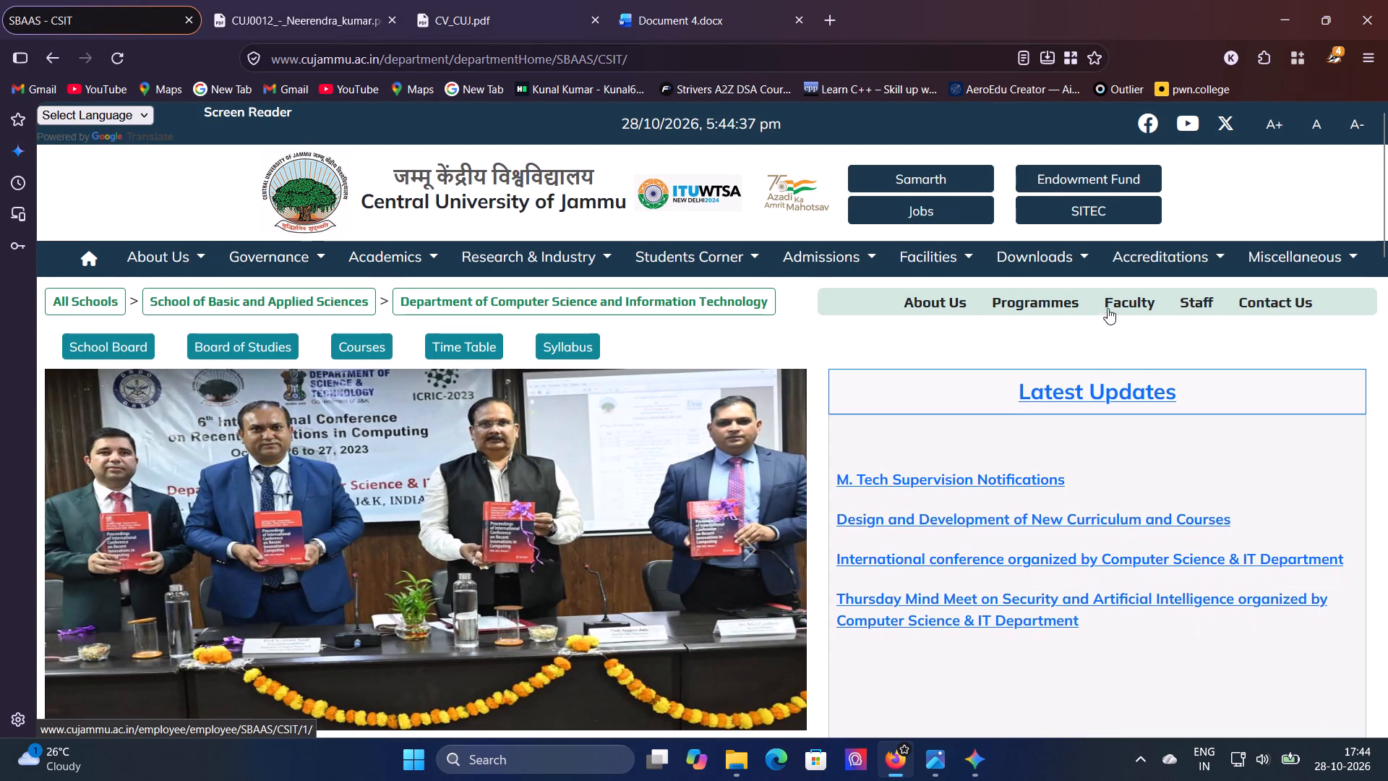
{"action": "left_click", "coordinate": [1125, 296]}
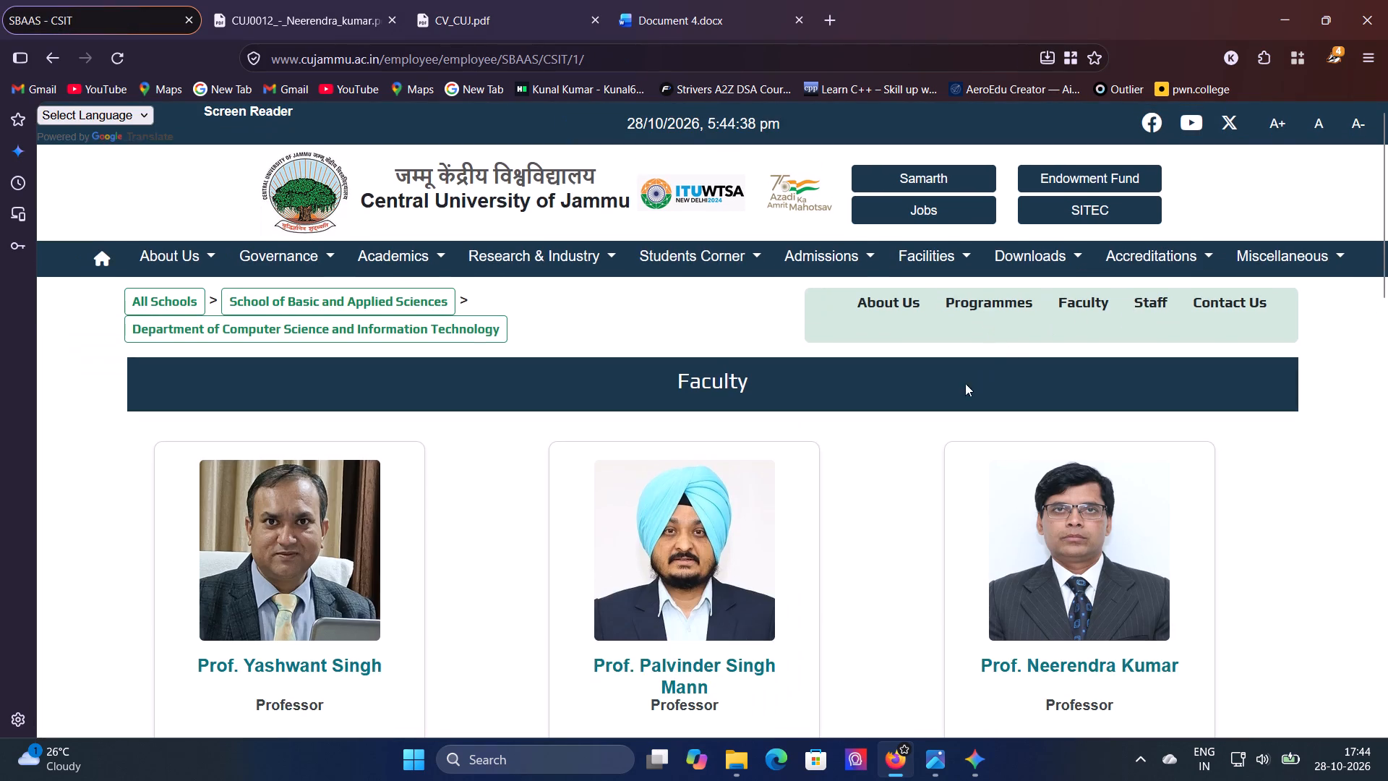
{"action": "scroll", "coordinate": [938, 450], "scroll_direction": "down", "scroll_amount": 3}
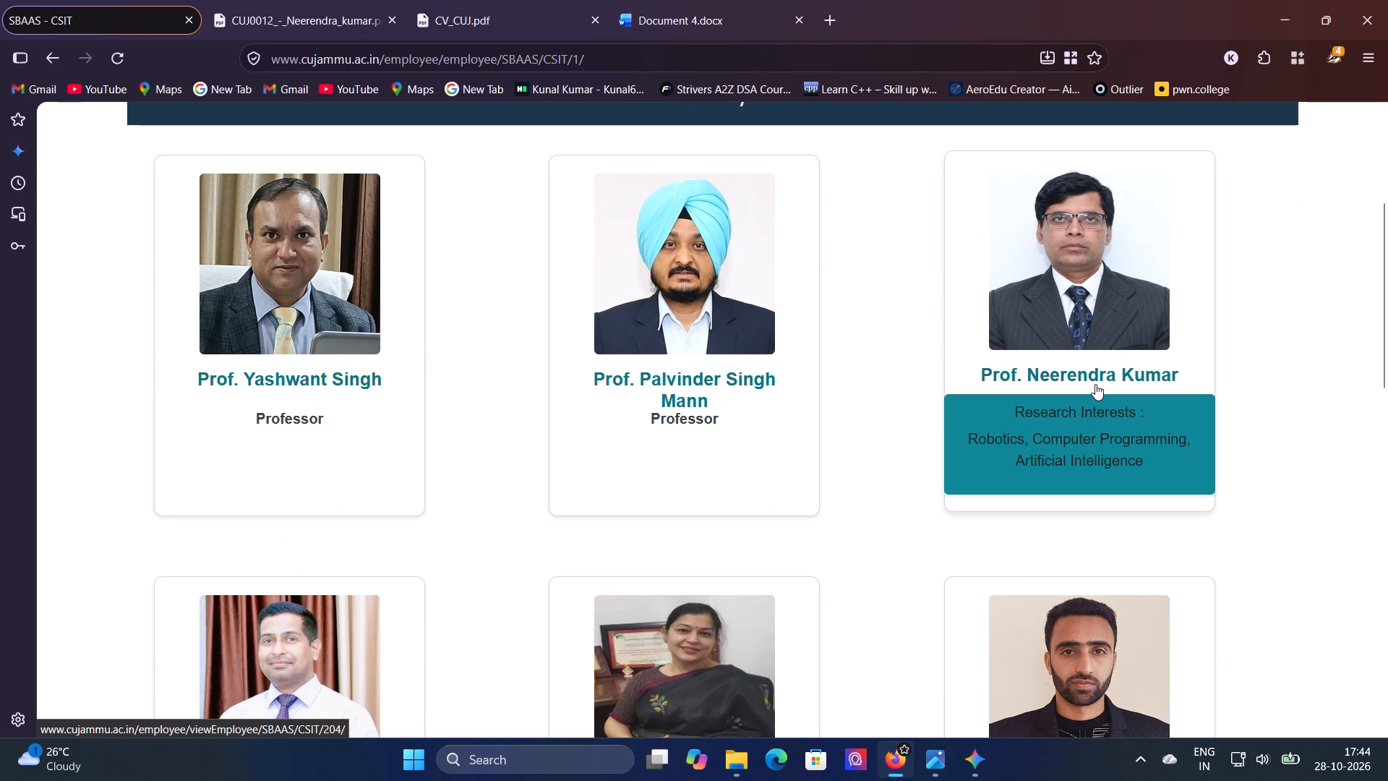
{"action": "scroll", "coordinate": [995, 417], "scroll_direction": "down", "scroll_amount": 3}
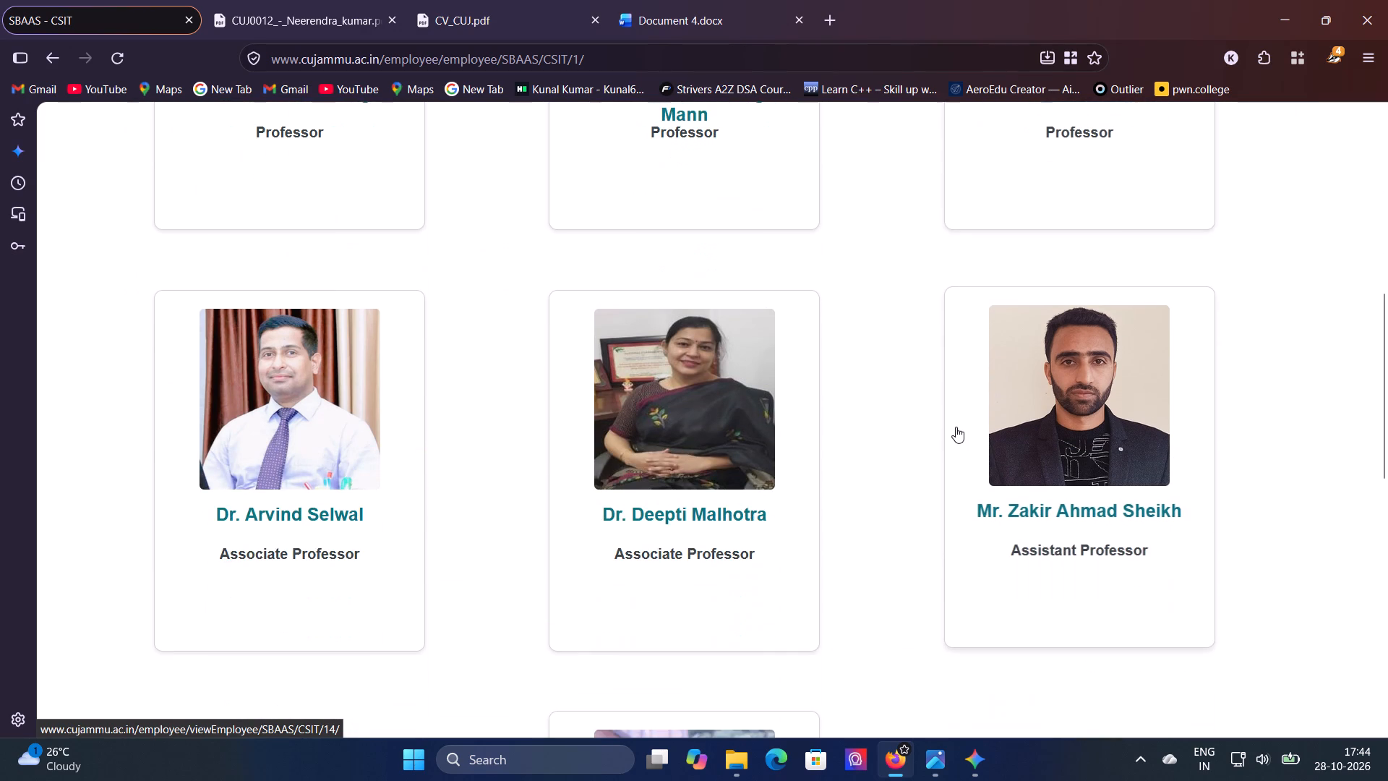
{"action": "scroll", "coordinate": [956, 427], "scroll_direction": "down", "scroll_amount": 2}
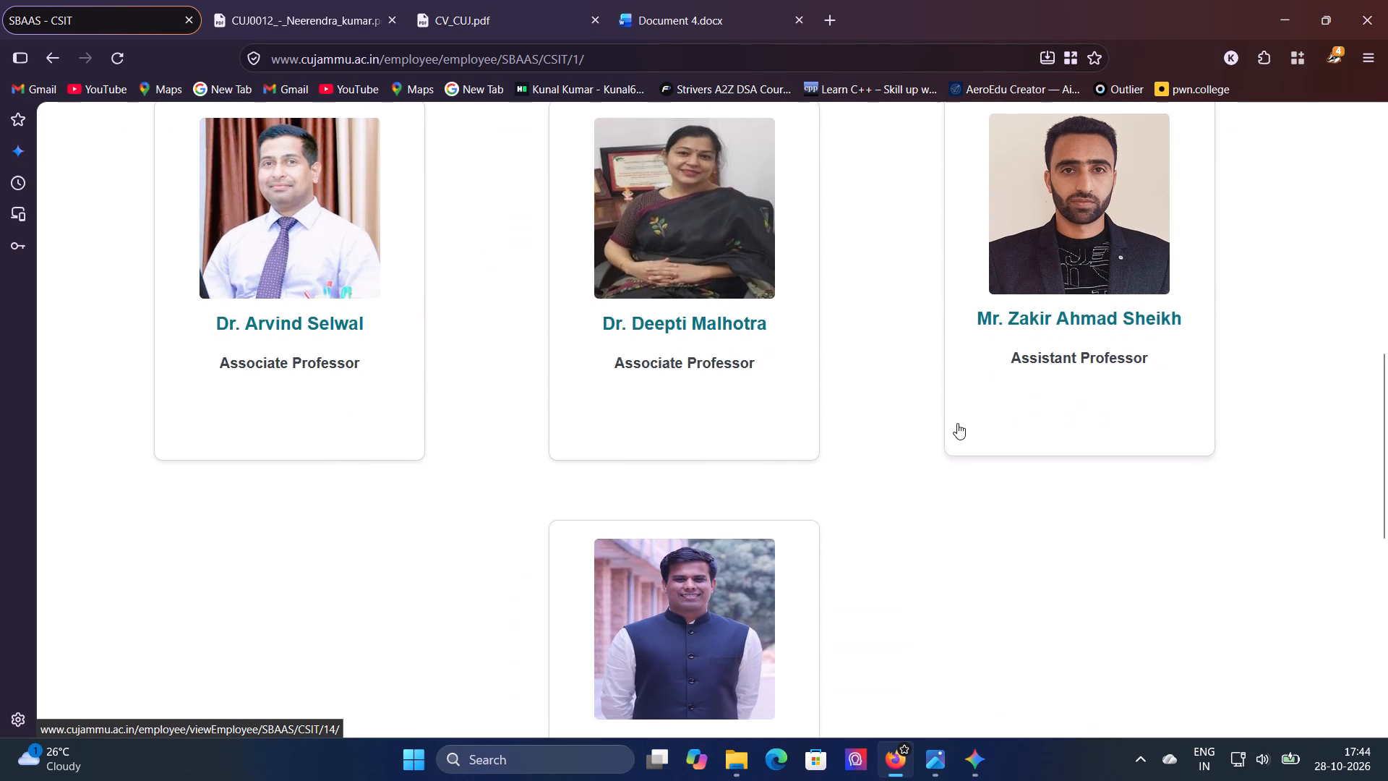
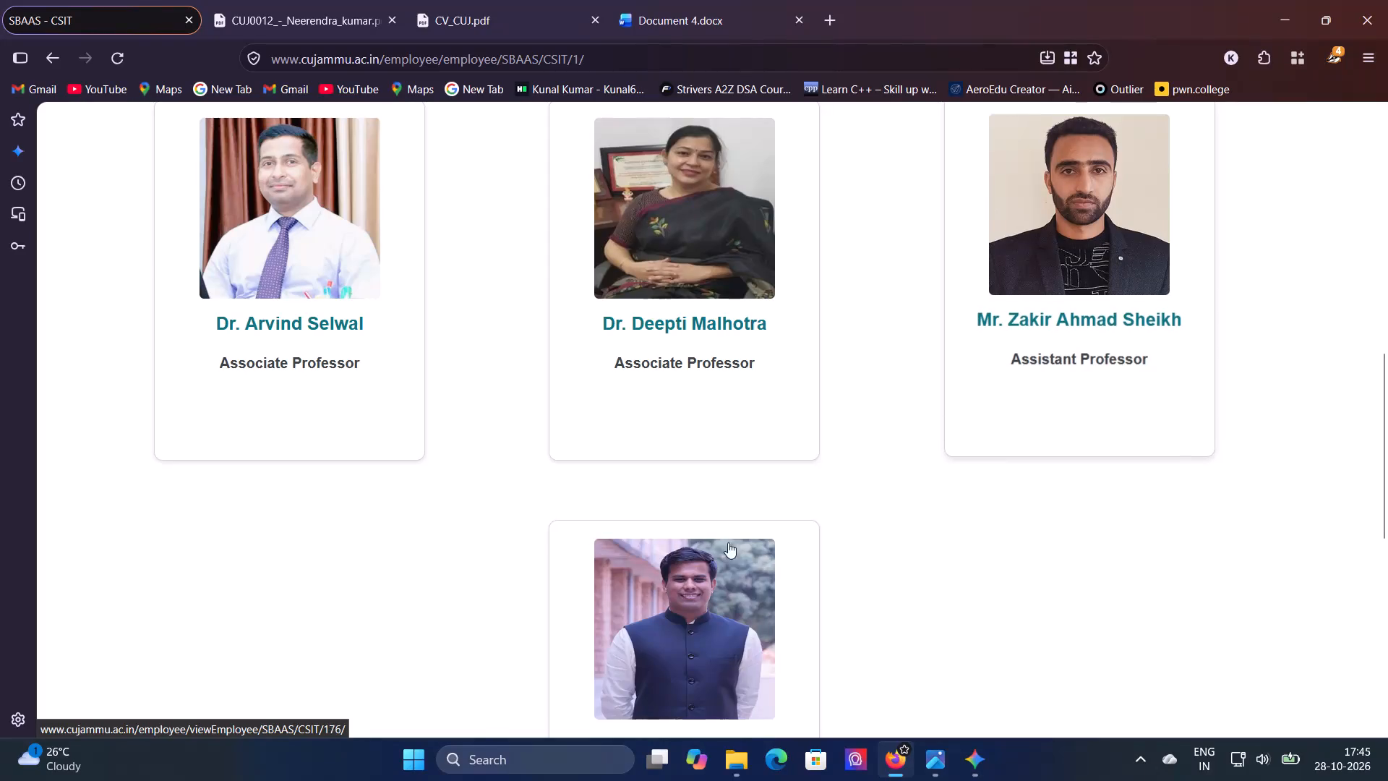
Look through the Computer Science and Information Technology faculty list for a person to use as the next referee.
{"action": "scroll", "coordinate": [714, 301], "scroll_direction": "up", "scroll_amount": 2}
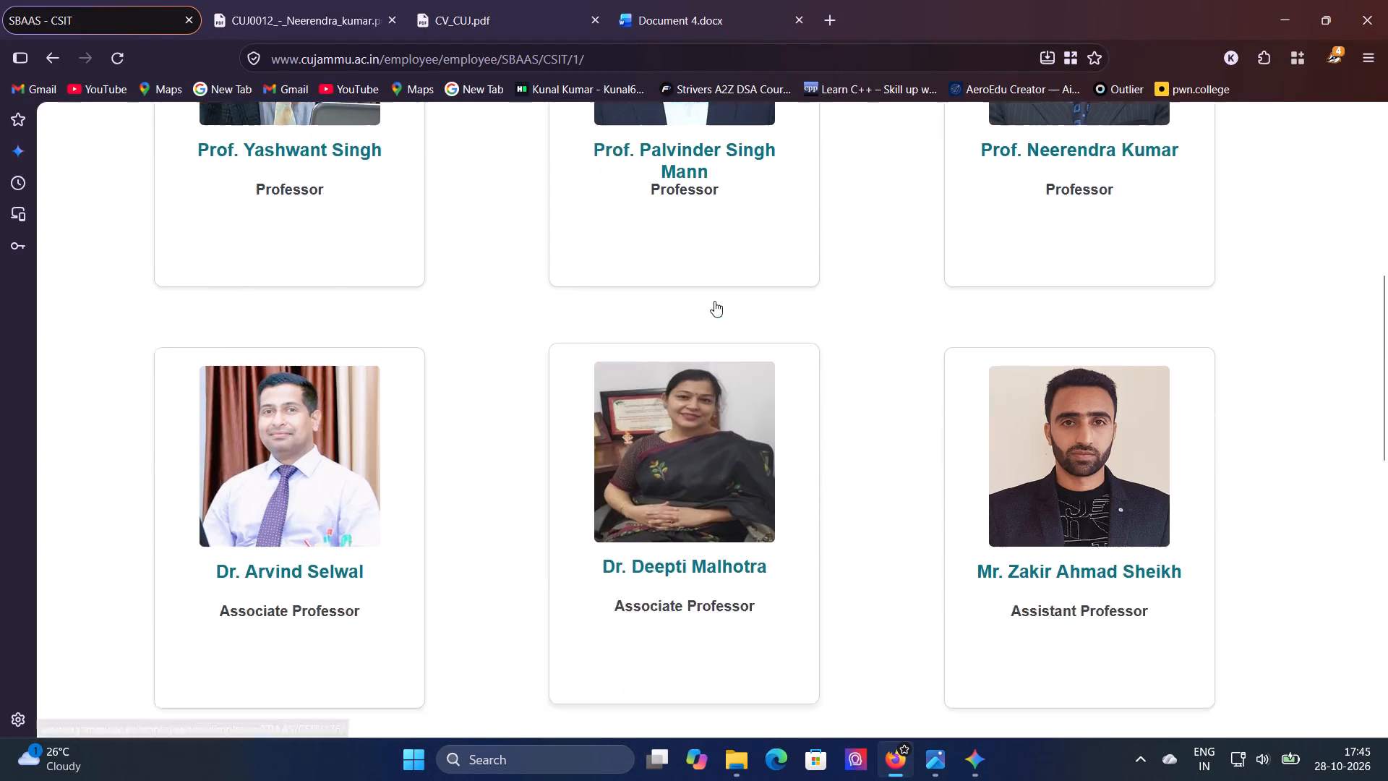
{"action": "scroll", "coordinate": [714, 301], "scroll_direction": "up", "scroll_amount": 5}
{"action": "scroll", "coordinate": [779, 395], "scroll_direction": "down", "scroll_amount": 3}
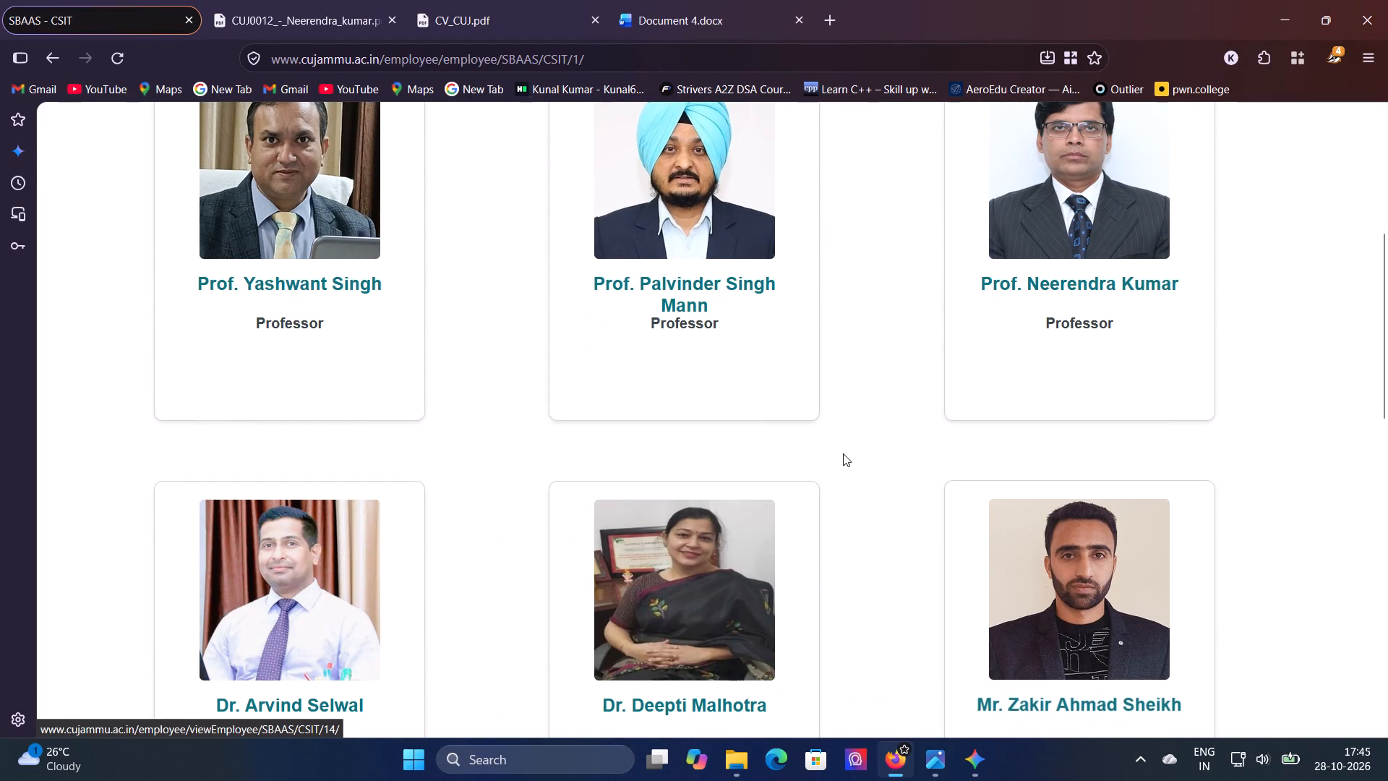
{"action": "scroll", "coordinate": [843, 453], "scroll_direction": "up", "scroll_amount": 3}
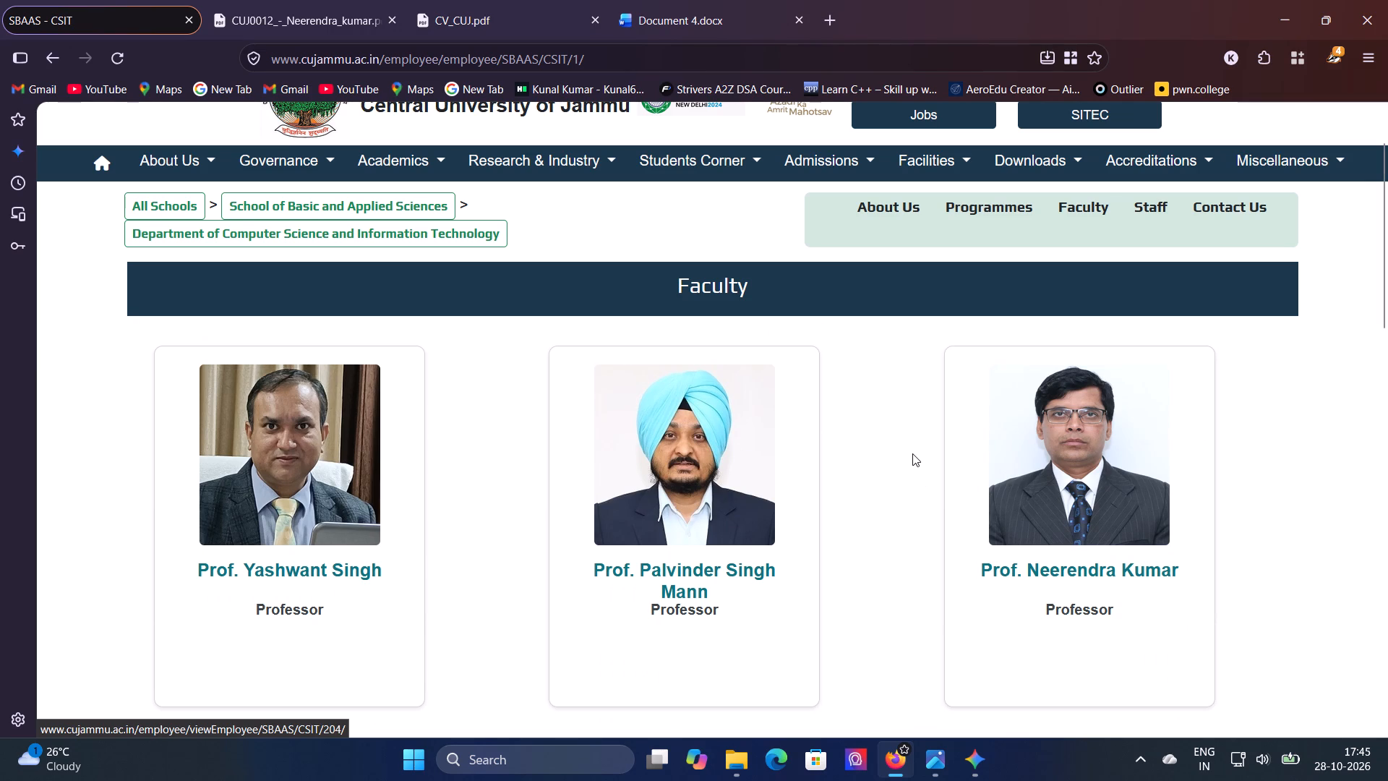
{"action": "scroll", "coordinate": [903, 460], "scroll_direction": "up", "scroll_amount": 1}
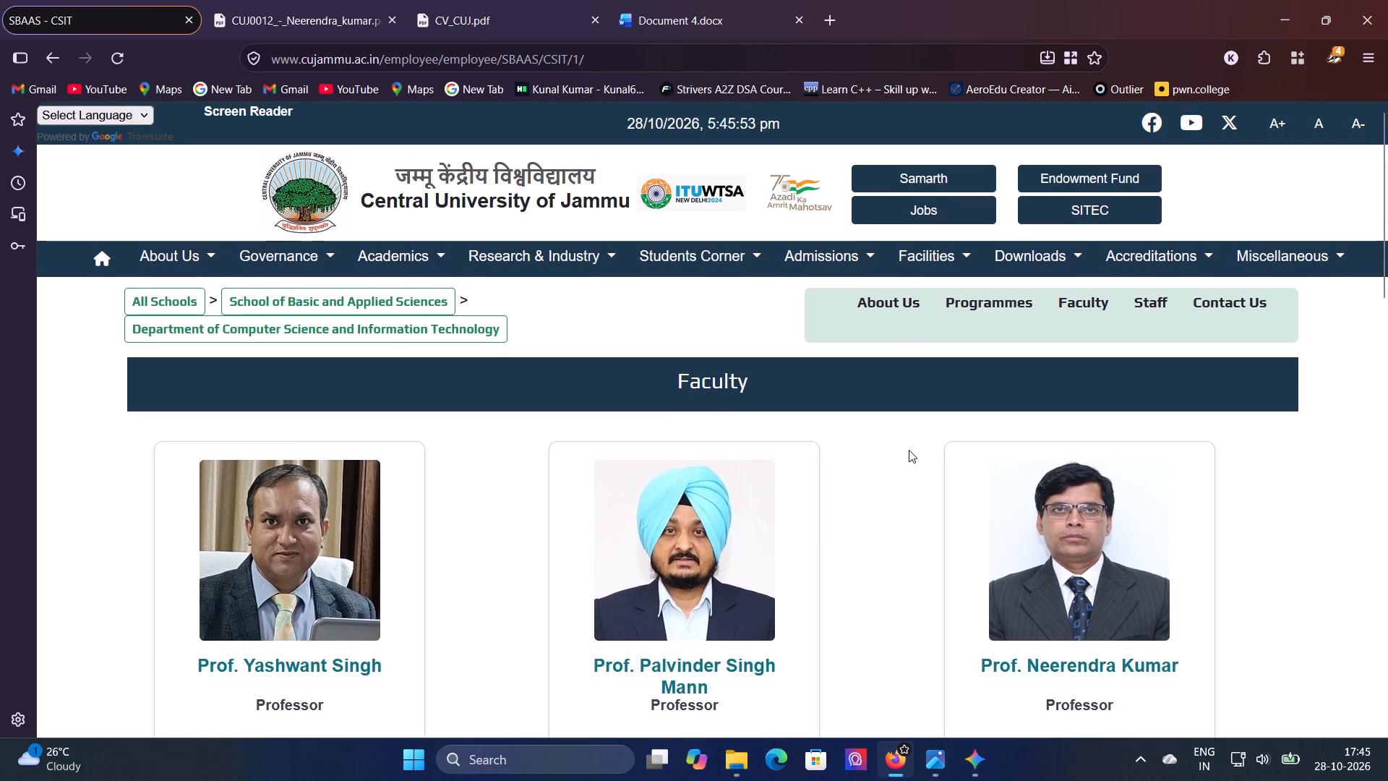
{"action": "scroll", "coordinate": [909, 450], "scroll_direction": "down", "scroll_amount": 5}
{"action": "scroll", "coordinate": [915, 461], "scroll_direction": "up", "scroll_amount": 1}
{"action": "scroll", "coordinate": [914, 464], "scroll_direction": "down", "scroll_amount": 6}
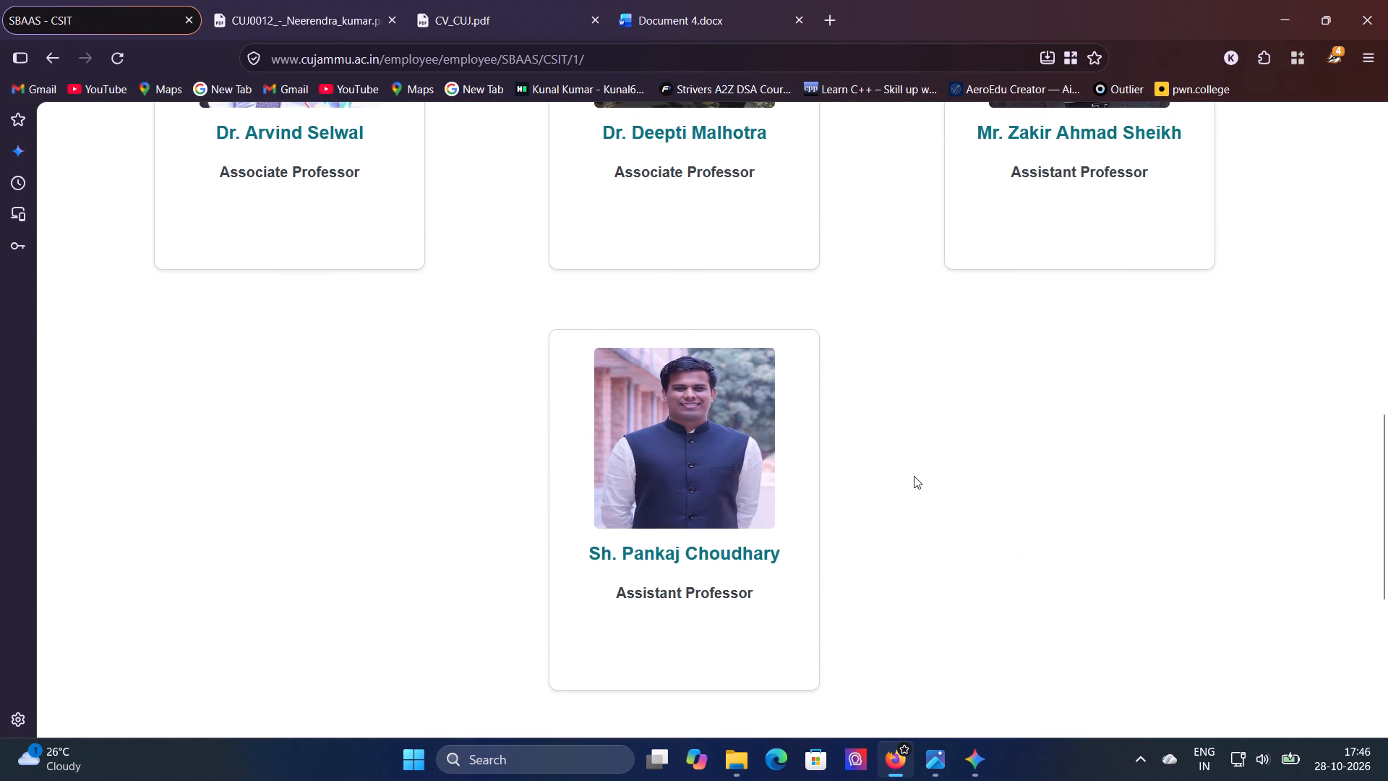
Open the last listed assistant professor's faculty profile and view the CV linked under Other Info for designation and contact details.
{"action": "left_click", "coordinate": [742, 552]}
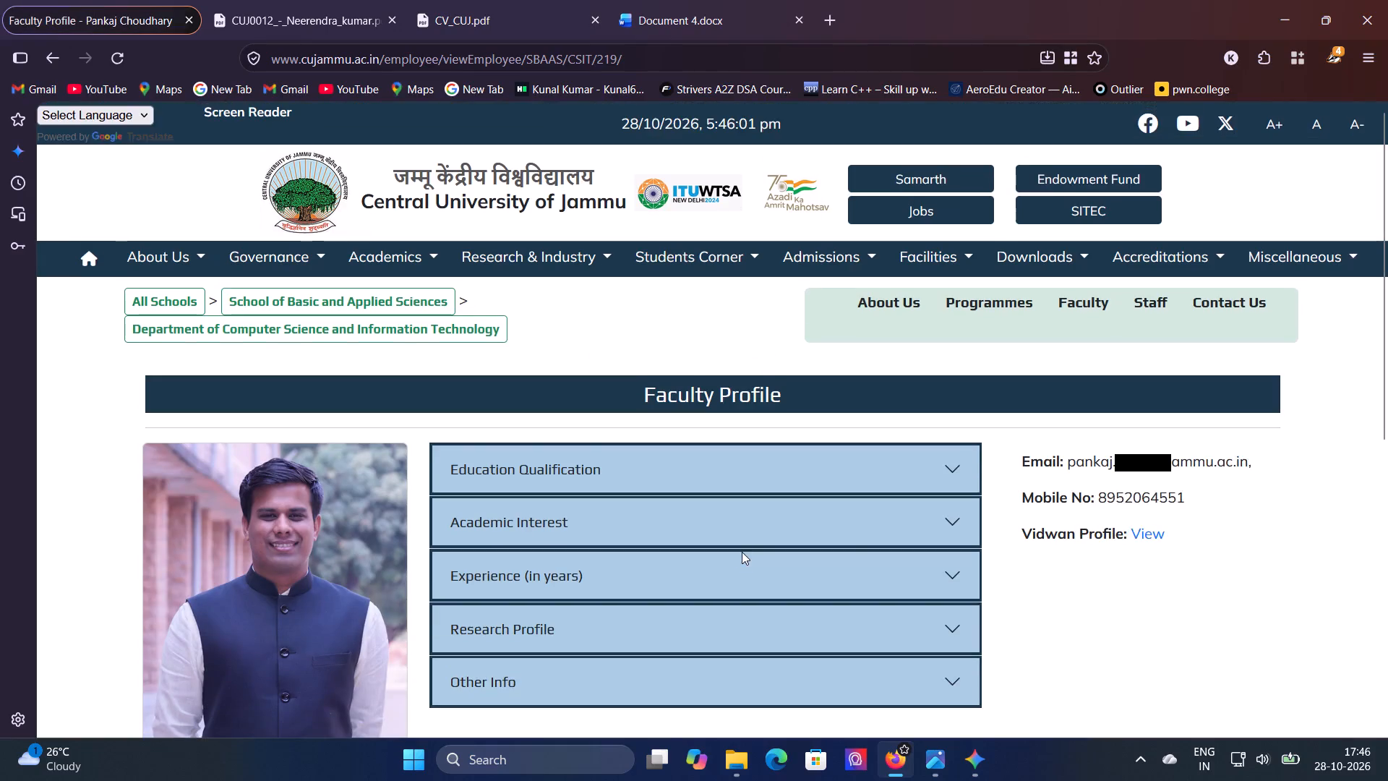
{"action": "scroll", "coordinate": [850, 559], "scroll_direction": "down", "scroll_amount": 2}
{"action": "left_click", "coordinate": [965, 482]}
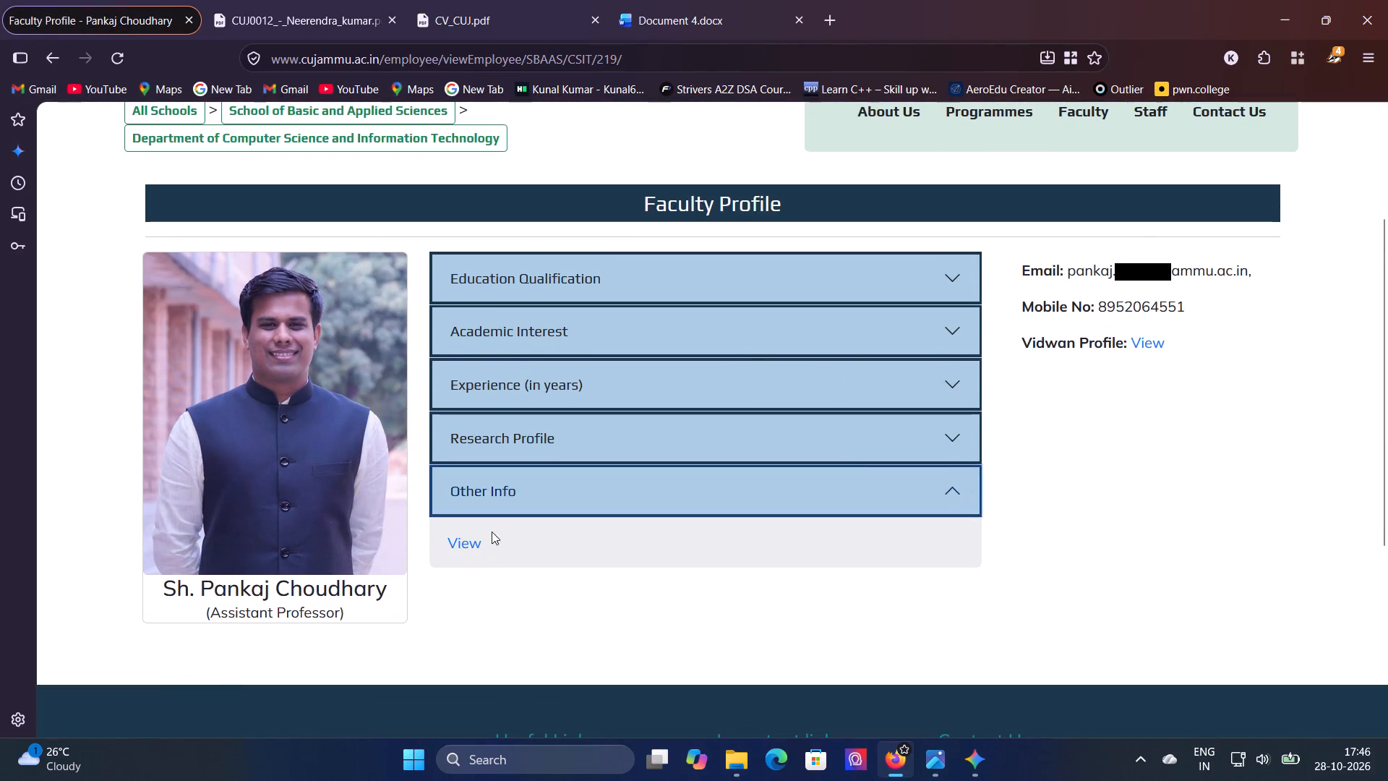
{"action": "left_click", "coordinate": [473, 543]}
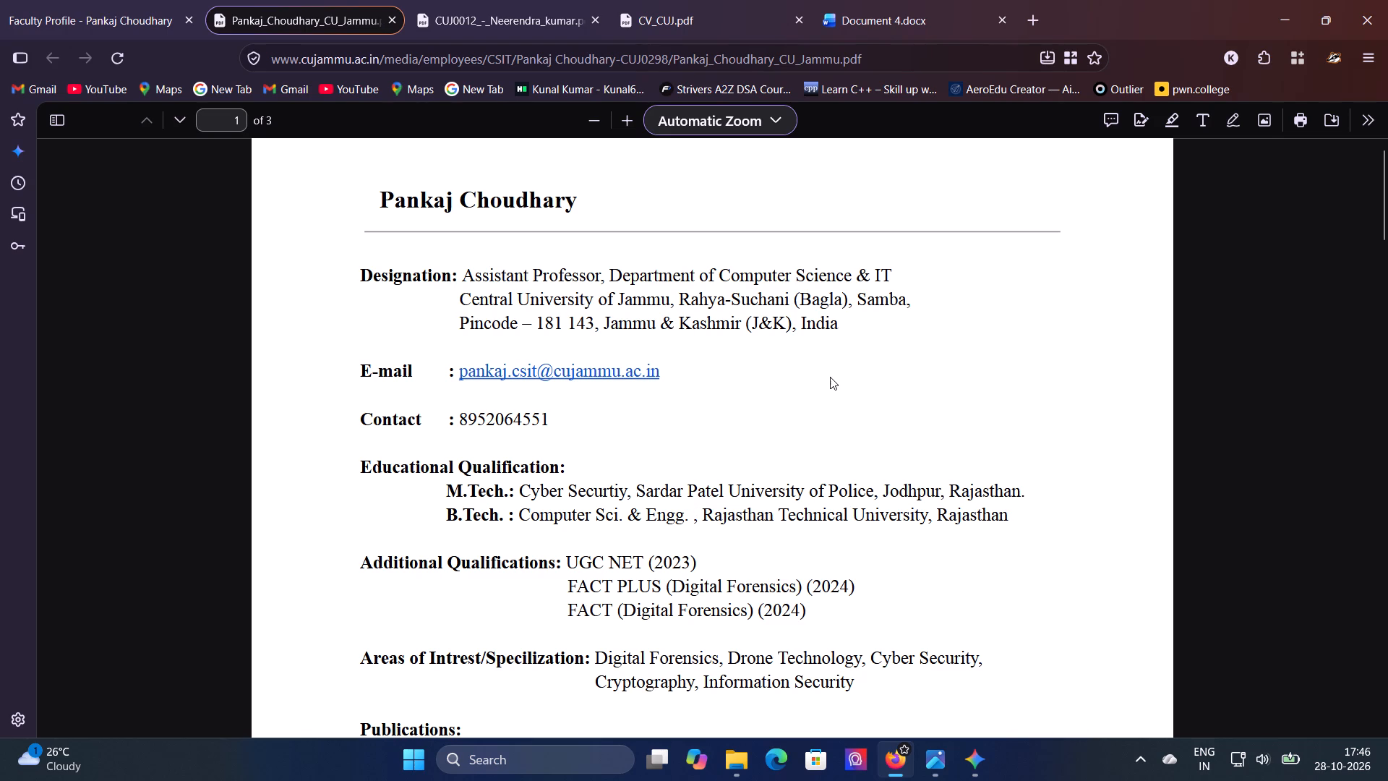
{"action": "scroll", "coordinate": [830, 377], "scroll_direction": "down", "scroll_amount": 1}
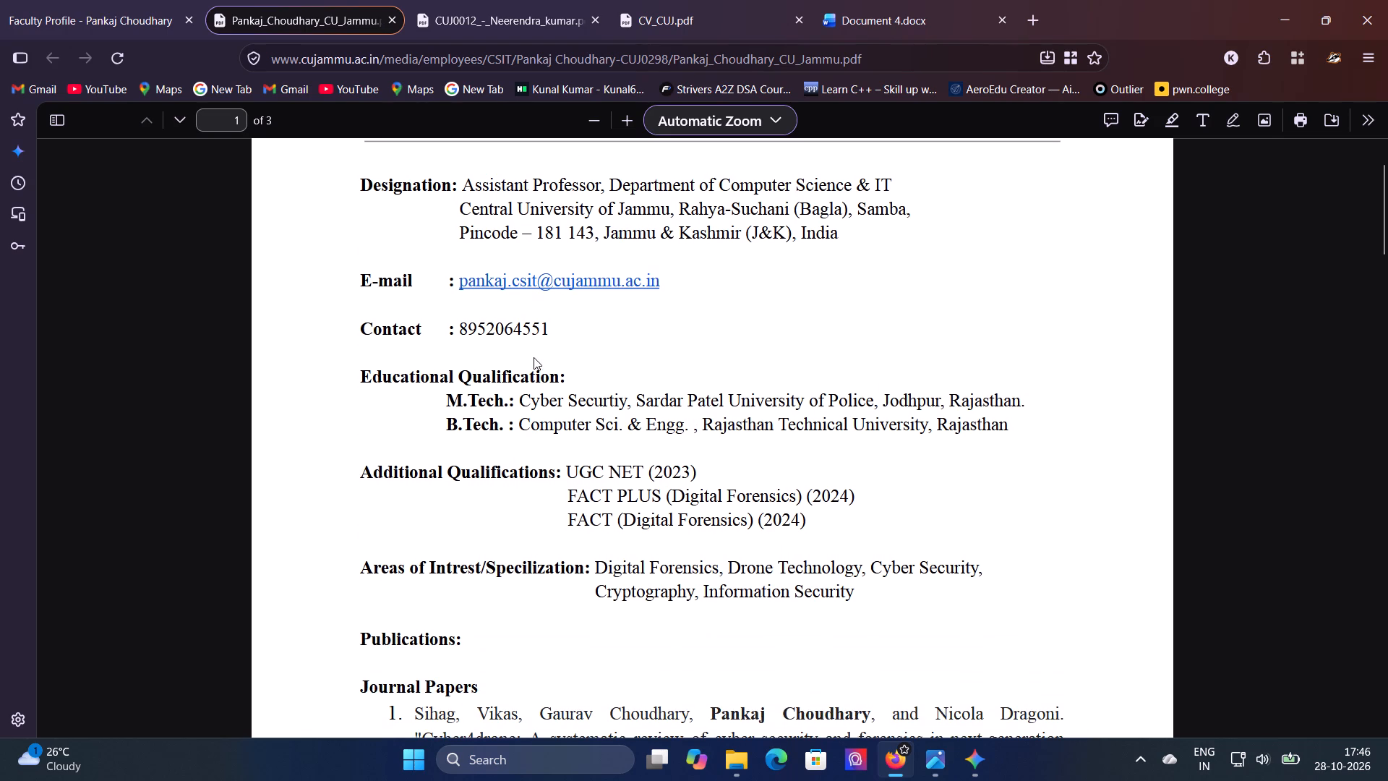
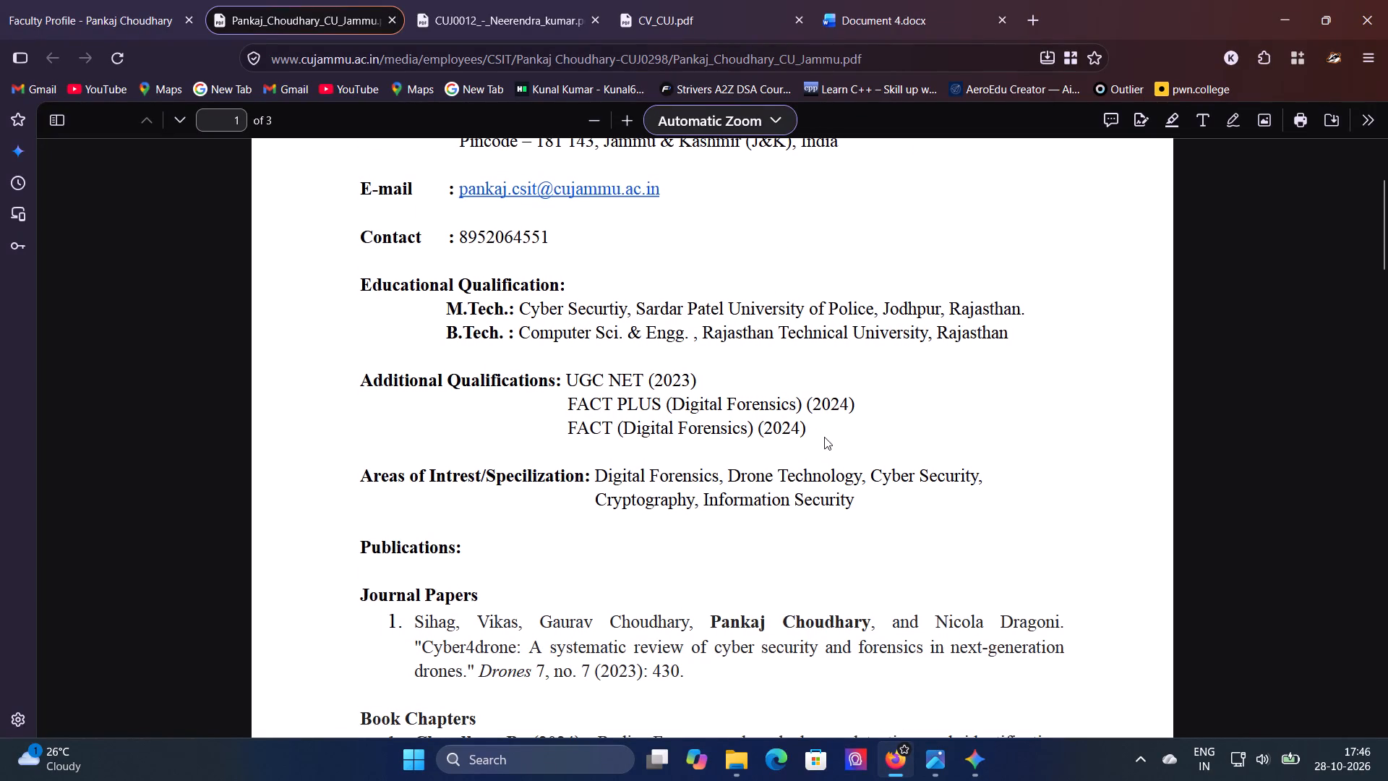
Read further down the open CV through the qualifications, publications and experience sections.
{"action": "scroll", "coordinate": [826, 439], "scroll_direction": "down", "scroll_amount": 2}
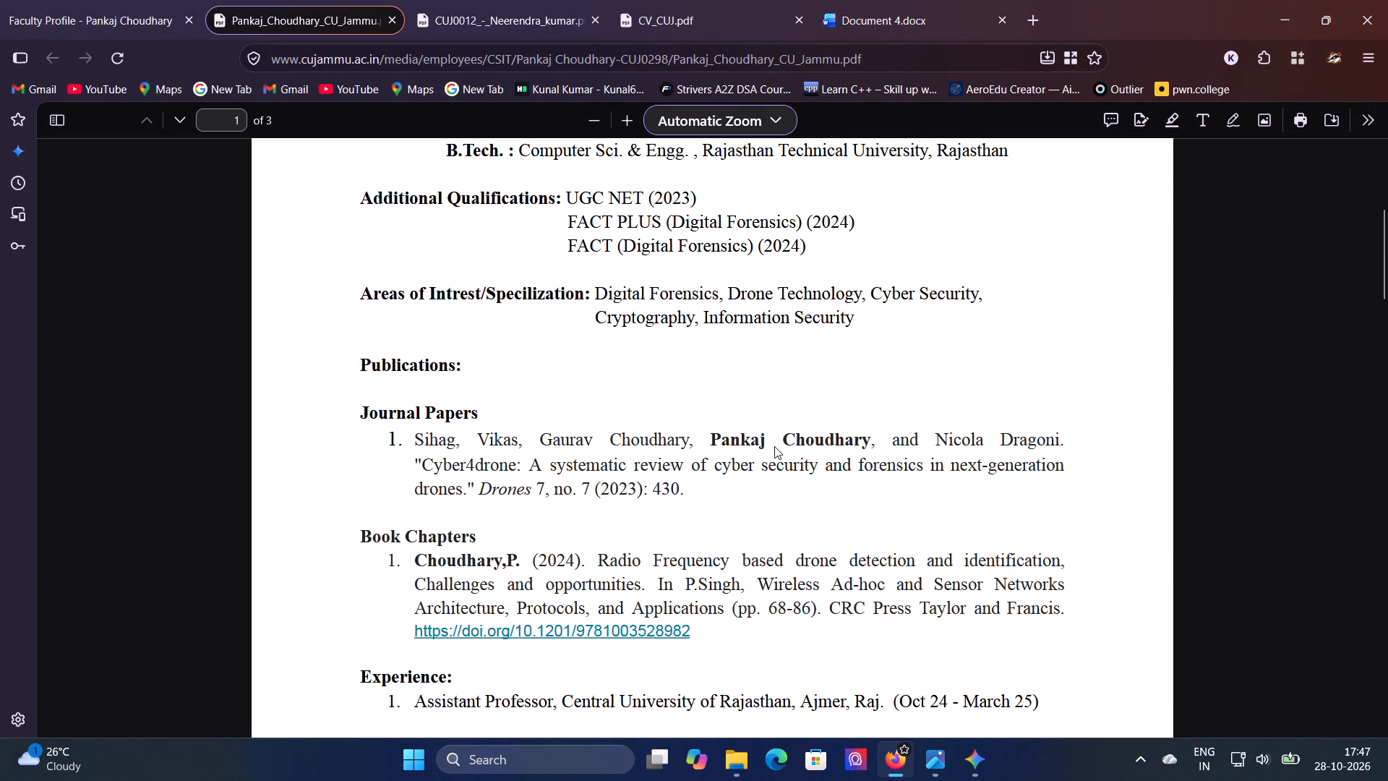
{"action": "scroll", "coordinate": [672, 398], "scroll_direction": "down", "scroll_amount": 1}
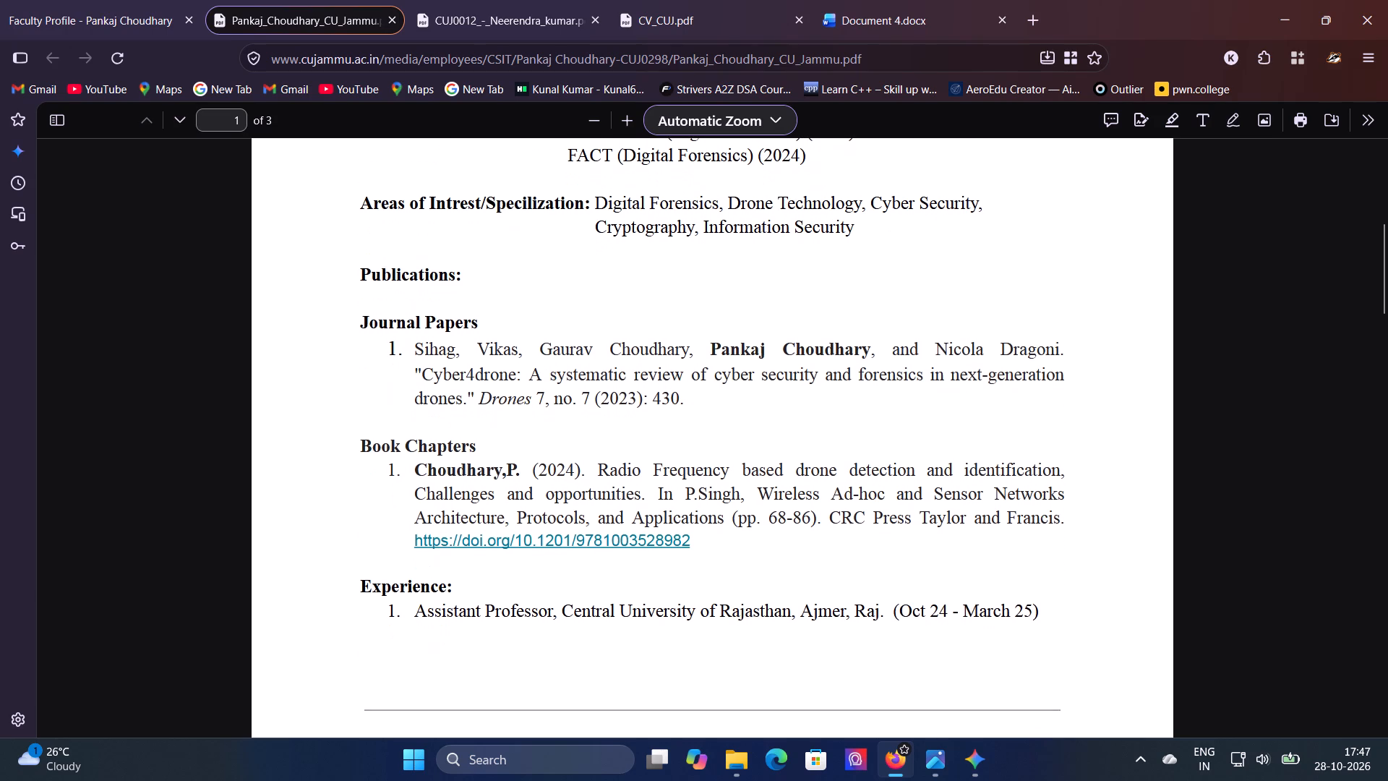
Read the remaining pages of the open CV, including subjects taught, talks and courses, and return to the assistant professor's faculty profile page.
{"action": "scroll", "coordinate": [673, 398], "scroll_direction": "down", "scroll_amount": 2}
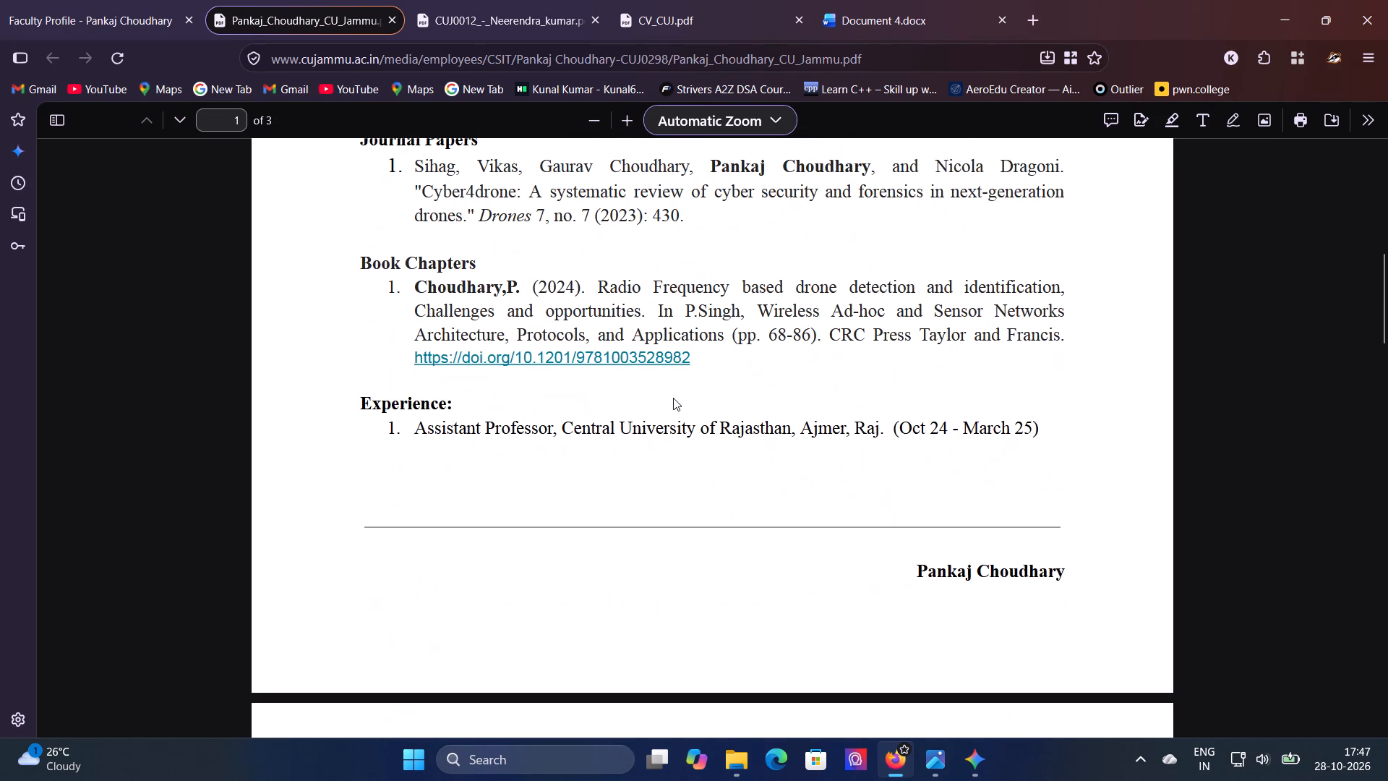
{"action": "scroll", "coordinate": [673, 398], "scroll_direction": "down", "scroll_amount": 5}
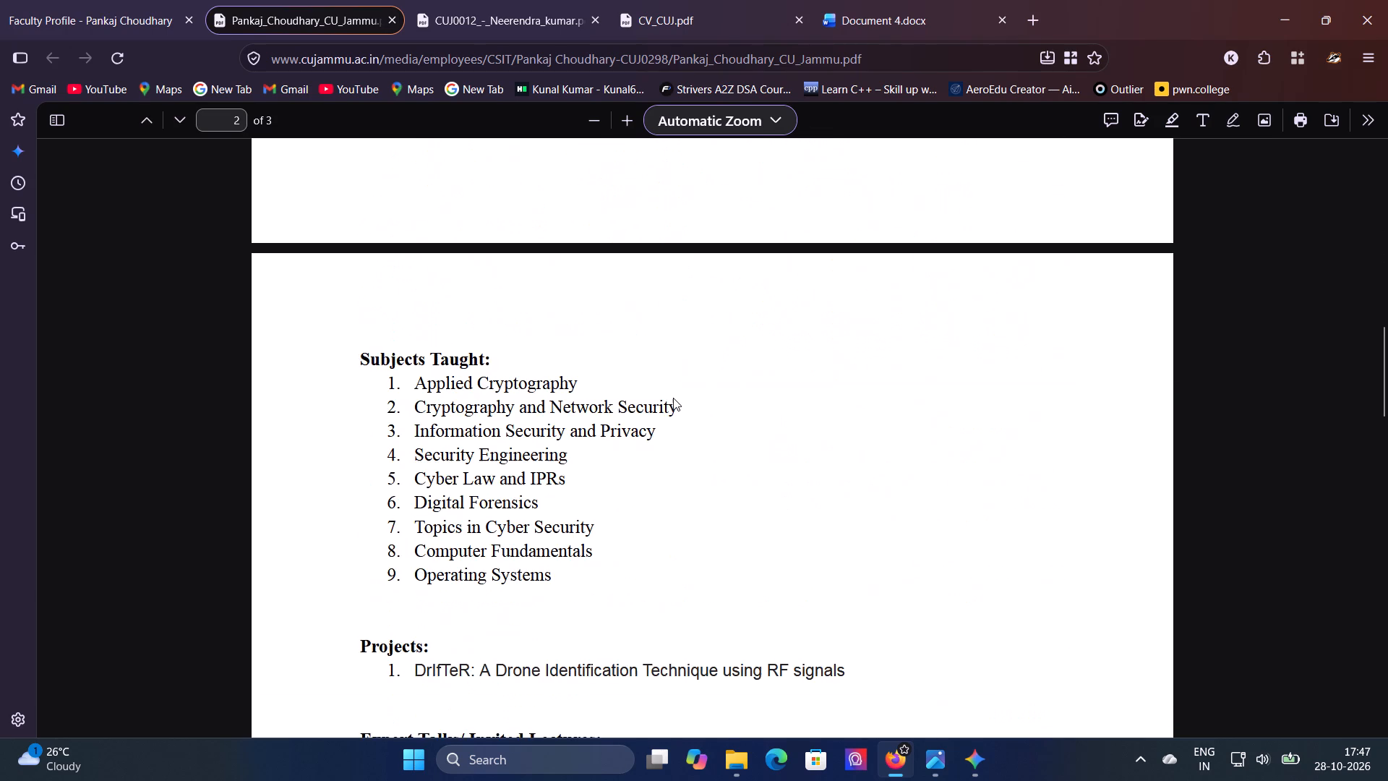
{"action": "scroll", "coordinate": [674, 398], "scroll_direction": "down", "scroll_amount": 4}
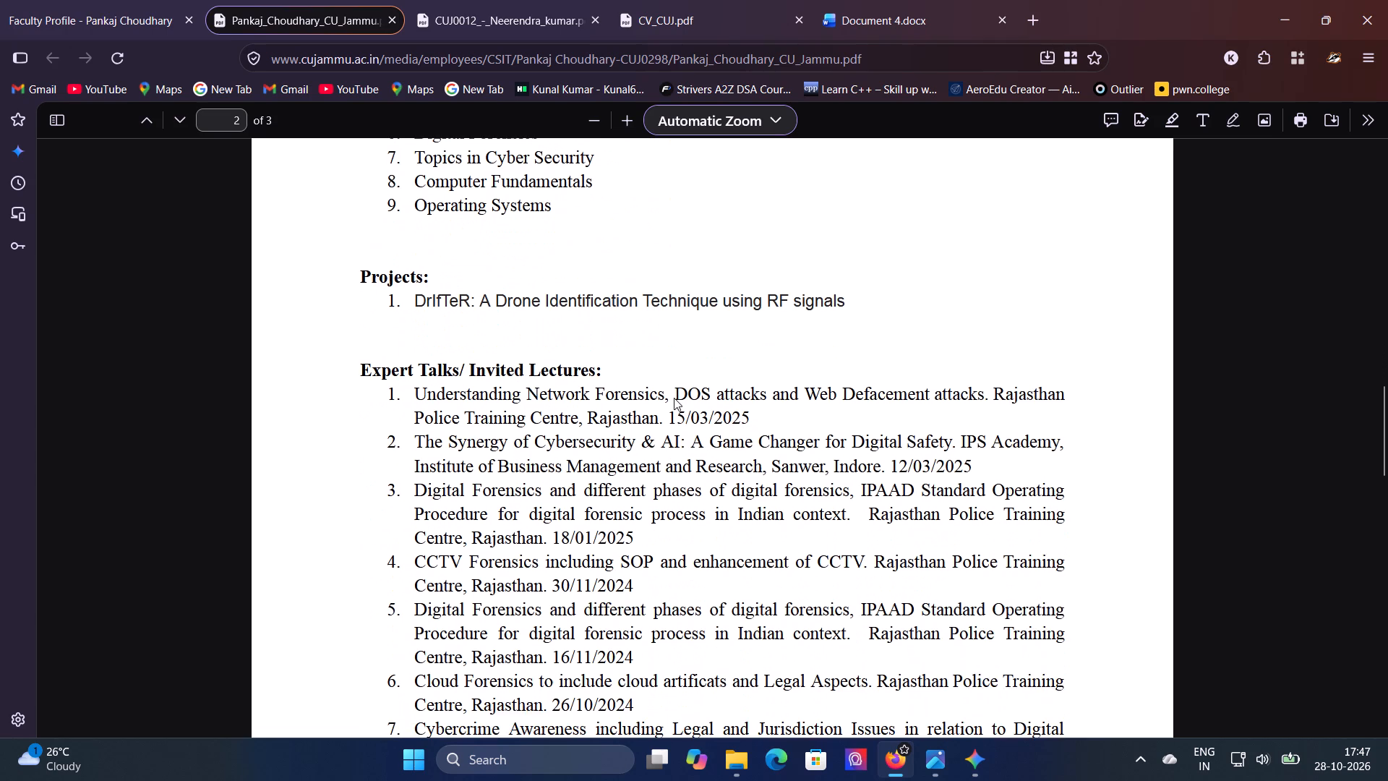
{"action": "scroll", "coordinate": [674, 398], "scroll_direction": "down", "scroll_amount": 14}
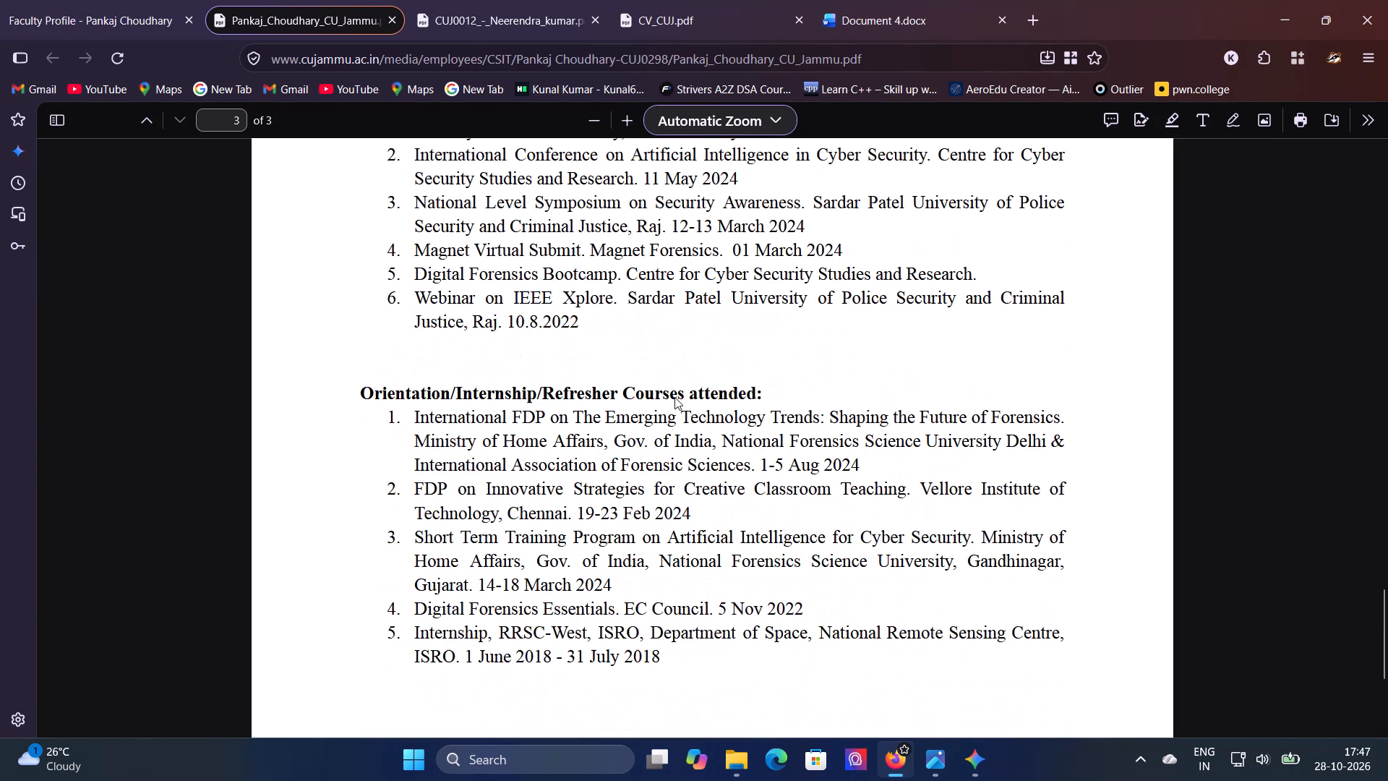
{"action": "scroll", "coordinate": [677, 388], "scroll_direction": "down", "scroll_amount": 4}
{"action": "scroll", "coordinate": [677, 385], "scroll_direction": "up", "scroll_amount": 20}
{"action": "scroll", "coordinate": [677, 385], "scroll_direction": "up", "scroll_amount": 6}
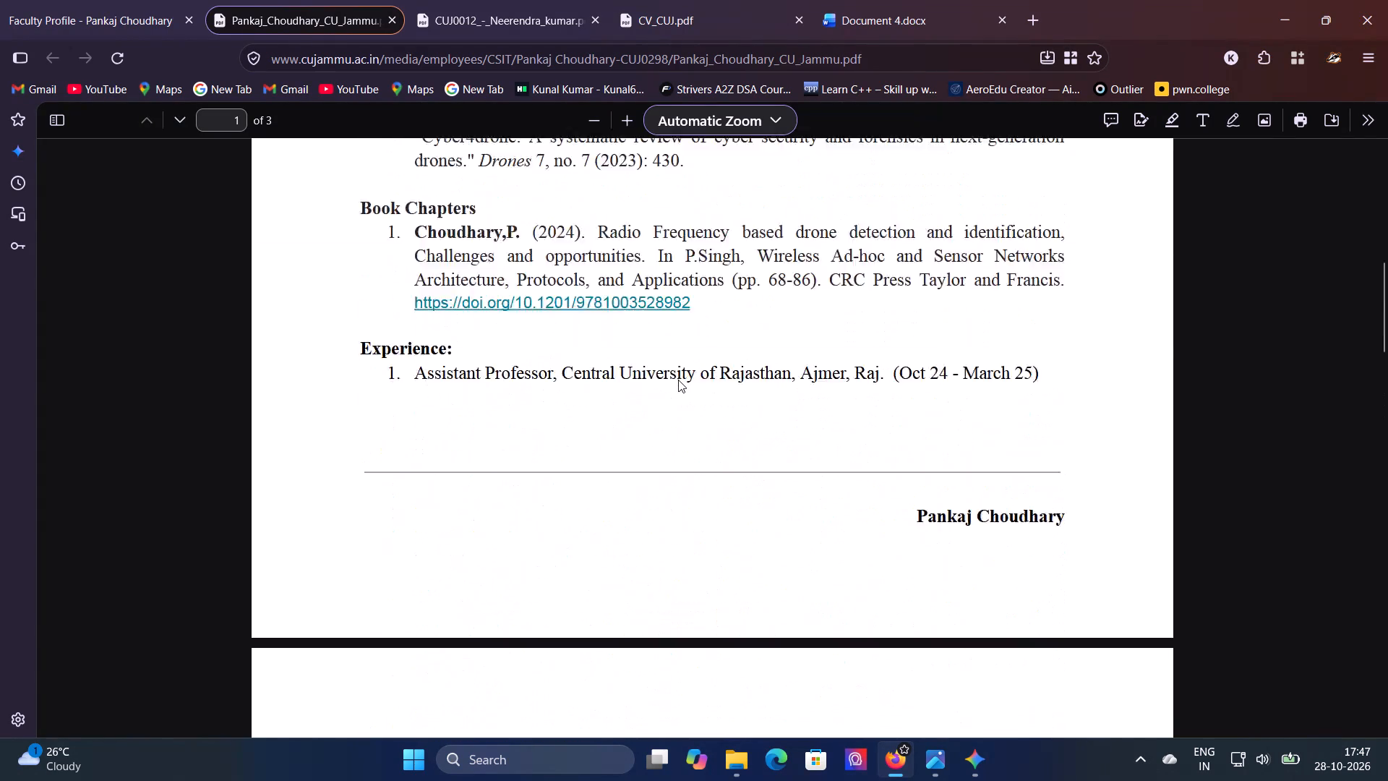
{"action": "scroll", "coordinate": [678, 380], "scroll_direction": "up", "scroll_amount": 11}
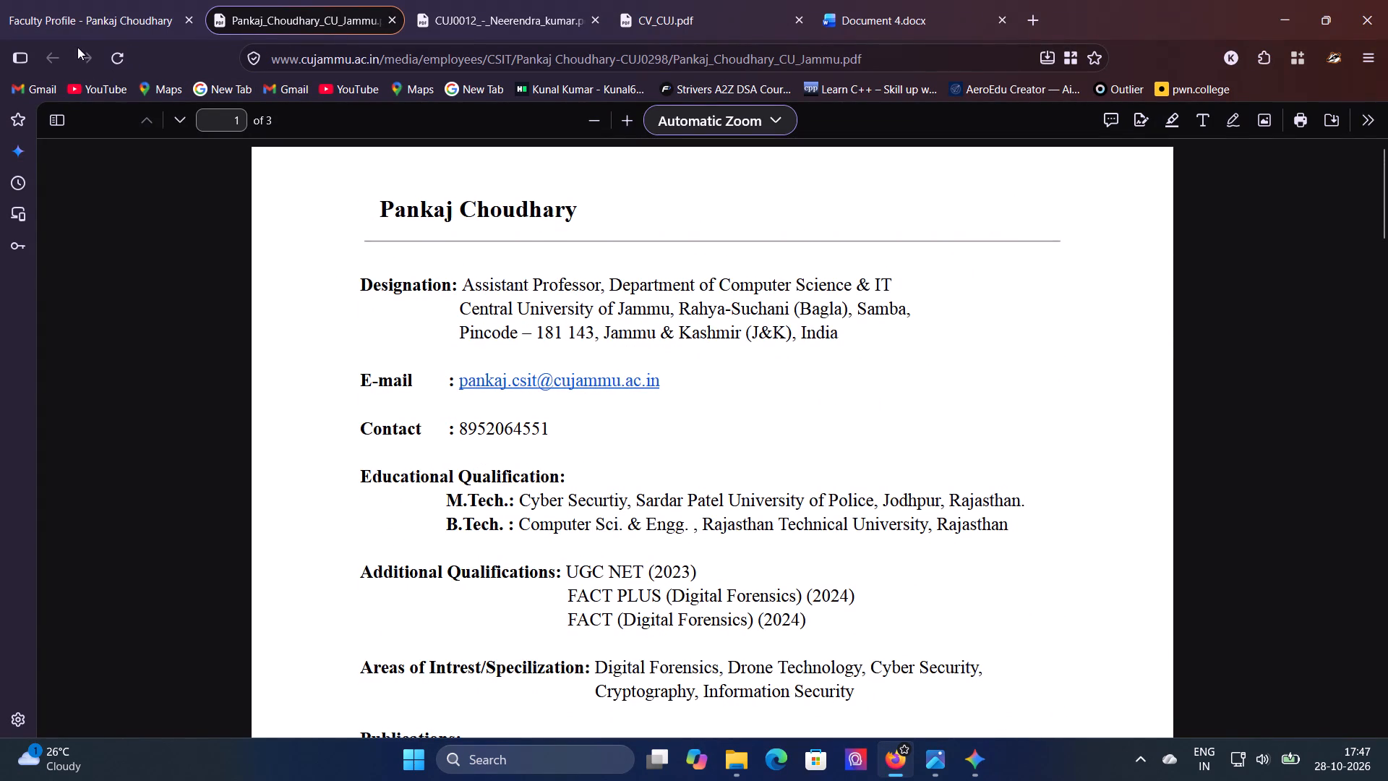
{"action": "left_click", "coordinate": [115, 0]}
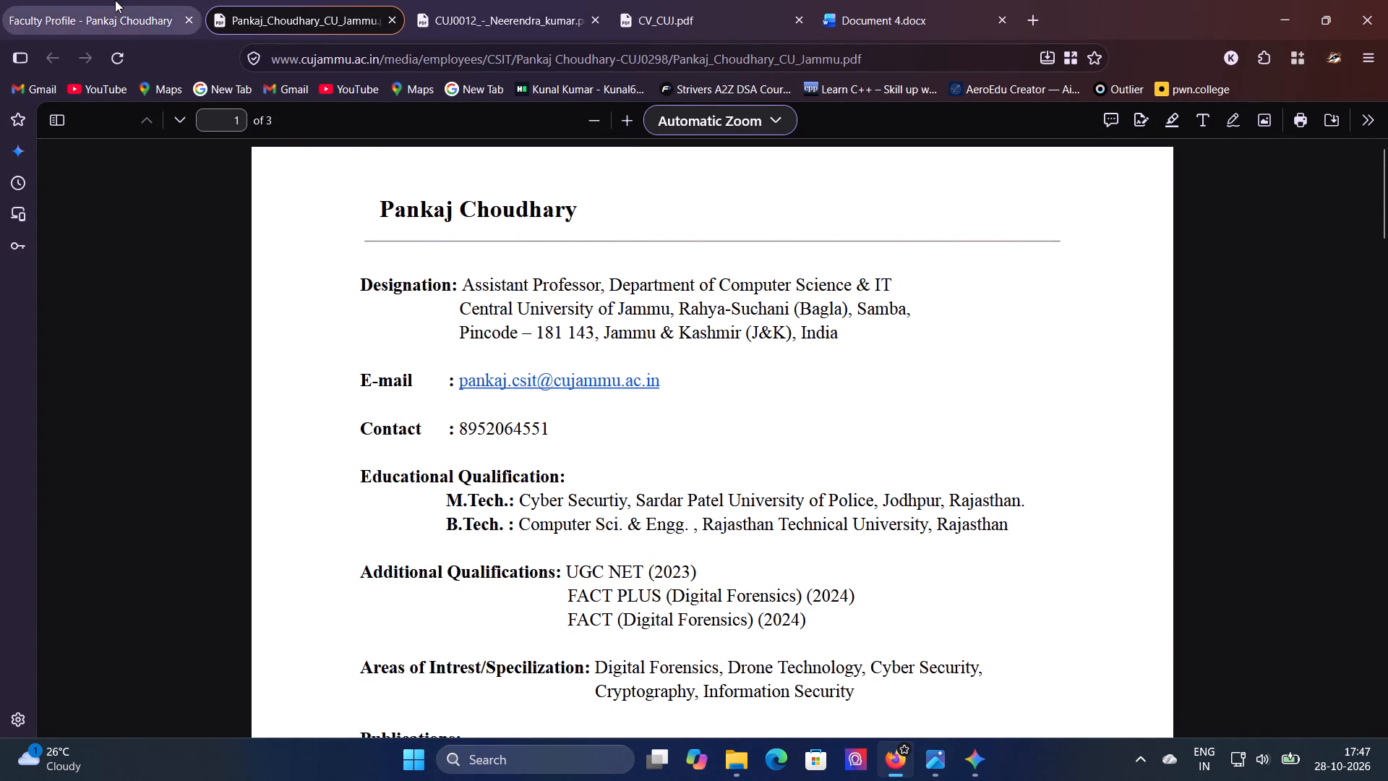
{"action": "scroll", "coordinate": [674, 393], "scroll_direction": "up", "scroll_amount": 11}
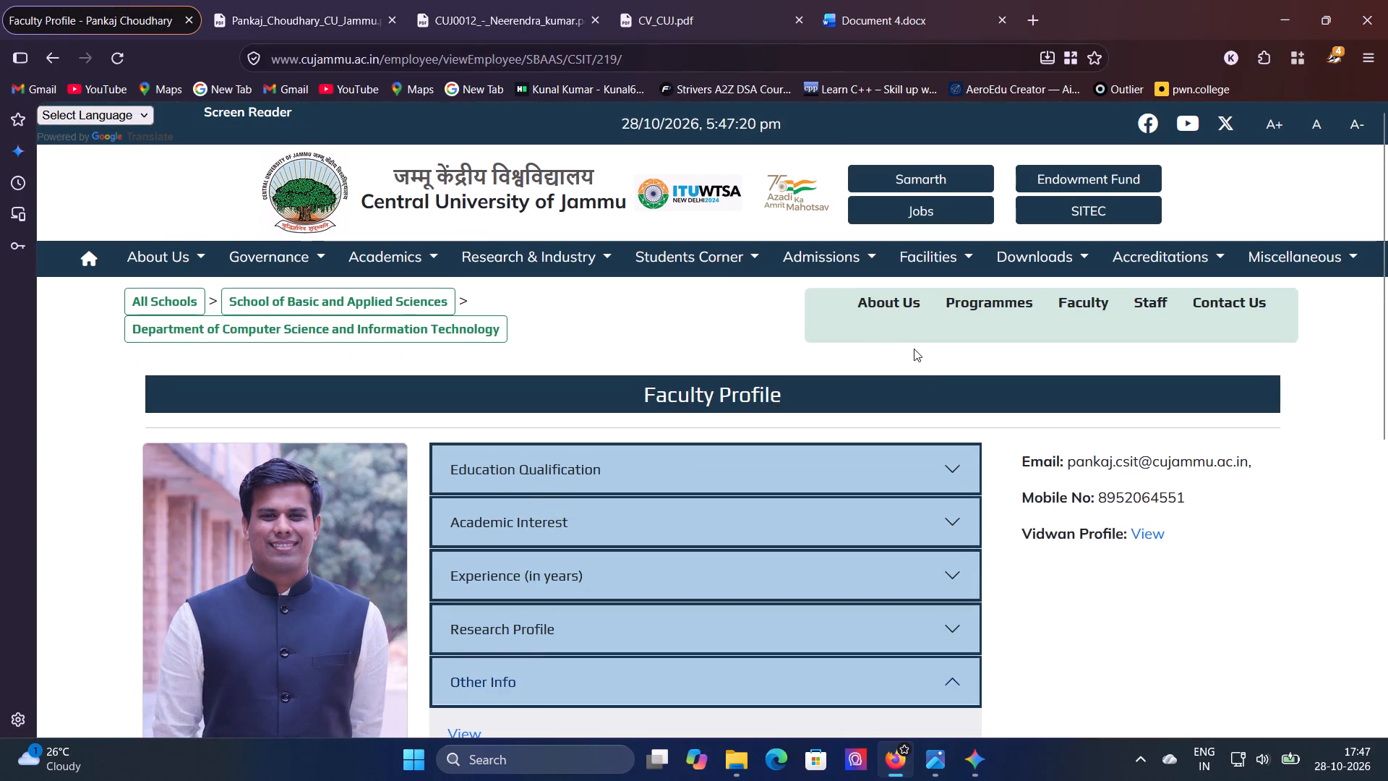
In the Word document, complete the new second referee's designation line as "Associate Professor, Department of Computer Science and Engineering," and start a line below it.
{"action": "left_click", "coordinate": [889, 14]}
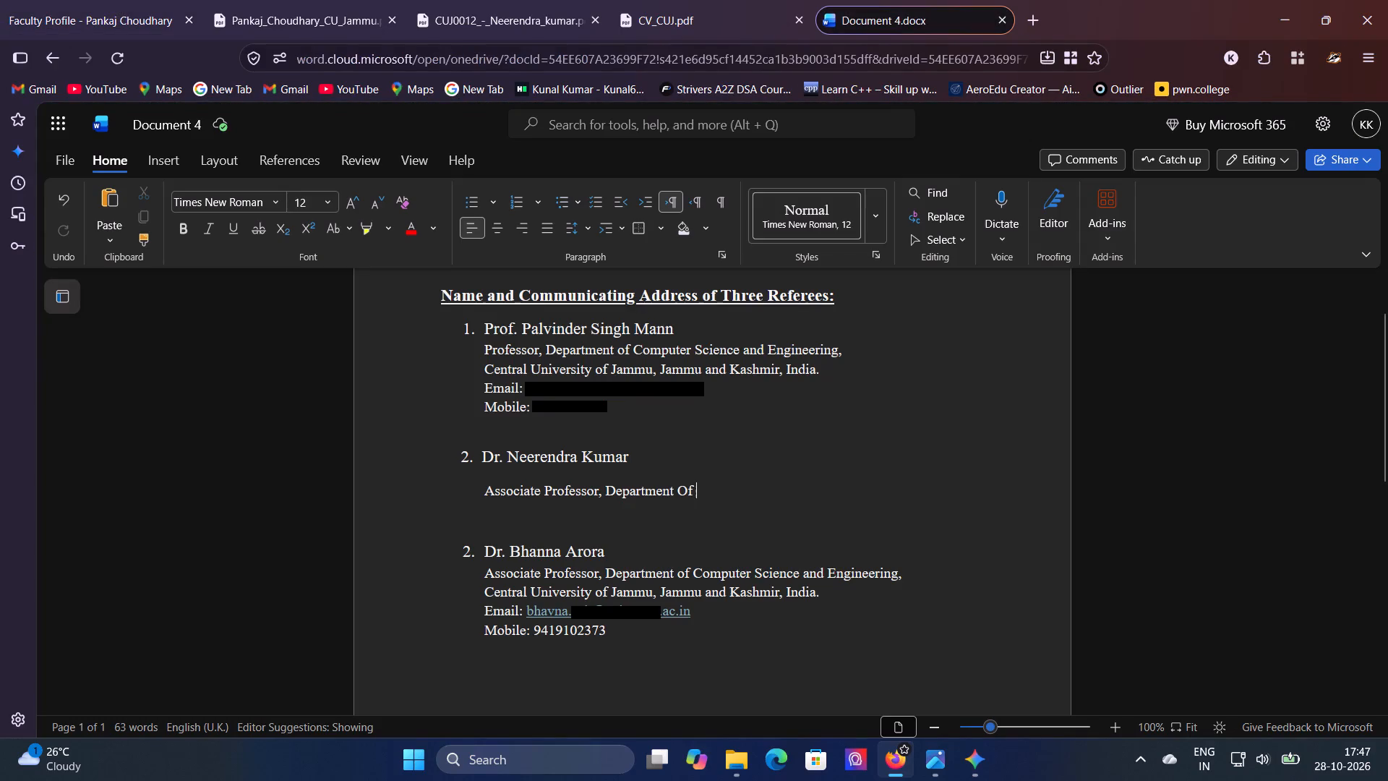
{"action": "key", "text": "Left"}
{"action": "key", "text": "Left"}
{"action": "key", "text": "BackSpace"}
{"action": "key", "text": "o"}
{"action": "key", "text": "Right"}
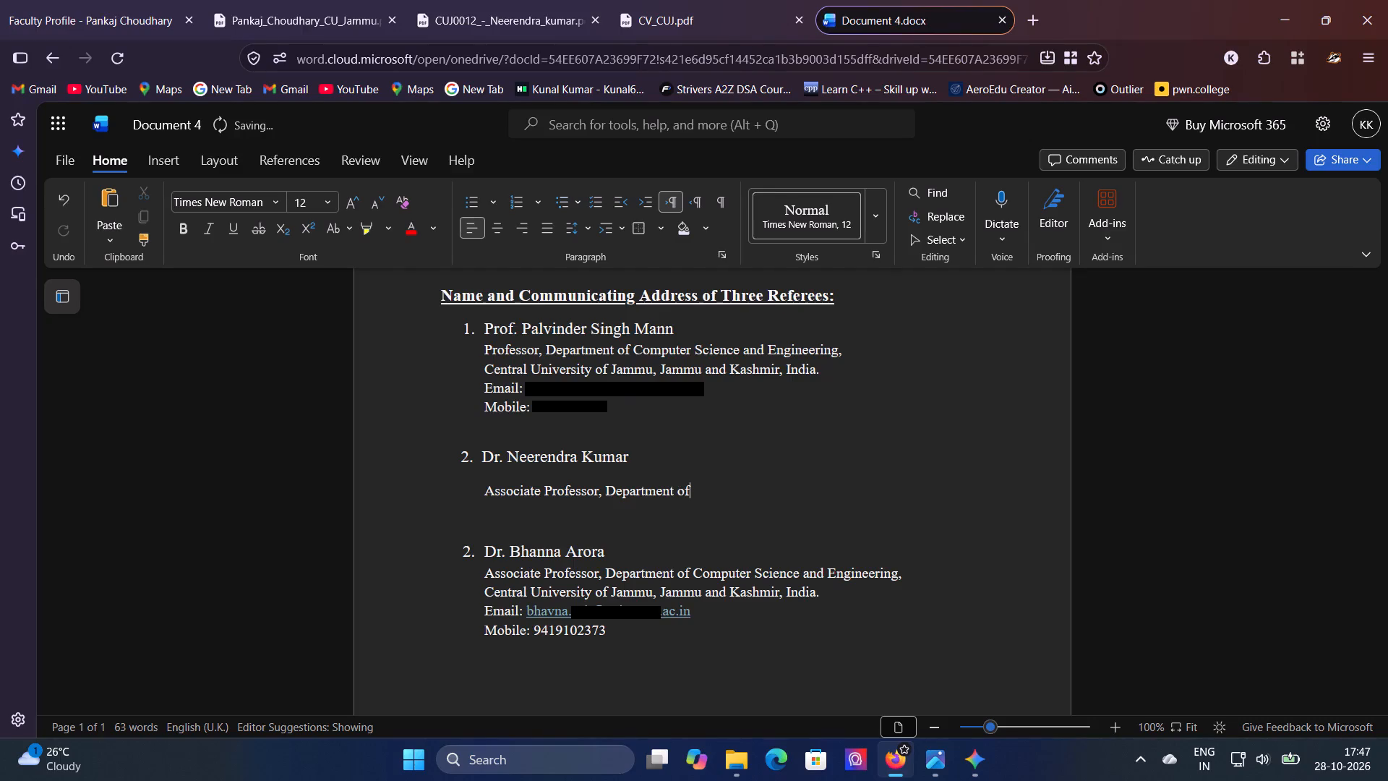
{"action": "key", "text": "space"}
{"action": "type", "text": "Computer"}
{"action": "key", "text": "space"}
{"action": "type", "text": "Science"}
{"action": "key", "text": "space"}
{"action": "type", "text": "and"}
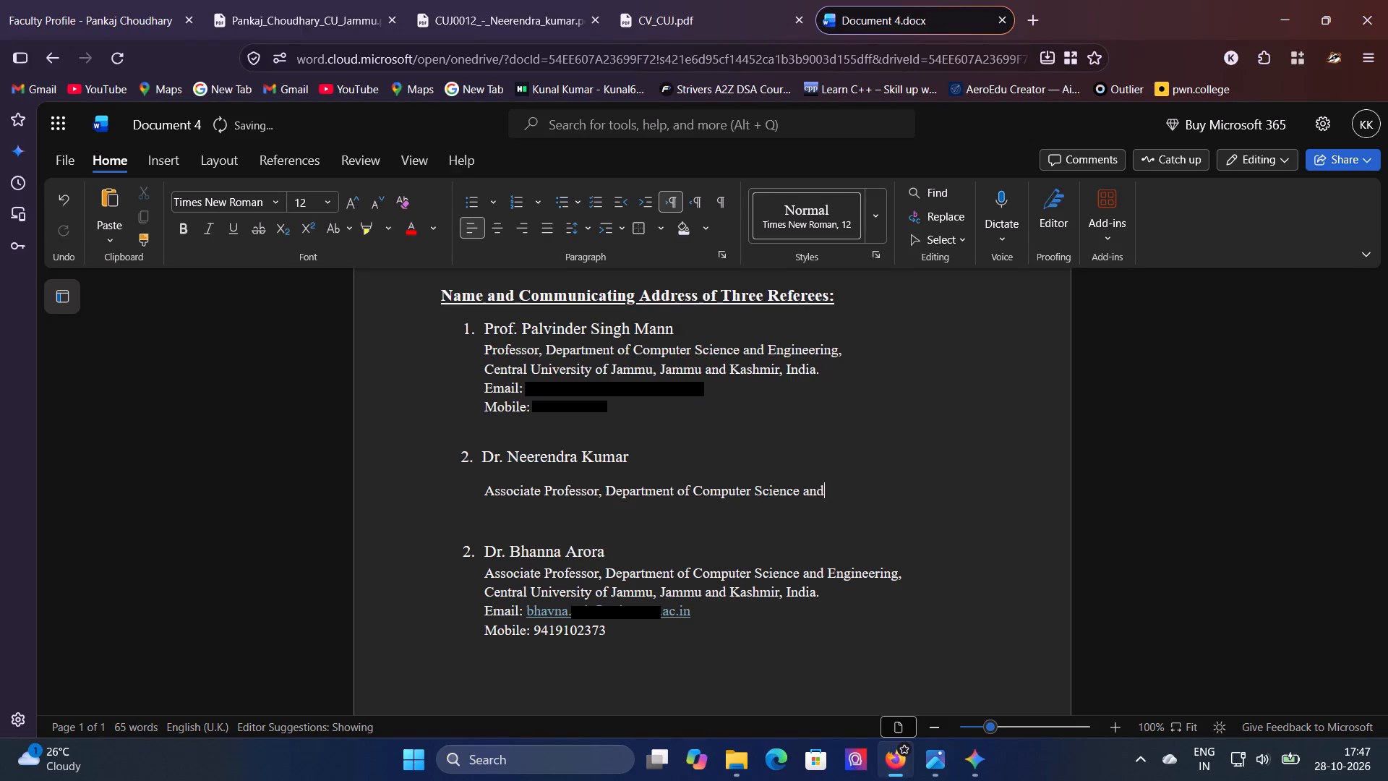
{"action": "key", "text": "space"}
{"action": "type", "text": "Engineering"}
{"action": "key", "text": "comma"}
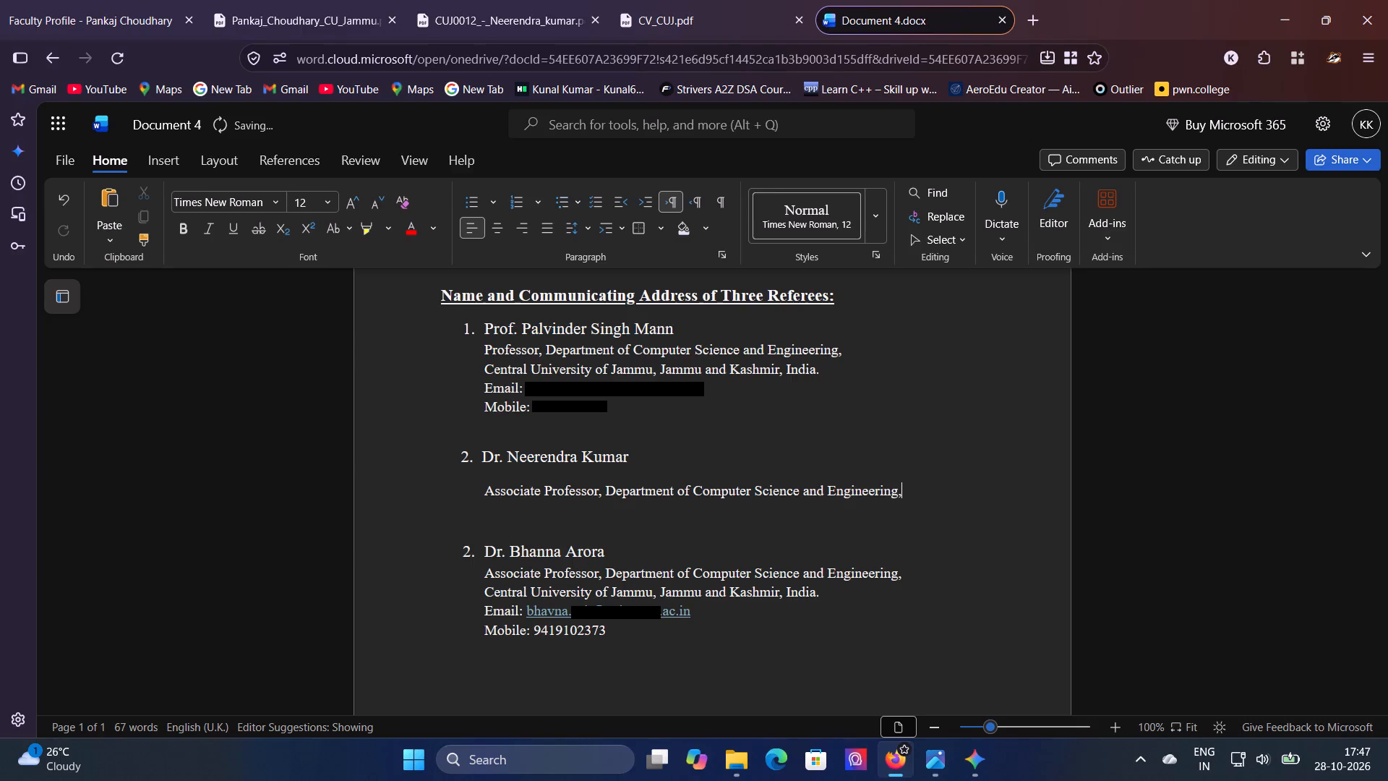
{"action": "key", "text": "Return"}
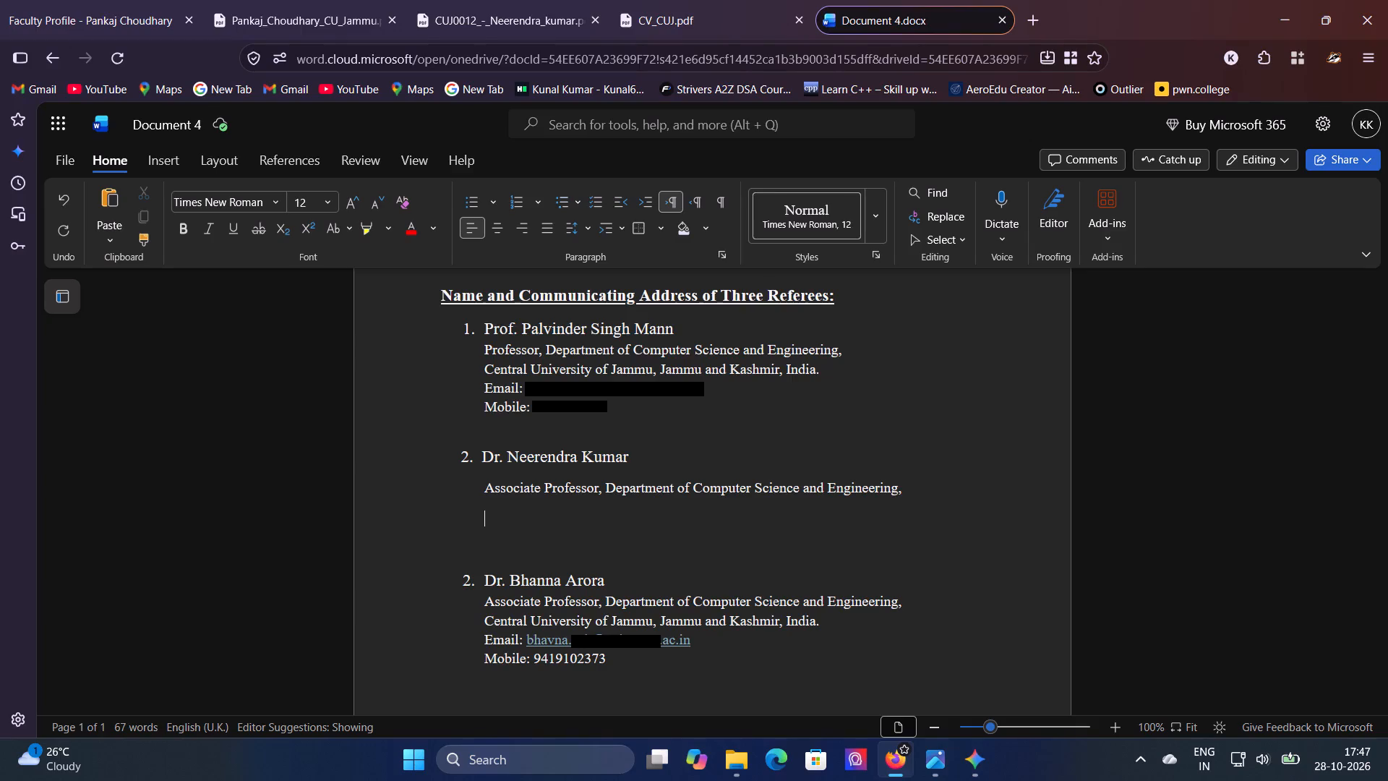
Add the line "Central University of Jammu, Jammu and Kashmir, India." below the second referee's designation and start a new line.
{"action": "type", "text": "Centra"}
{"action": "type", "text": "l University of Jammu"}
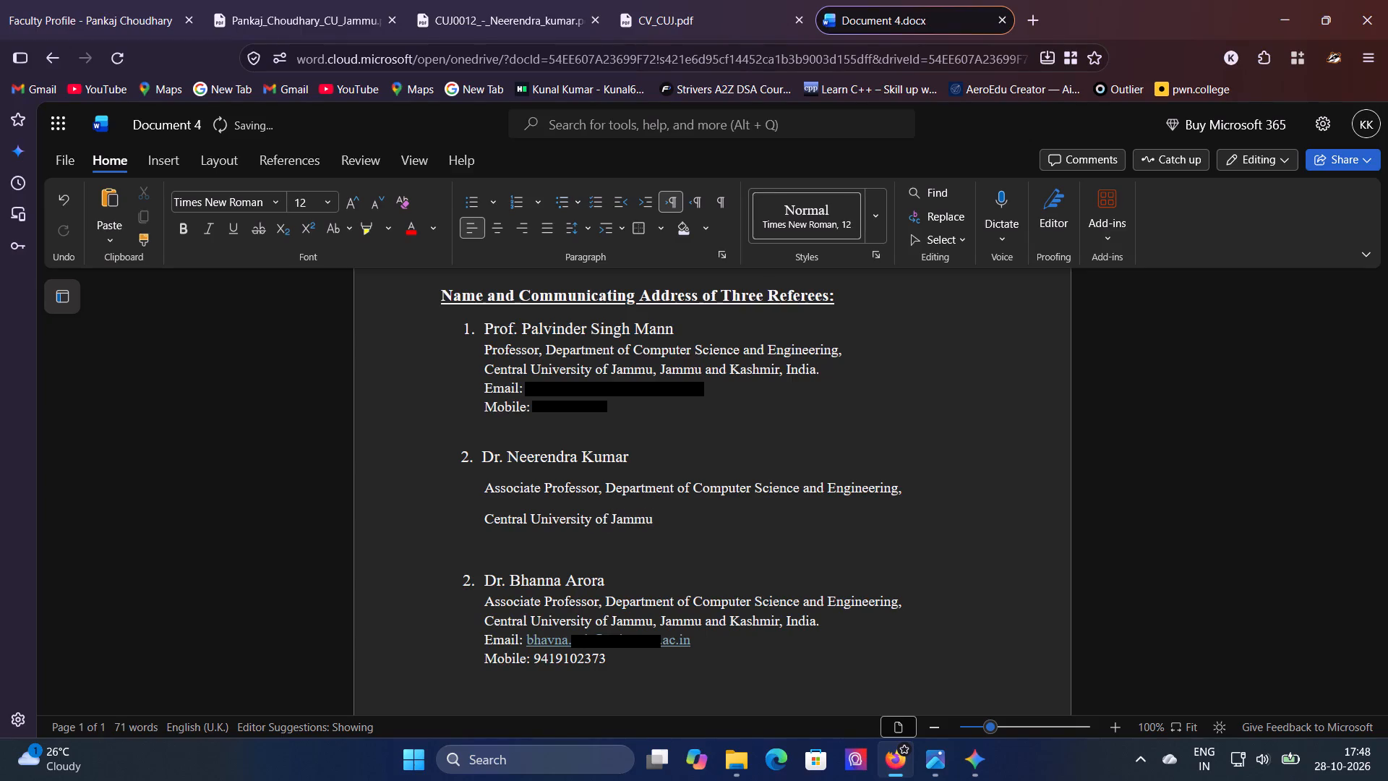
{"action": "type", "text": "."}
{"action": "key", "text": "space"}
{"action": "key", "text": "BackSpace"}
{"action": "key", "text": "BackSpace"}
{"action": "type", "text": ","}
{"action": "key", "text": "space"}
{"action": "type", "text": "Jammu and Kashmir"}
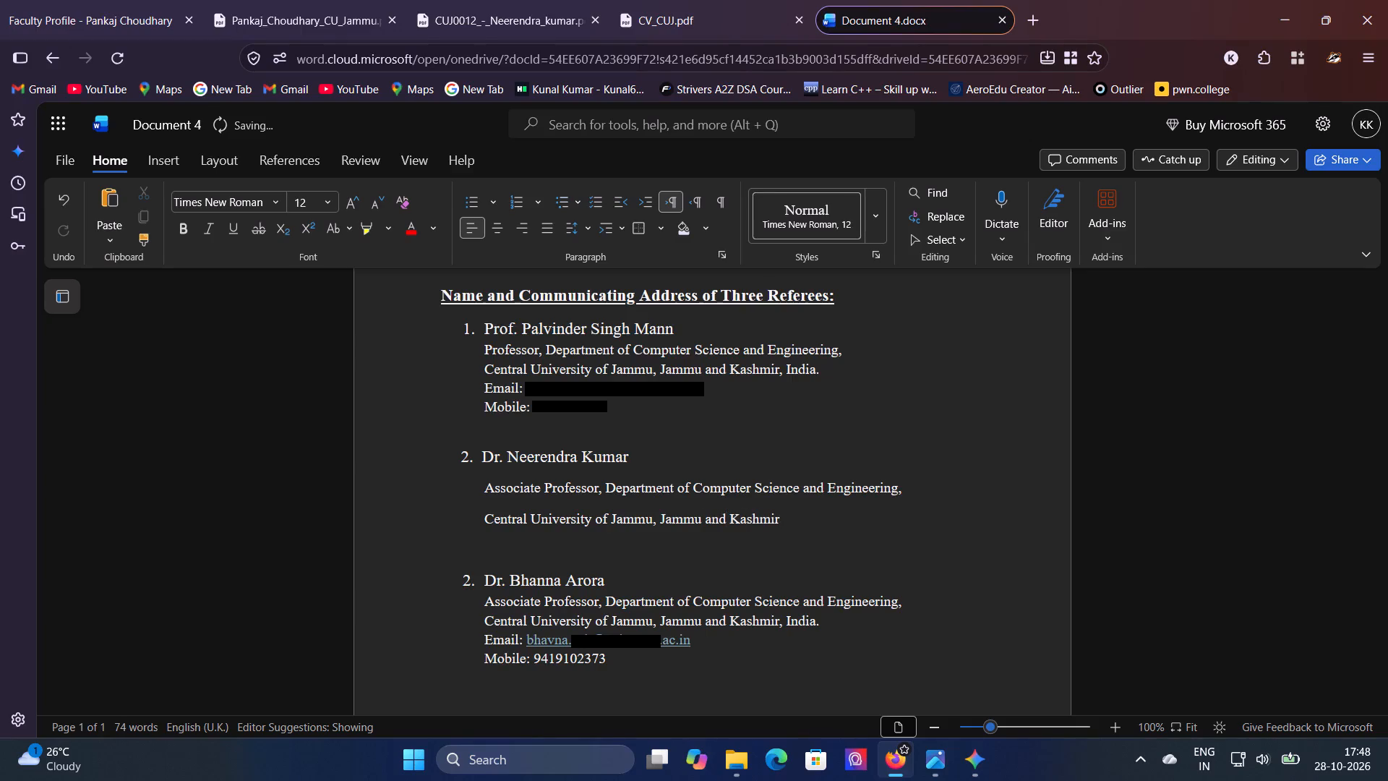
{"action": "type", "text": ","}
{"action": "key", "text": "space"}
{"action": "type", "text": "India"}
{"action": "key", "text": "period"}
{"action": "key", "text": "Return"}
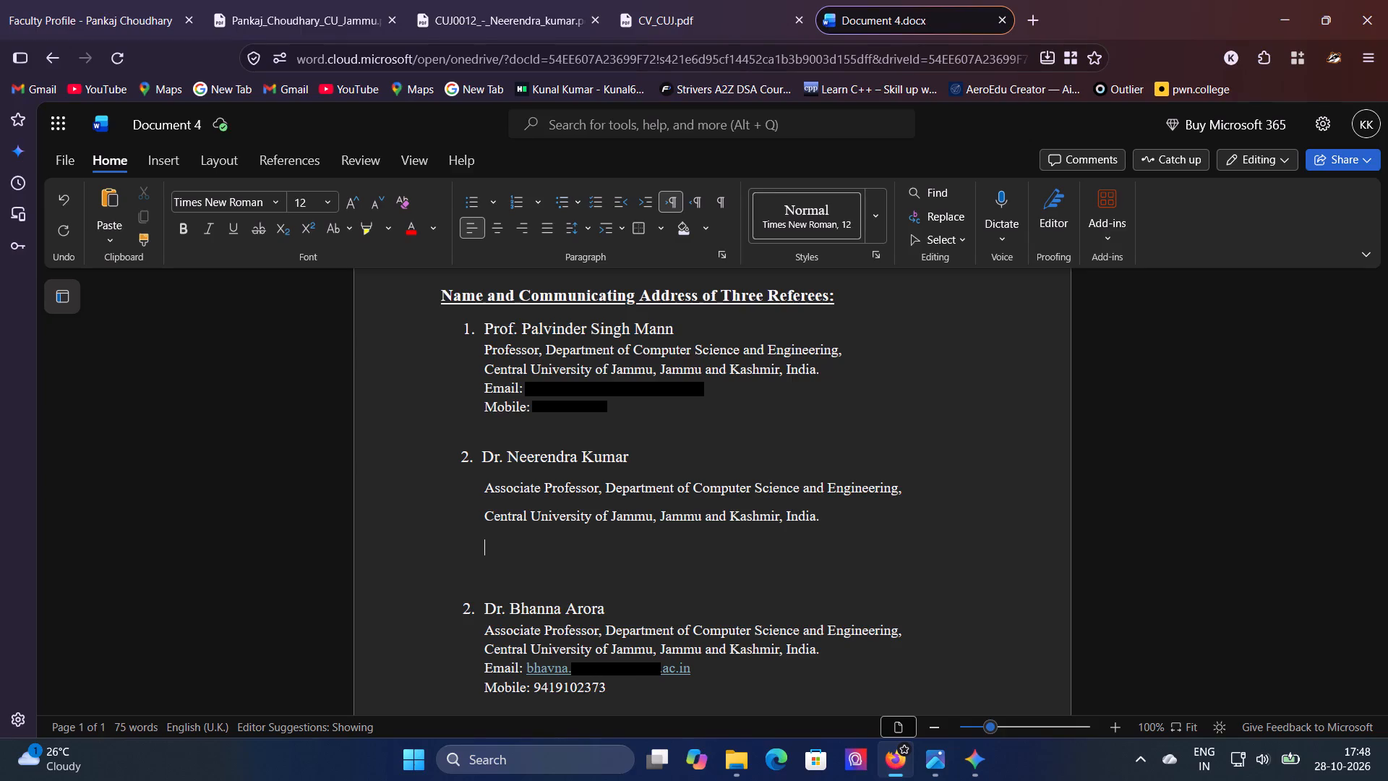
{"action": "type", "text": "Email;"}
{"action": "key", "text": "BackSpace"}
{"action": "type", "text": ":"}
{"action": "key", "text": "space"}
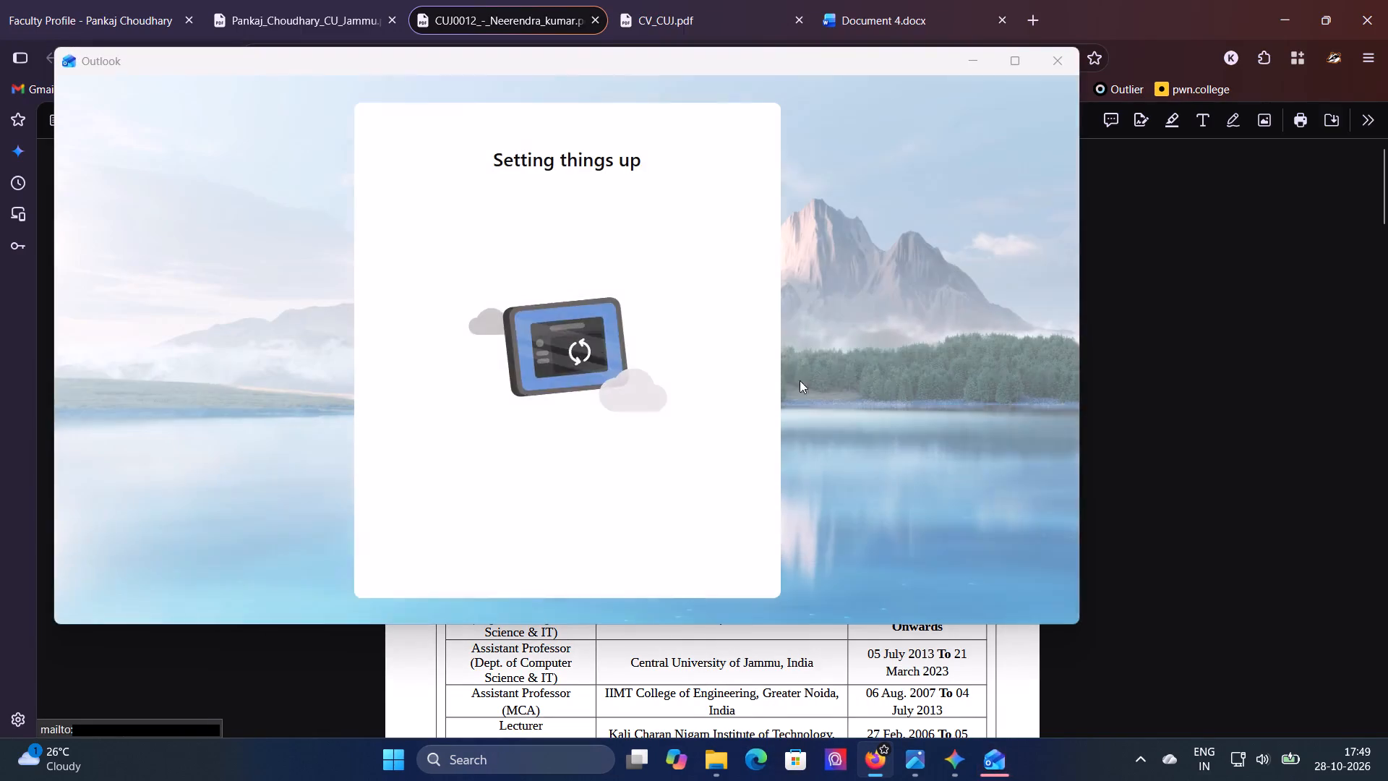
{"action": "left_click", "coordinate": [1050, 56]}
{"action": "left_click", "coordinate": [891, 0]}
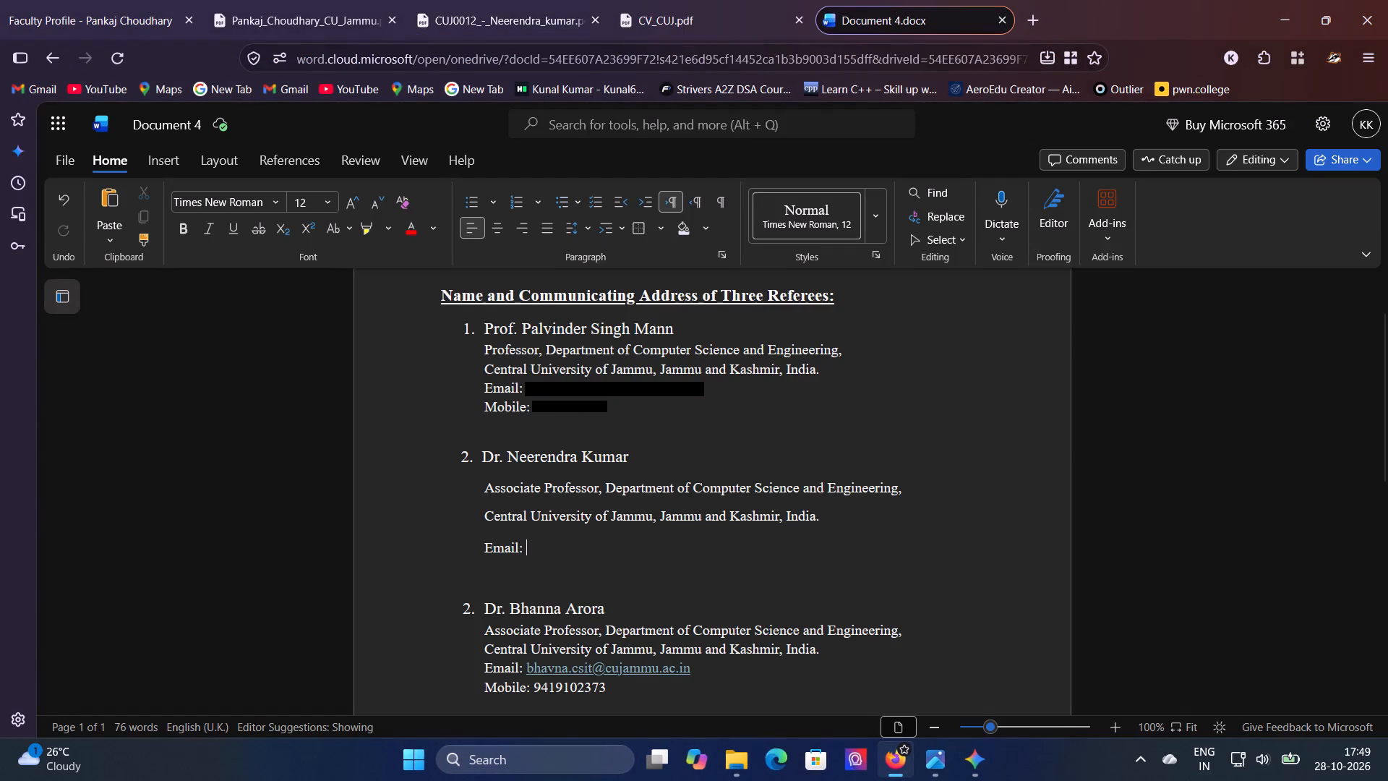
{"action": "key", "text": "ctrl+v"}
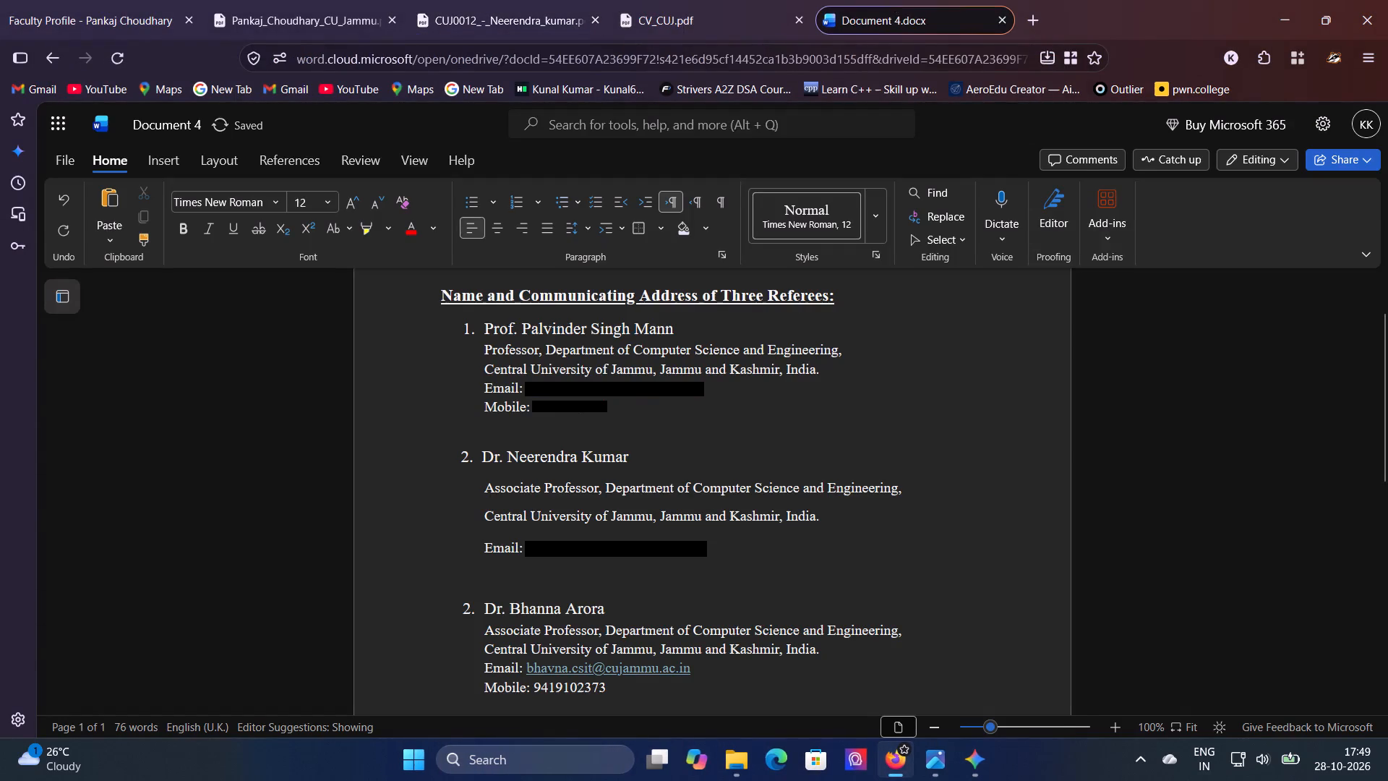
Add a "Mobile:" line below the second referee's email and fill in the mobile number copied from the referee's CV.
{"action": "key", "text": "Return"}
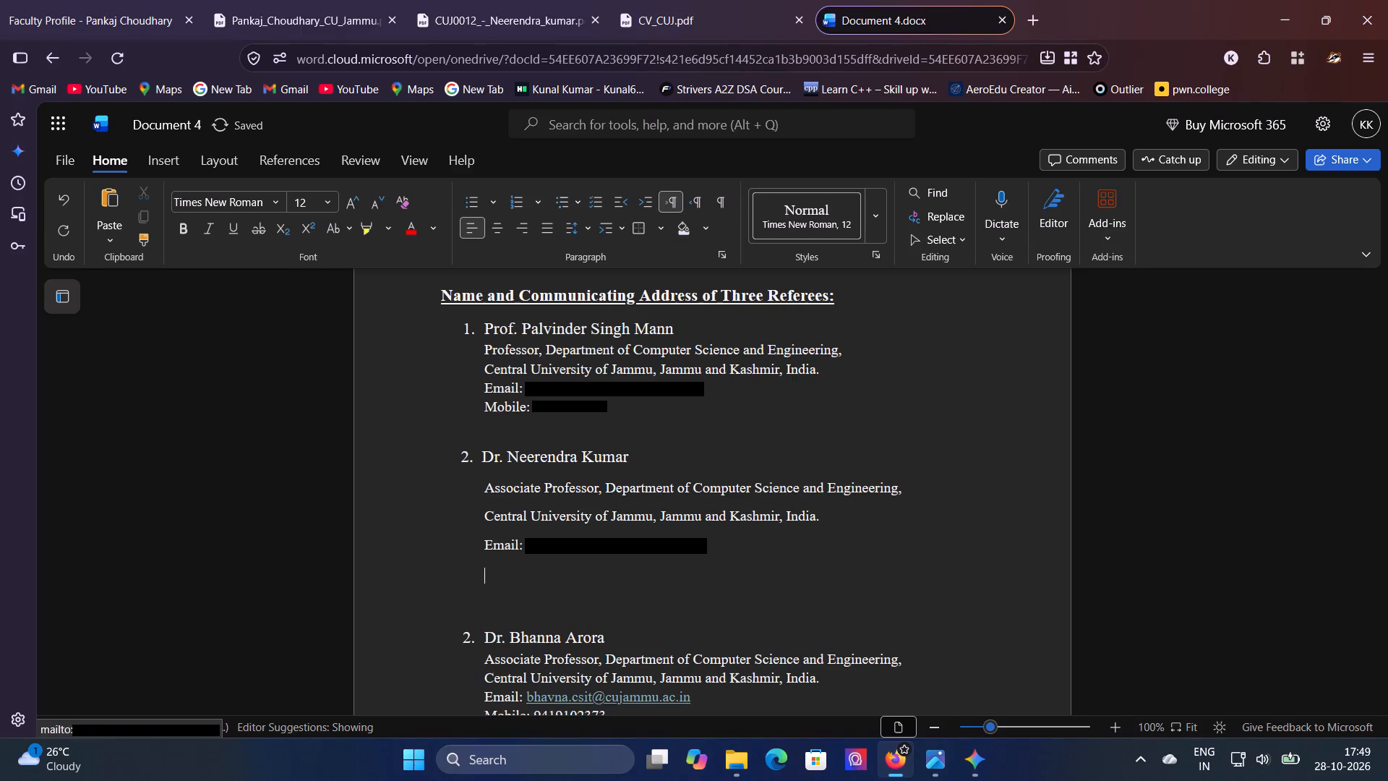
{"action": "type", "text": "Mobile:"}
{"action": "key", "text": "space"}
{"action": "left_click", "coordinate": [521, 0]}
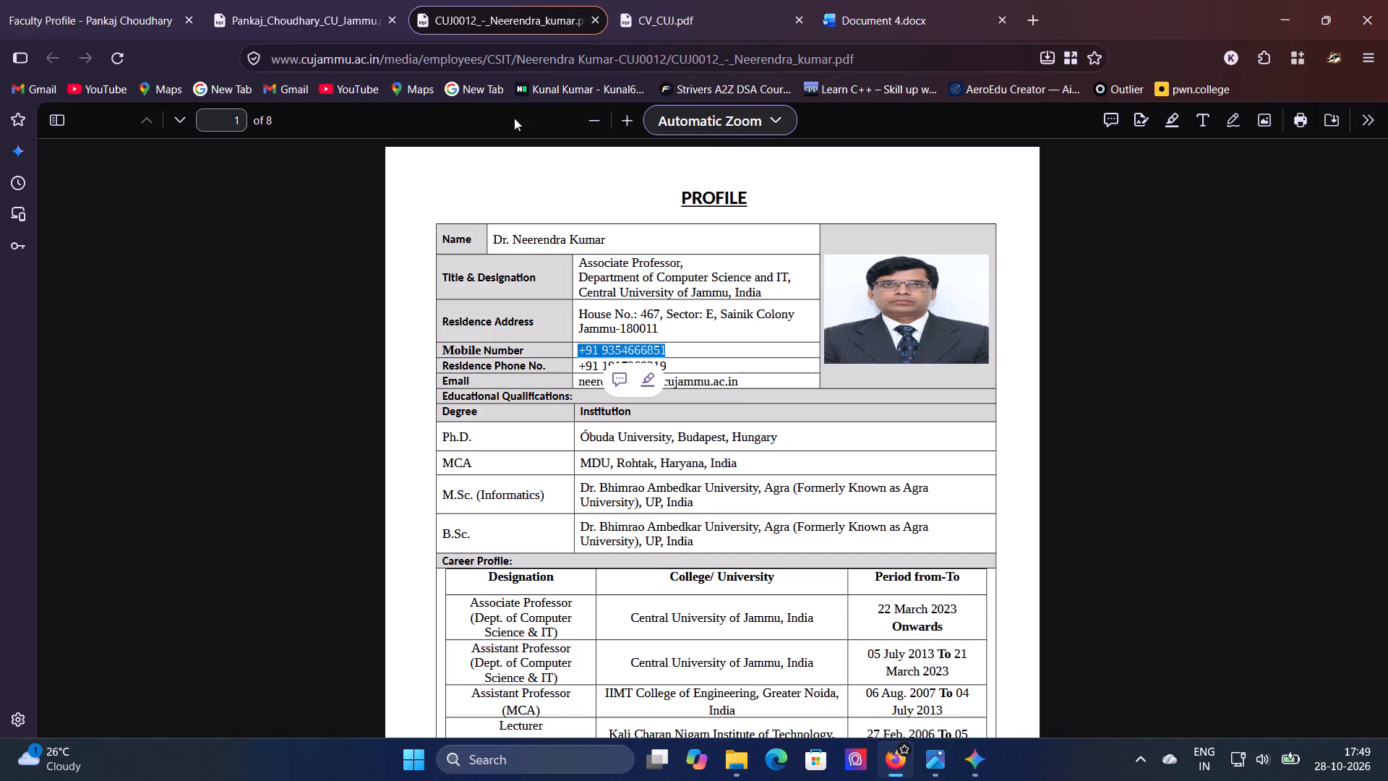
{"action": "left_click", "coordinate": [688, 344]}
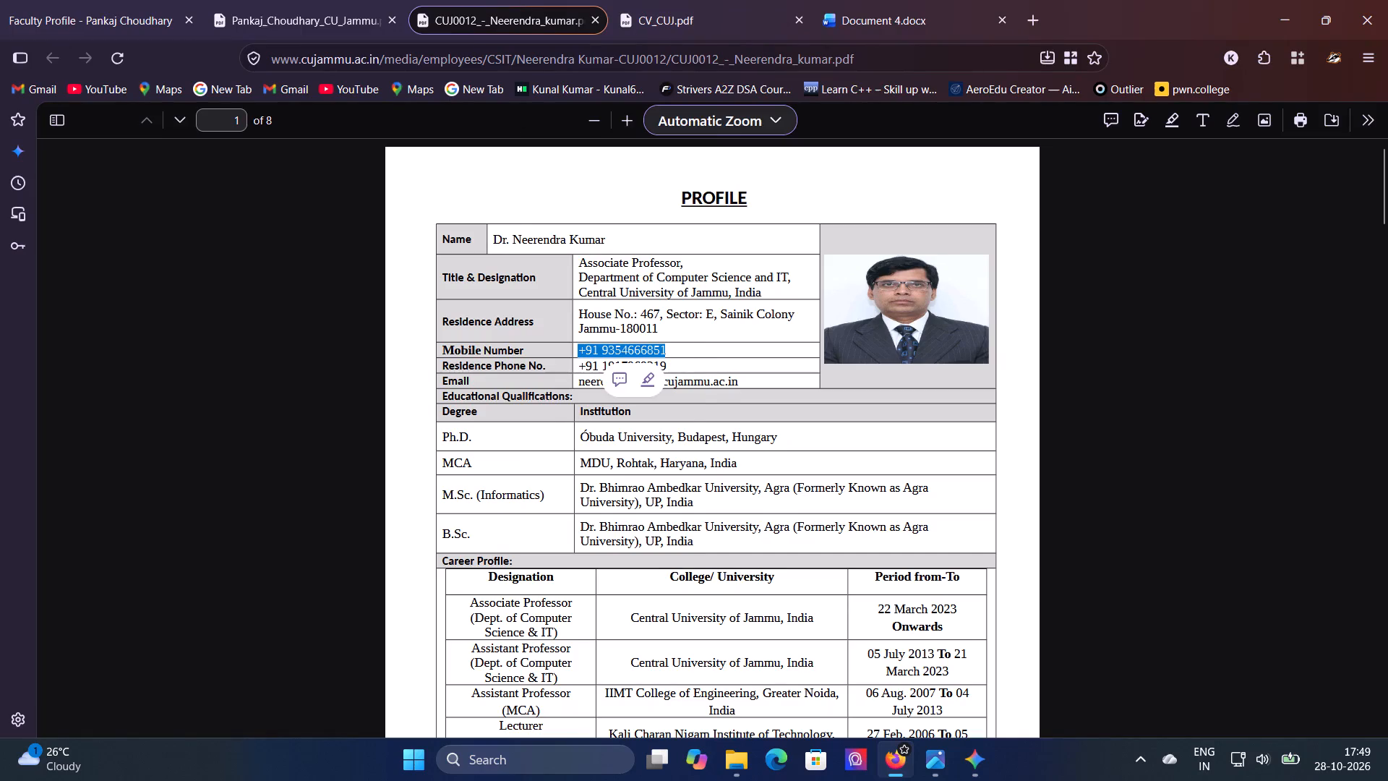
{"action": "right_click", "coordinate": [651, 349]}
{"action": "left_click", "coordinate": [684, 364]}
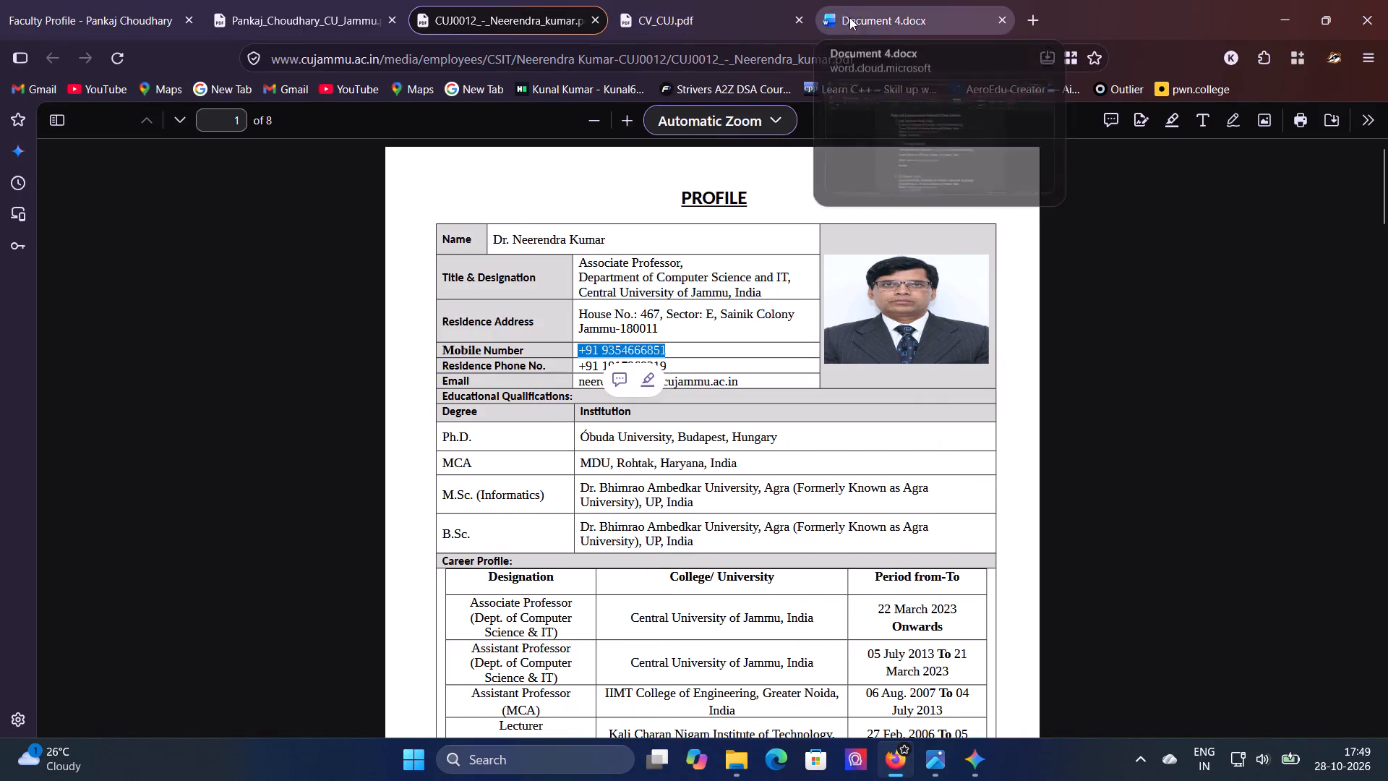
{"action": "left_click", "coordinate": [868, 17]}
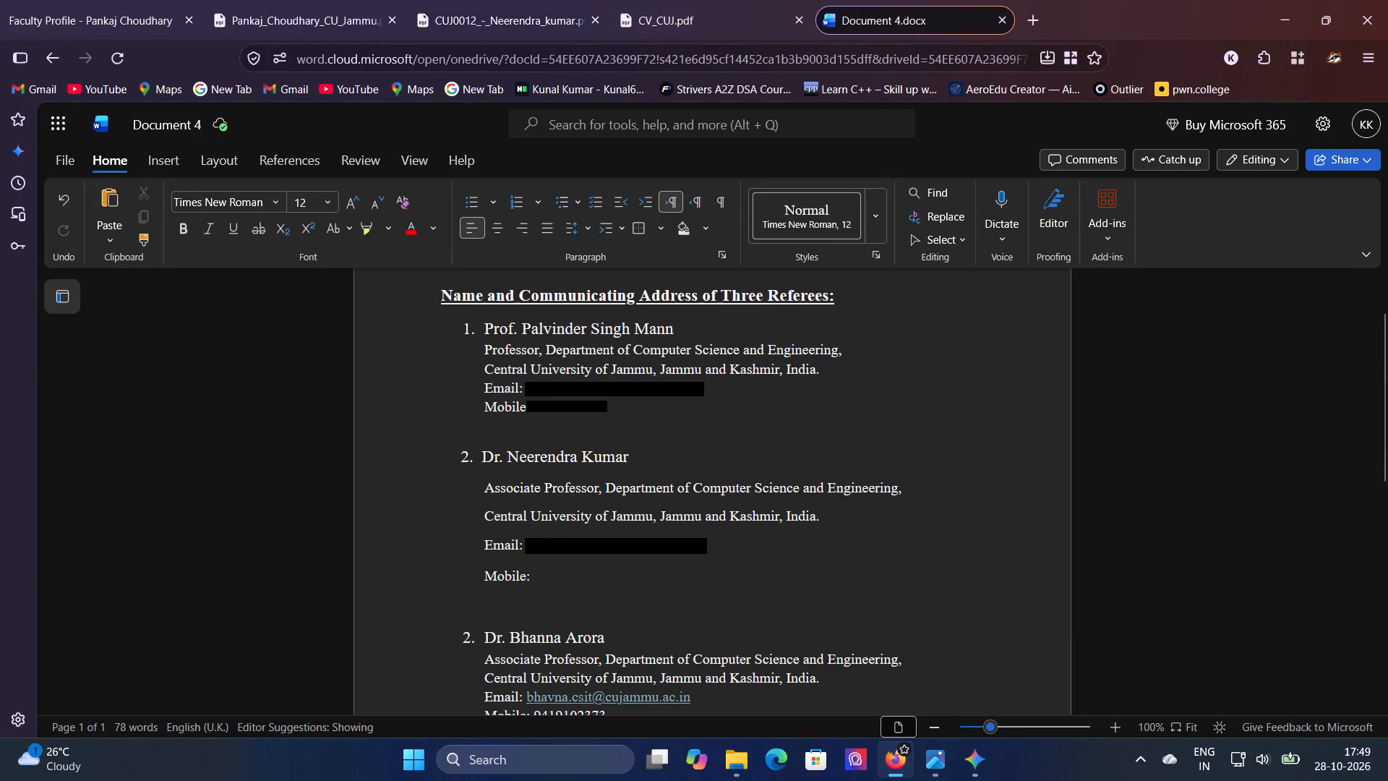
{"action": "key", "text": "ctrl+v"}
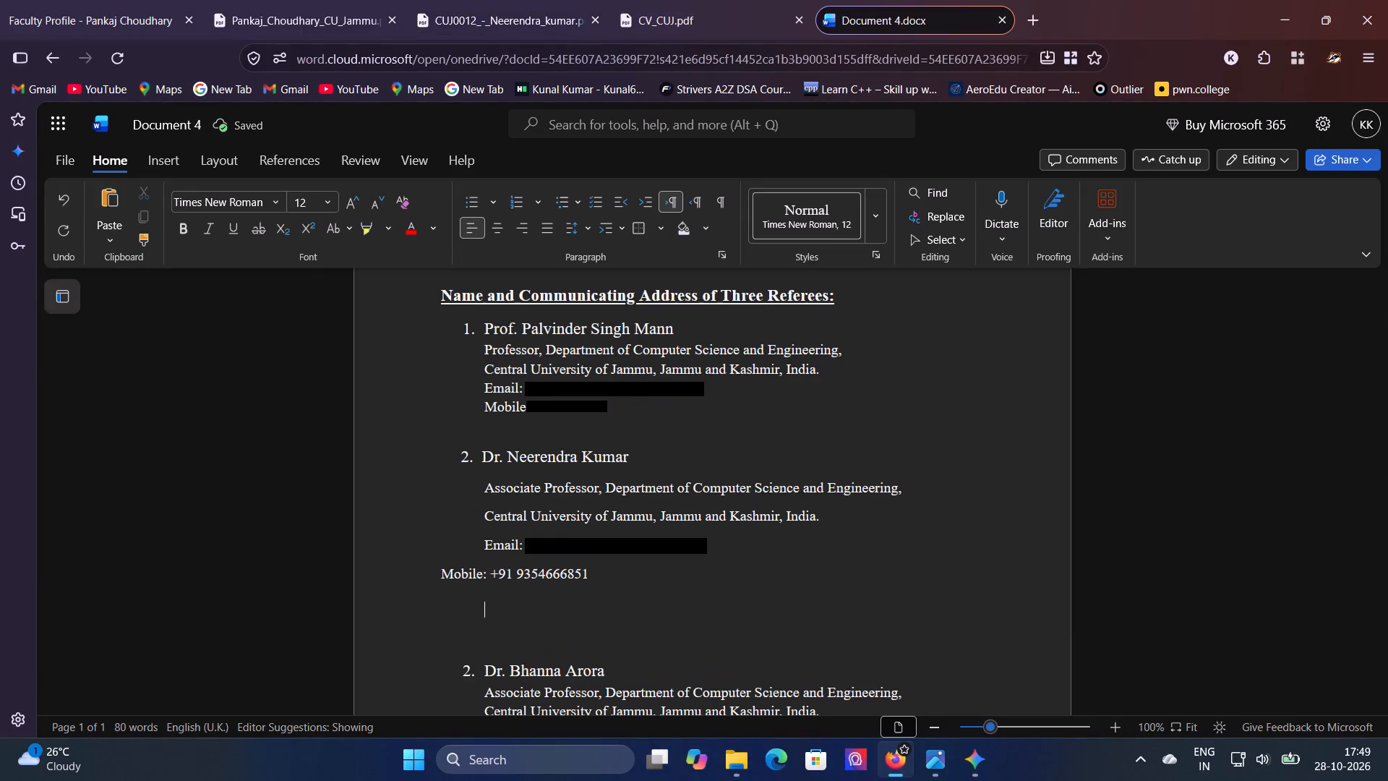
Indent the second referee's mobile line with spaces so that it aligns with the email line above.
{"action": "left_click", "coordinate": [440, 568]}
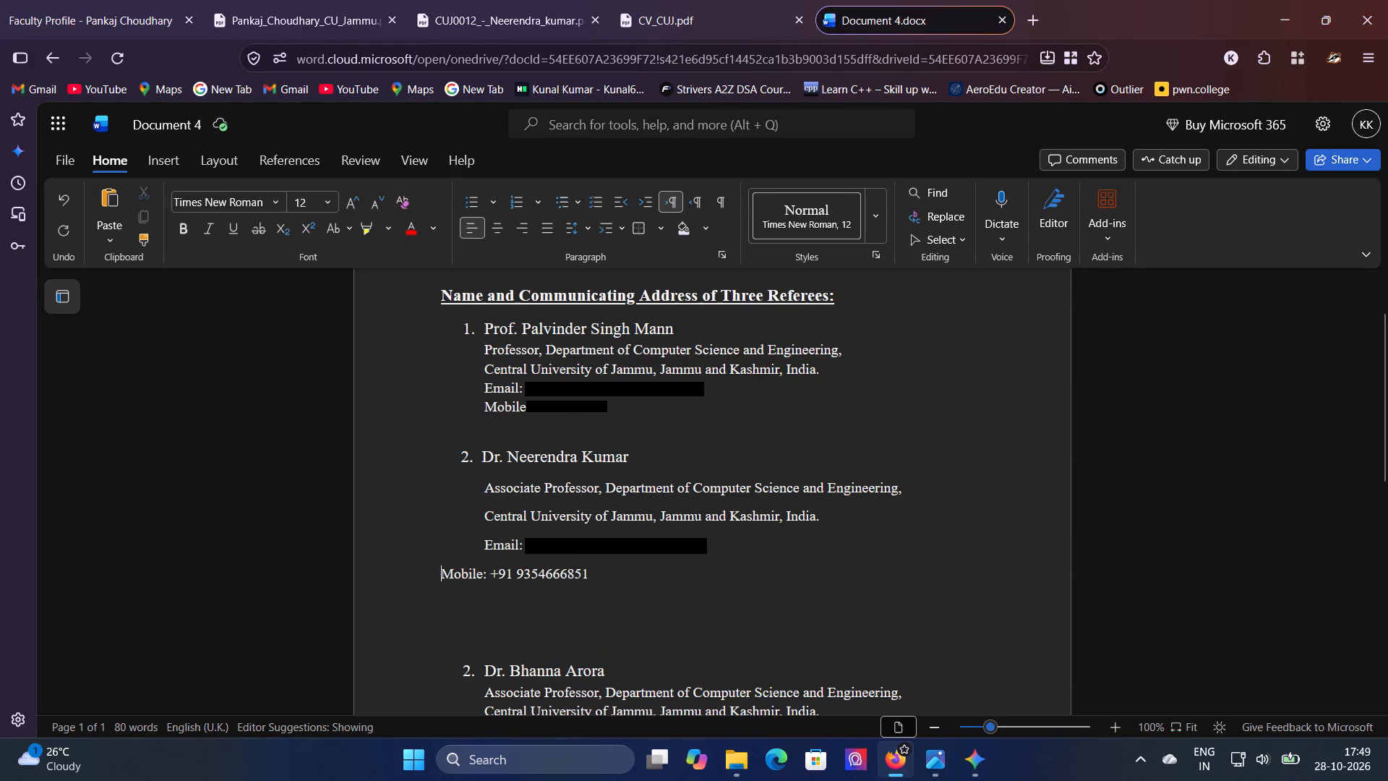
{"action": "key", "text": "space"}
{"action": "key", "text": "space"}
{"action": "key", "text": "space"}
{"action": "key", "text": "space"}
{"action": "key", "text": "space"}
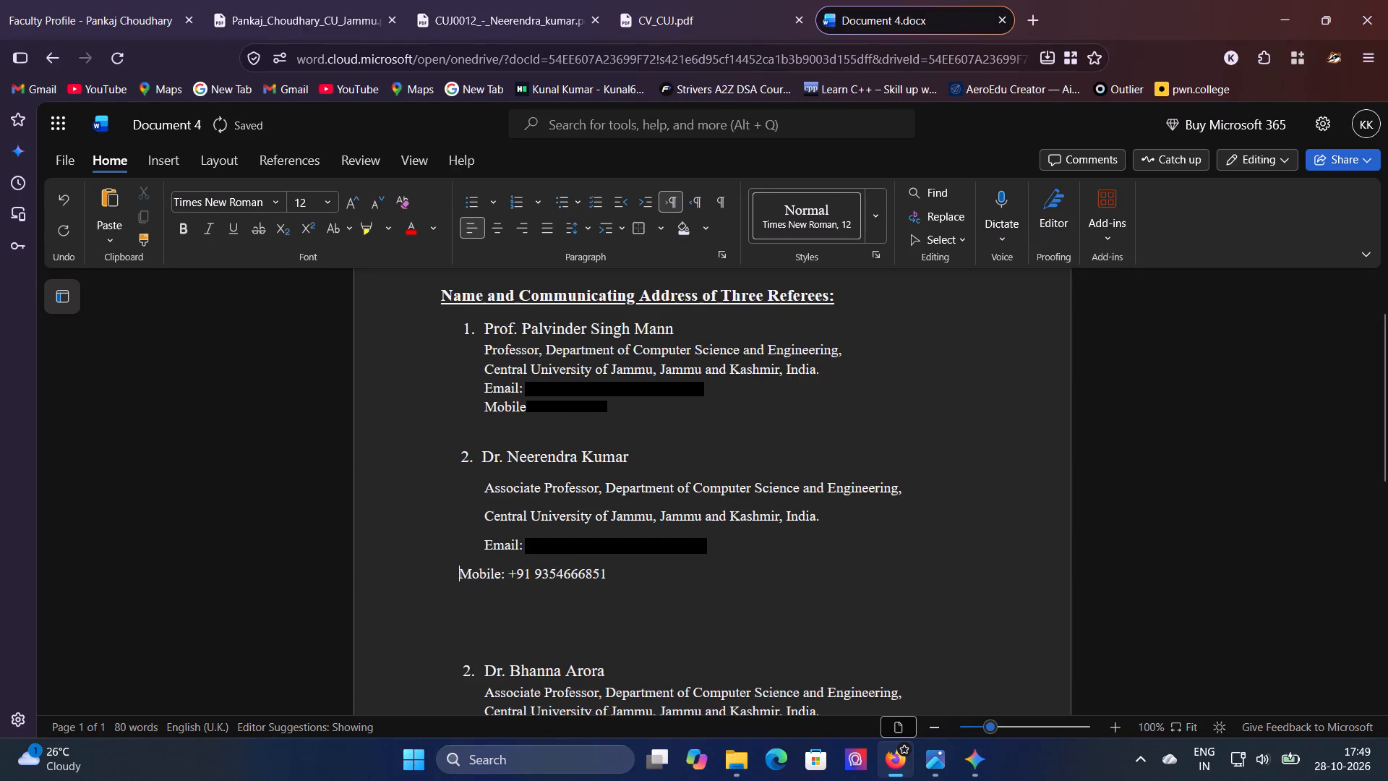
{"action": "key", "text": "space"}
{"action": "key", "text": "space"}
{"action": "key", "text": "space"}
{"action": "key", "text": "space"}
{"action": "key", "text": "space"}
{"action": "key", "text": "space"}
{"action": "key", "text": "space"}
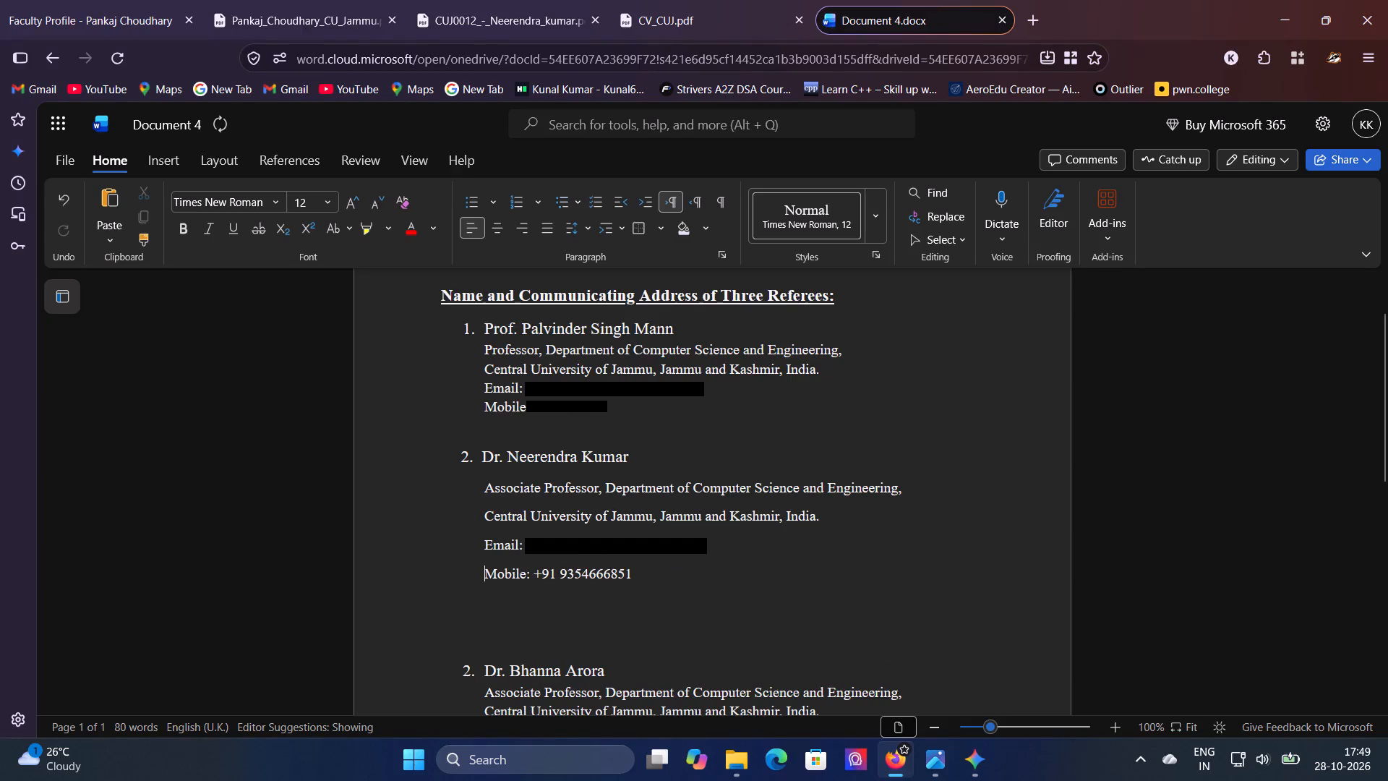
Remove the surplus blank space between the second referee's mobile line and the following referee's entry.
{"action": "key", "text": "Down"}
{"action": "key", "text": "Down"}
{"action": "key", "text": "BackSpace"}
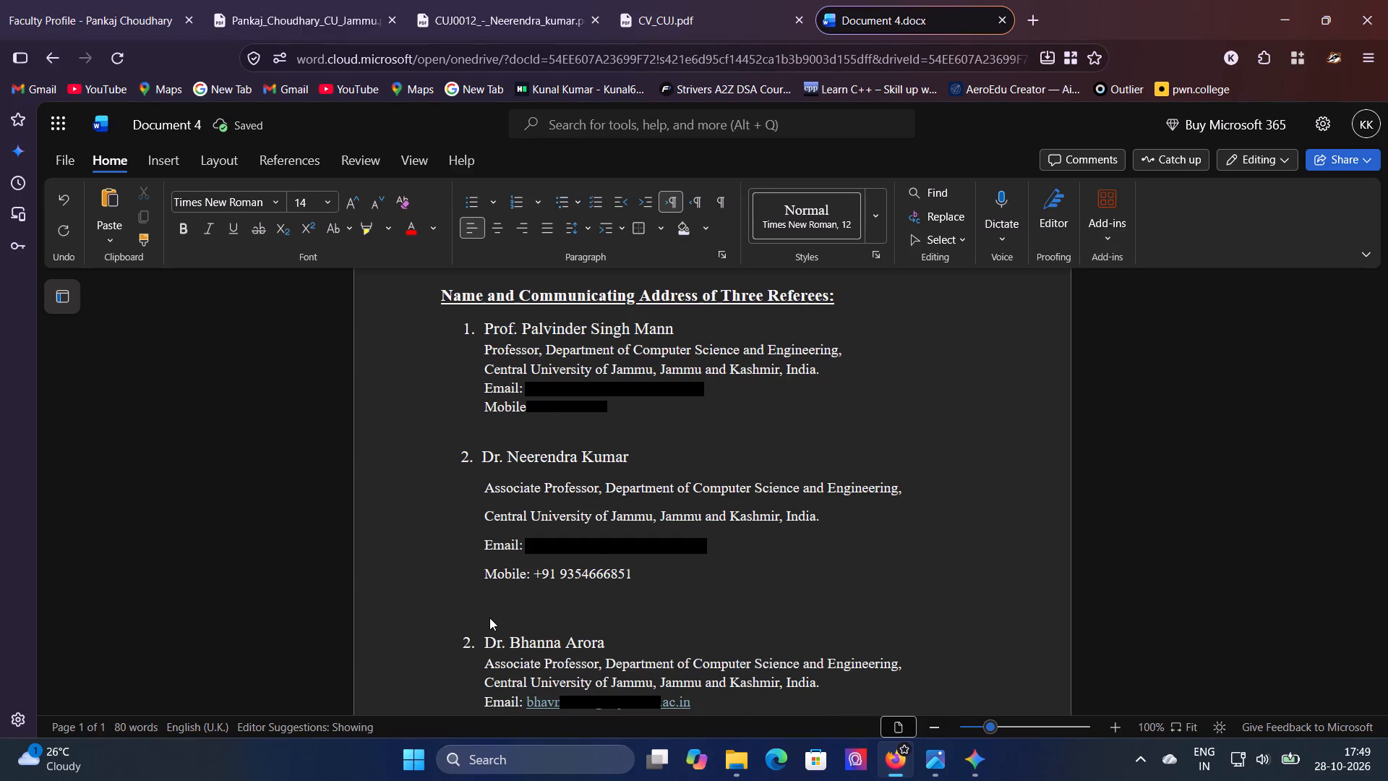
{"action": "key", "text": "BackSpace"}
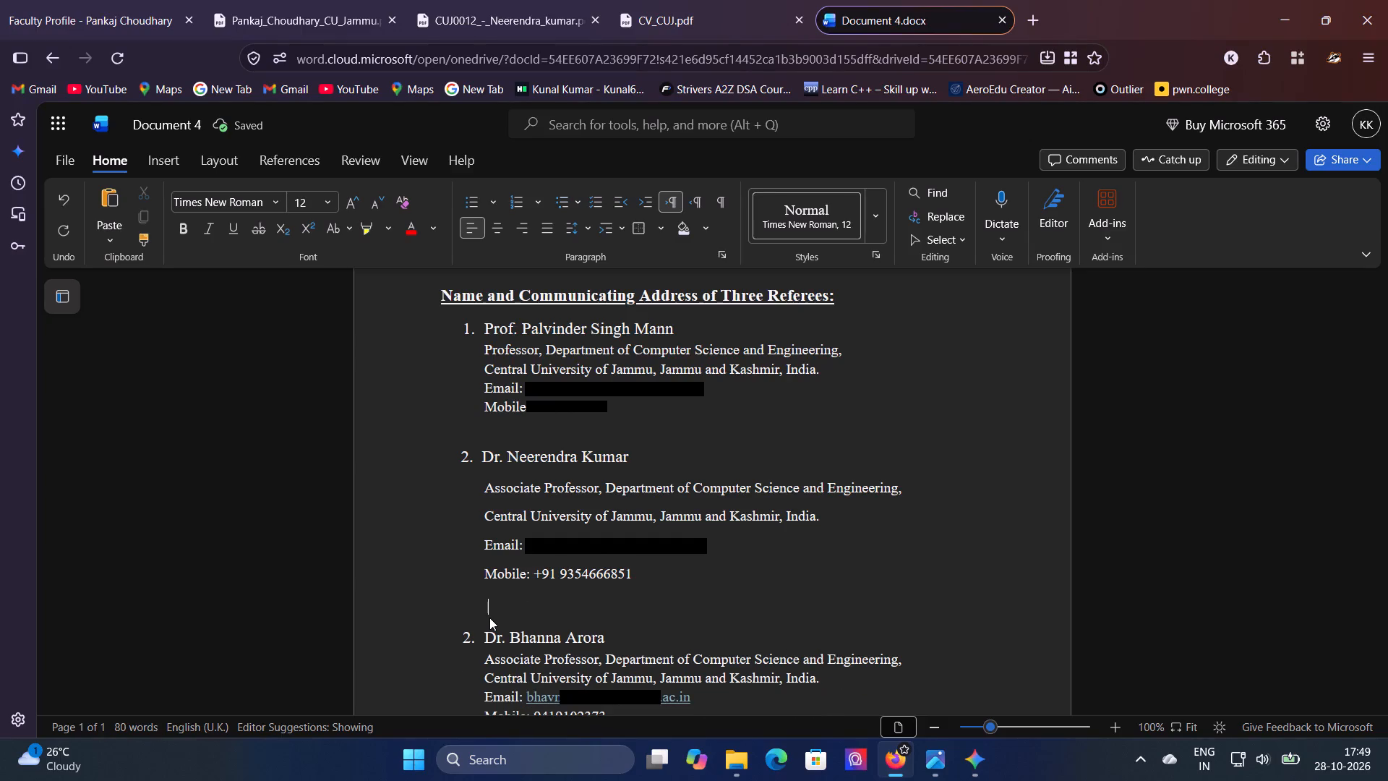
Remove the blank space between the second referee's mobile number and the following referee entry.
{"action": "key", "text": "BackSpace"}
{"action": "key", "text": "BackSpace"}
{"action": "key", "text": "BackSpace"}
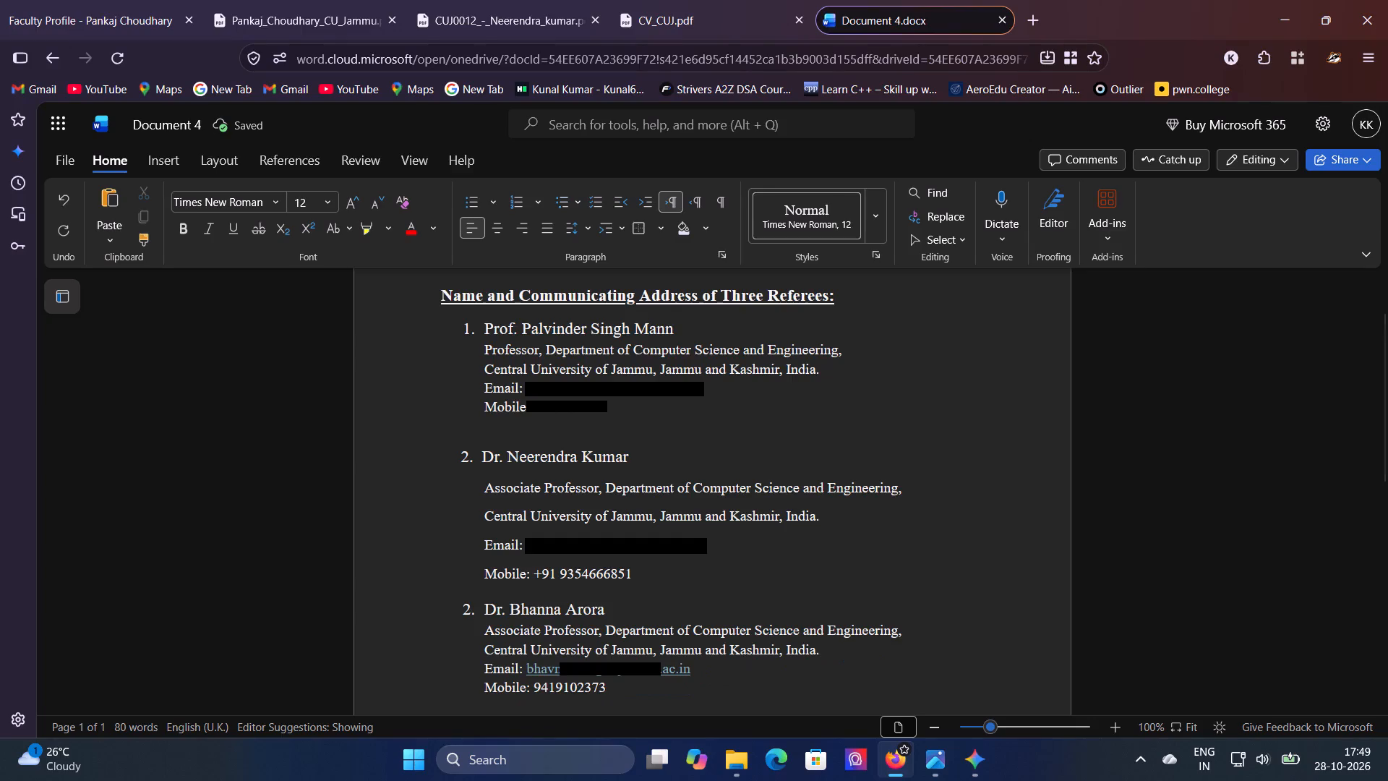
Check the layout and spacing of all the referee entries, especially the gap between the first and second ones.
{"action": "scroll", "coordinate": [838, 540], "scroll_direction": "up", "scroll_amount": 5}
{"action": "scroll", "coordinate": [819, 472], "scroll_direction": "down", "scroll_amount": 5}
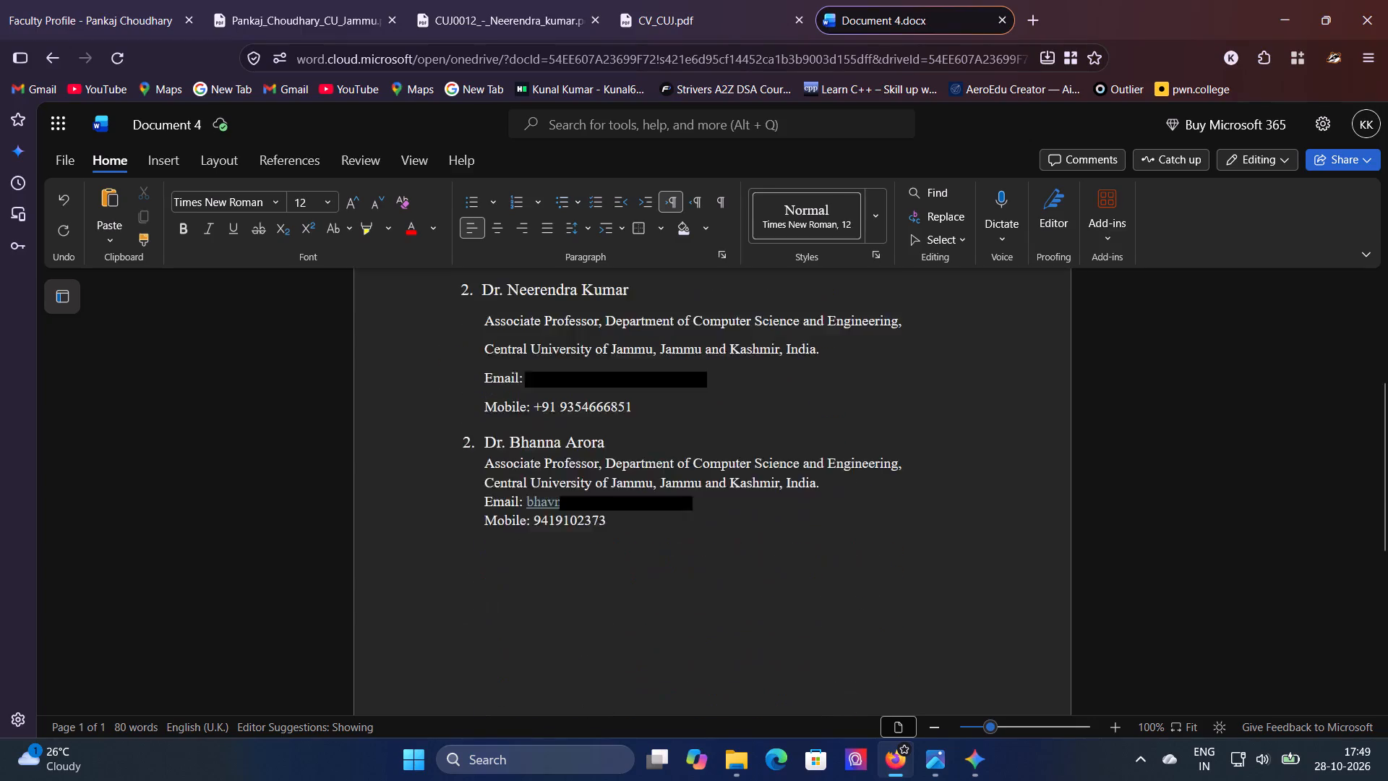
{"action": "scroll", "coordinate": [826, 492], "scroll_direction": "down", "scroll_amount": 2}
{"action": "scroll", "coordinate": [794, 539], "scroll_direction": "up", "scroll_amount": 6}
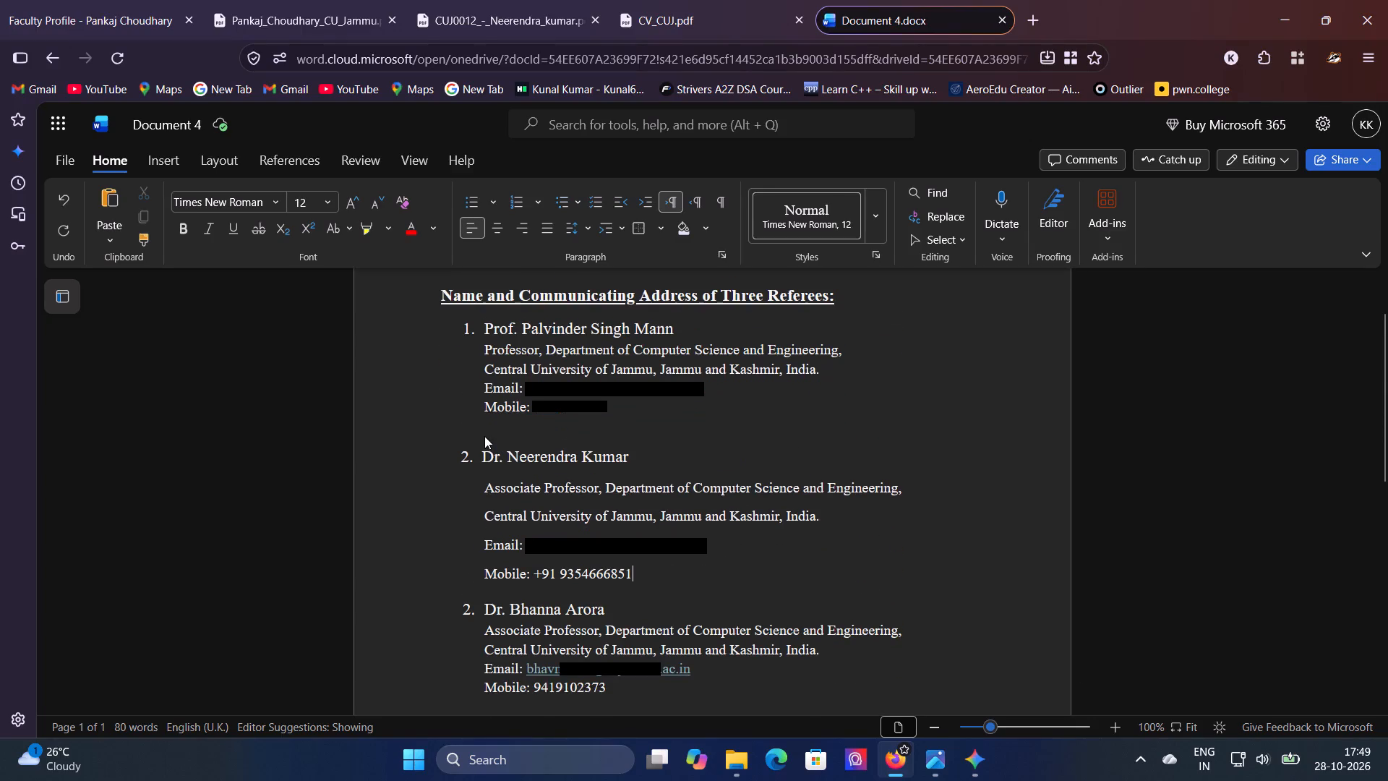
{"action": "left_click", "coordinate": [484, 433]}
{"action": "key", "text": "Down"}
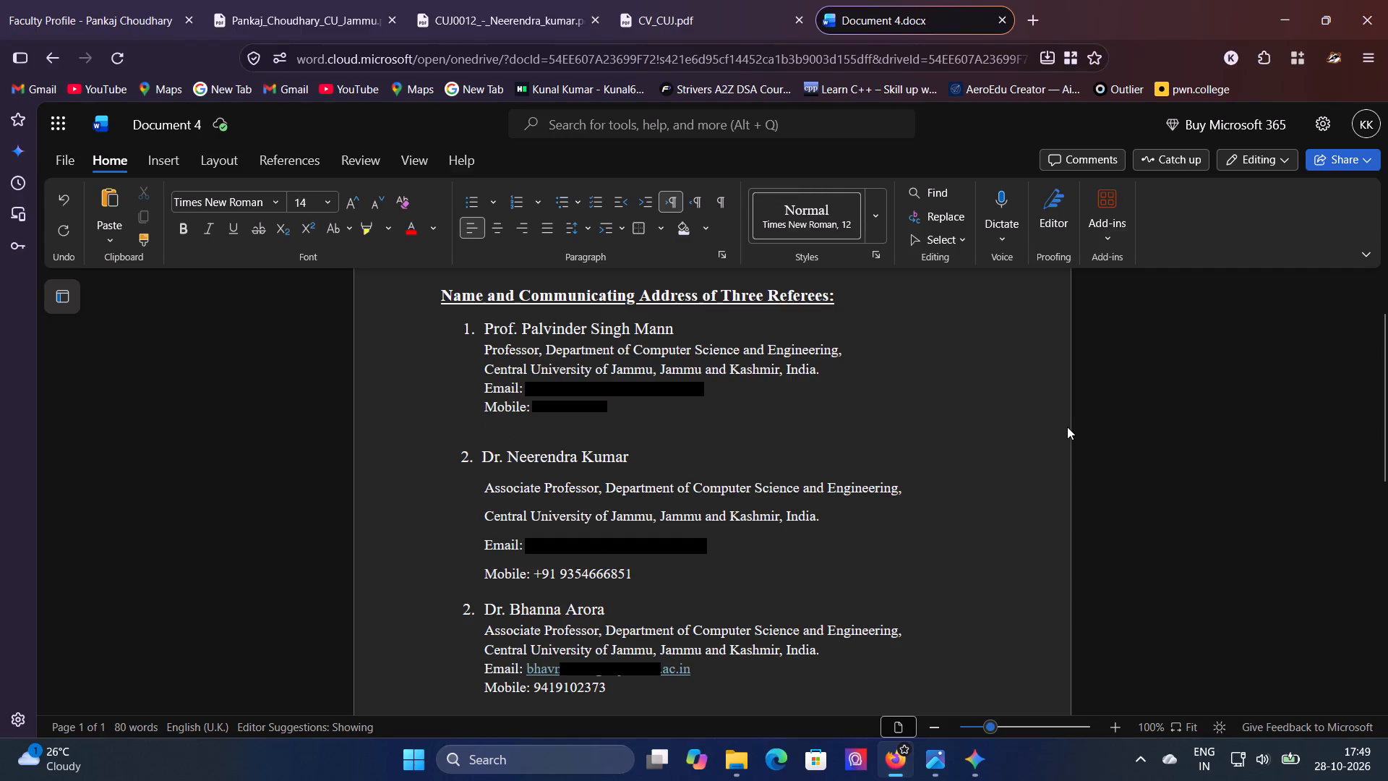
{"action": "key", "text": "Up"}
{"action": "key", "text": "Up"}
{"action": "key", "text": "Down"}
{"action": "scroll", "coordinate": [862, 487], "scroll_direction": "up", "scroll_amount": 2}
{"action": "scroll", "coordinate": [836, 474], "scroll_direction": "down", "scroll_amount": 2}
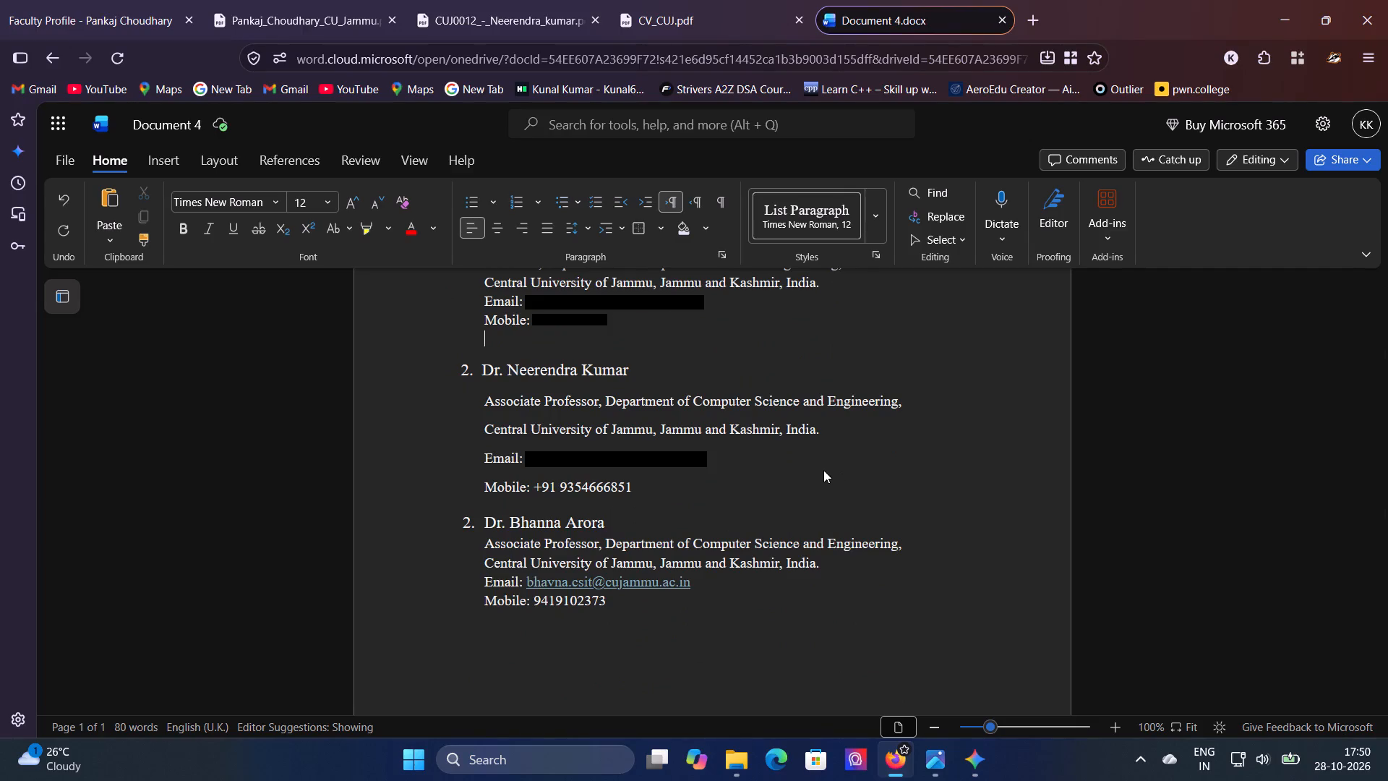
{"action": "scroll", "coordinate": [823, 470], "scroll_direction": "up", "scroll_amount": 3}
{"action": "scroll", "coordinate": [823, 470], "scroll_direction": "down", "scroll_amount": 1}
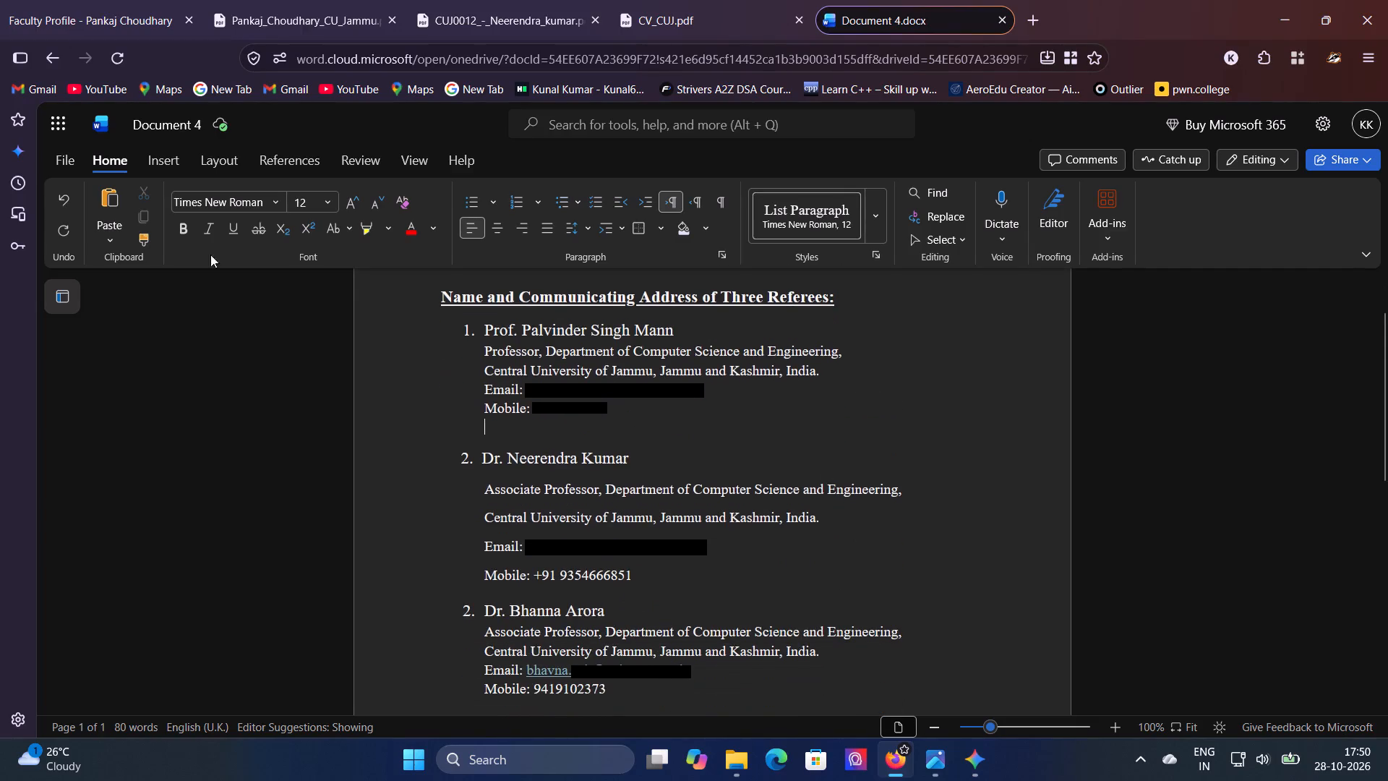
Export the referee document as a PDF, download it and review its entries.
{"action": "left_click", "coordinate": [67, 160]}
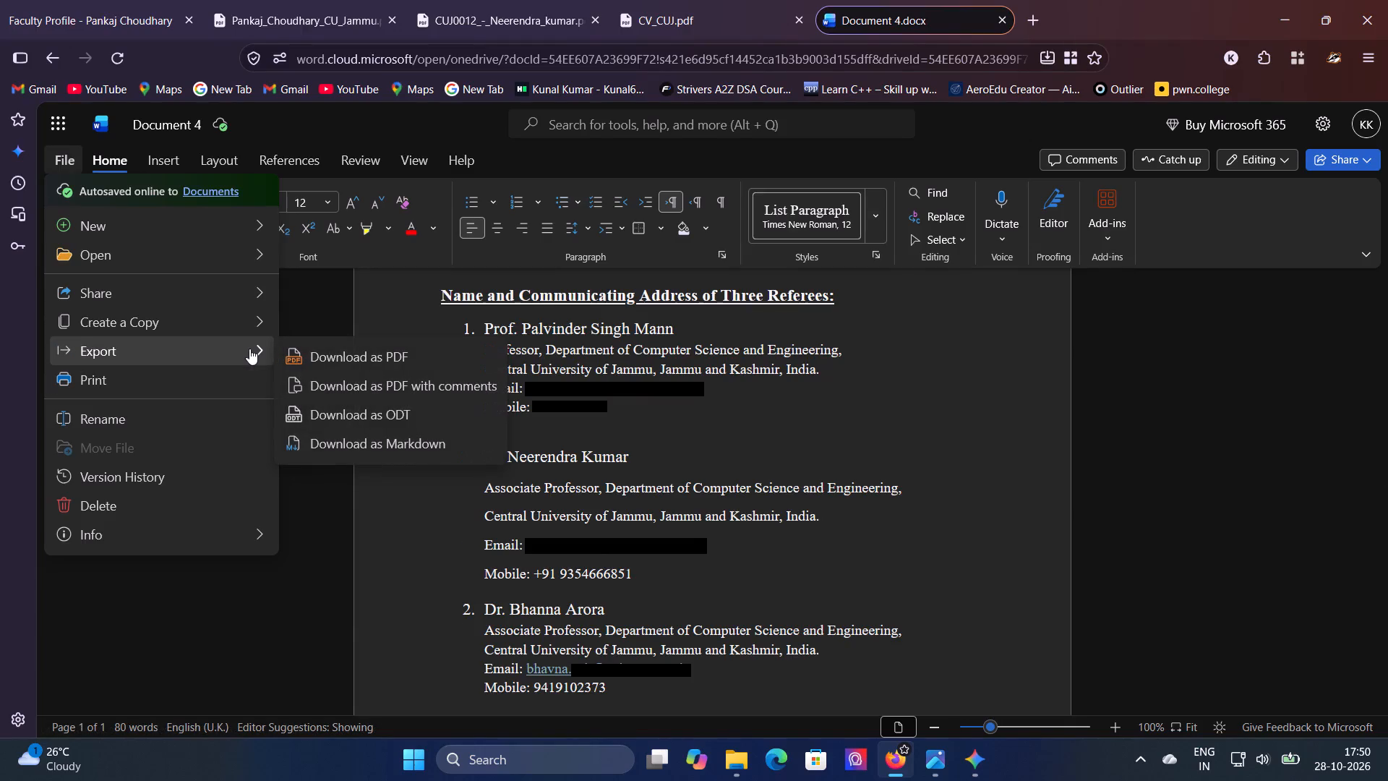
{"action": "left_click", "coordinate": [367, 354]}
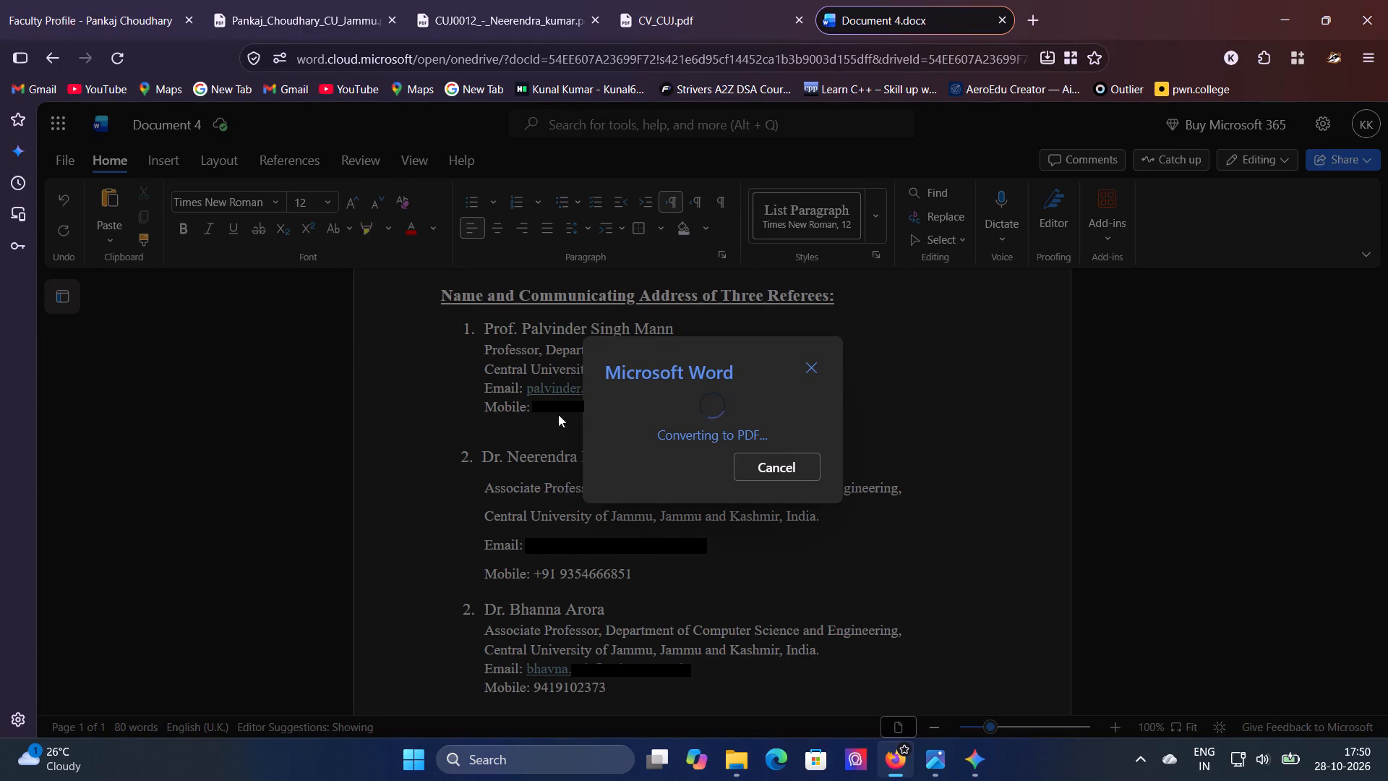
{"action": "left_click", "coordinate": [697, 452]}
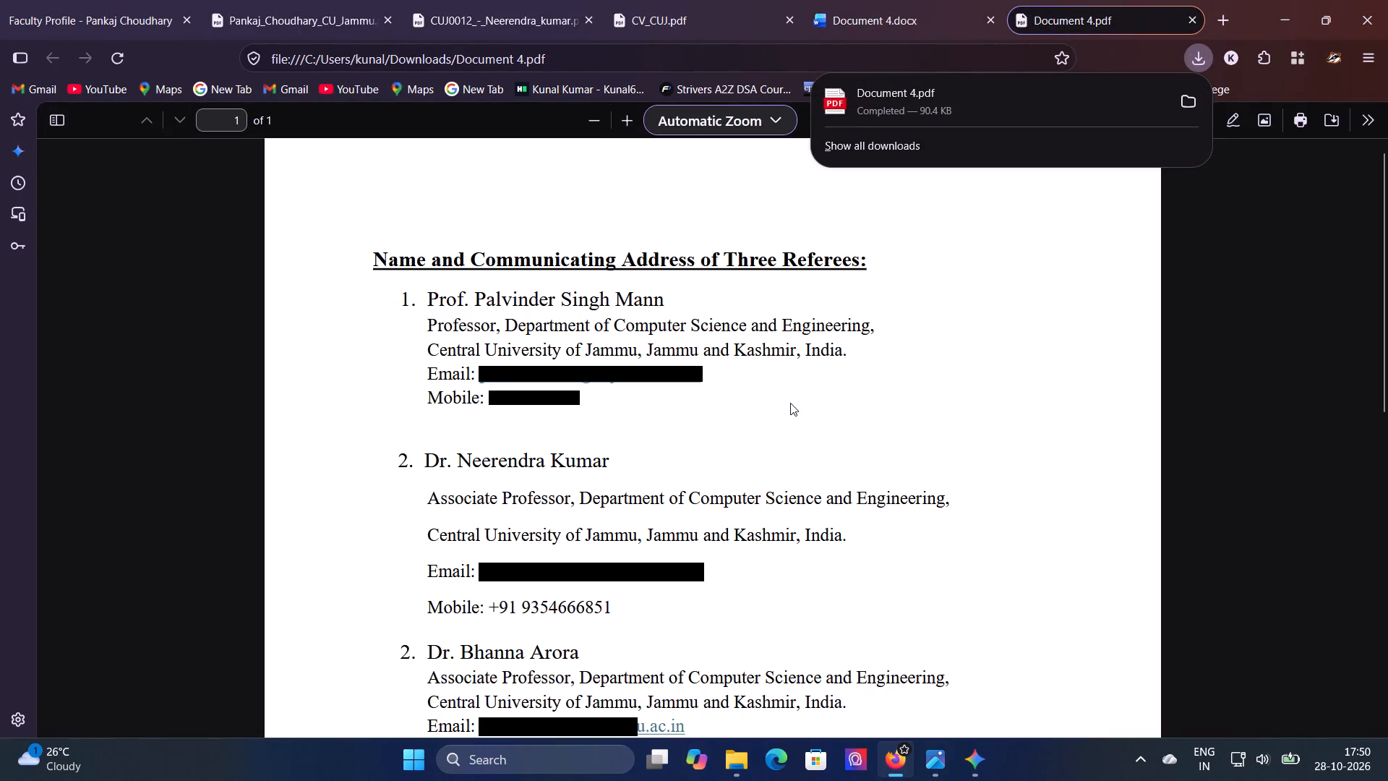
{"action": "scroll", "coordinate": [792, 404], "scroll_direction": "down", "scroll_amount": 3}
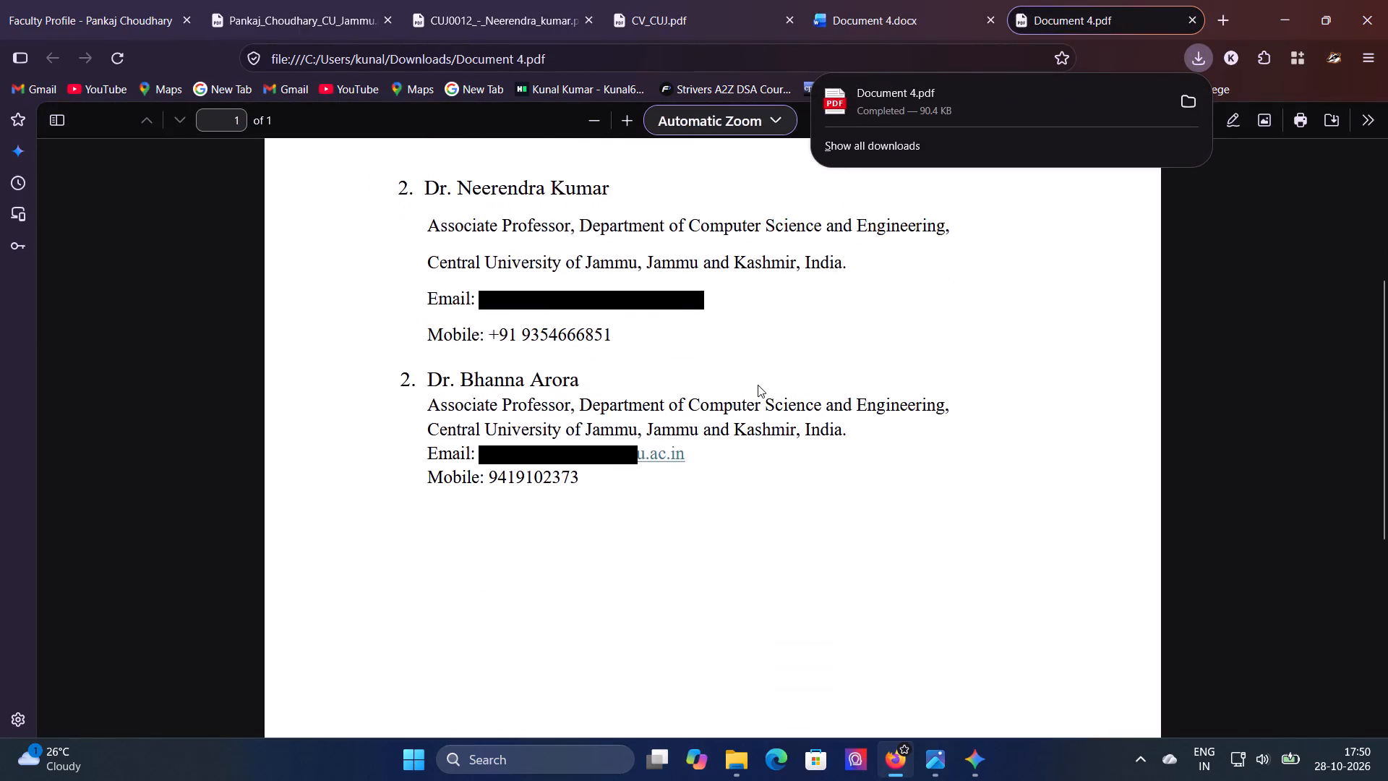
{"action": "scroll", "coordinate": [758, 385], "scroll_direction": "up", "scroll_amount": 3}
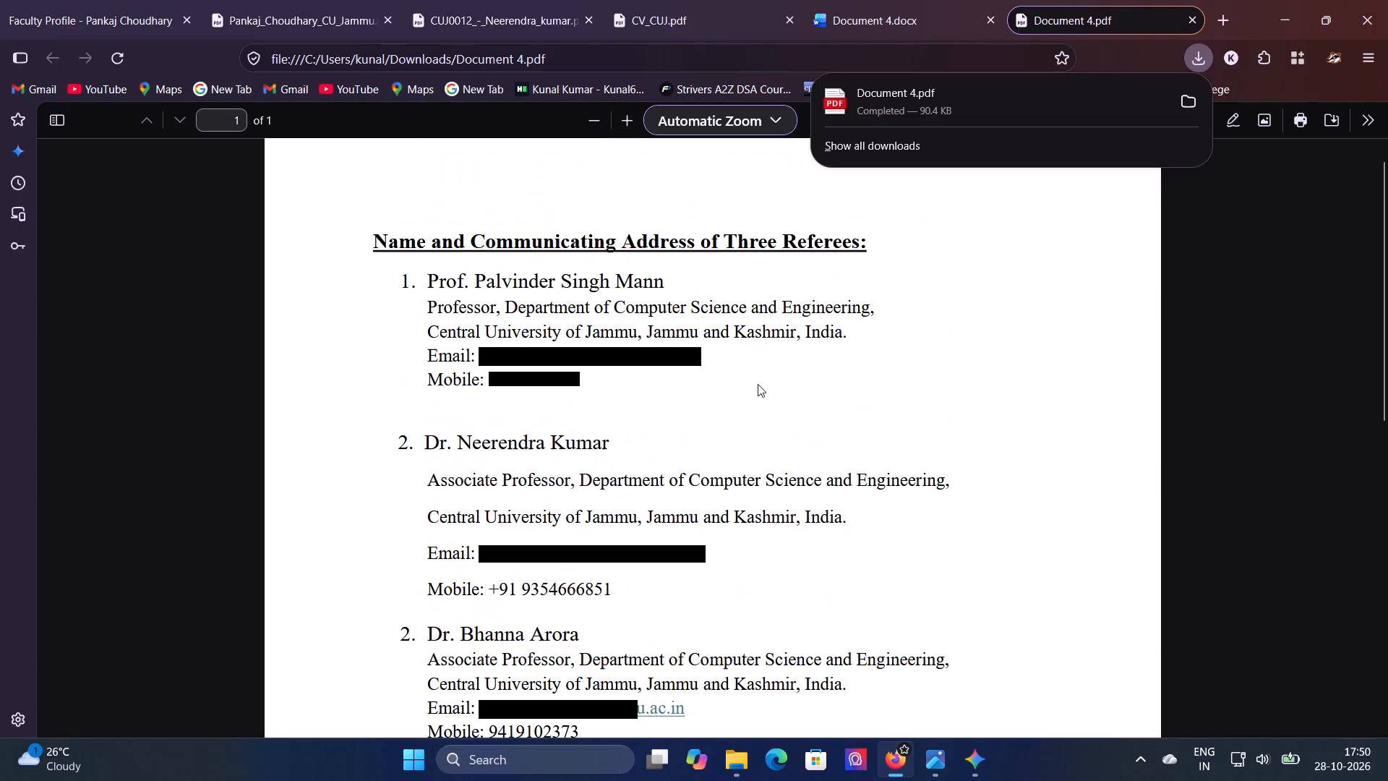
{"action": "left_click", "coordinate": [751, 364]}
{"action": "scroll", "coordinate": [975, 406], "scroll_direction": "down", "scroll_amount": 2}
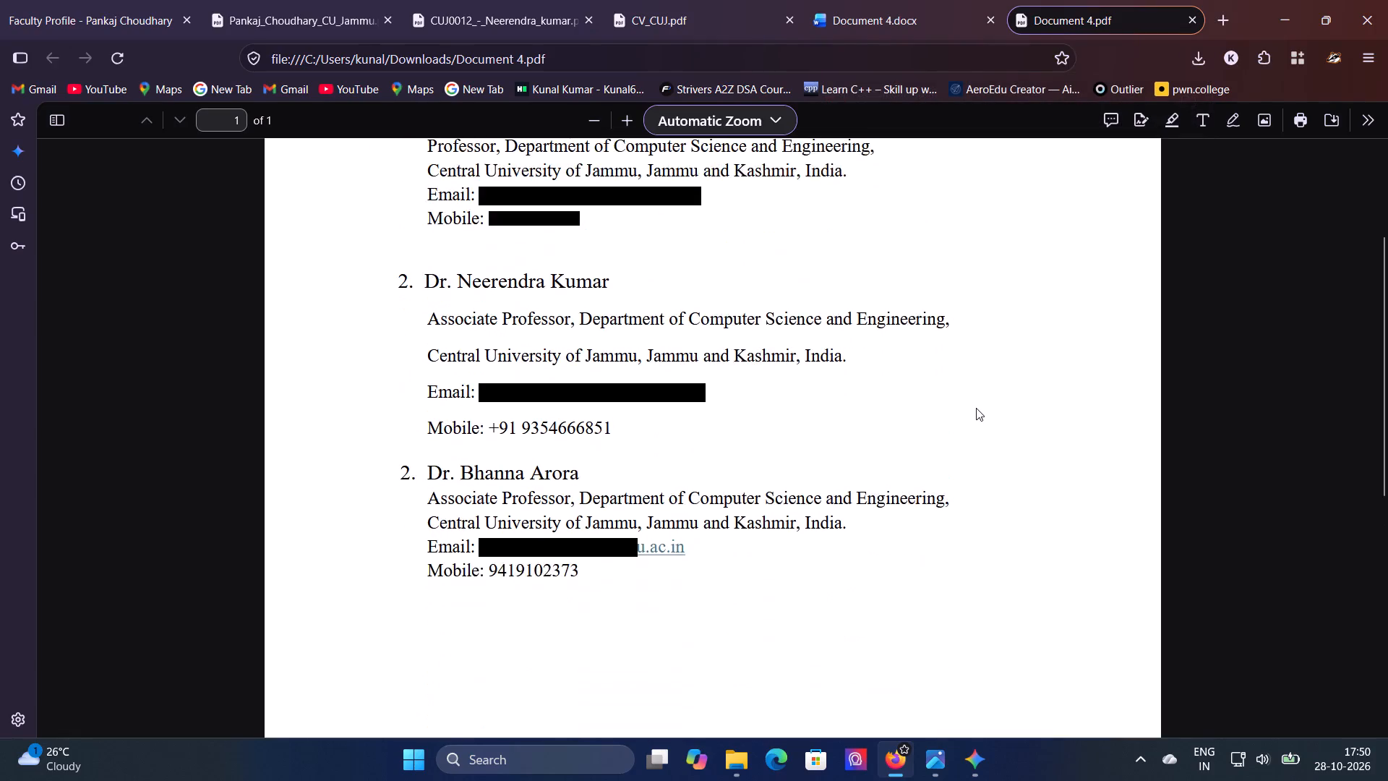
{"action": "scroll", "coordinate": [974, 409], "scroll_direction": "up", "scroll_amount": 4}
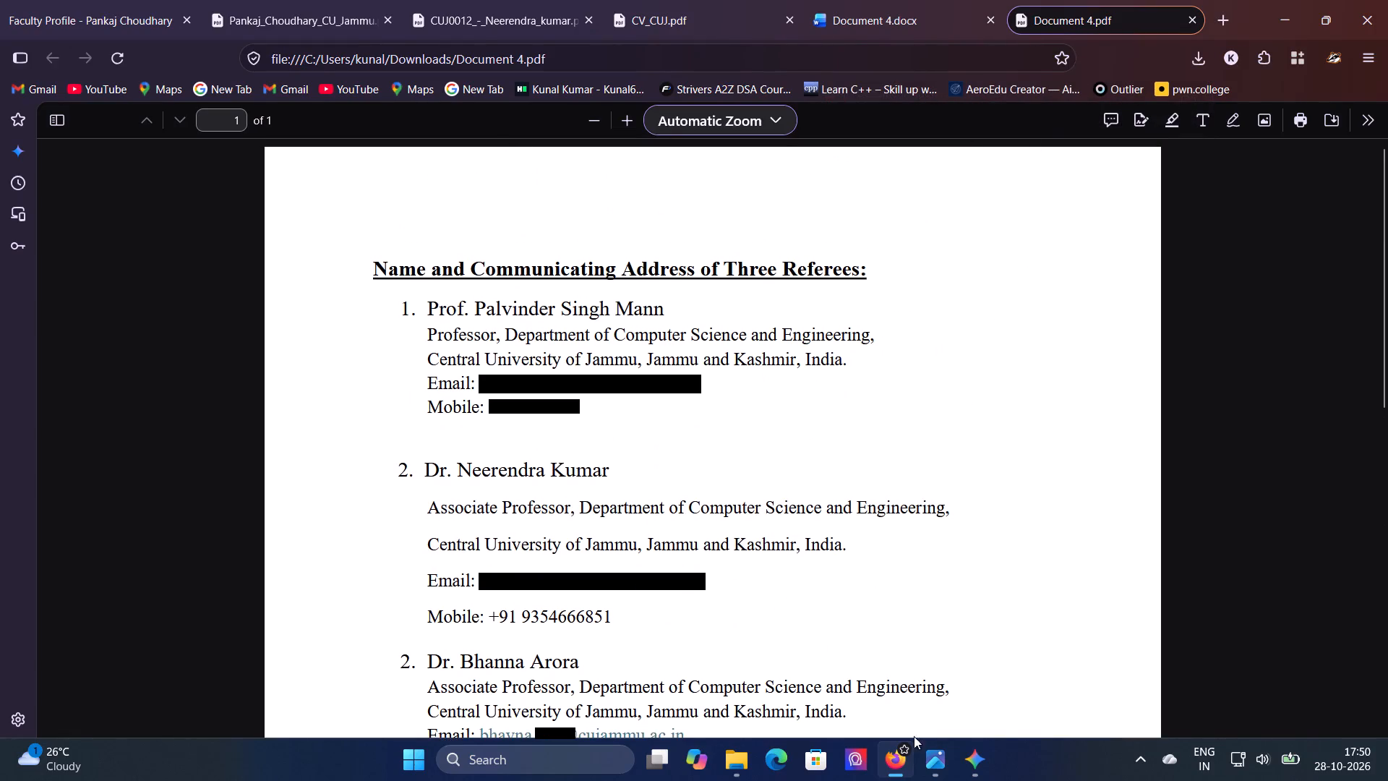
{"action": "left_click", "coordinate": [1324, 123]}
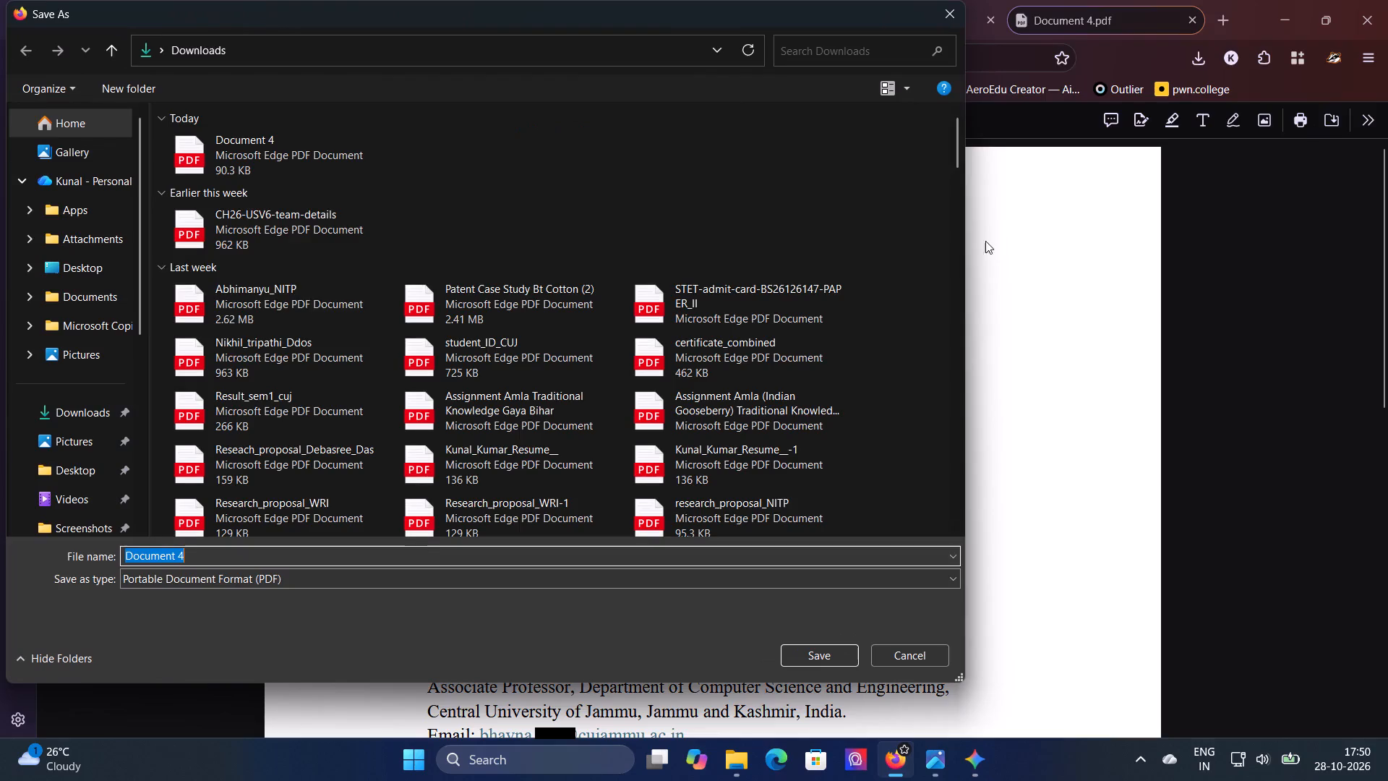
{"action": "left_click", "coordinate": [74, 412]}
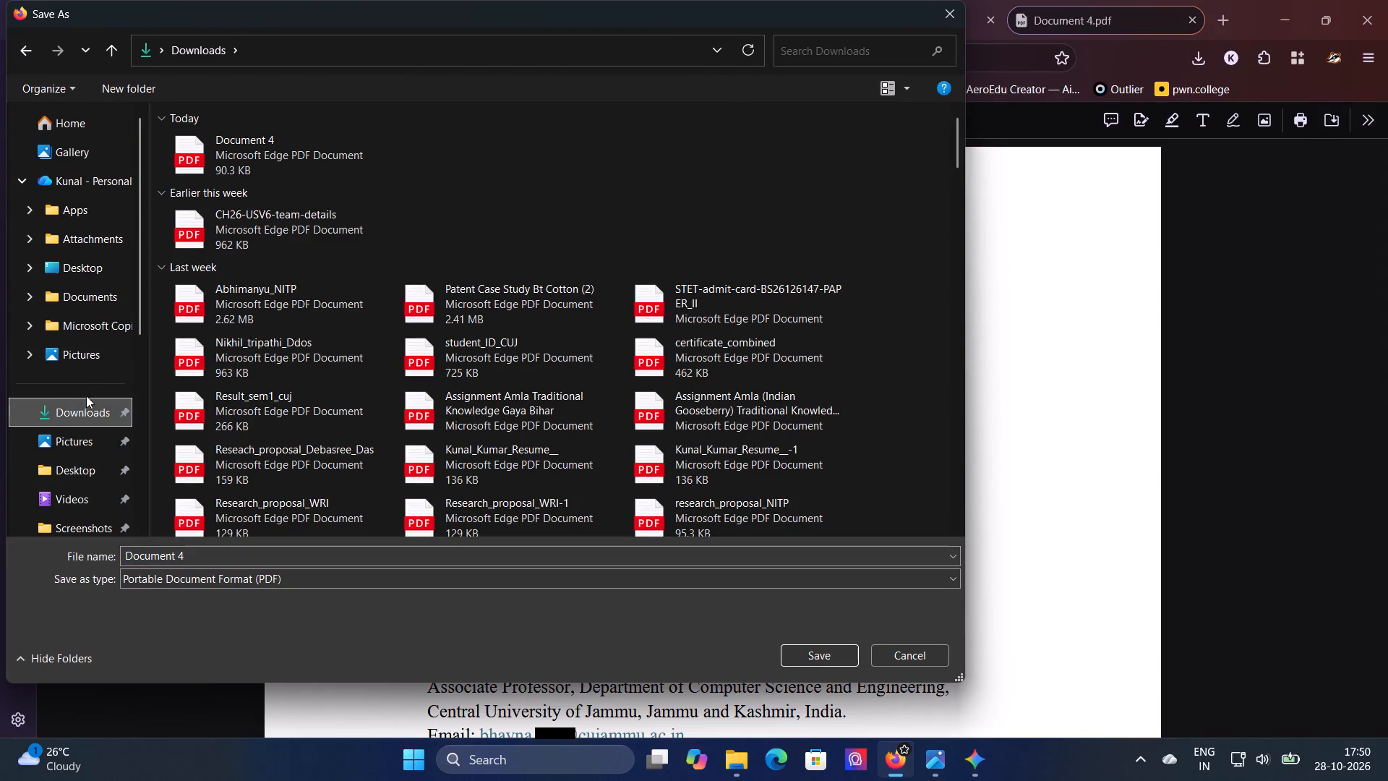
{"action": "left_click", "coordinate": [61, 406]}
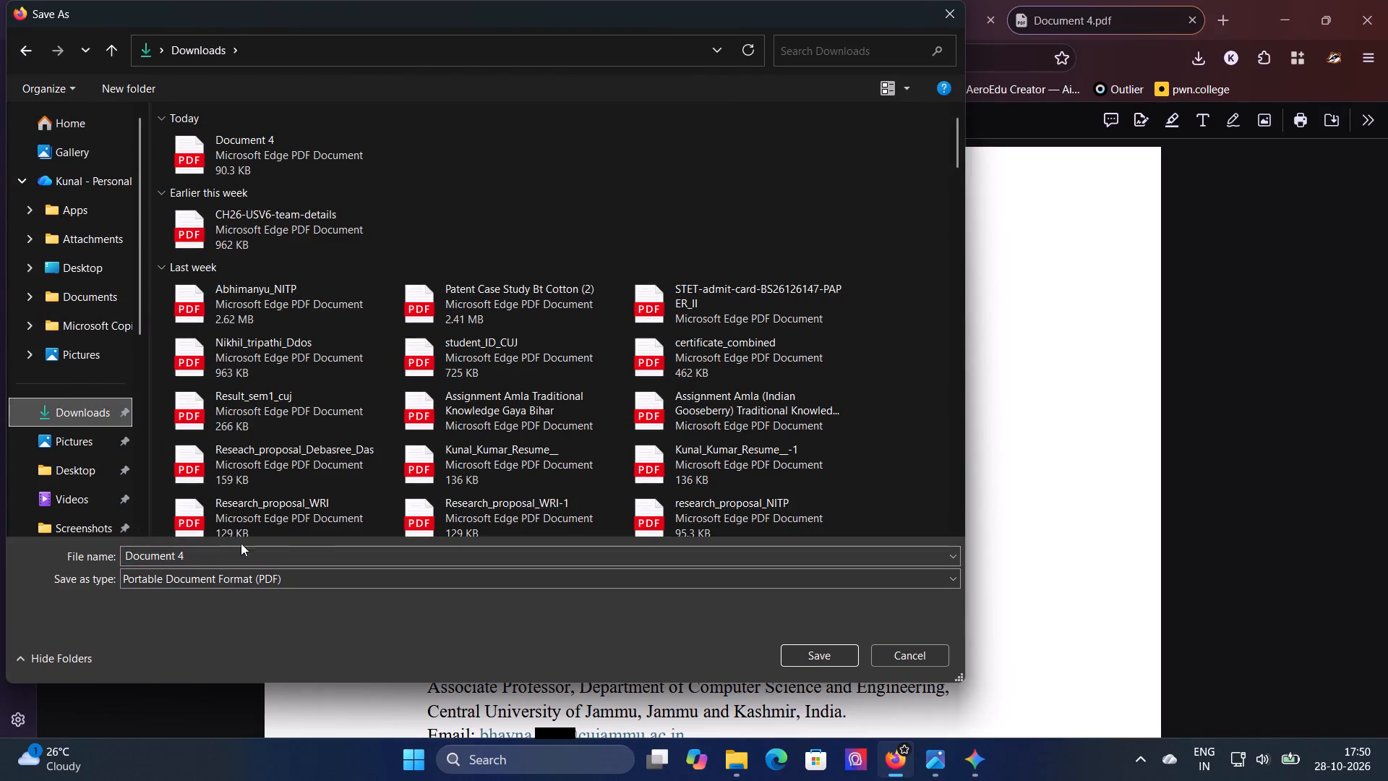
{"action": "left_click", "coordinate": [246, 556]}
{"action": "key", "text": "BackSpace"}
{"action": "key", "text": "BackSpace"}
{"action": "key", "text": "BackSpace"}
{"action": "key", "text": "BackSpace"}
{"action": "key", "text": "BackSpace"}
{"action": "key", "text": "BackSpace"}
{"action": "key", "text": "BackSpace"}
{"action": "key", "text": "BackSpace"}
{"action": "key", "text": "BackSpace"}
{"action": "key", "text": "BackSpace"}
{"action": "key", "text": "BackSpace"}
{"action": "key", "text": "BackSpace"}
{"action": "key", "text": "BackSpace"}
{"action": "key", "text": "BackSpace"}
{"action": "key", "text": "BackSpace"}
{"action": "key", "text": "BackSpace"}
{"action": "key", "text": "BackSpace"}
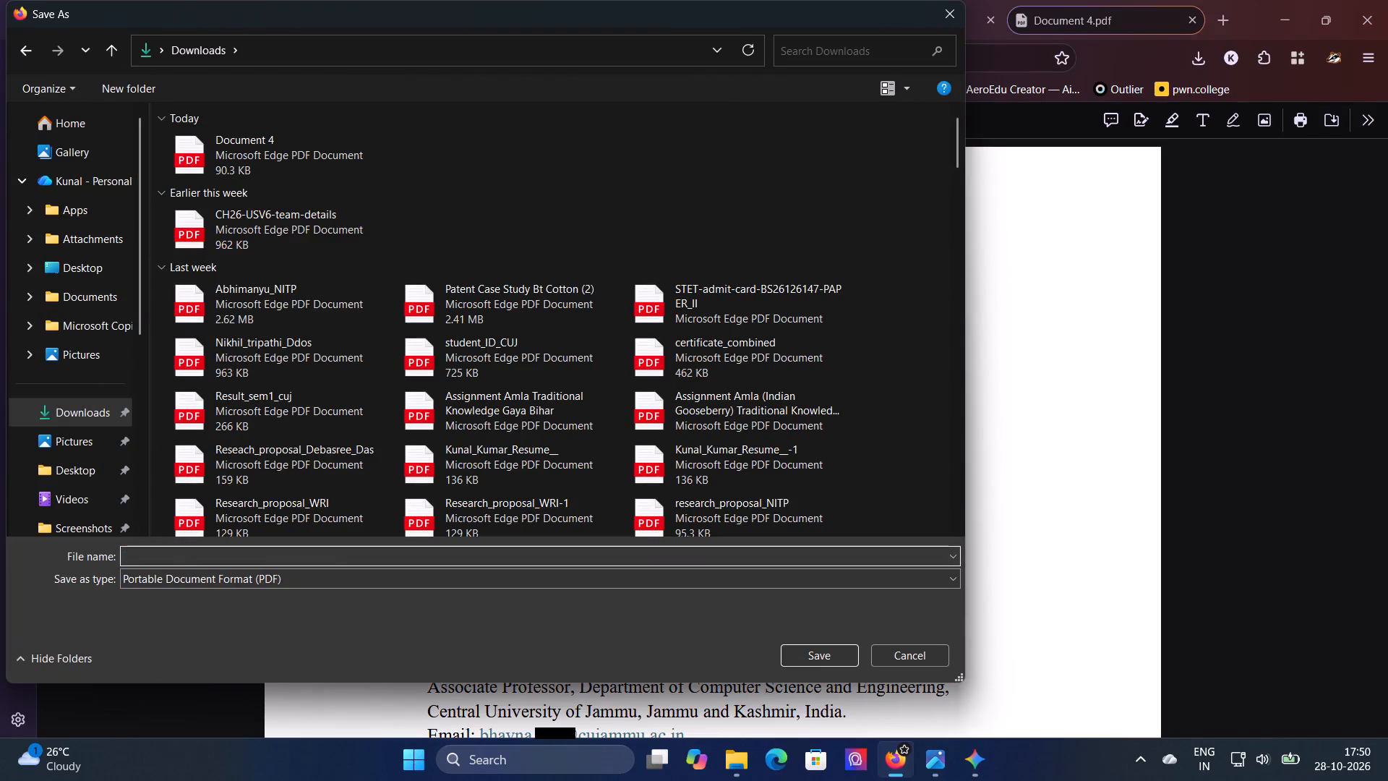
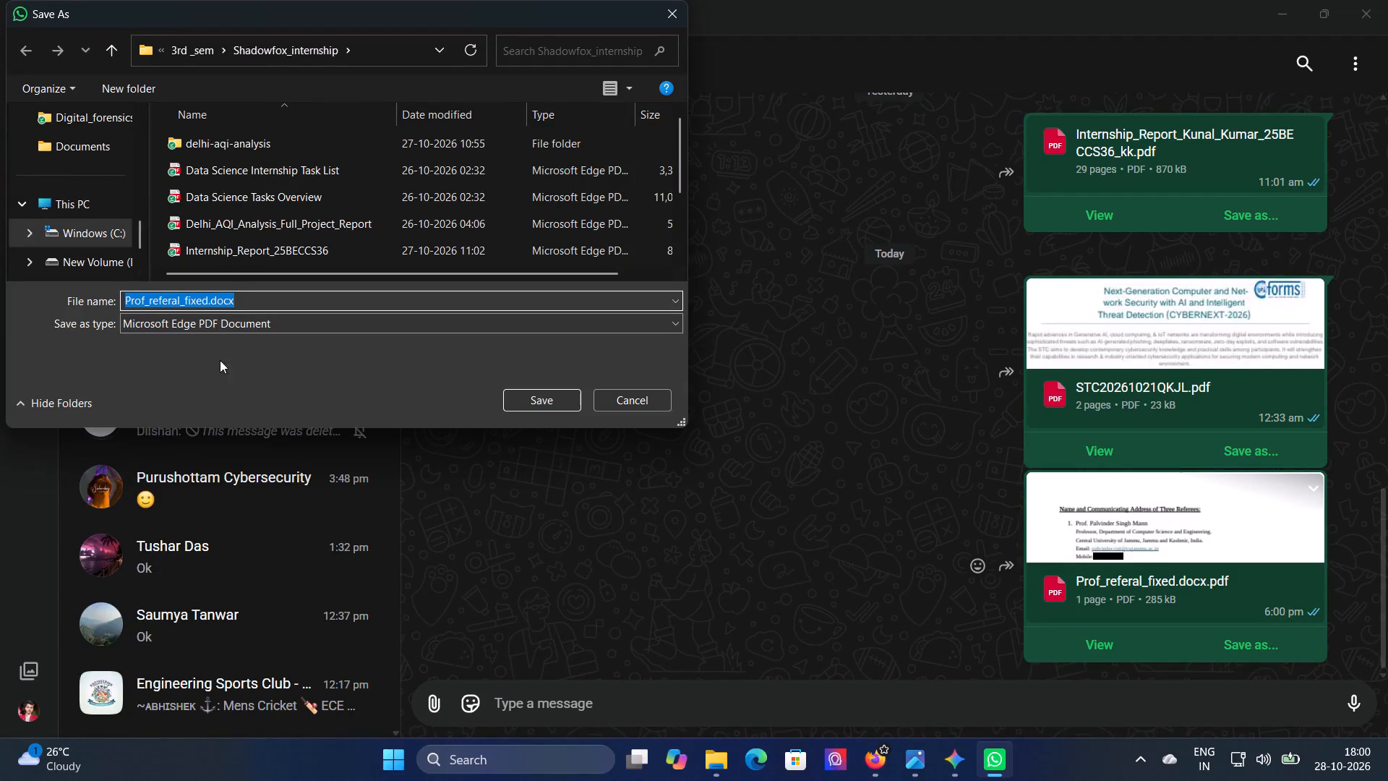
Choose the Downloads folder as the save location for the Prof_referal_fixed.docx PDF and open its file name for editing.
{"action": "scroll", "coordinate": [92, 169], "scroll_direction": "down", "scroll_amount": 1}
{"action": "scroll", "coordinate": [74, 197], "scroll_direction": "up", "scroll_amount": 1}
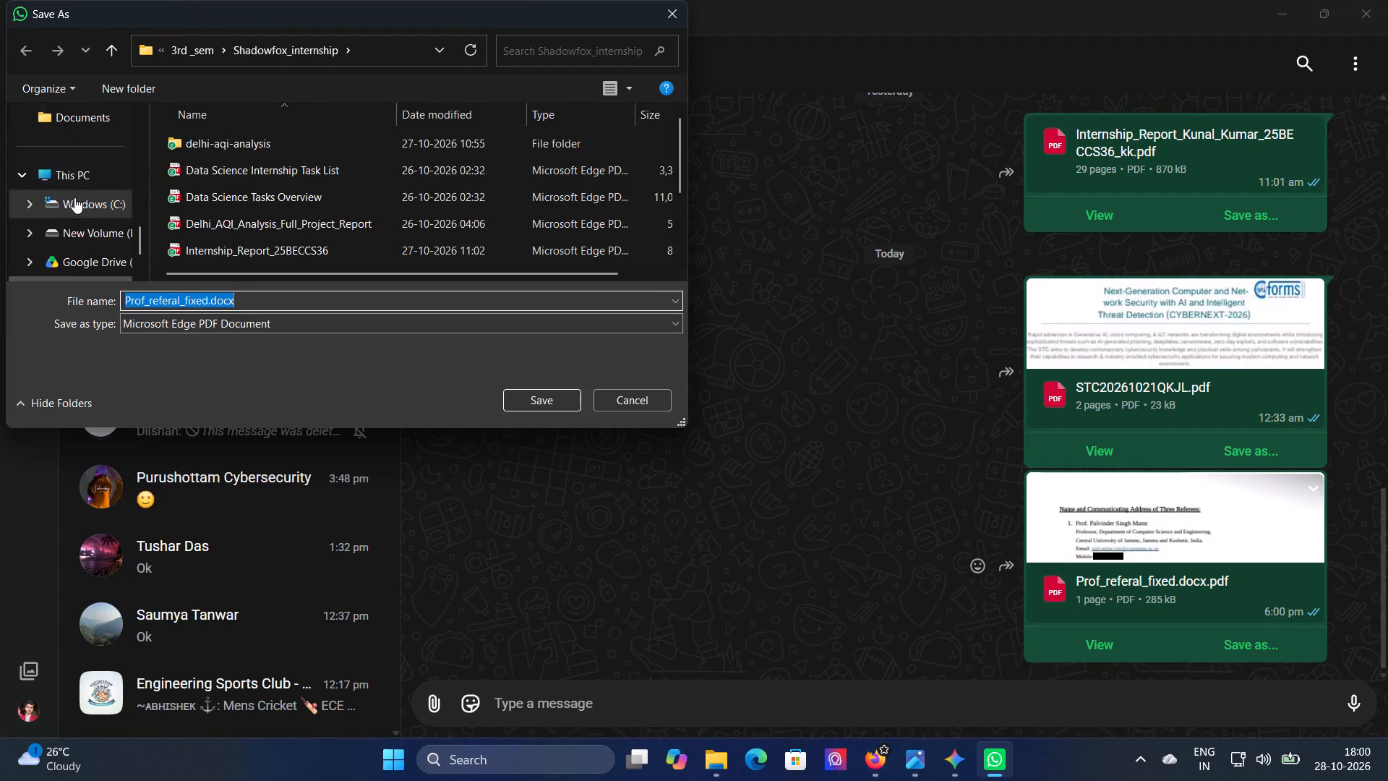
{"action": "scroll", "coordinate": [85, 184], "scroll_direction": "up", "scroll_amount": 2}
{"action": "scroll", "coordinate": [82, 181], "scroll_direction": "down", "scroll_amount": 2}
{"action": "scroll", "coordinate": [82, 184], "scroll_direction": "up", "scroll_amount": 1}
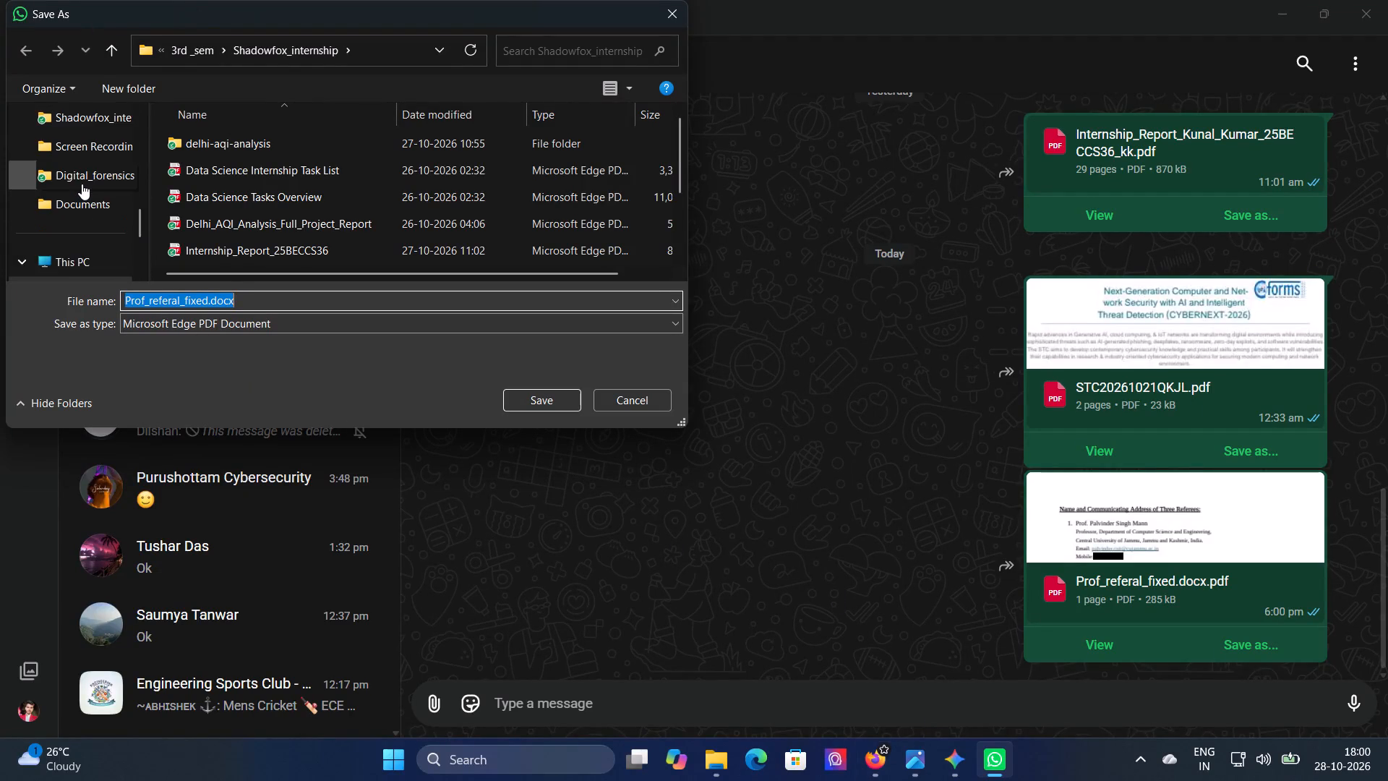
{"action": "scroll", "coordinate": [82, 184], "scroll_direction": "up", "scroll_amount": 2}
{"action": "left_click", "coordinate": [84, 153]}
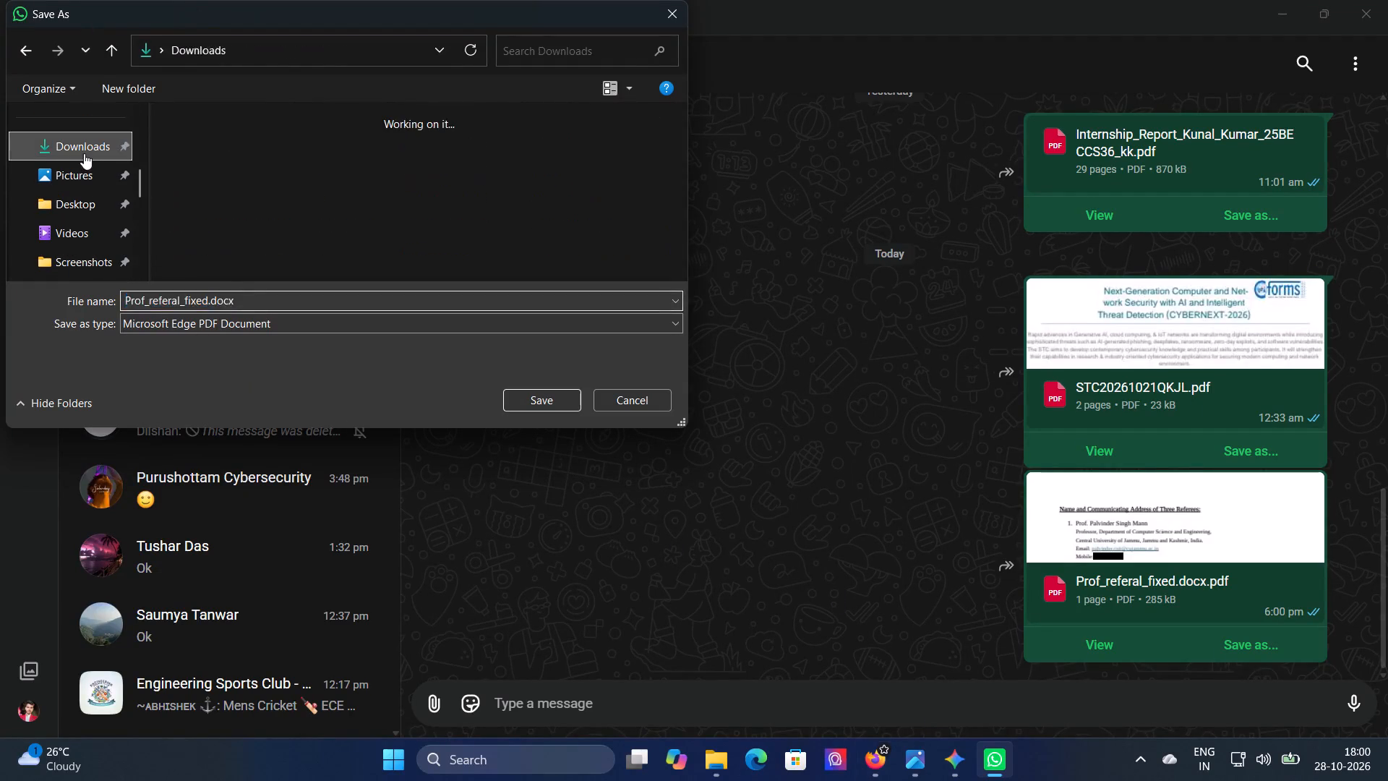
{"action": "left_click", "coordinate": [250, 304]}
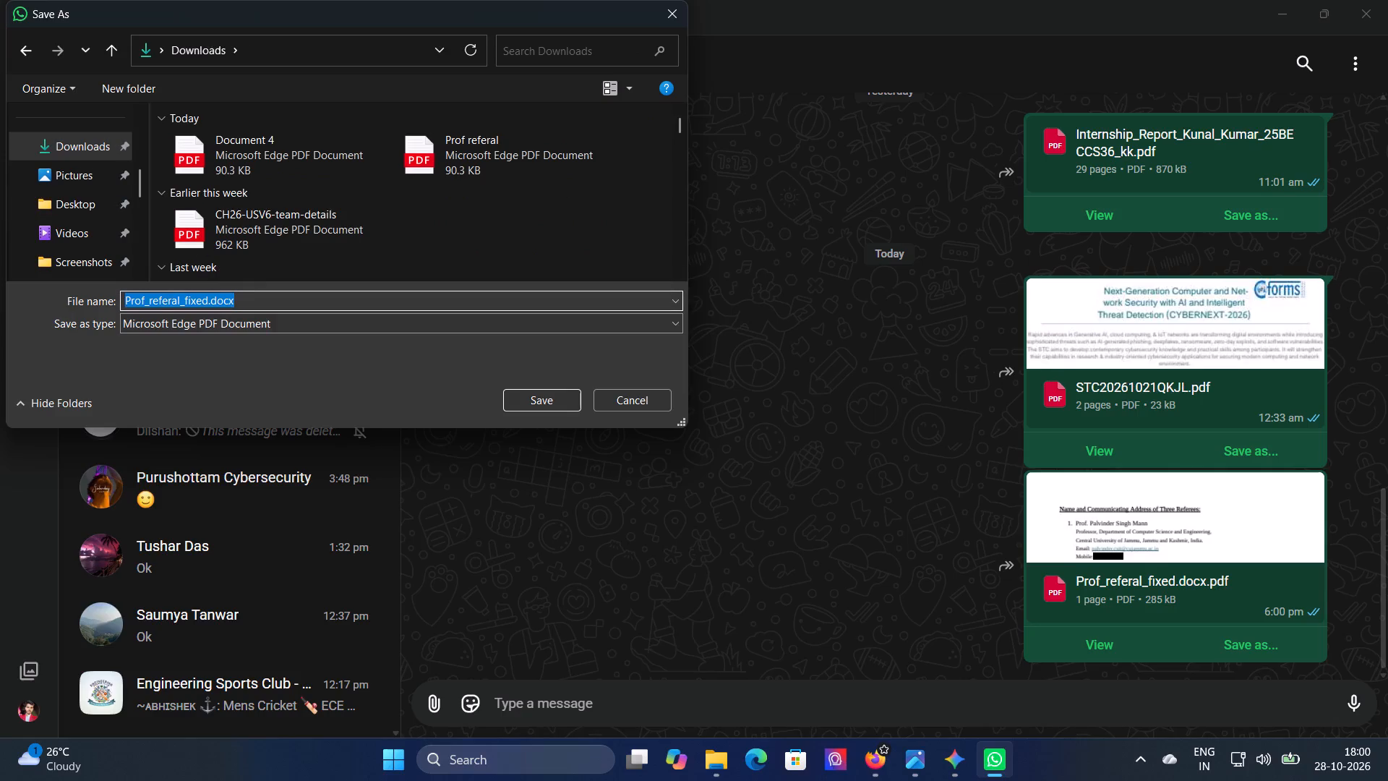
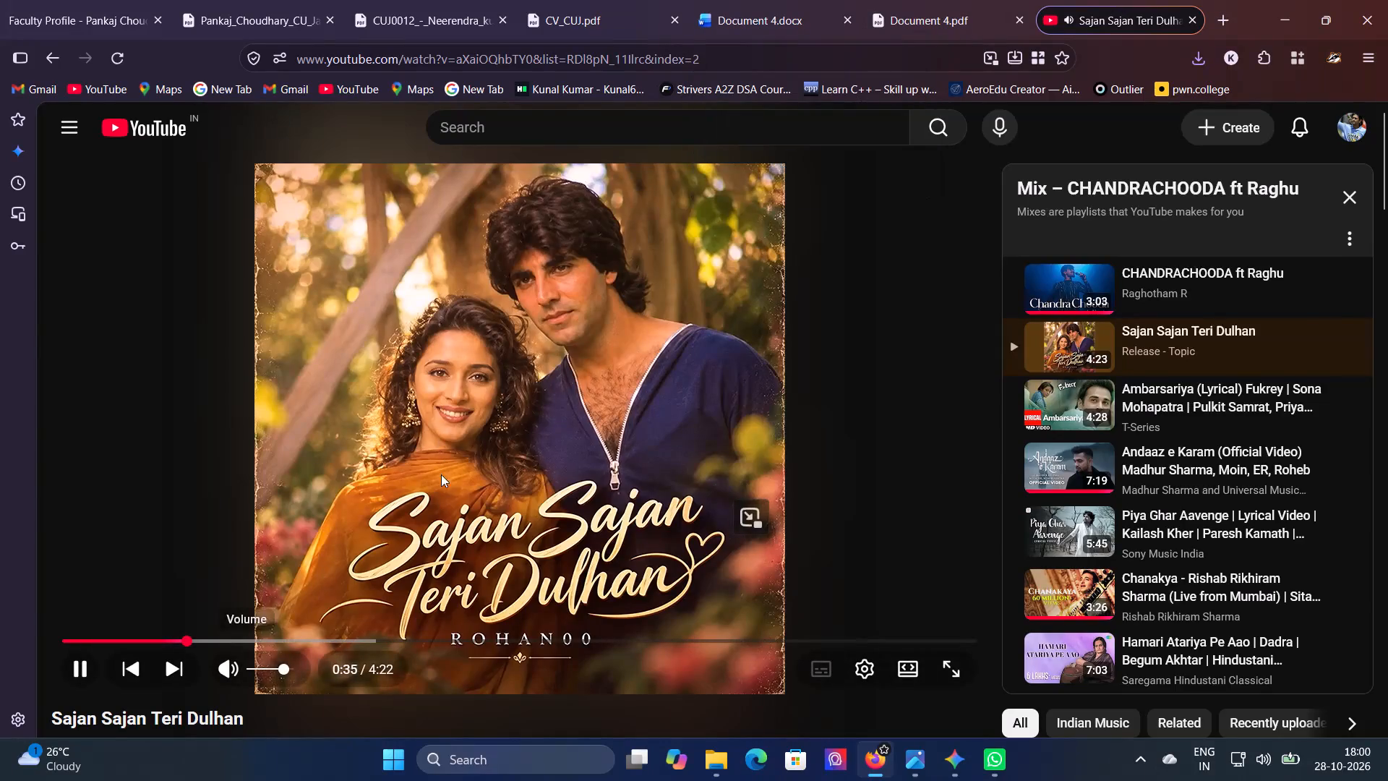
Close the browser tabs holding the YouTube video and Document 4.pdf.
{"action": "left_click", "coordinate": [507, 422]}
{"action": "left_click", "coordinate": [1194, 16]}
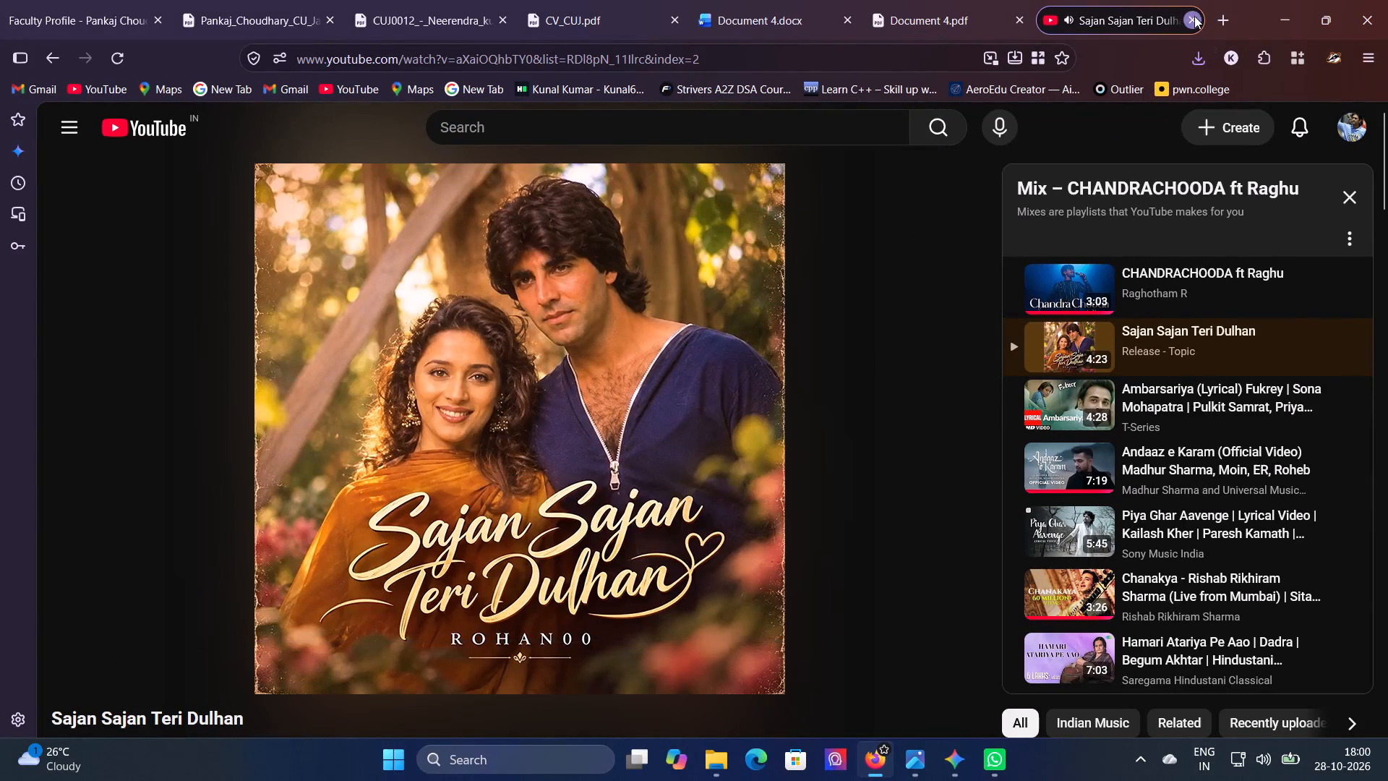
{"action": "left_click", "coordinate": [1195, 19]}
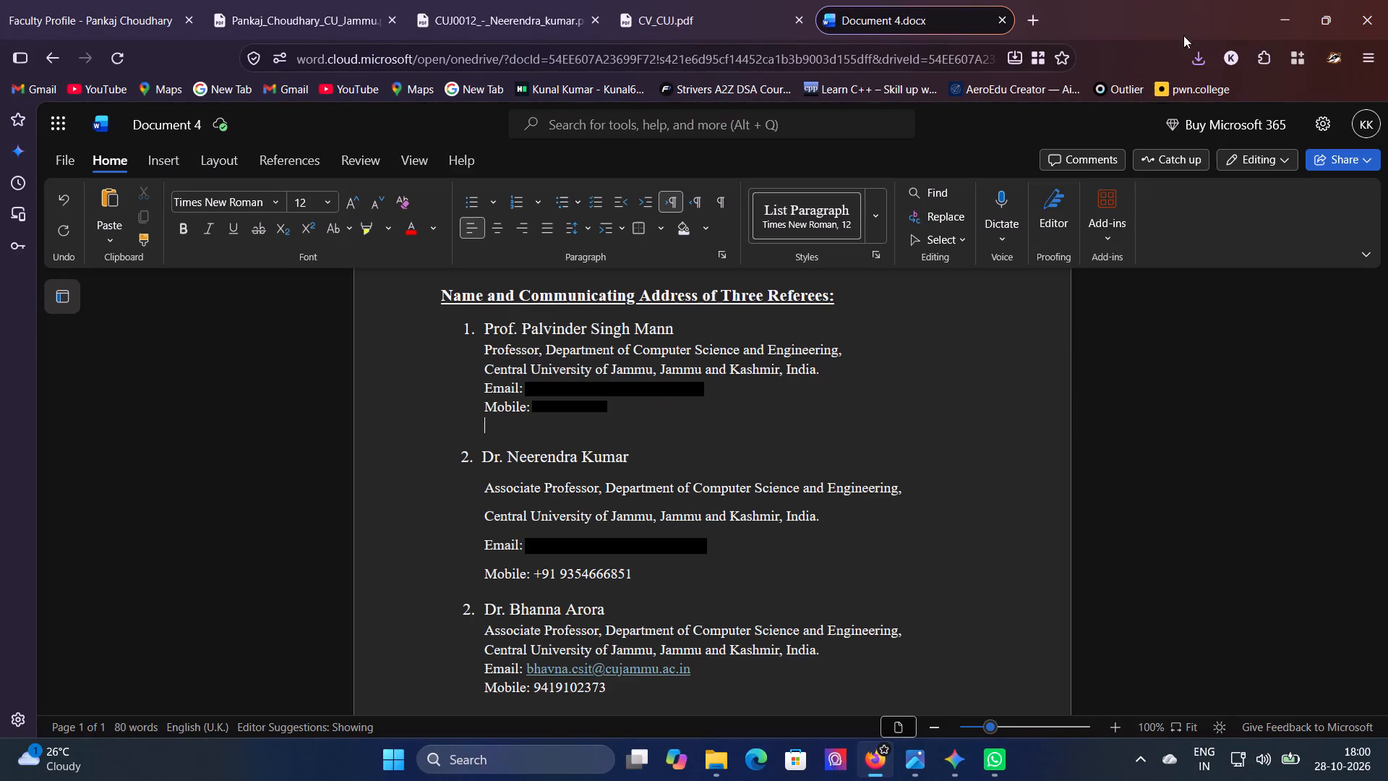
Switch to File Explorer and open the Downloads folder.
{"action": "left_click", "coordinate": [713, 767]}
{"action": "left_click", "coordinate": [82, 215]}
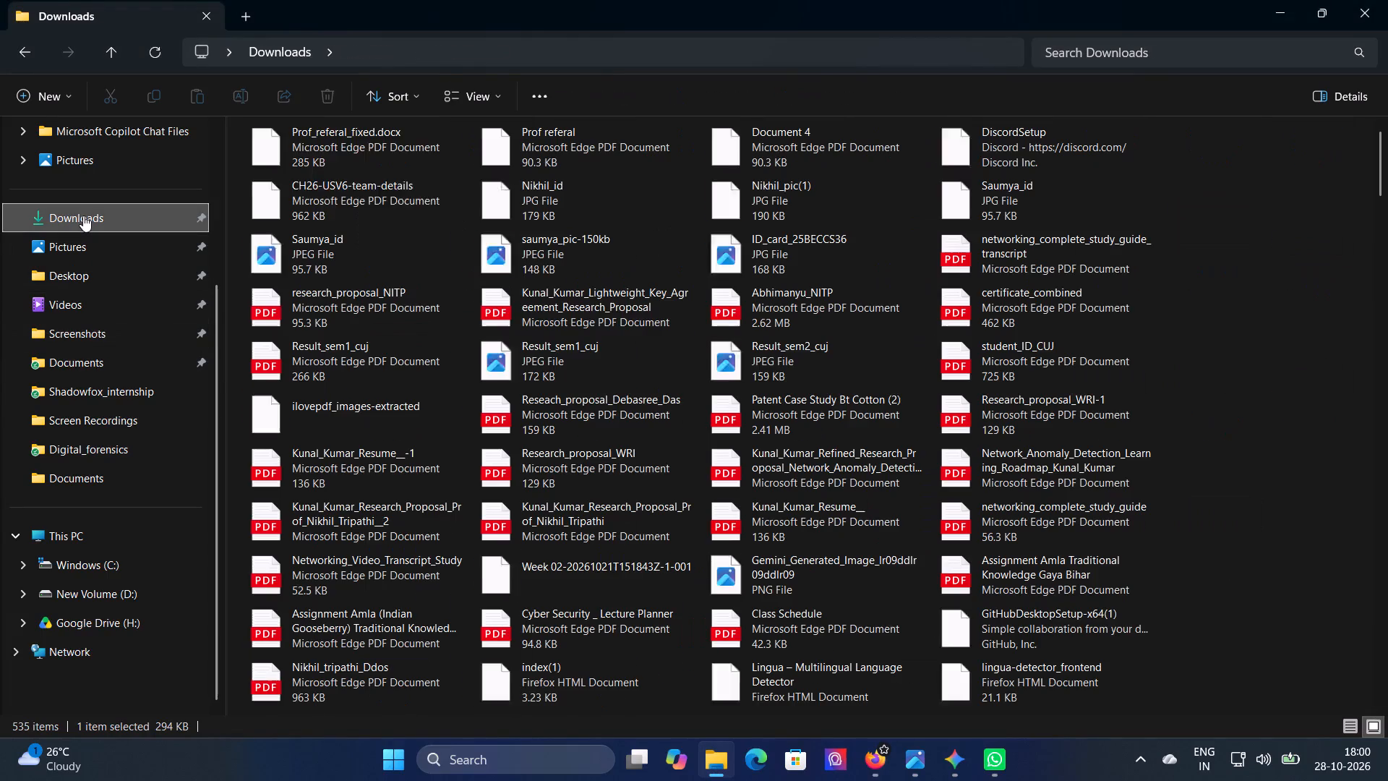
Open the "Prof_referal_fixed.docx" PDF from the Downloads folder and examine the spacing of the three referee entries.
{"action": "double_click", "coordinate": [385, 139]}
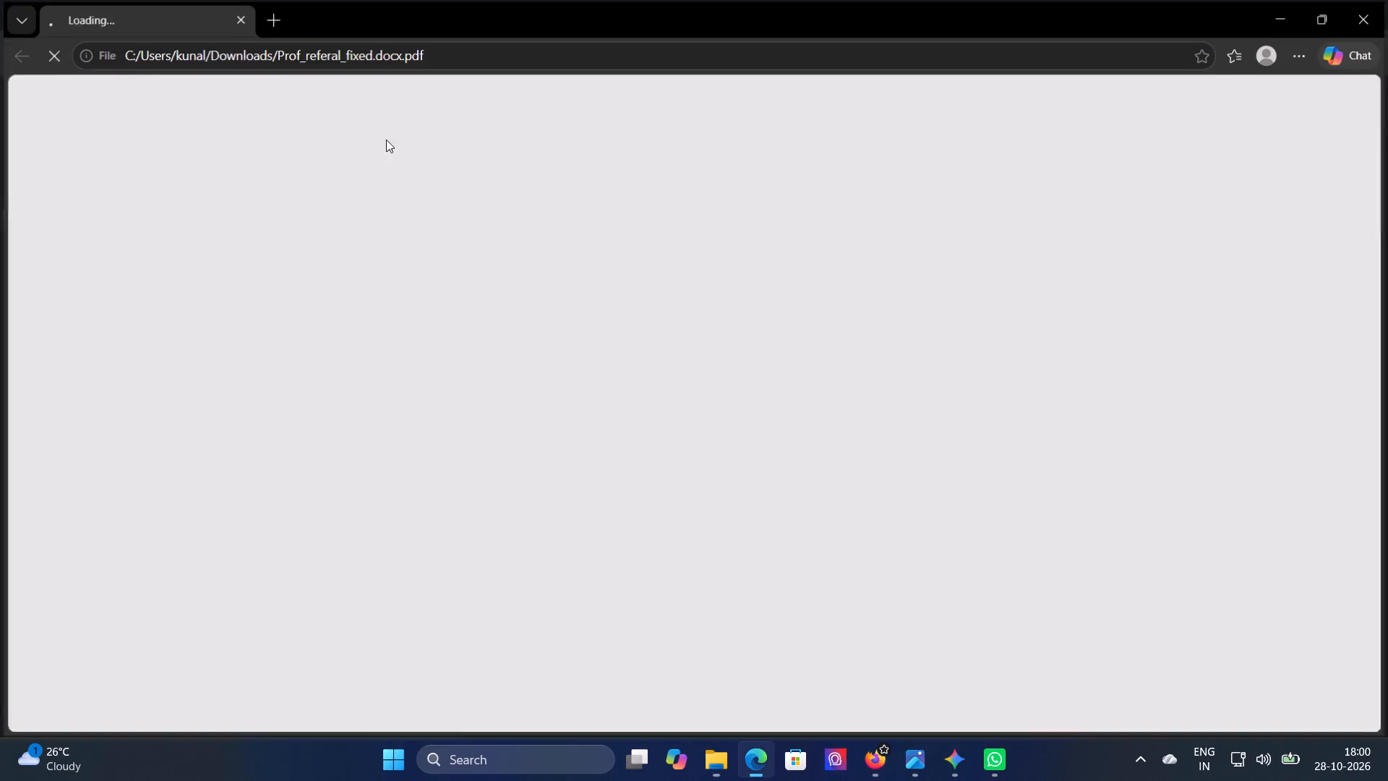
{"action": "scroll", "coordinate": [654, 346], "scroll_direction": "down", "scroll_amount": 2}
{"action": "scroll", "coordinate": [632, 422], "scroll_direction": "up", "scroll_amount": 9}
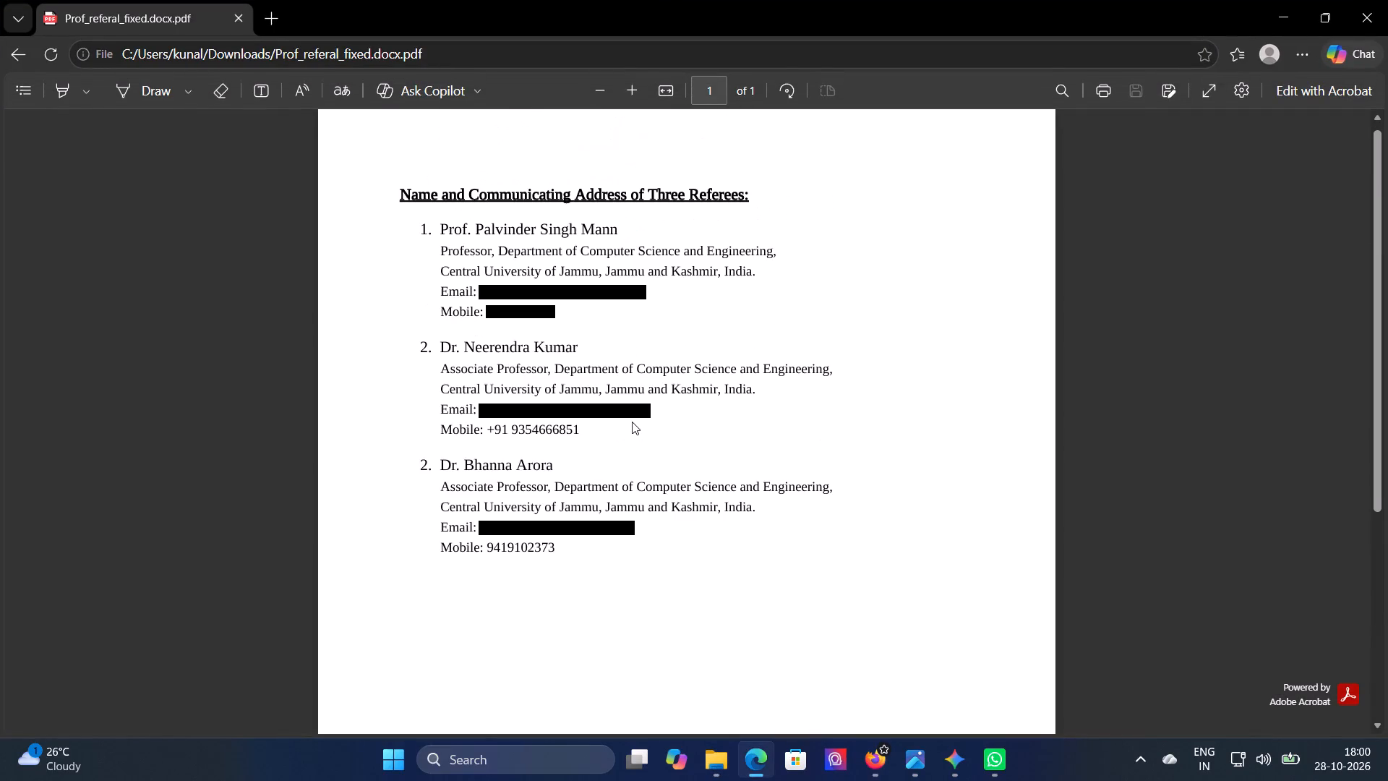
{"action": "scroll", "coordinate": [632, 422], "scroll_direction": "up", "scroll_amount": 9}
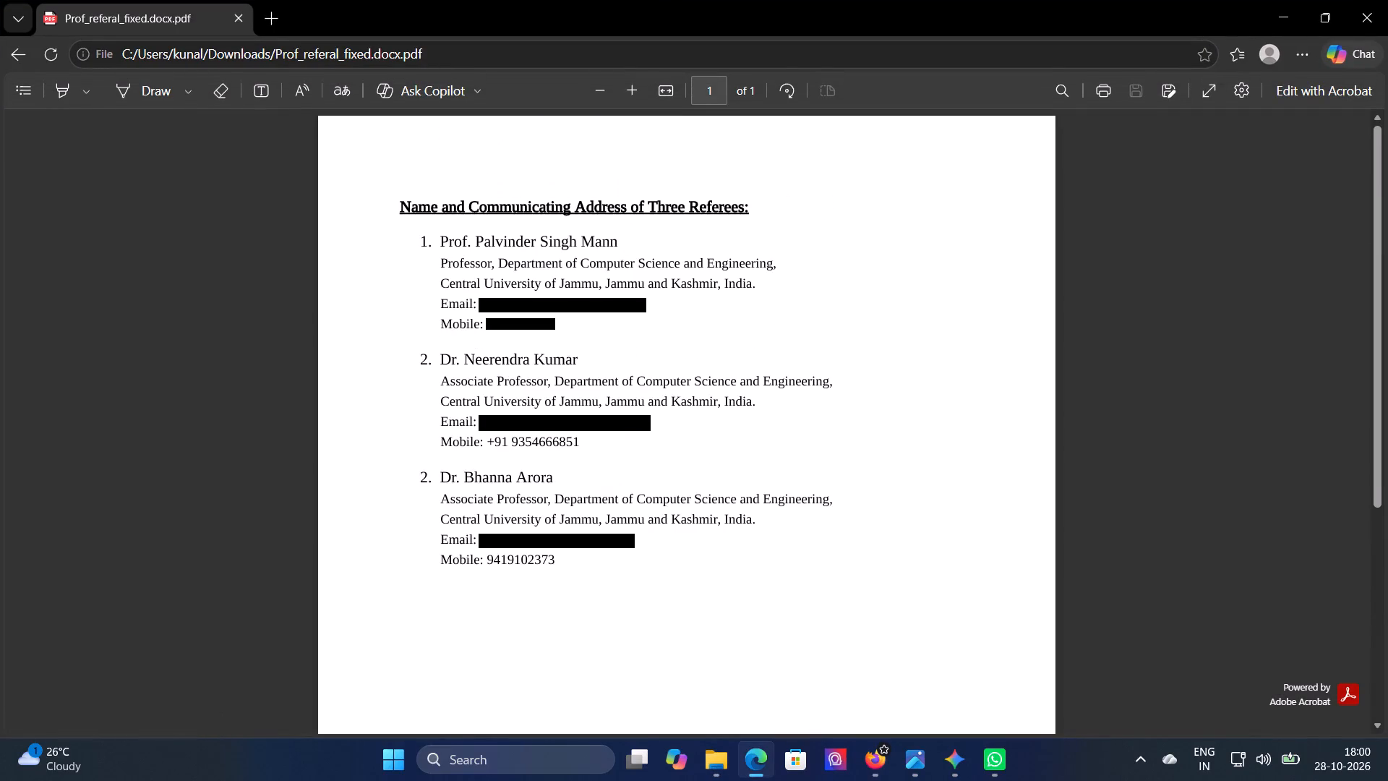
{"action": "scroll", "coordinate": [591, 265], "scroll_direction": "up", "scroll_amount": 7}
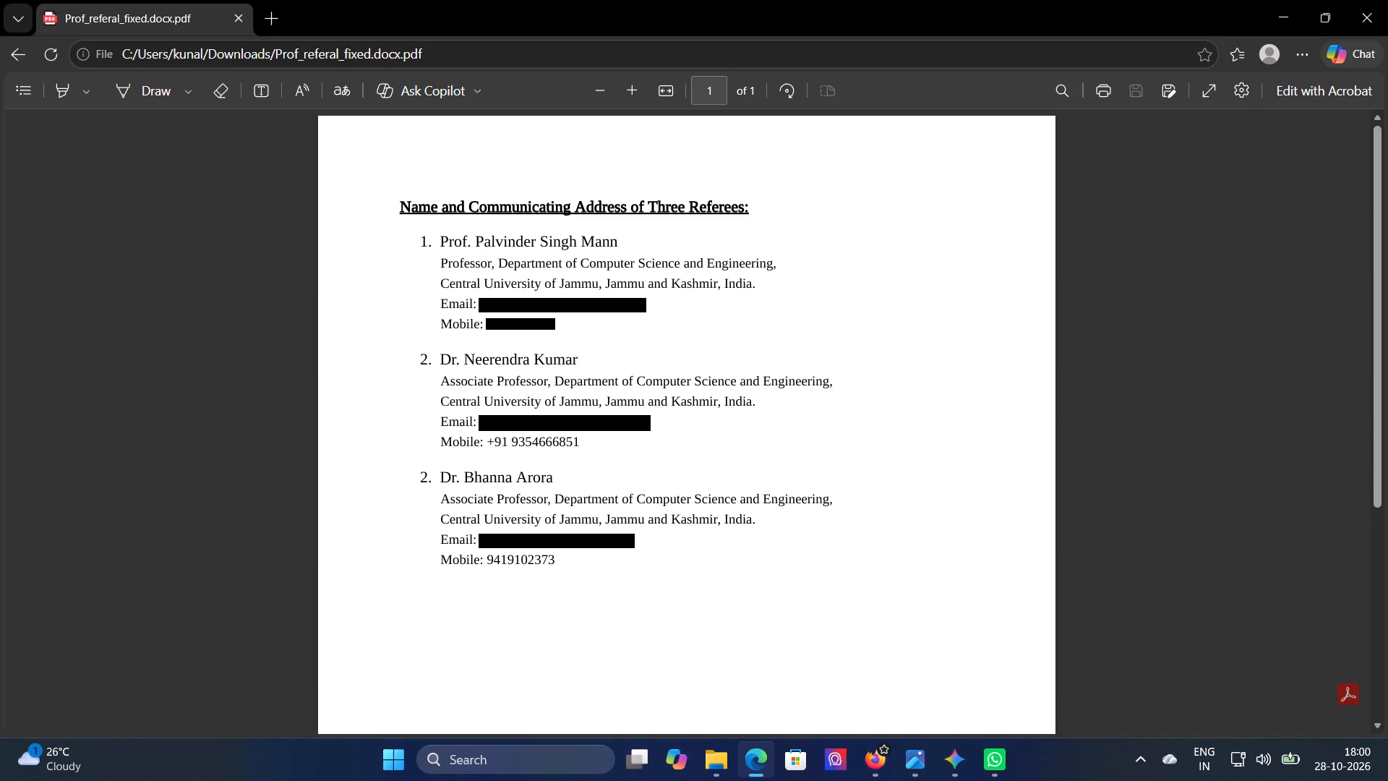
{"action": "scroll", "coordinate": [734, 383], "scroll_direction": "down", "scroll_amount": 4}
{"action": "scroll", "coordinate": [718, 375], "scroll_direction": "up", "scroll_amount": 13}
{"action": "left_click", "coordinate": [1283, 12]}
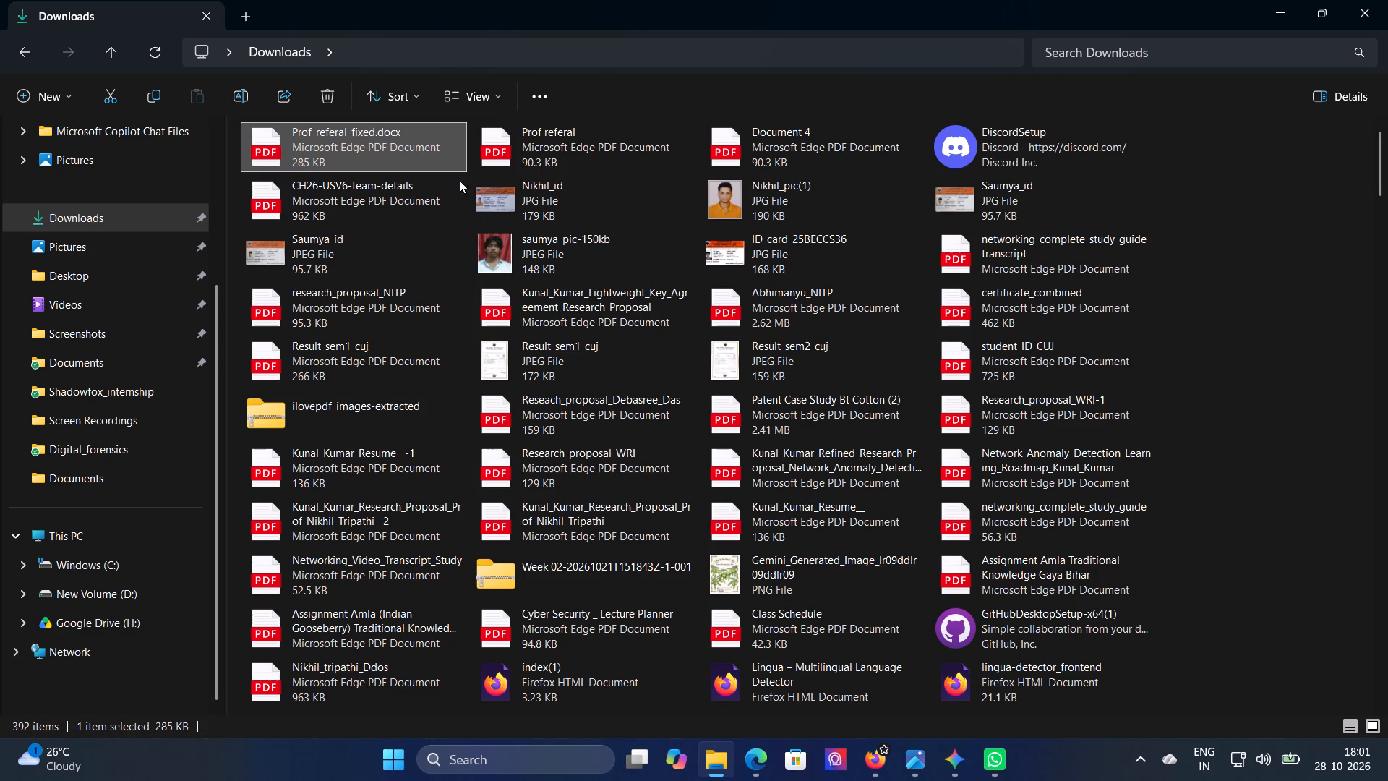
Check the contents of the original "Prof referal" PDF and delete that file from the Downloads folder.
{"action": "left_click", "coordinate": [562, 142]}
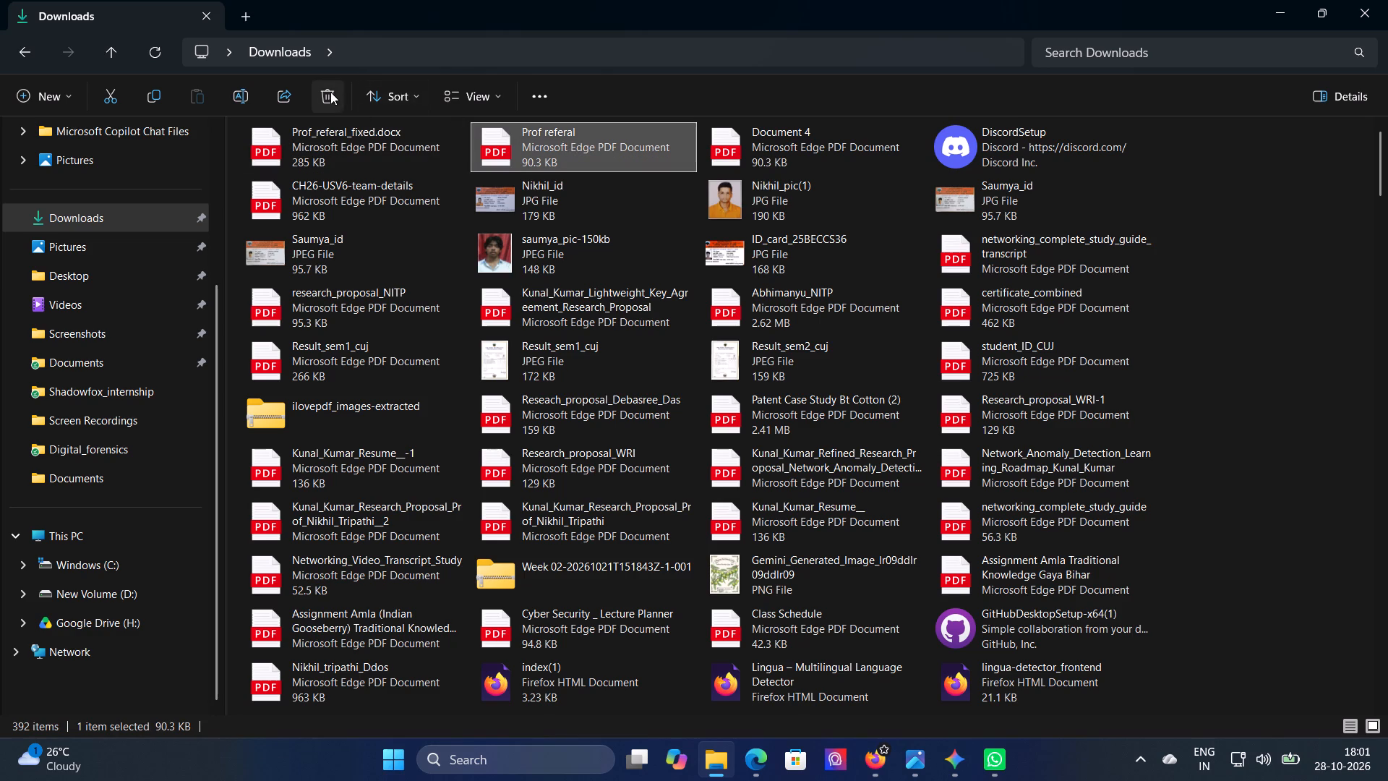
{"action": "double_click", "coordinate": [582, 151]}
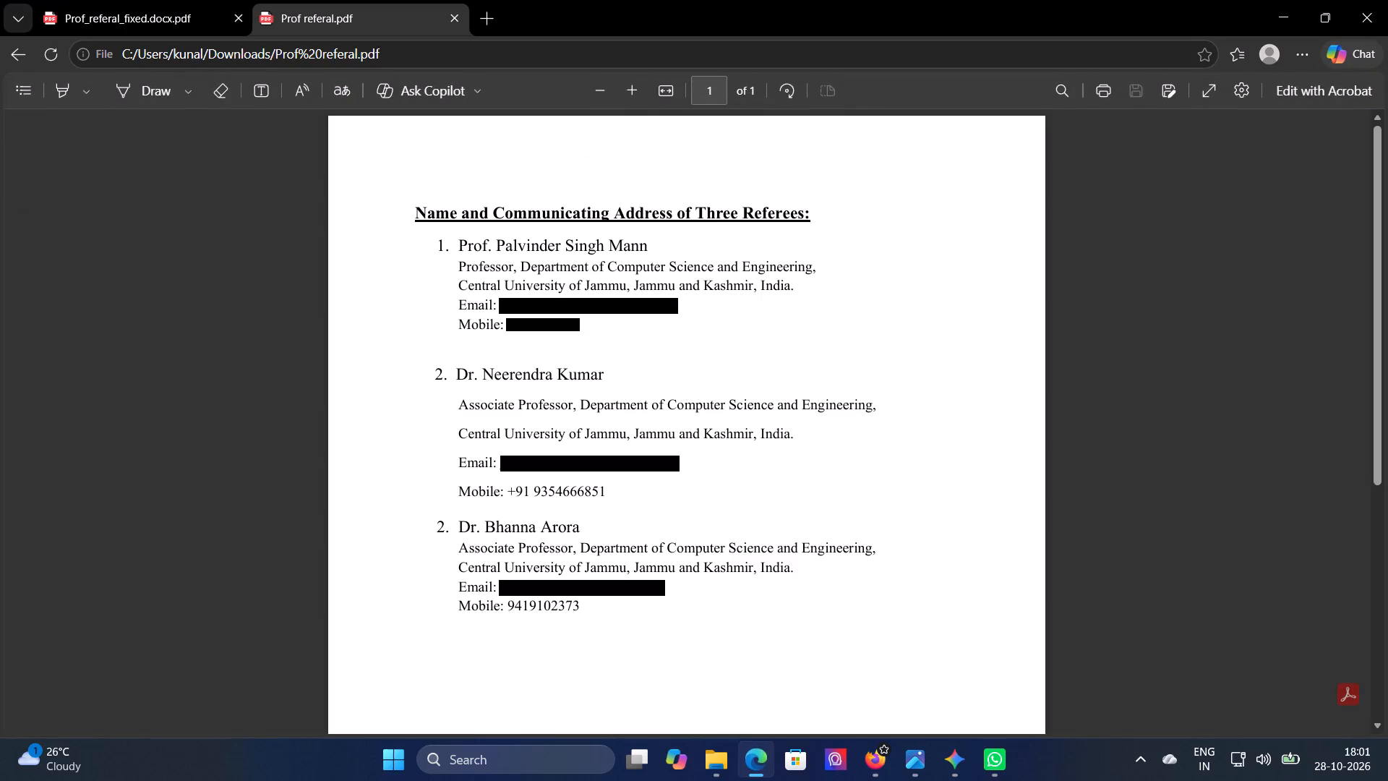
{"action": "scroll", "coordinate": [667, 265], "scroll_direction": "down", "scroll_amount": 3}
{"action": "scroll", "coordinate": [654, 304], "scroll_direction": "up", "scroll_amount": 5}
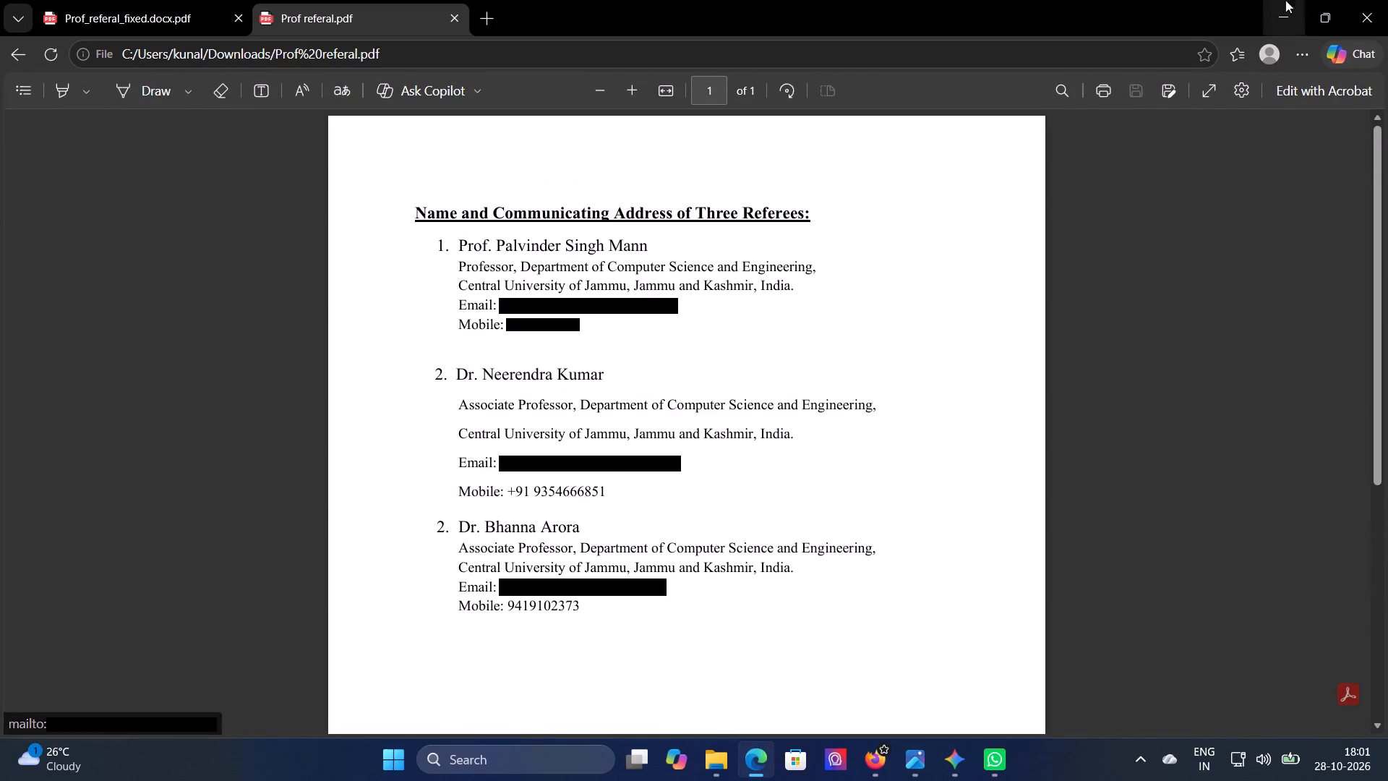
{"action": "left_click", "coordinate": [1374, 13]}
{"action": "left_click", "coordinate": [333, 96]}
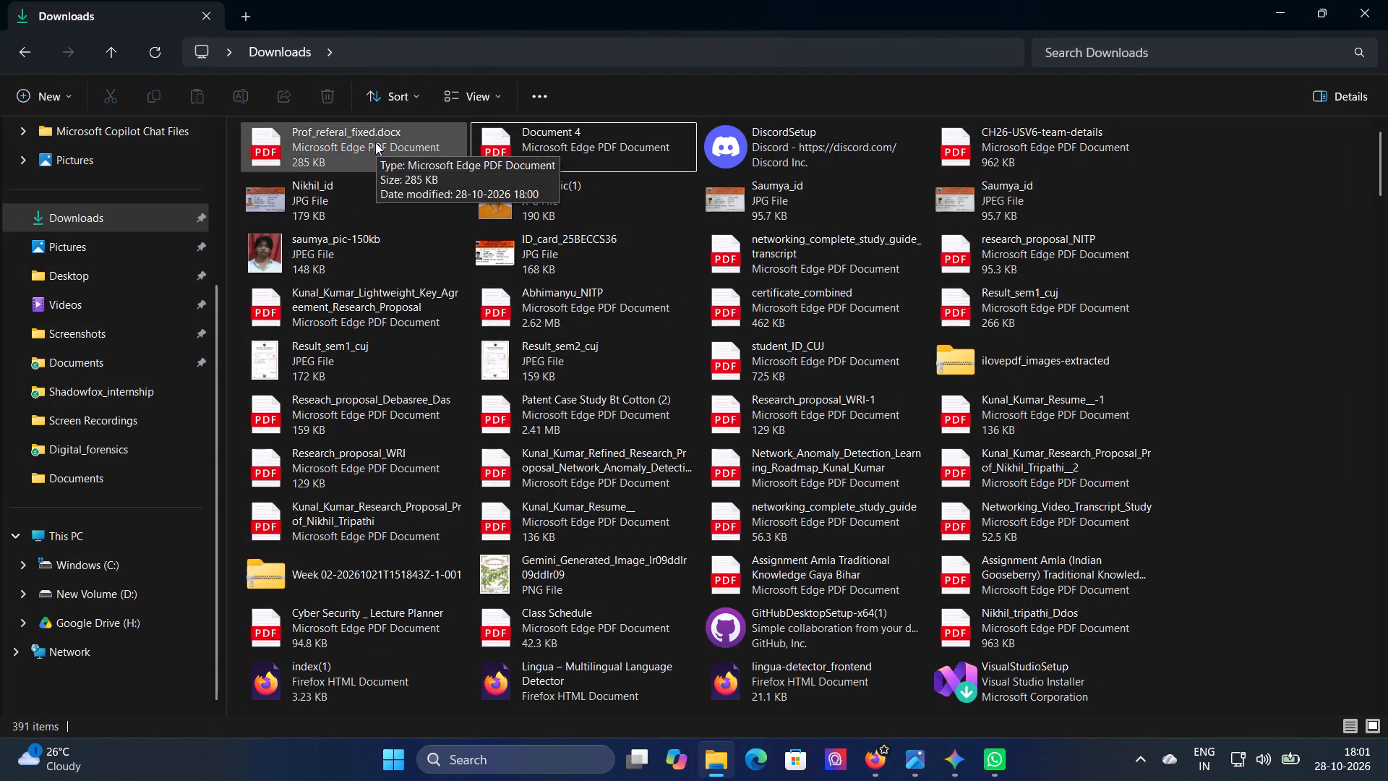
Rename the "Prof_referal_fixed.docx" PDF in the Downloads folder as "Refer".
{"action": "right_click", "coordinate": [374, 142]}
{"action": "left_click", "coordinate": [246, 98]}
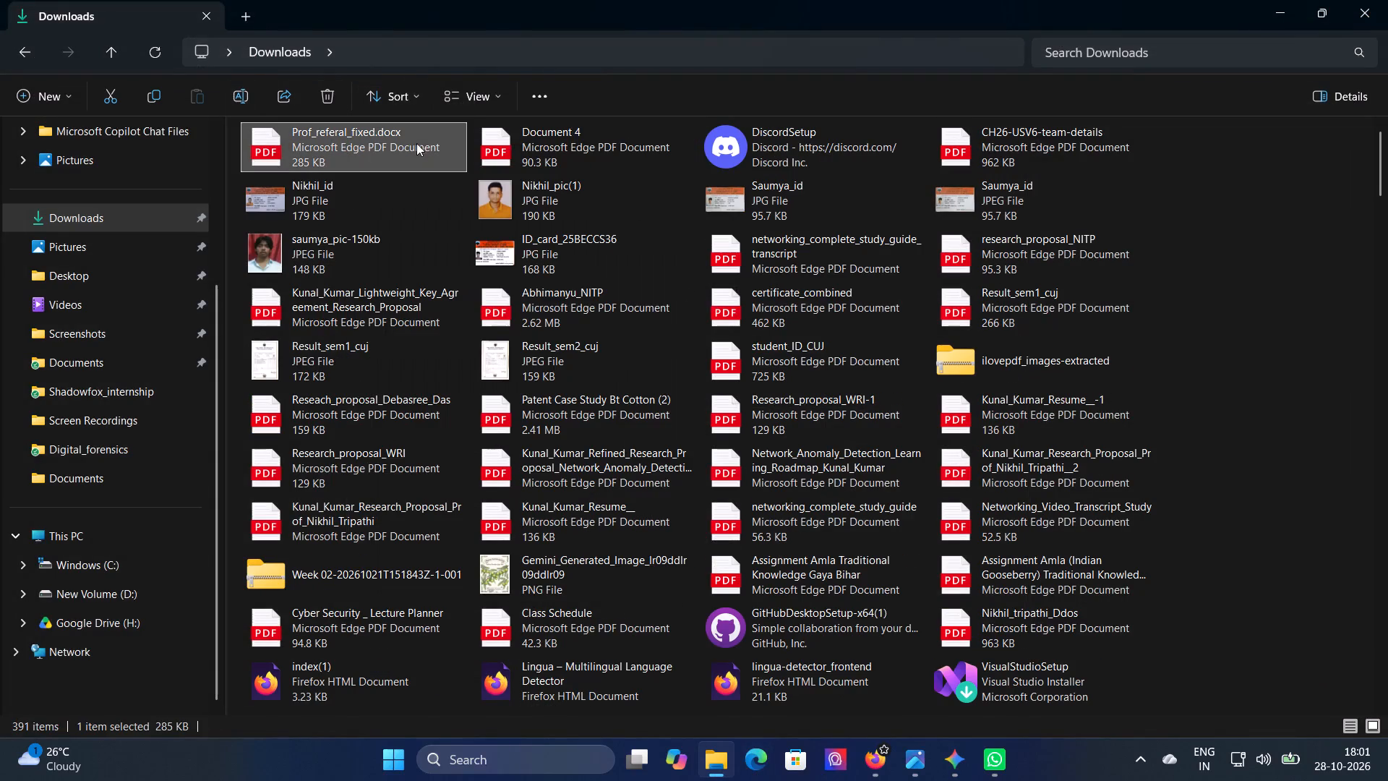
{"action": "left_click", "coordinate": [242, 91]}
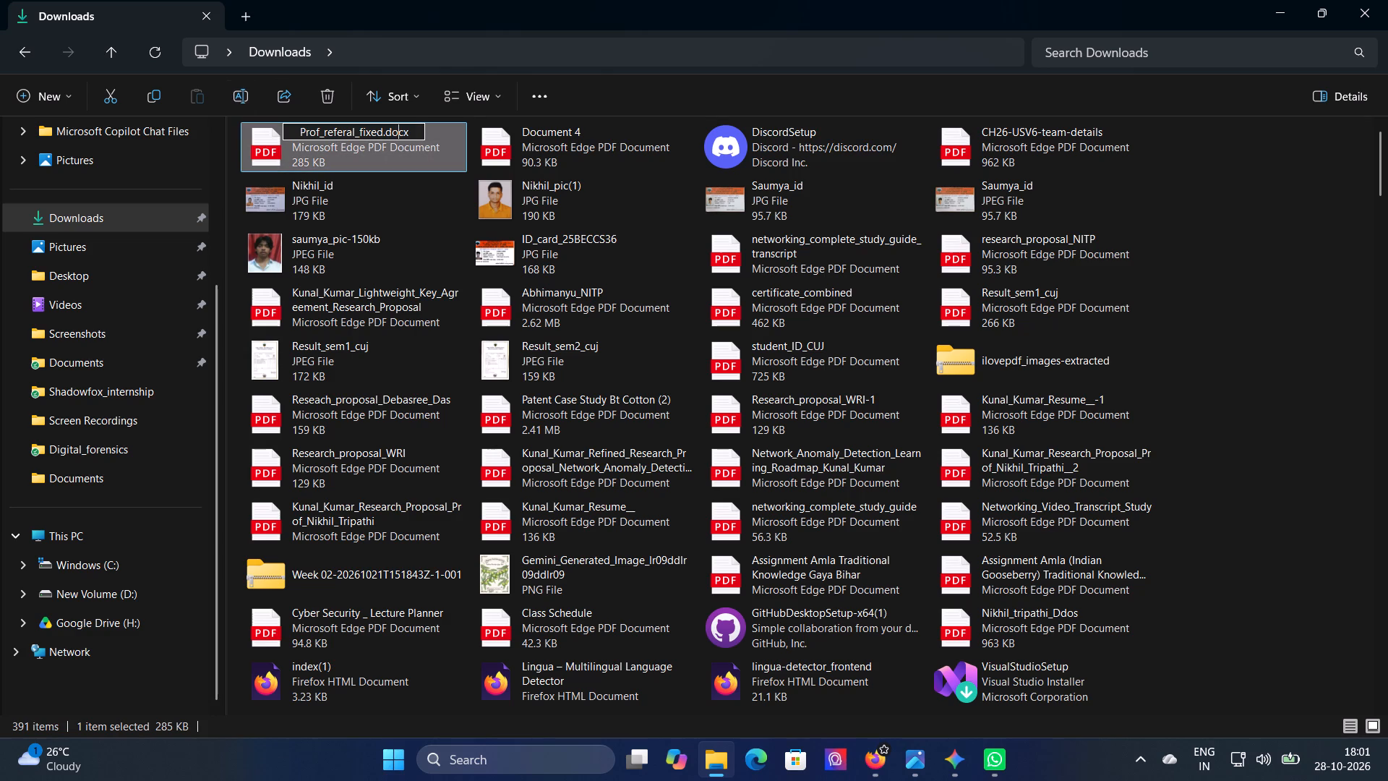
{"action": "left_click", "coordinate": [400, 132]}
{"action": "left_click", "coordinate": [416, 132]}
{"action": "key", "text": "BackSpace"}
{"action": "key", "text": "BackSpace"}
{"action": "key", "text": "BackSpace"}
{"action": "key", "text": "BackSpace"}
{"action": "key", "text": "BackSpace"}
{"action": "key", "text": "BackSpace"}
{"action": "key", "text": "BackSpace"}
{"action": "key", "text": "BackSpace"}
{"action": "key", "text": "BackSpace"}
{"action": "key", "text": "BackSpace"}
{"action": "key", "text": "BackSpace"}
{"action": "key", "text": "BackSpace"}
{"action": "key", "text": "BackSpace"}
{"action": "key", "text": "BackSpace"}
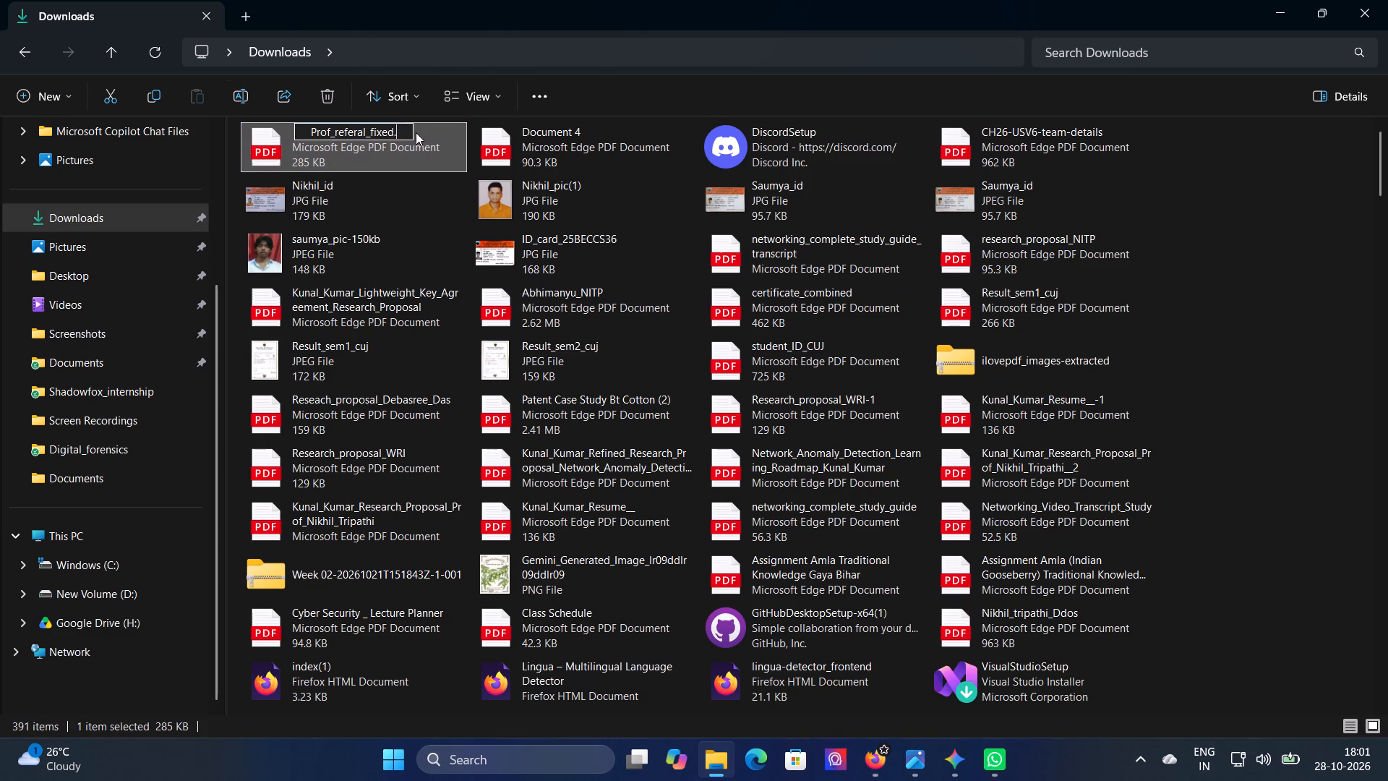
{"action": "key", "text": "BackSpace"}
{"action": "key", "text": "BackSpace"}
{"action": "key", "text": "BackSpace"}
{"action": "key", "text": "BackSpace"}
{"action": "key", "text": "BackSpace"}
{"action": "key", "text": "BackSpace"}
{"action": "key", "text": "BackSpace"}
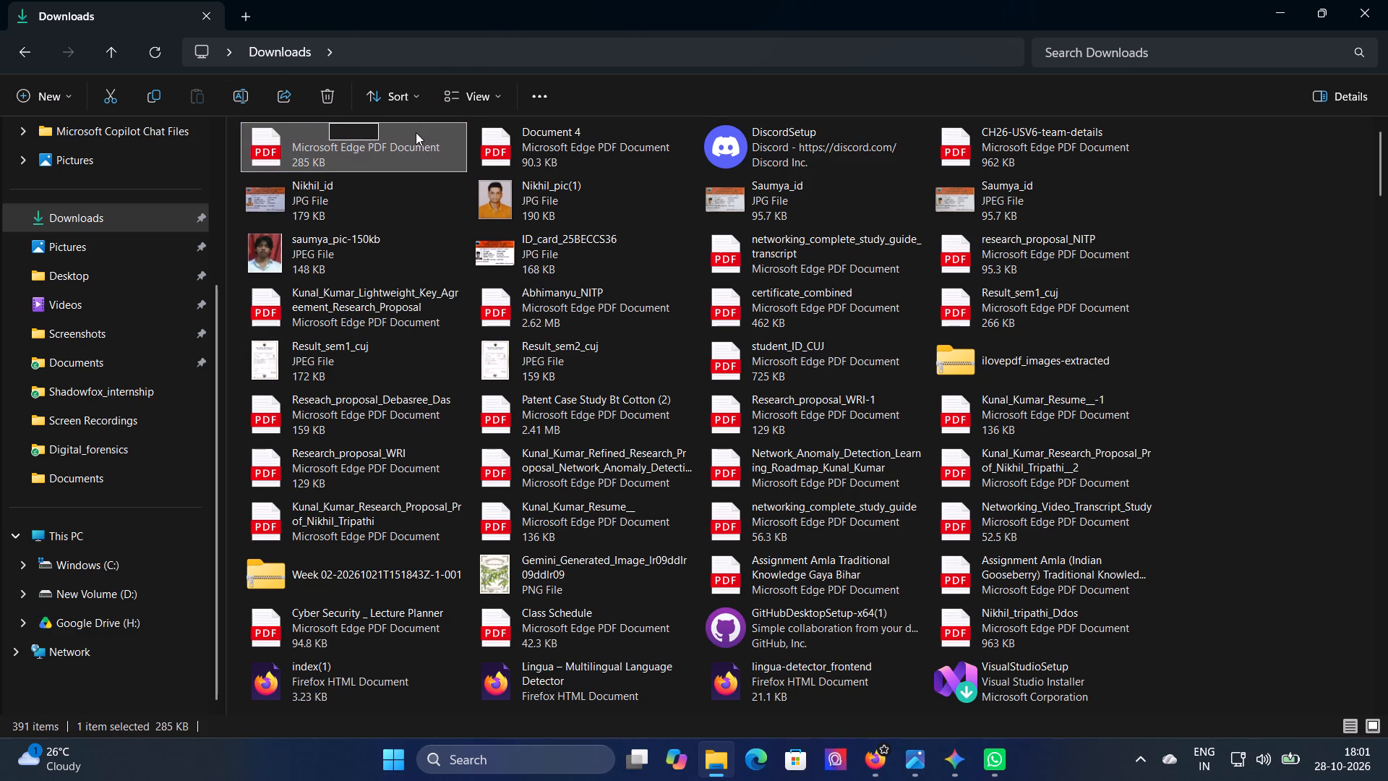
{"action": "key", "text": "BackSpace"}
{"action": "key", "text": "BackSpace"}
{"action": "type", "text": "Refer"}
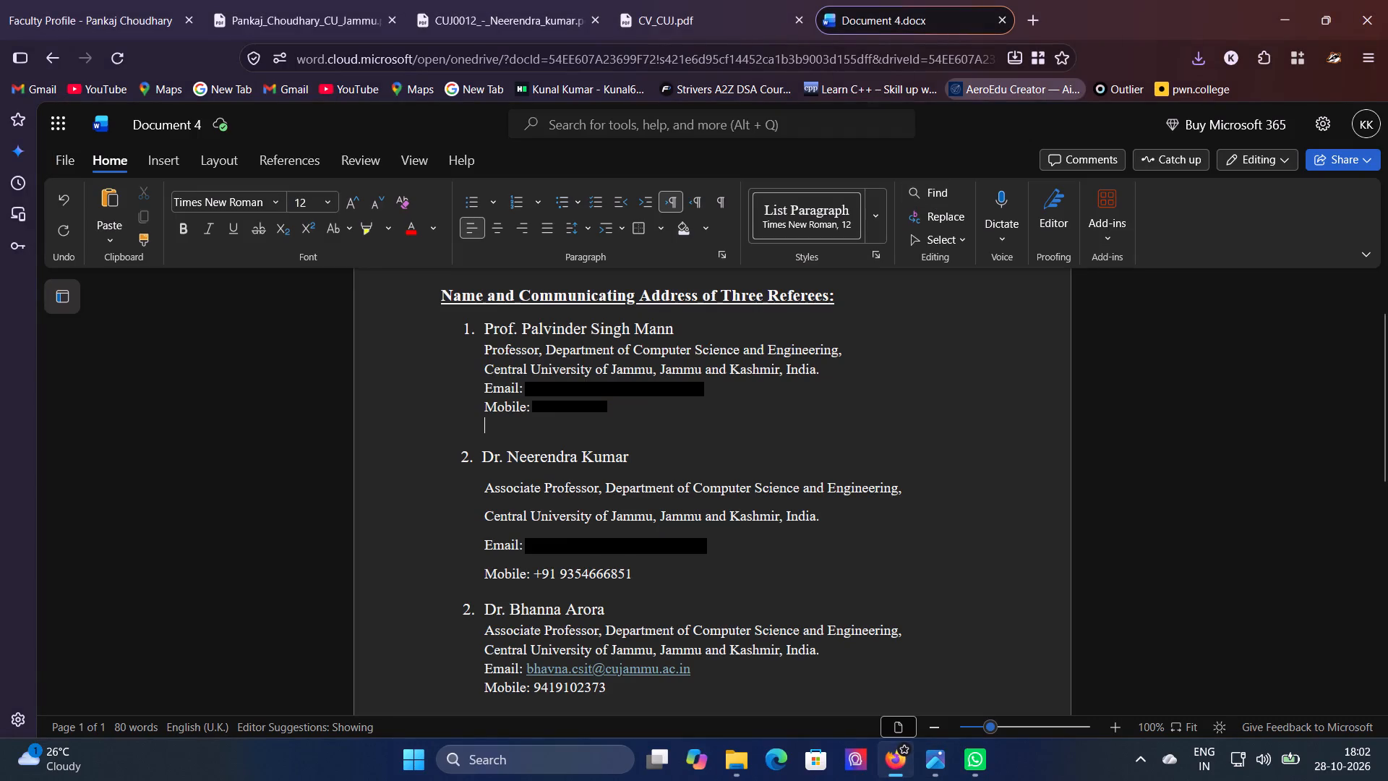
{"action": "left_click", "coordinate": [1001, 14]}
Search Google for "referal spelling" in a new tab, check the correct spelling, and close that tab.
{"action": "left_click", "coordinate": [830, 18]}
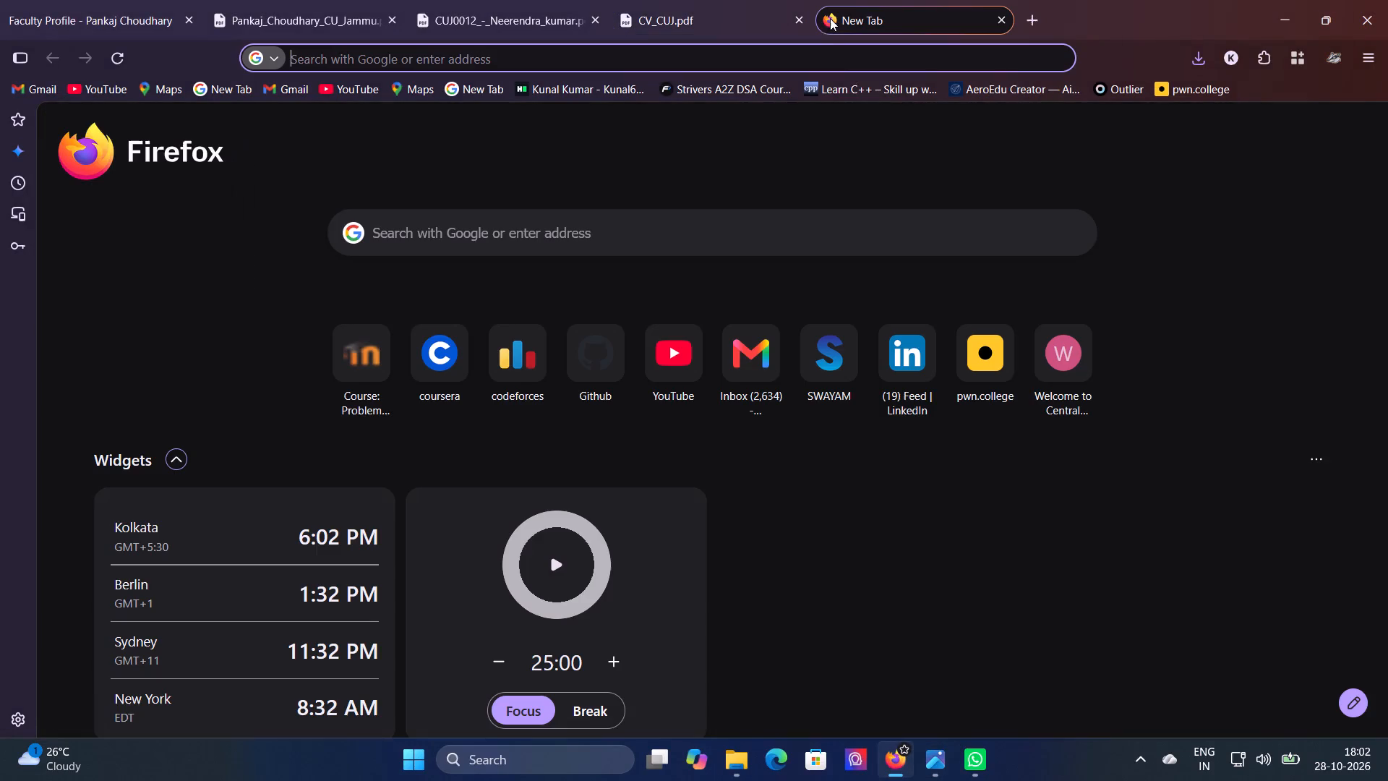
{"action": "left_click", "coordinate": [726, 237]}
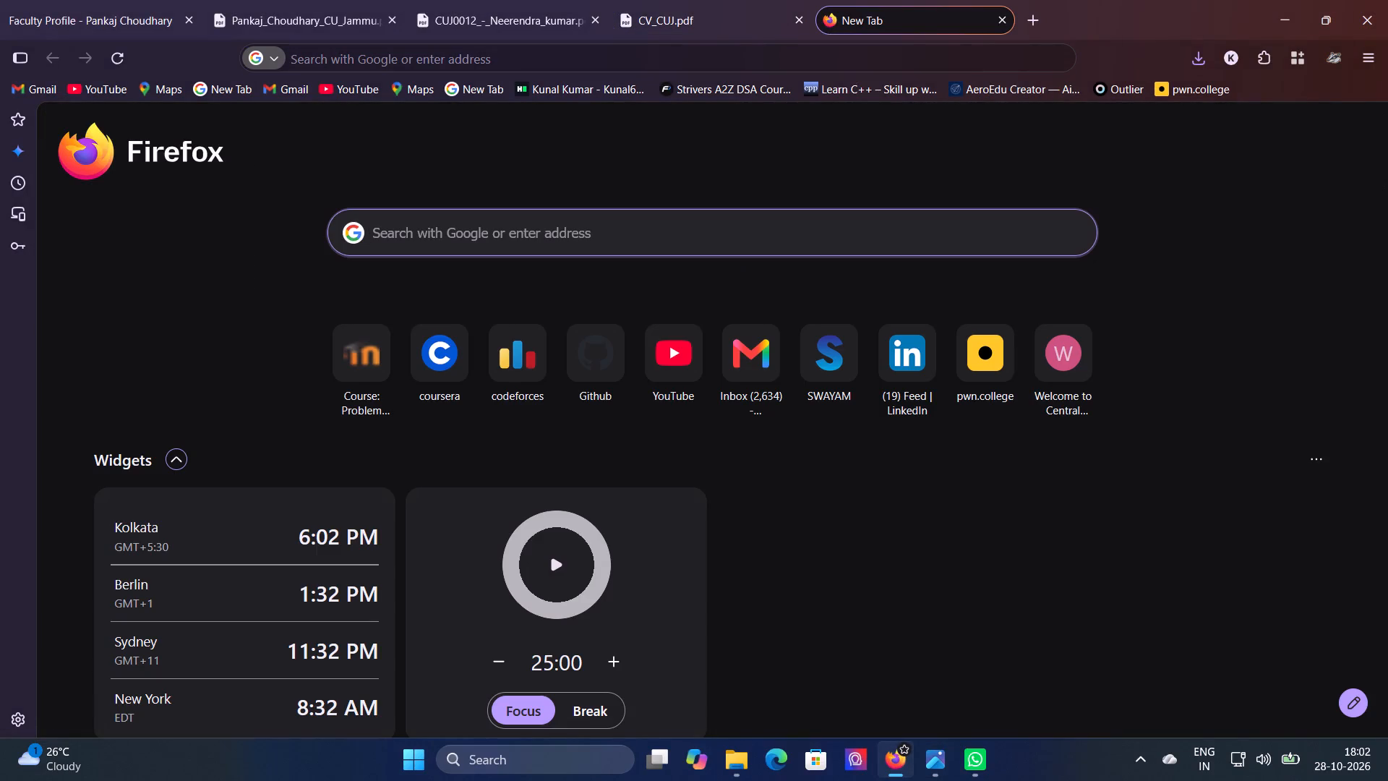
{"action": "type", "text": "pdf"}
{"action": "key", "text": "space"}
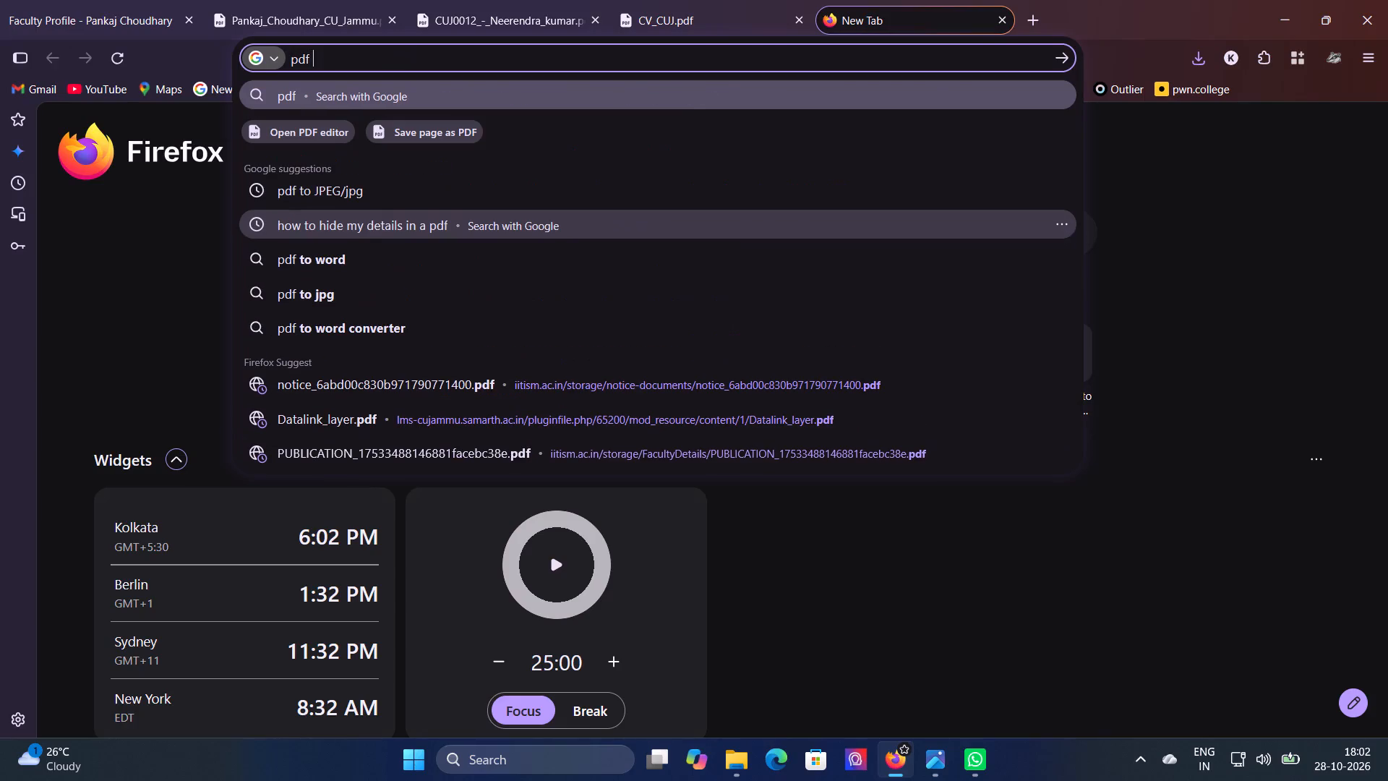
{"action": "key", "text": "BackSpace"}
{"action": "key", "text": "BackSpace"}
{"action": "key", "text": "BackSpace"}
{"action": "key", "text": "BackSpace"}
{"action": "key", "text": "BackSpace"}
{"action": "type", "text": "referal spelling"}
{"action": "key", "text": "space"}
{"action": "key", "text": "Return"}
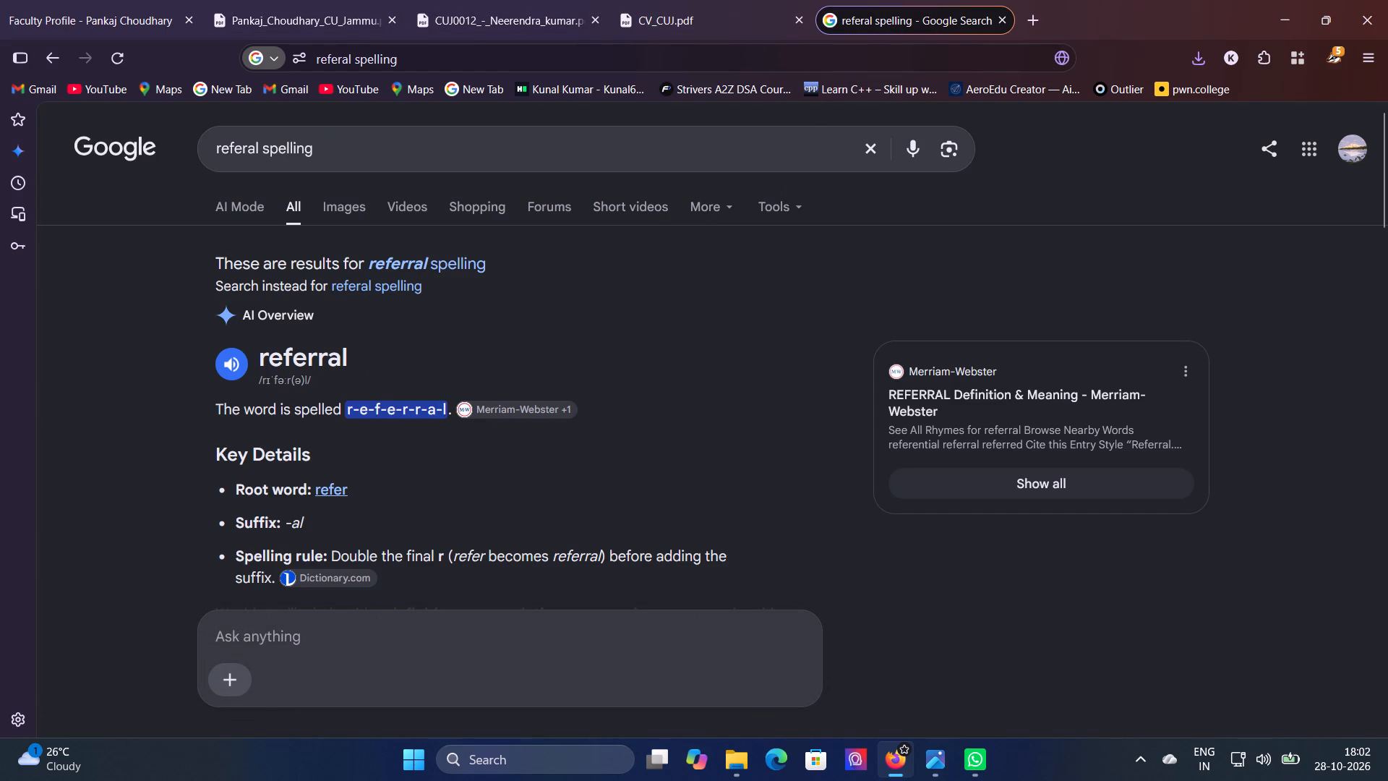
{"action": "left_click", "coordinate": [1005, 15]}
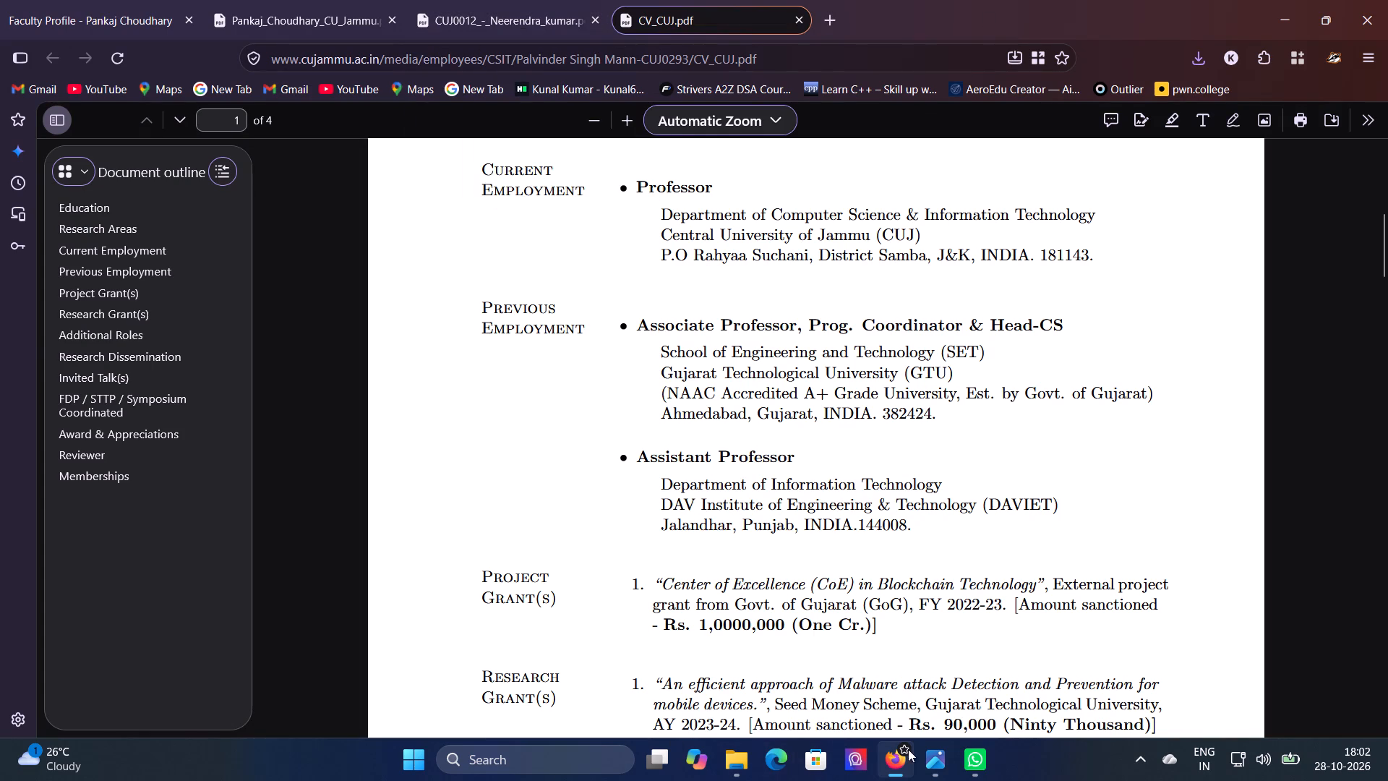
Switch to File Explorer and rename the "Refer" PDF in the Downloads folder as "Referral".
{"action": "left_click", "coordinate": [732, 758]}
{"action": "left_click", "coordinate": [333, 140]}
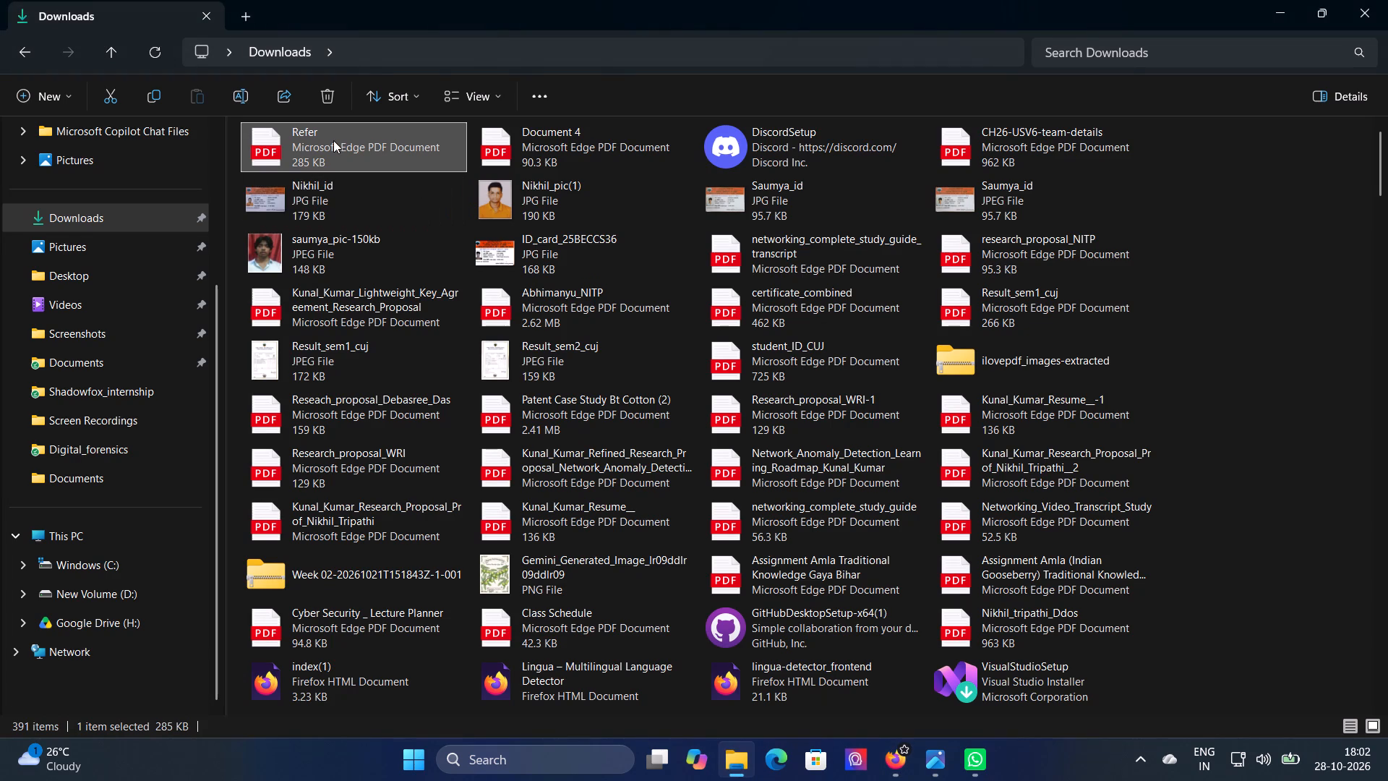
{"action": "left_click", "coordinate": [613, 139]}
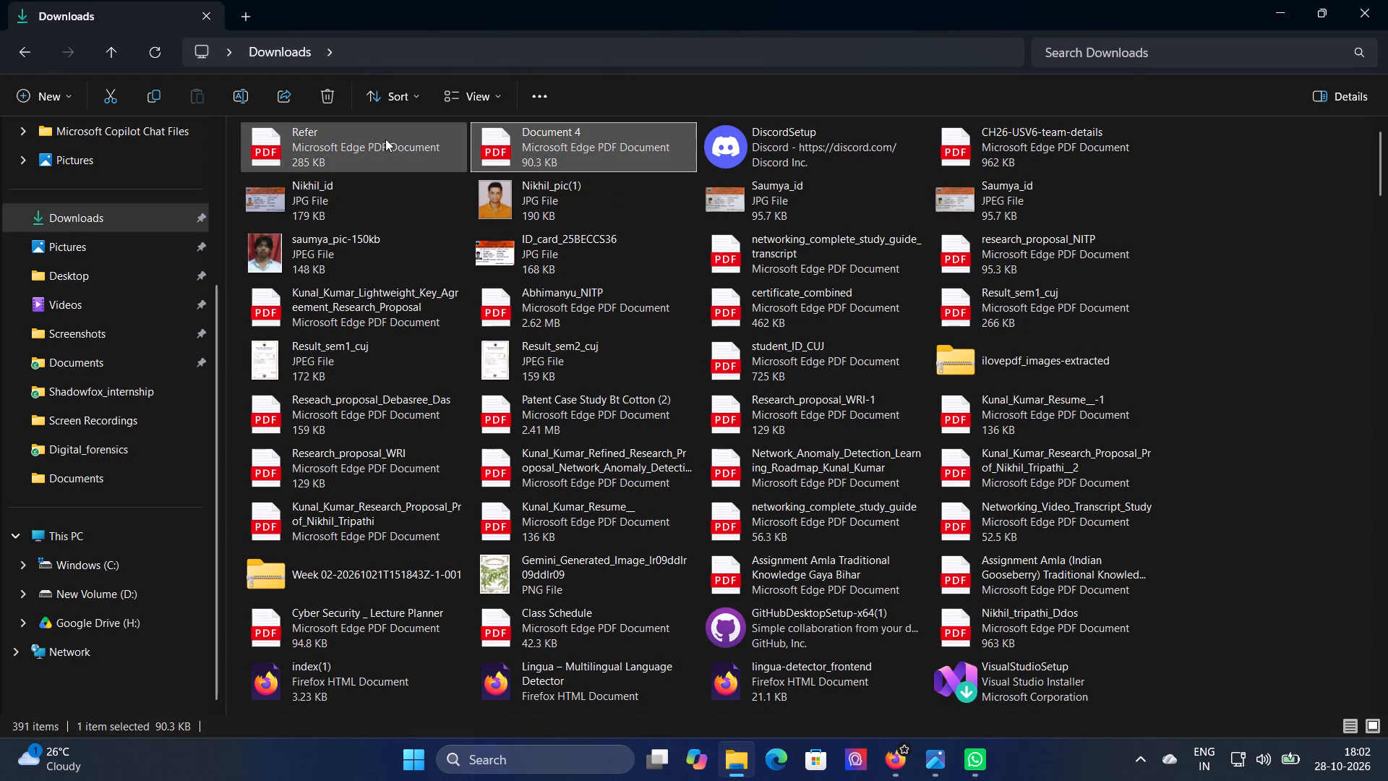
{"action": "left_click", "coordinate": [354, 145]}
{"action": "left_click", "coordinate": [249, 92]}
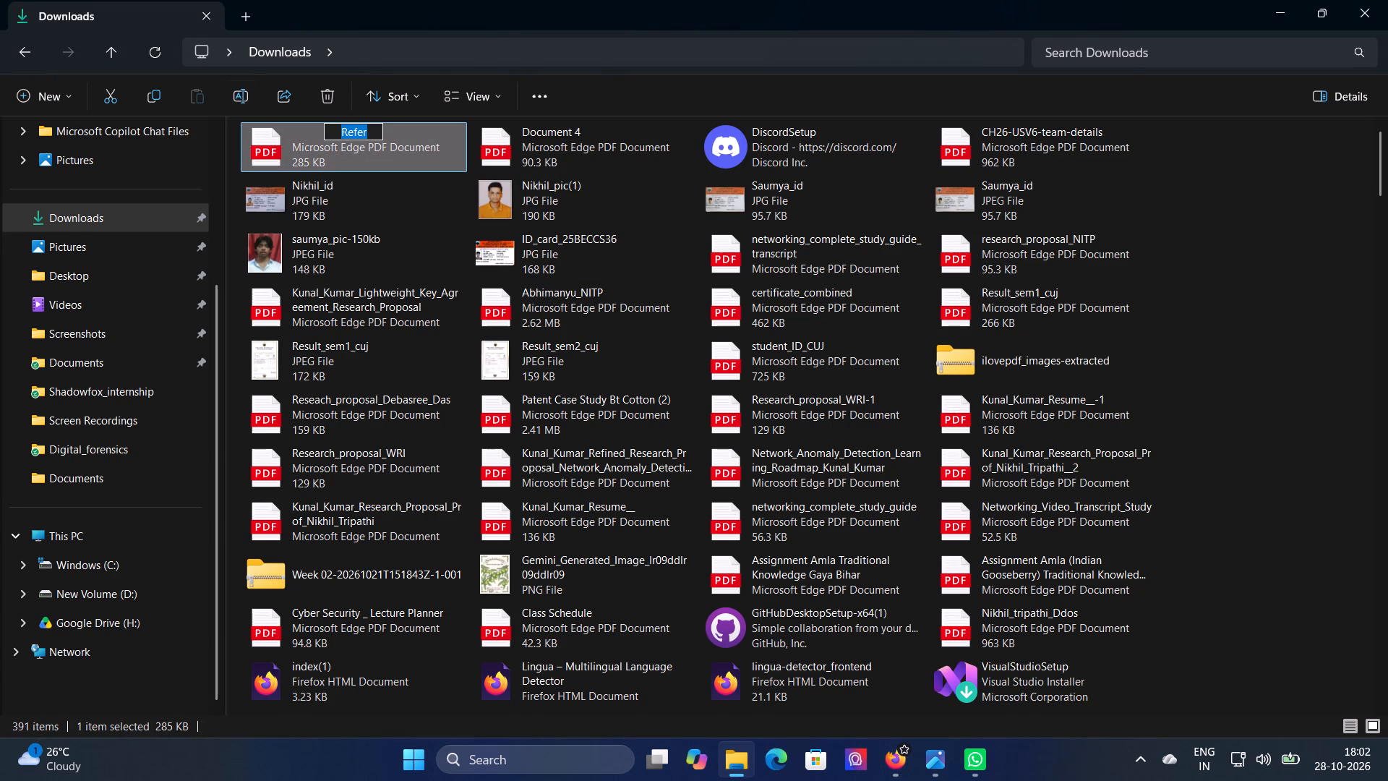
{"action": "key", "text": "BackSpace"}
{"action": "key", "text": "BackSpace"}
{"action": "type", "text": "Referral"}
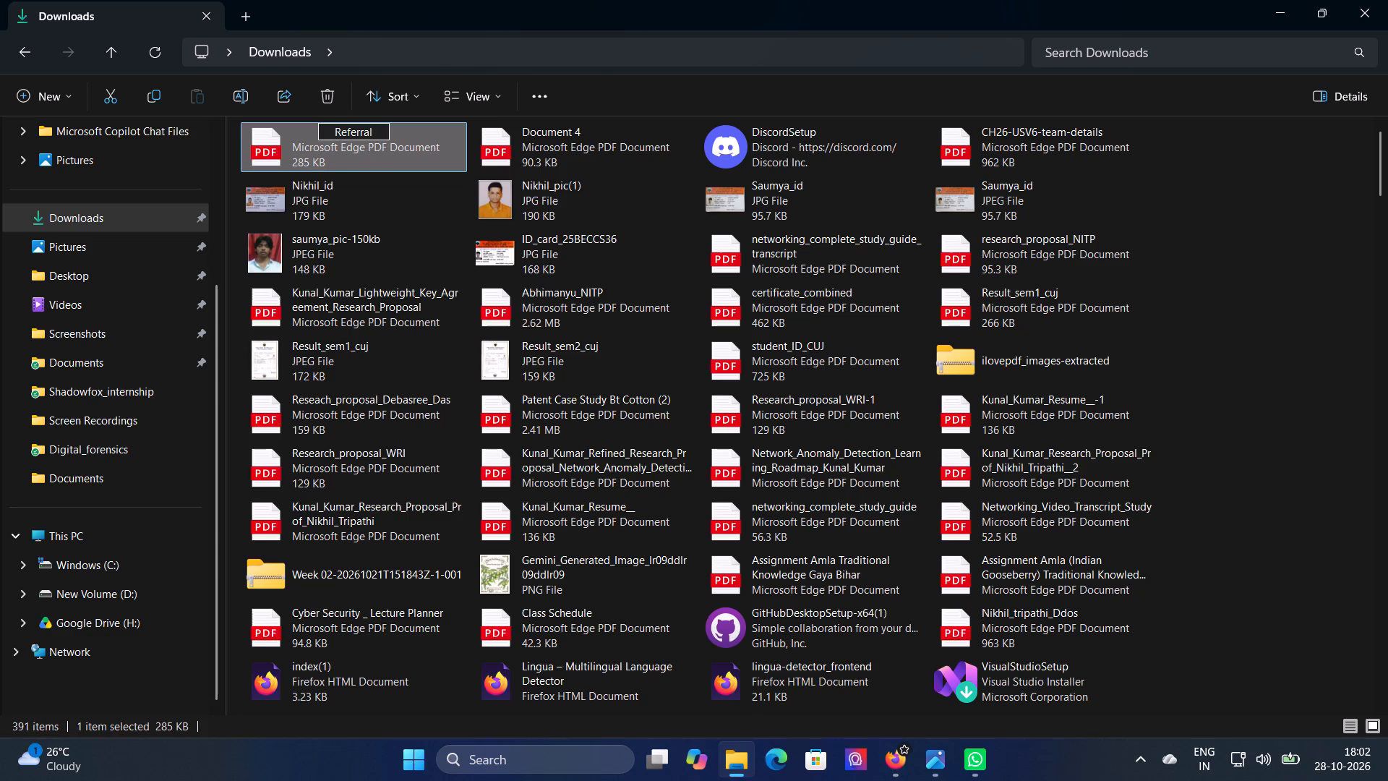
{"action": "key", "text": "Return"}
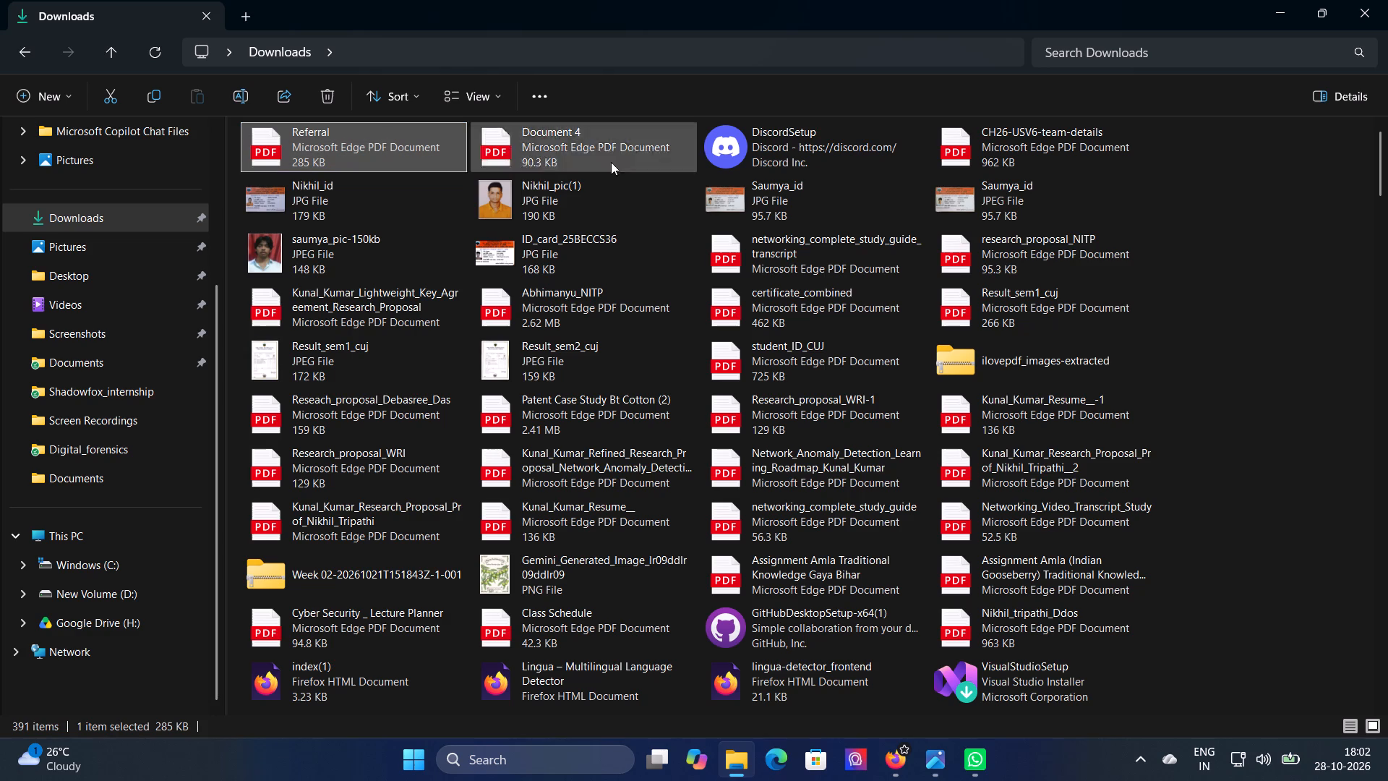
Switch to Firefox and search Google for "Referall spelling" in a new tab to double-check the word.
{"action": "left_click", "coordinate": [903, 763]}
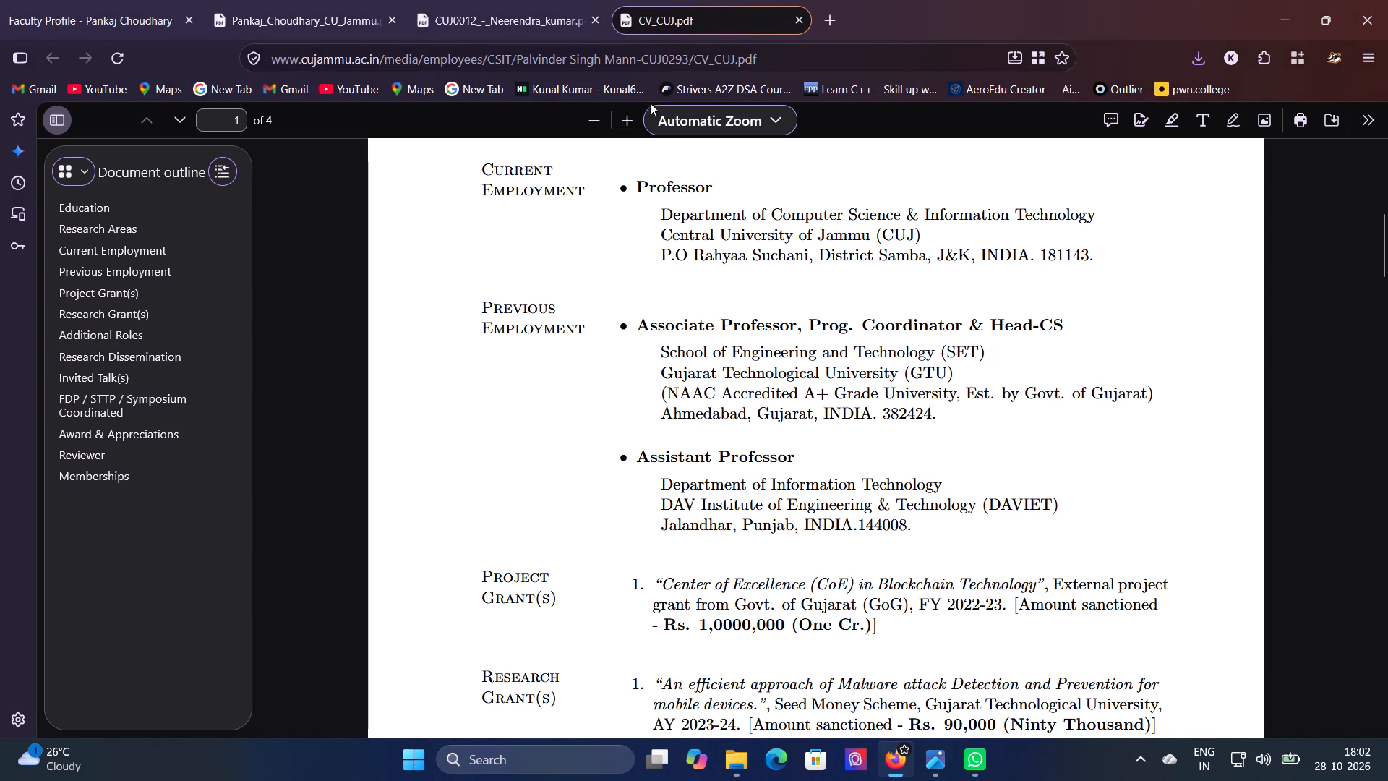
{"action": "left_click", "coordinate": [834, 14]}
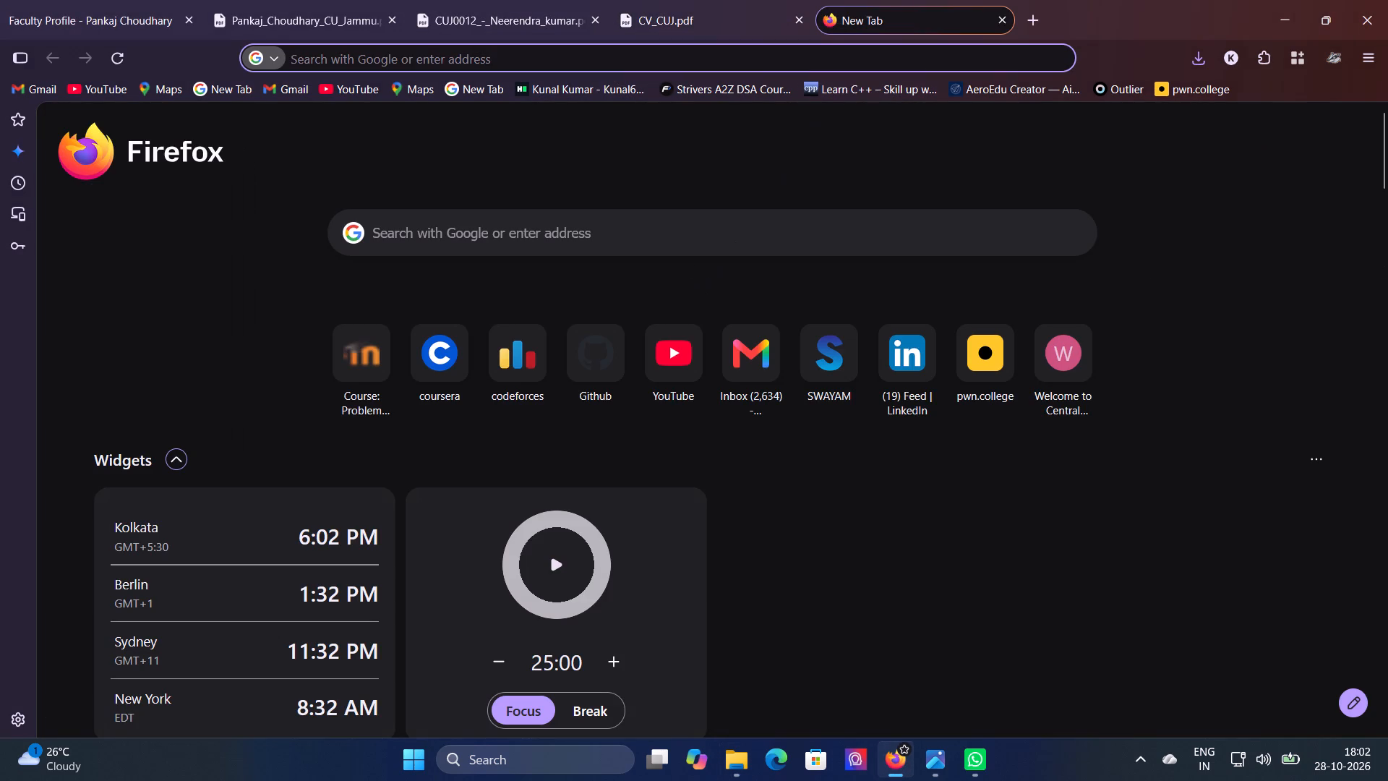
{"action": "left_click", "coordinate": [674, 236]}
{"action": "type", "text": "Referall"}
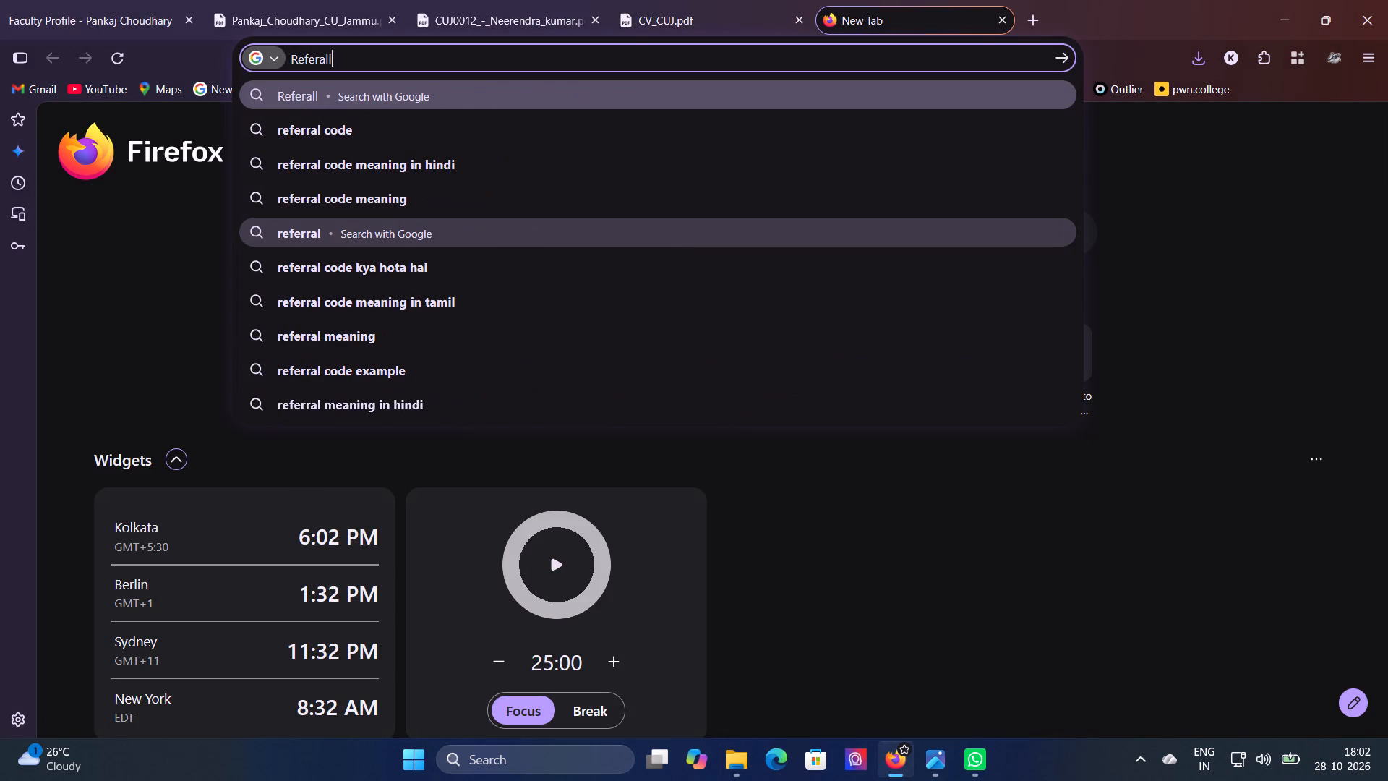
{"action": "key", "text": "space"}
{"action": "type", "text": "spellin"}
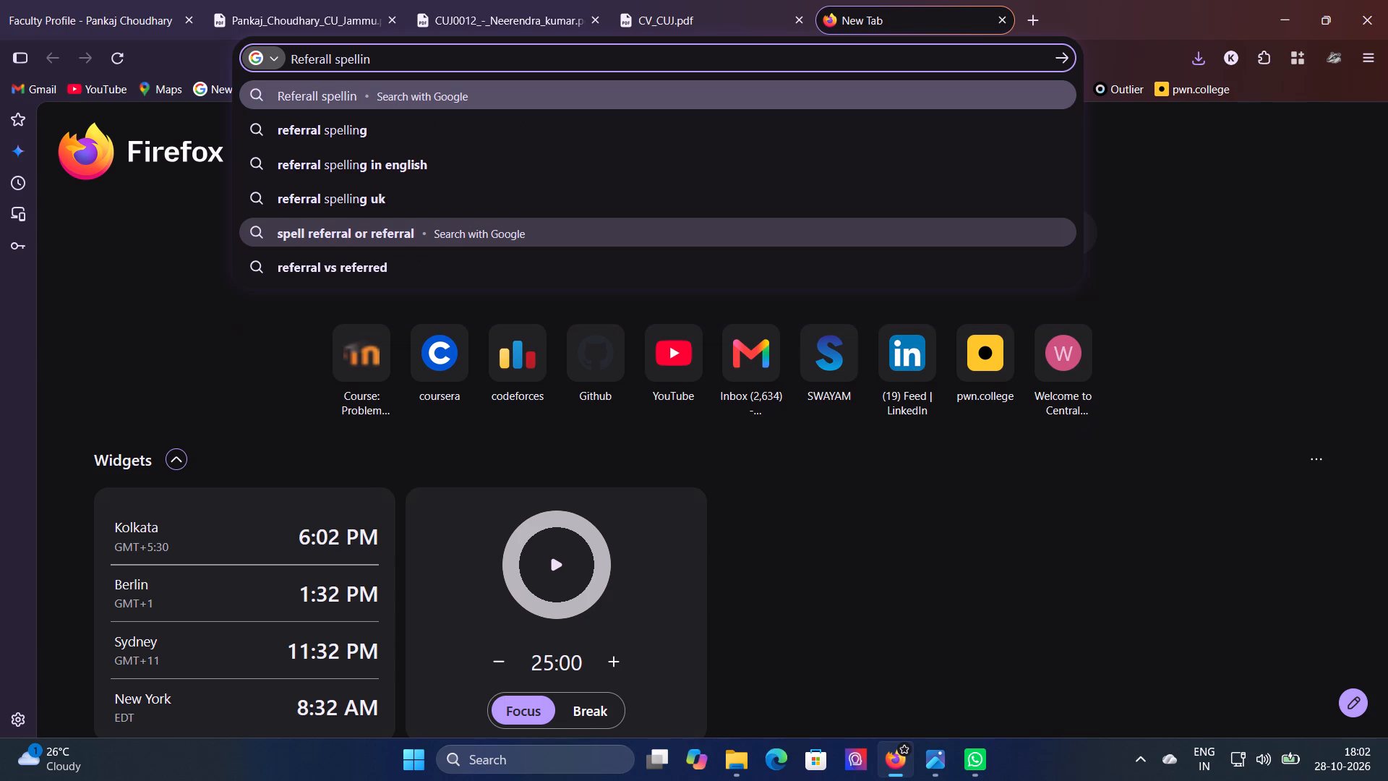
{"action": "key", "text": "g"}
{"action": "key", "text": "Return"}
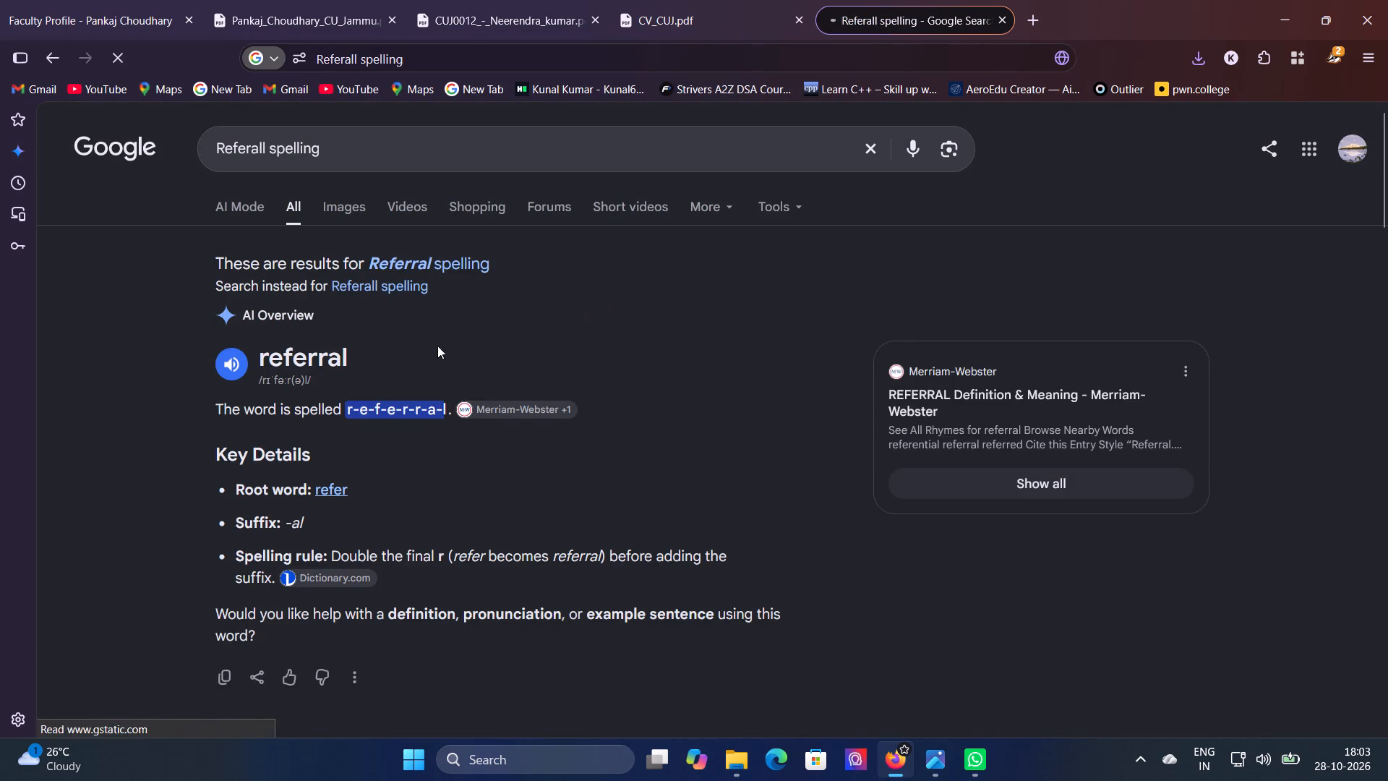
Close the spelling search tab and the three faculty CV PDF tabs, keeping the Faculty Profile page open.
{"action": "left_click", "coordinate": [999, 18]}
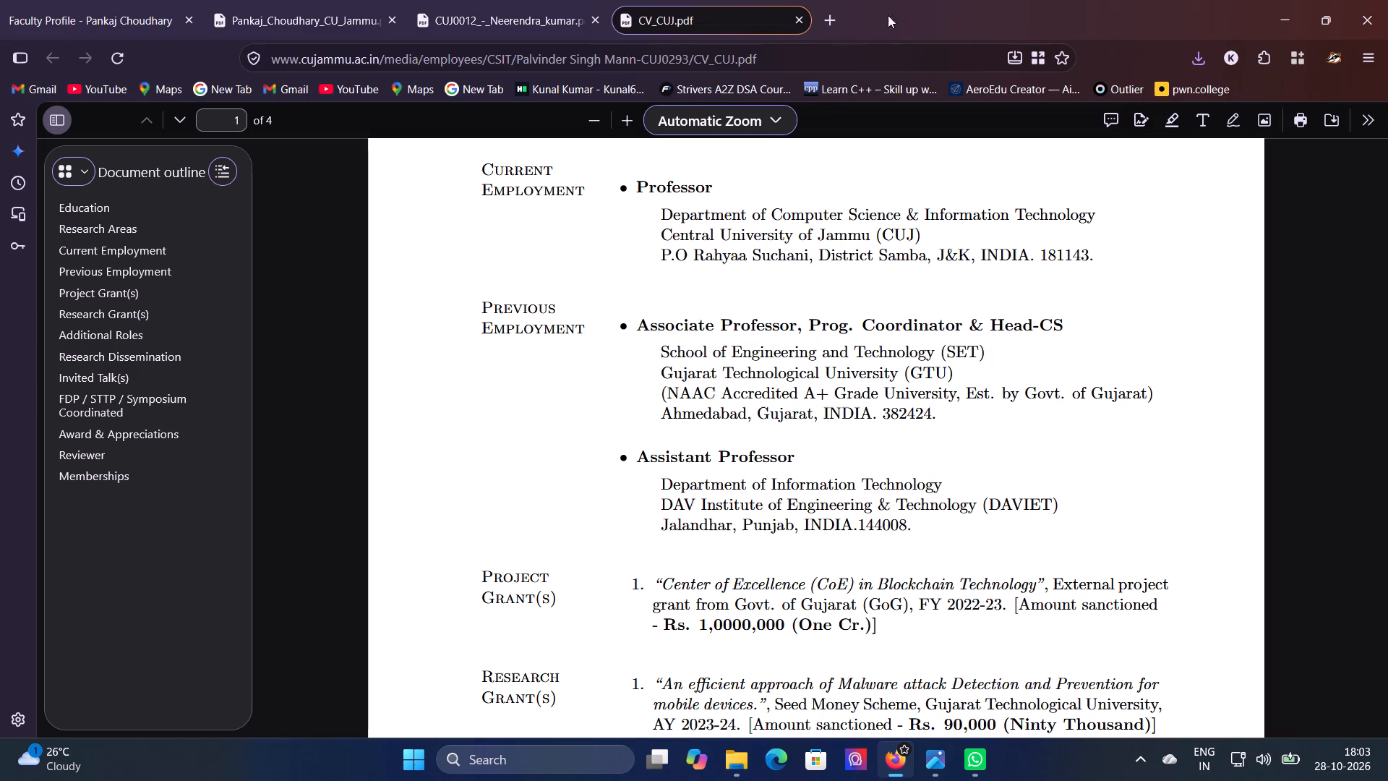
{"action": "left_click", "coordinate": [802, 17]}
{"action": "left_click", "coordinate": [586, 17]}
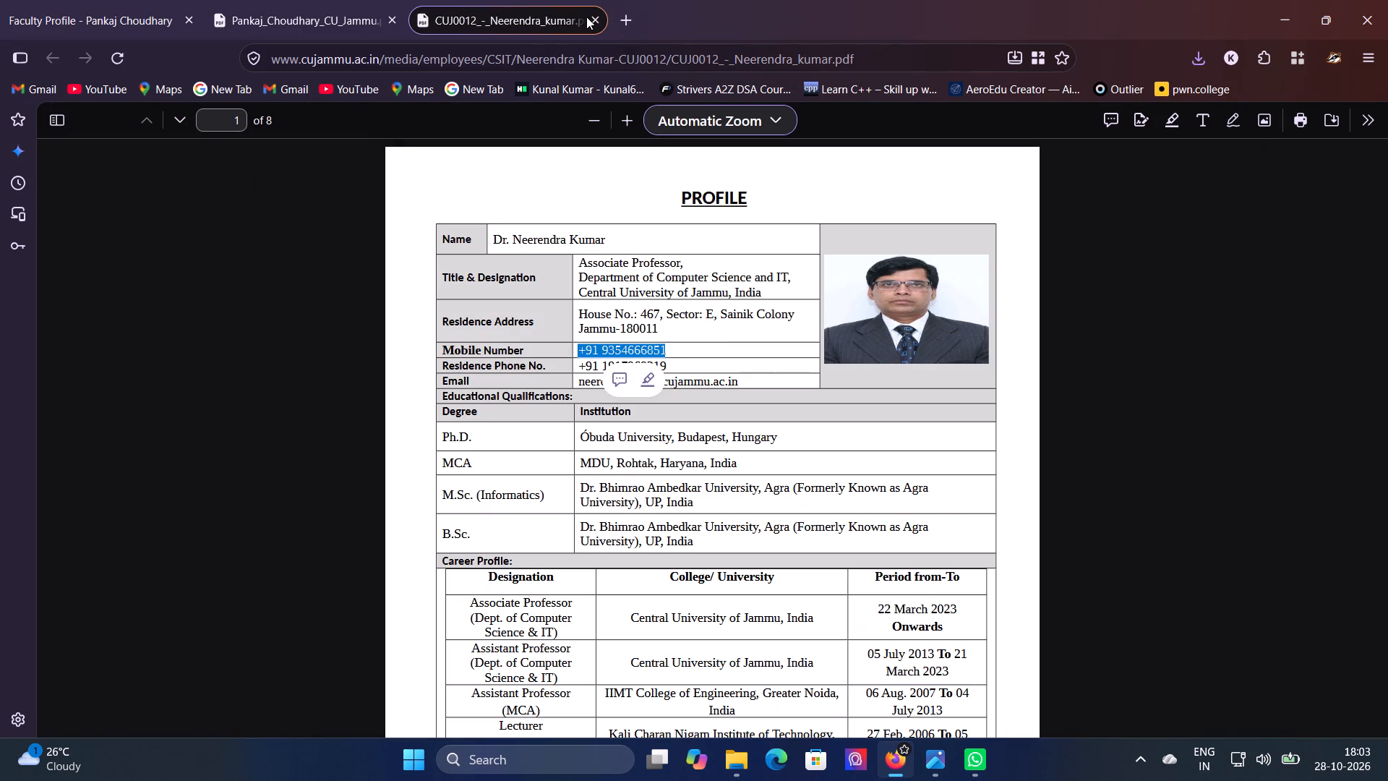
{"action": "left_click", "coordinate": [589, 16]}
{"action": "left_click", "coordinate": [392, 20]}
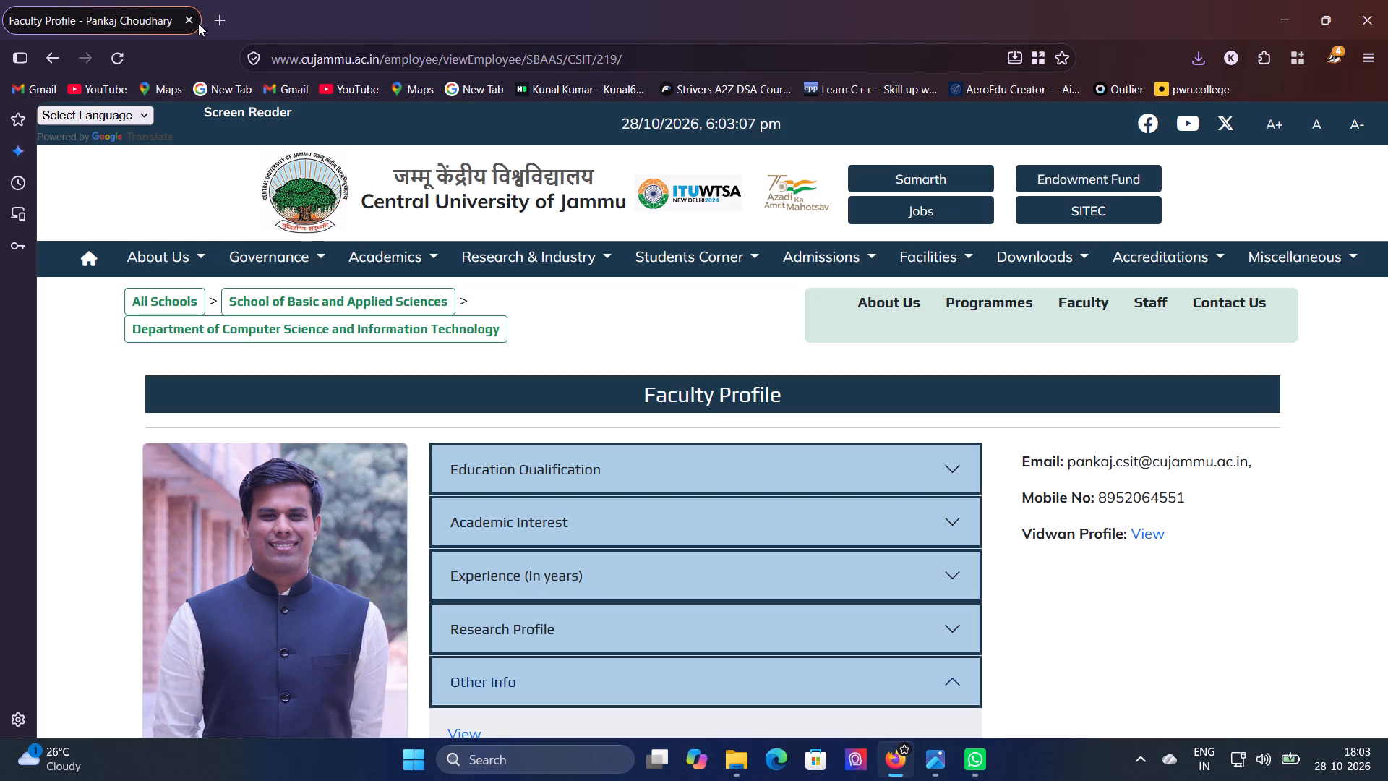
{"action": "left_click", "coordinate": [198, 22]}
{"action": "left_click", "coordinate": [216, 21]}
{"action": "left_click", "coordinate": [198, 22]}
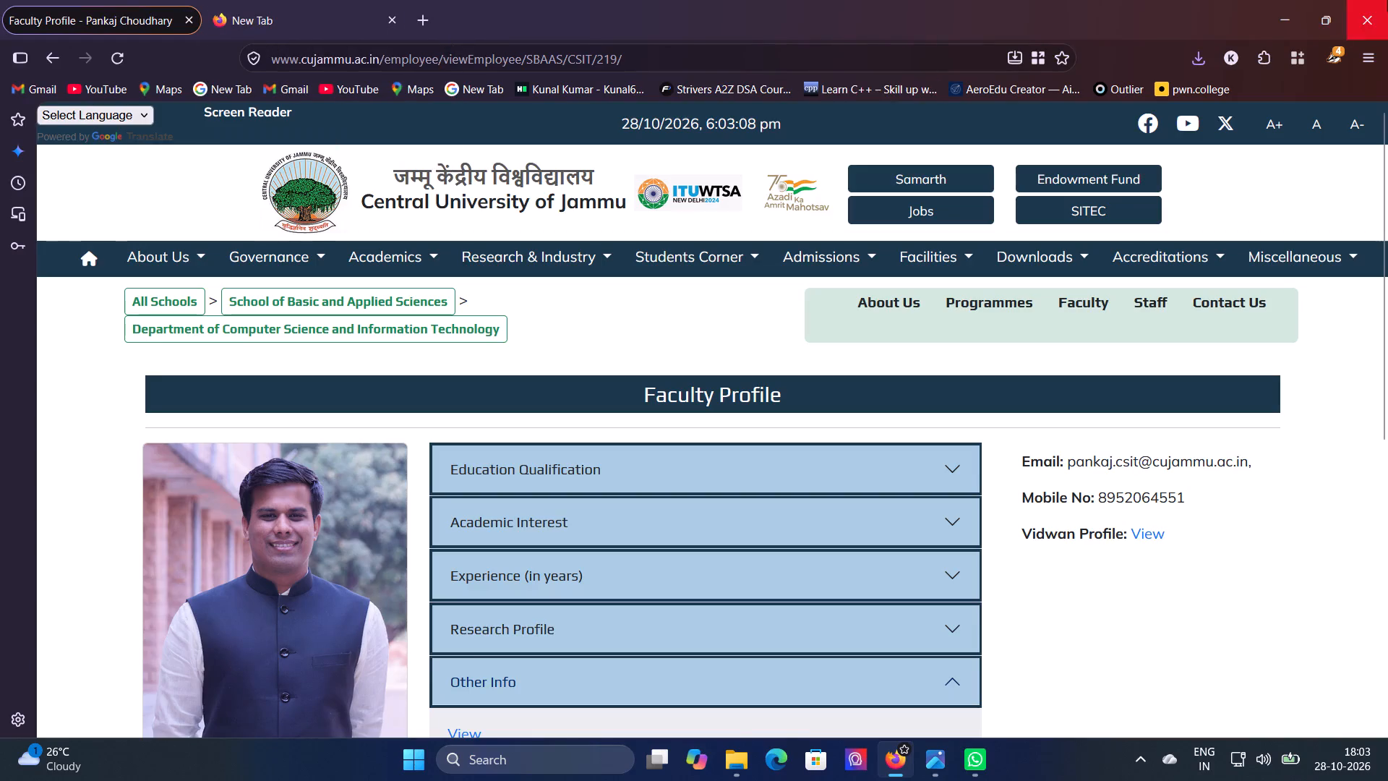
Minimise the Firefox window and close the two faculty profile screenshots open in Photos.
{"action": "left_click", "coordinate": [1267, 6]}
{"action": "left_click", "coordinate": [1288, 1]}
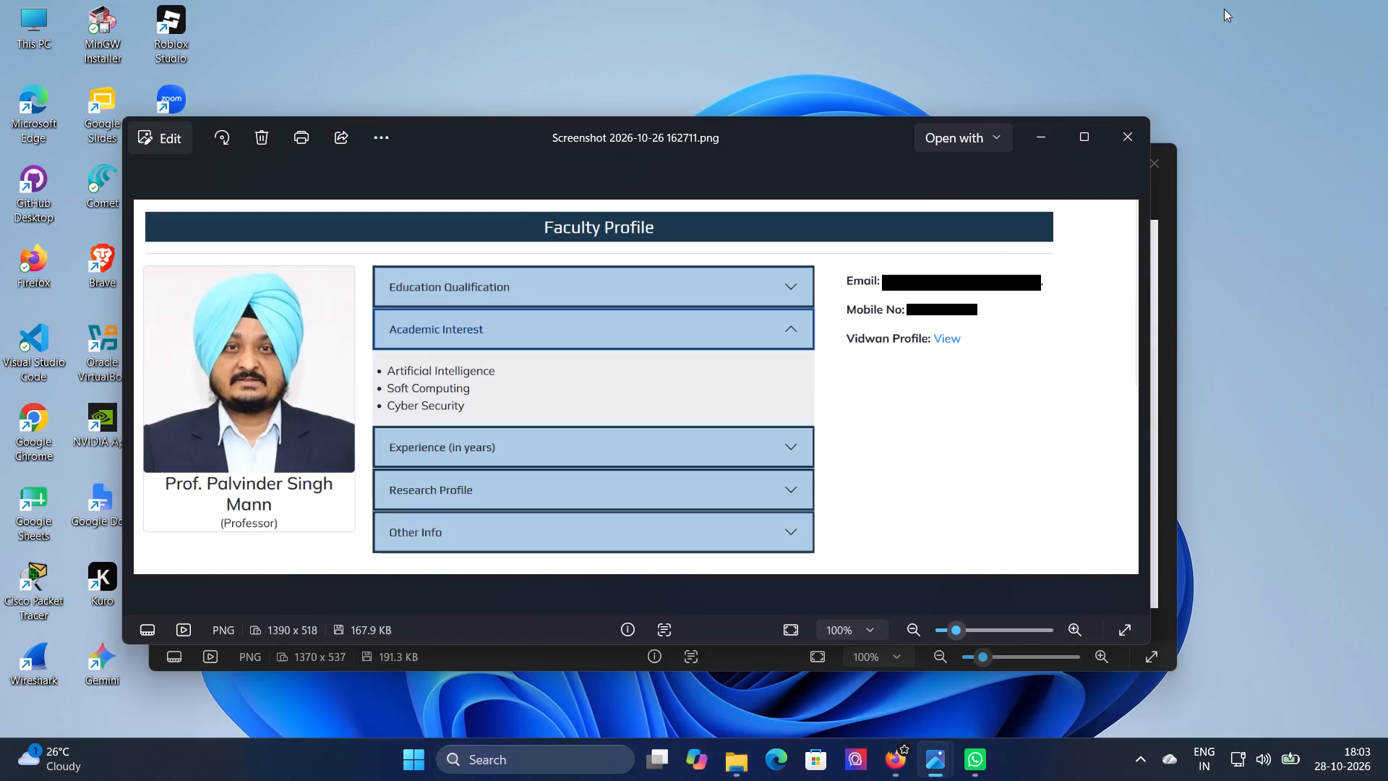
{"action": "left_click", "coordinate": [1123, 127]}
{"action": "left_click", "coordinate": [1146, 144]}
{"action": "left_click", "coordinate": [1147, 155]}
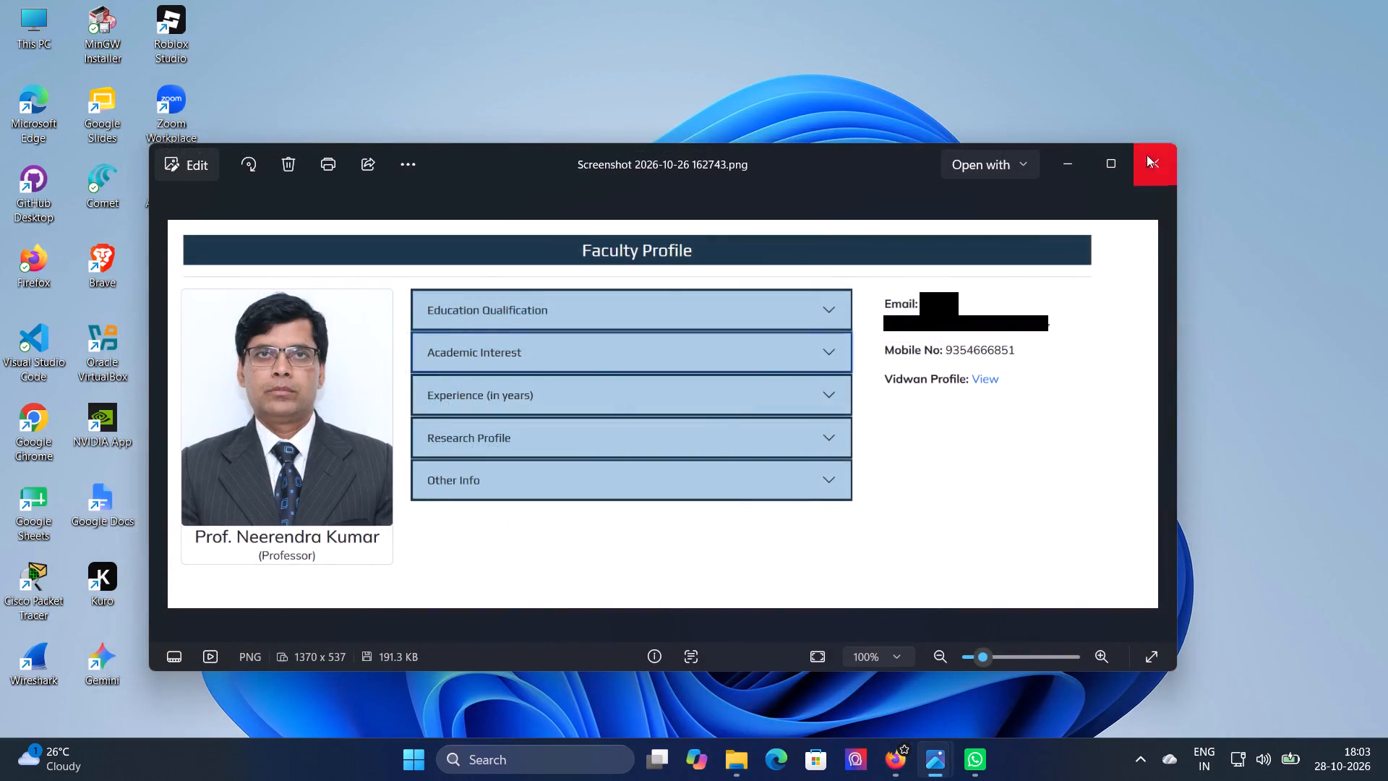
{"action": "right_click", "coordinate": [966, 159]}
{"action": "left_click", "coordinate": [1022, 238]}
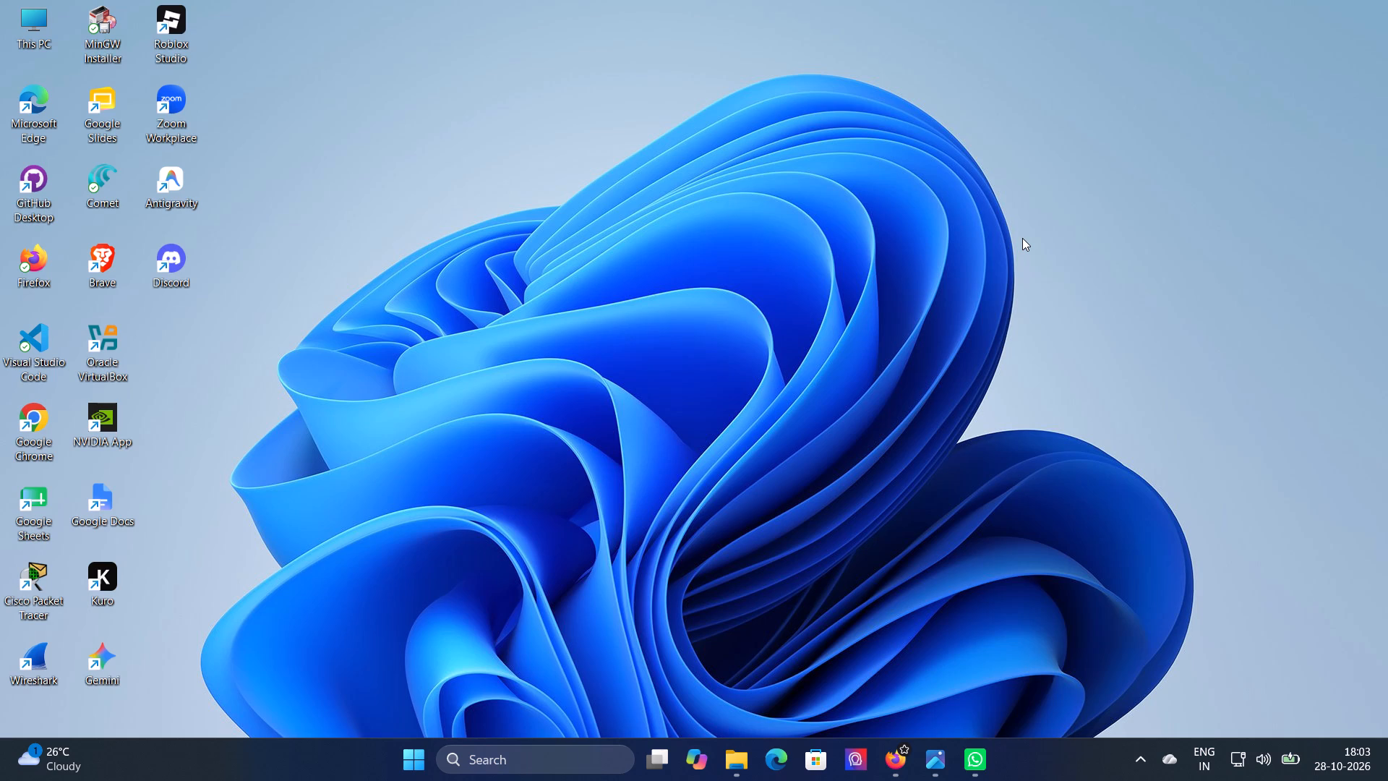
Bring up the remaining Photos window and close it.
{"action": "left_click", "coordinate": [935, 767]}
{"action": "left_click", "coordinate": [1187, 188]}
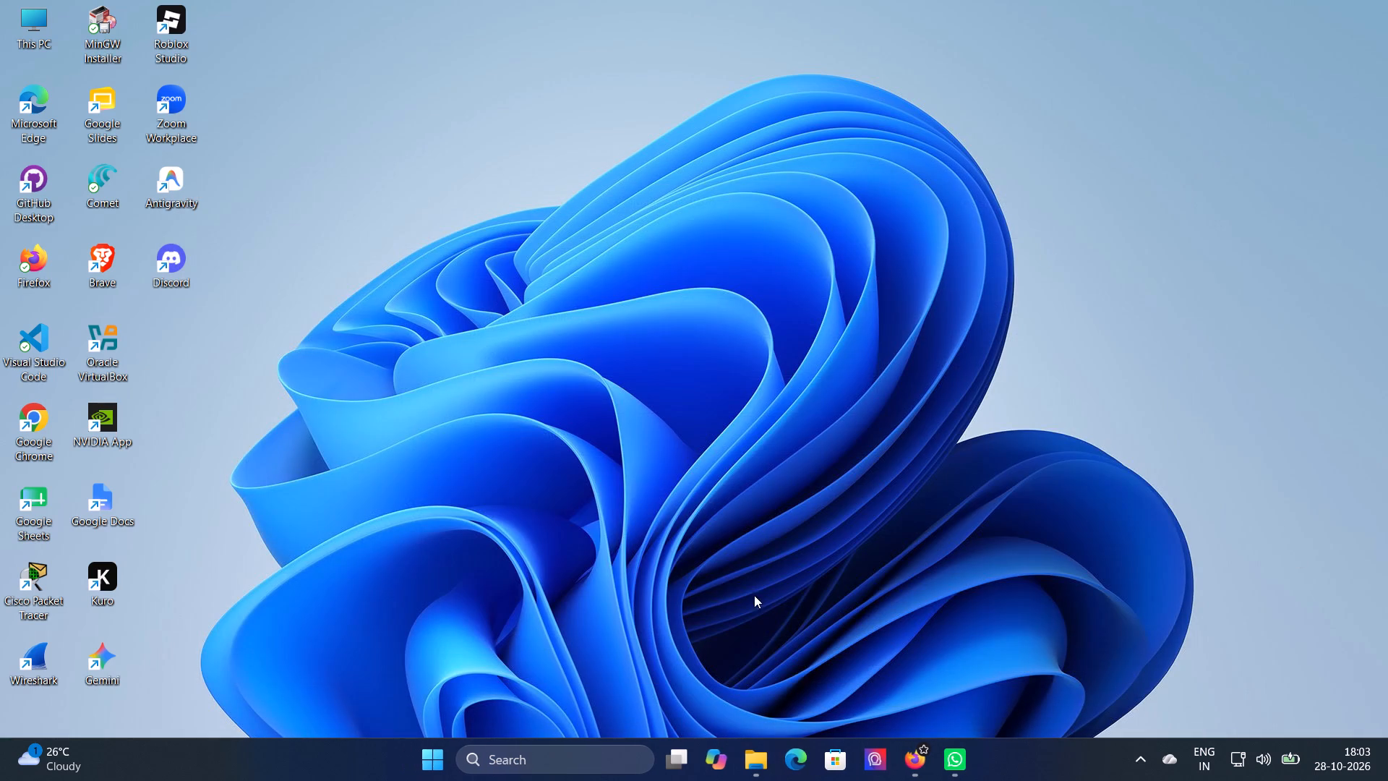
Switch to Firefox, close the leftover tab so only a New Tab page remains, and minimise the window.
{"action": "left_click", "coordinate": [957, 662]}
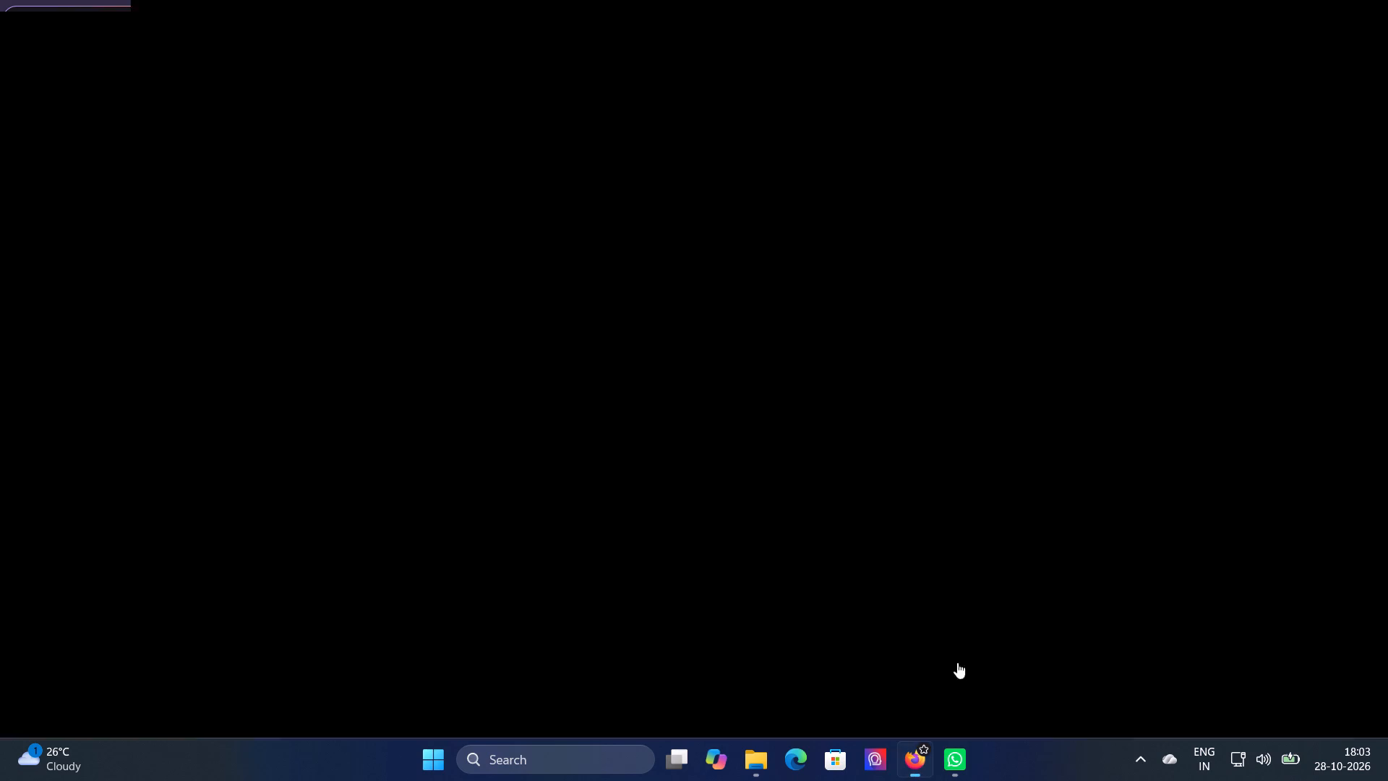
{"action": "left_click", "coordinate": [188, 26]}
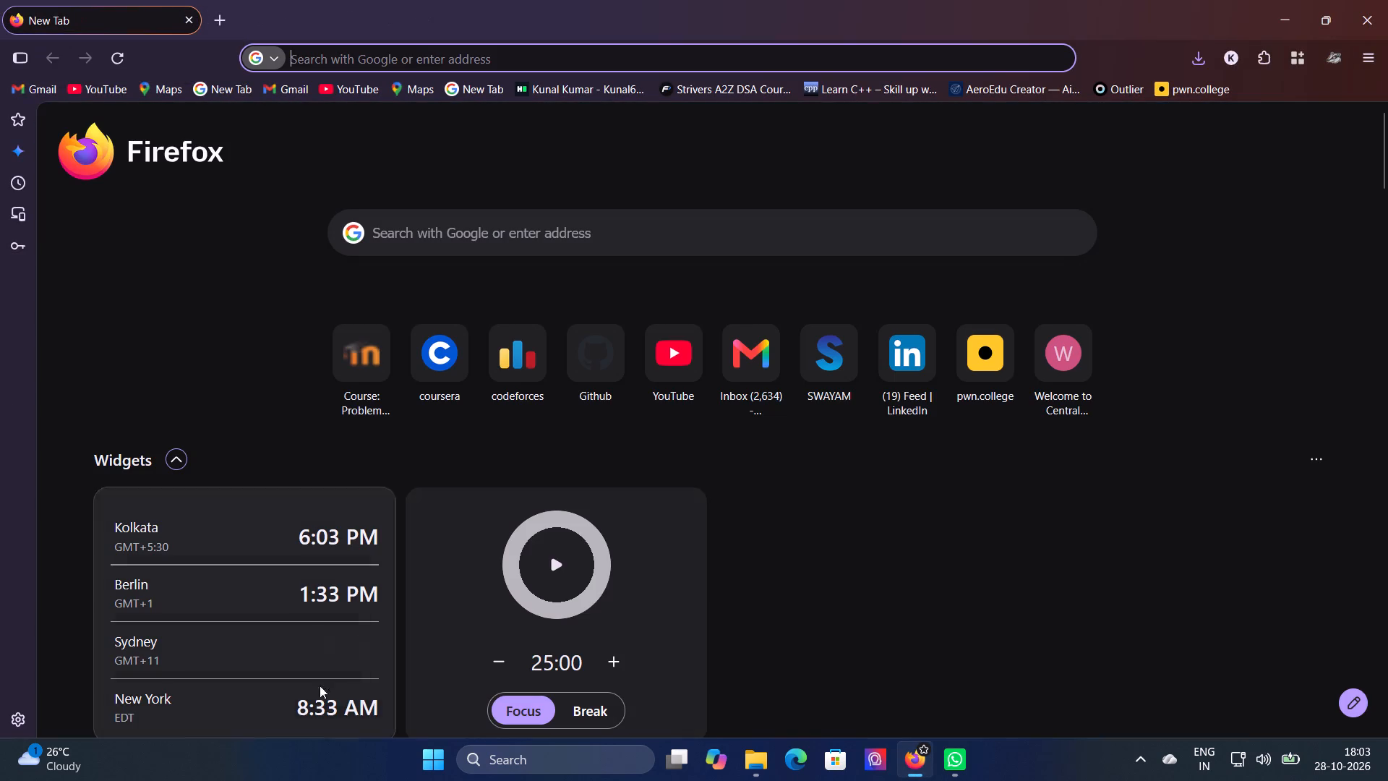
{"action": "scroll", "coordinate": [957, 442], "scroll_direction": "up", "scroll_amount": 4}
{"action": "left_click", "coordinate": [1282, 10]}
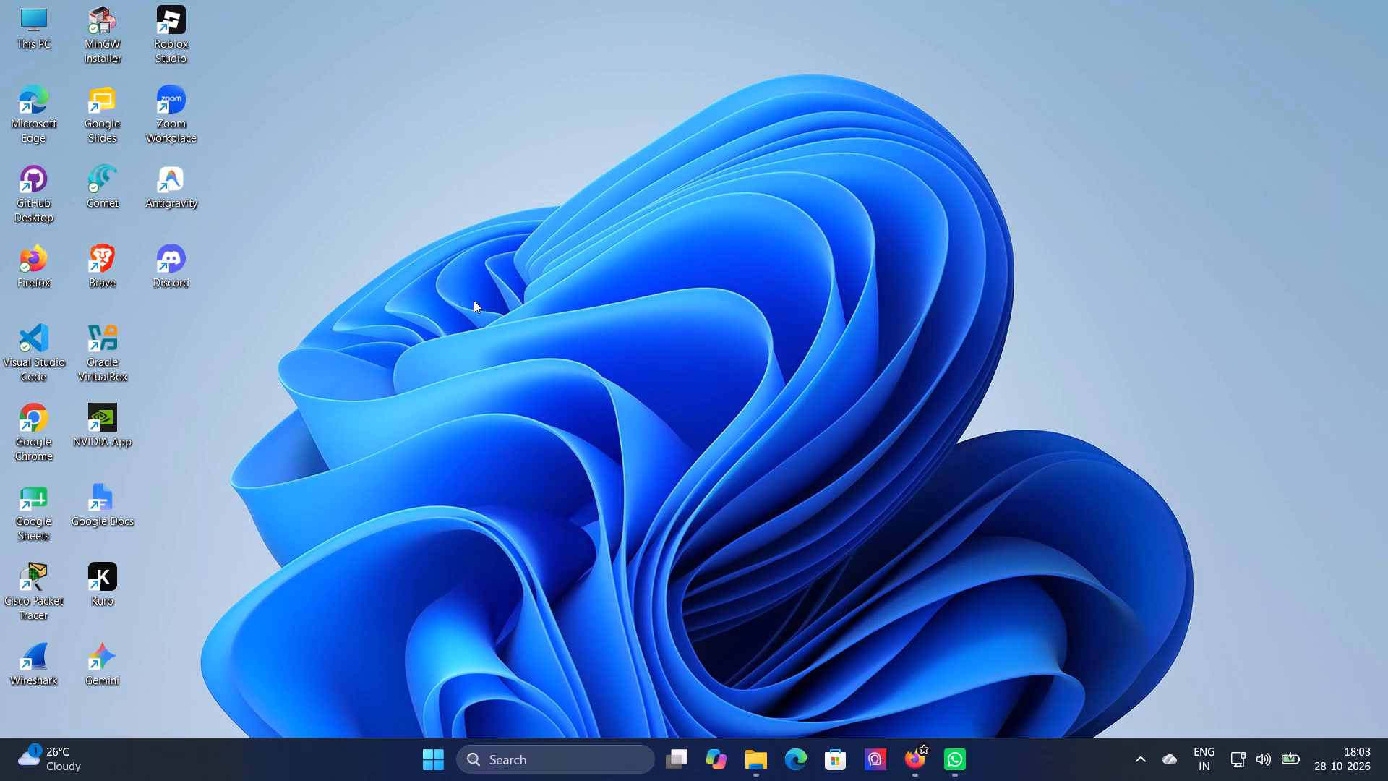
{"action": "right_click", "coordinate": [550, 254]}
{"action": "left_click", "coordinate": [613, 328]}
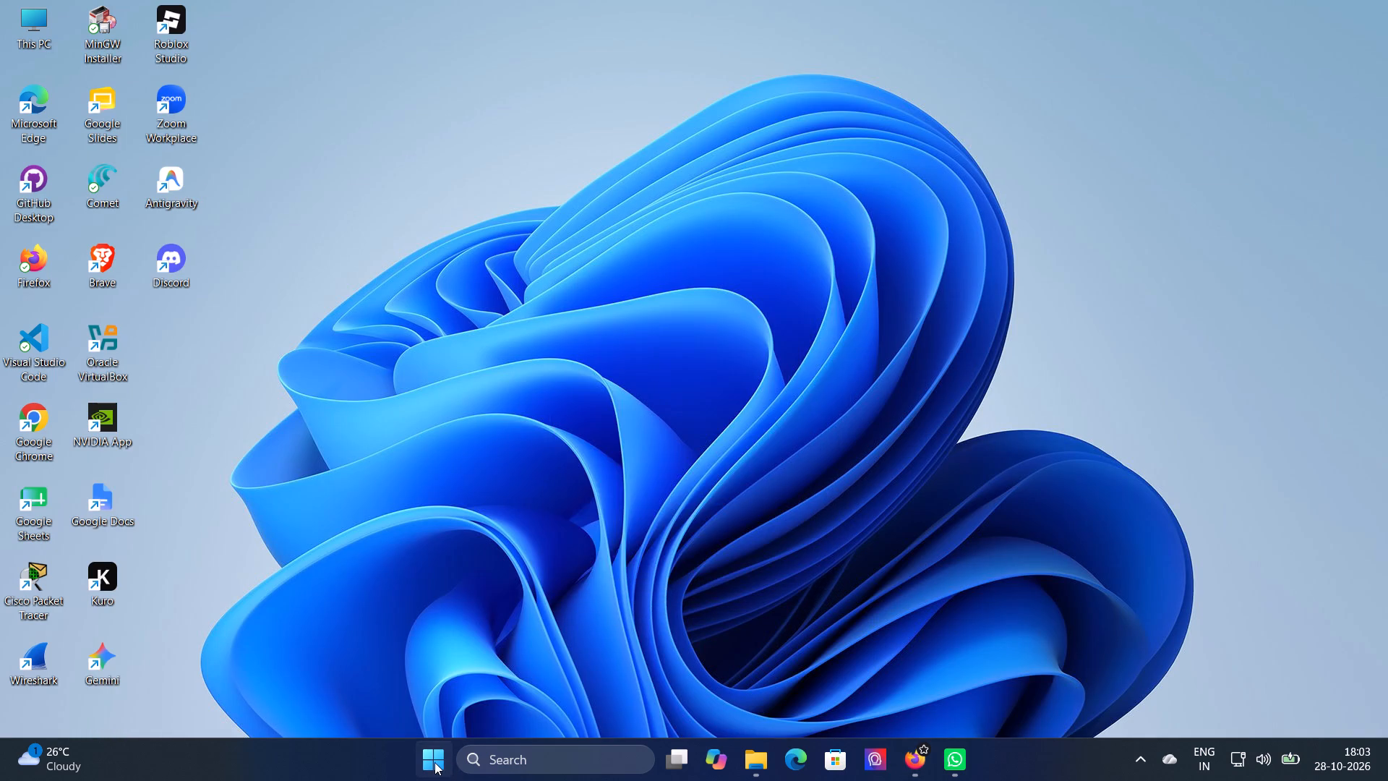
Put the computer to sleep.
{"action": "left_click", "coordinate": [434, 762]}
{"action": "left_click", "coordinate": [816, 699]}
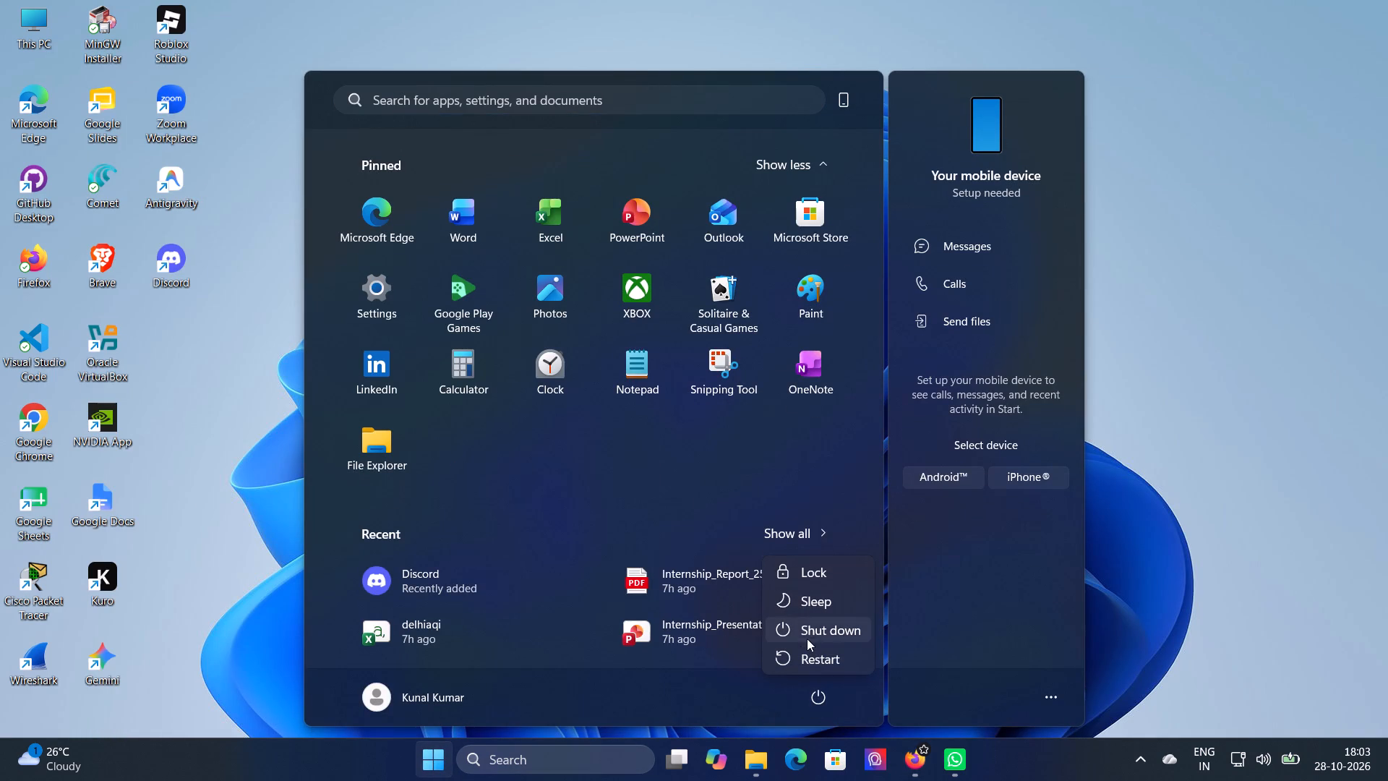
{"action": "left_click", "coordinate": [801, 607]}
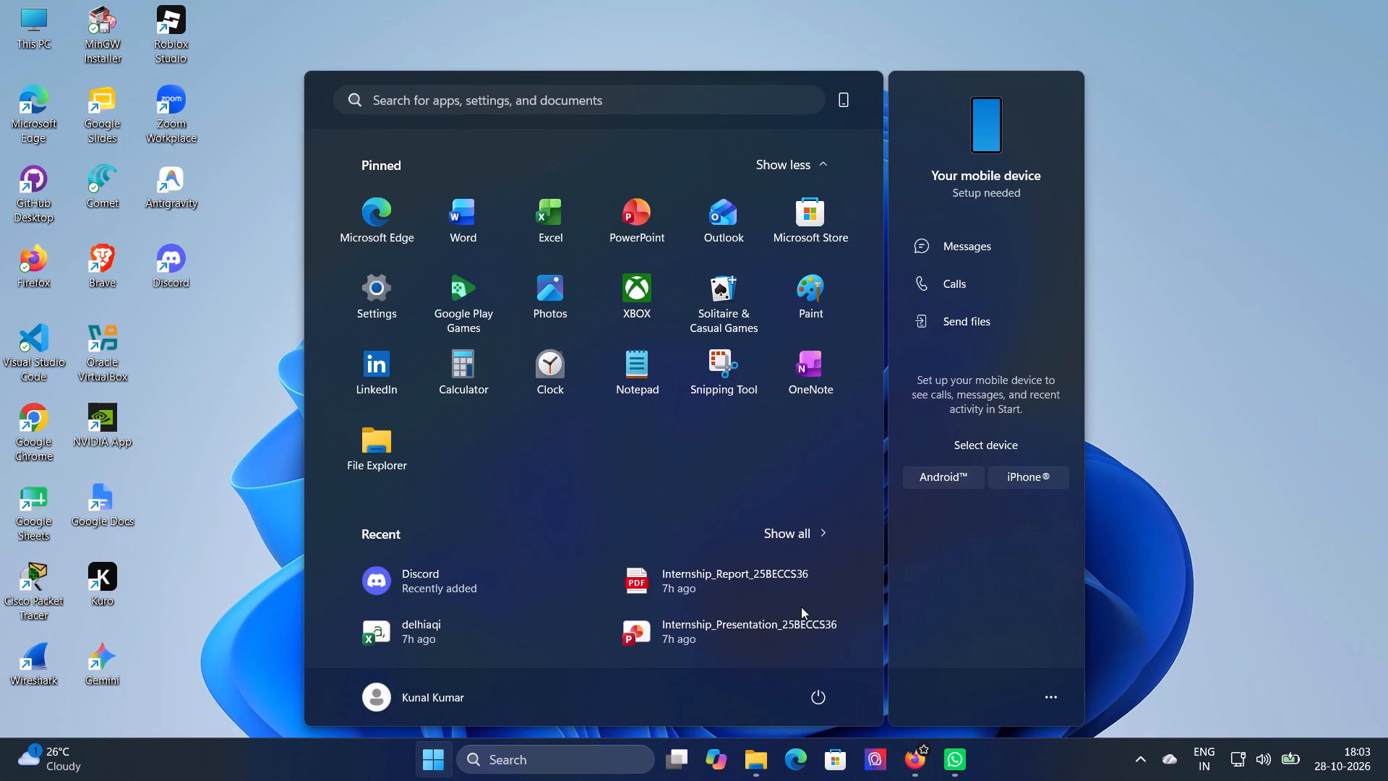